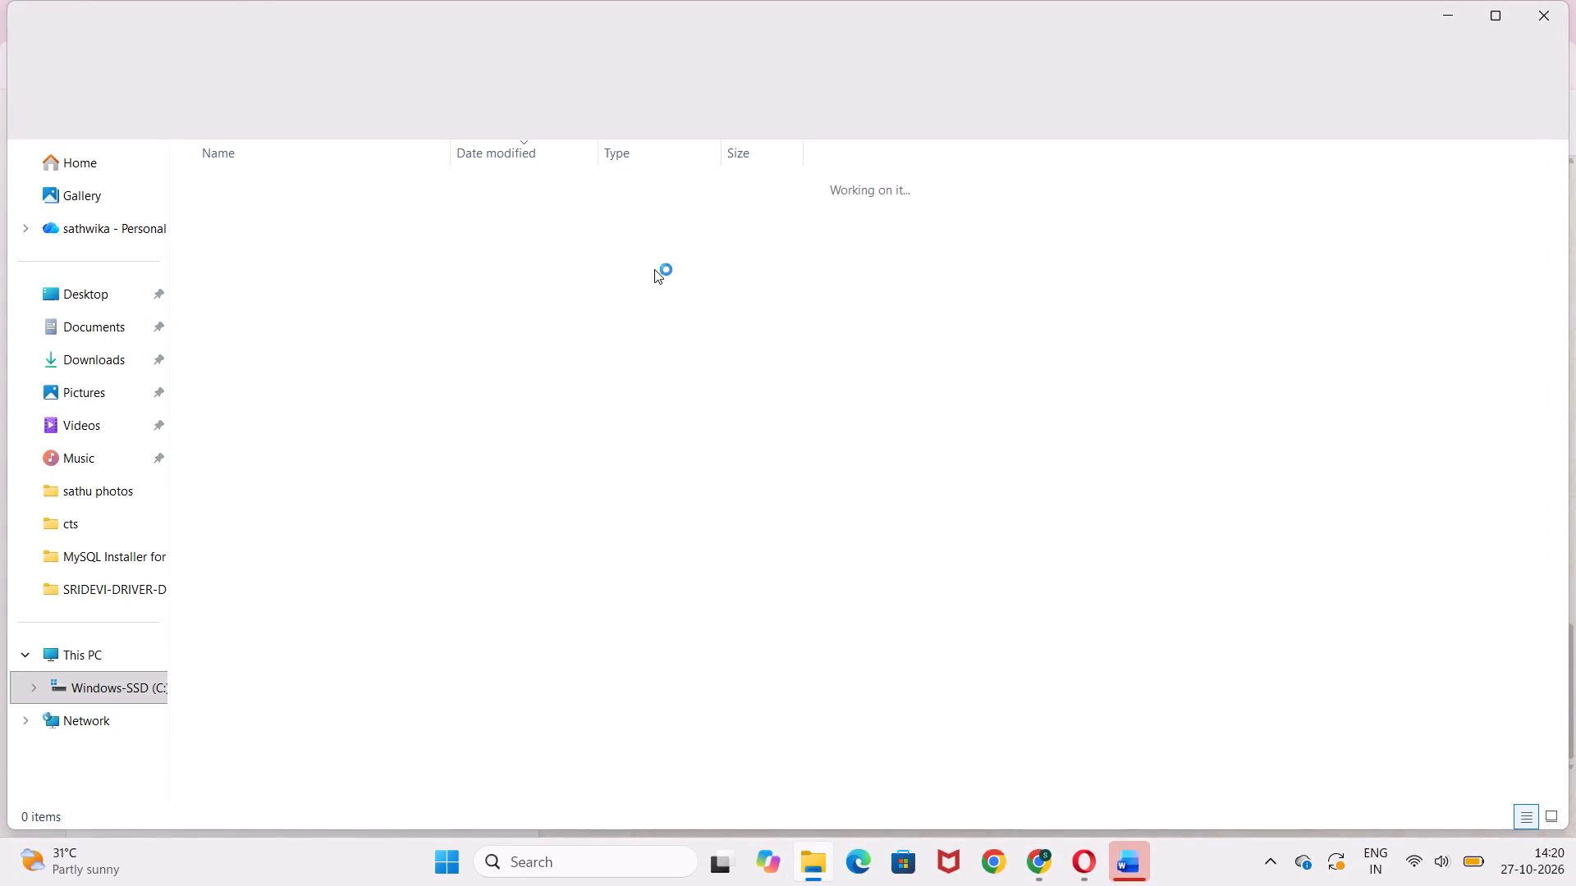
Open the most recent Driver_Drowsiness_Detection_Major_Project_Report document from the Downloads folder.
double_click(513, 212)
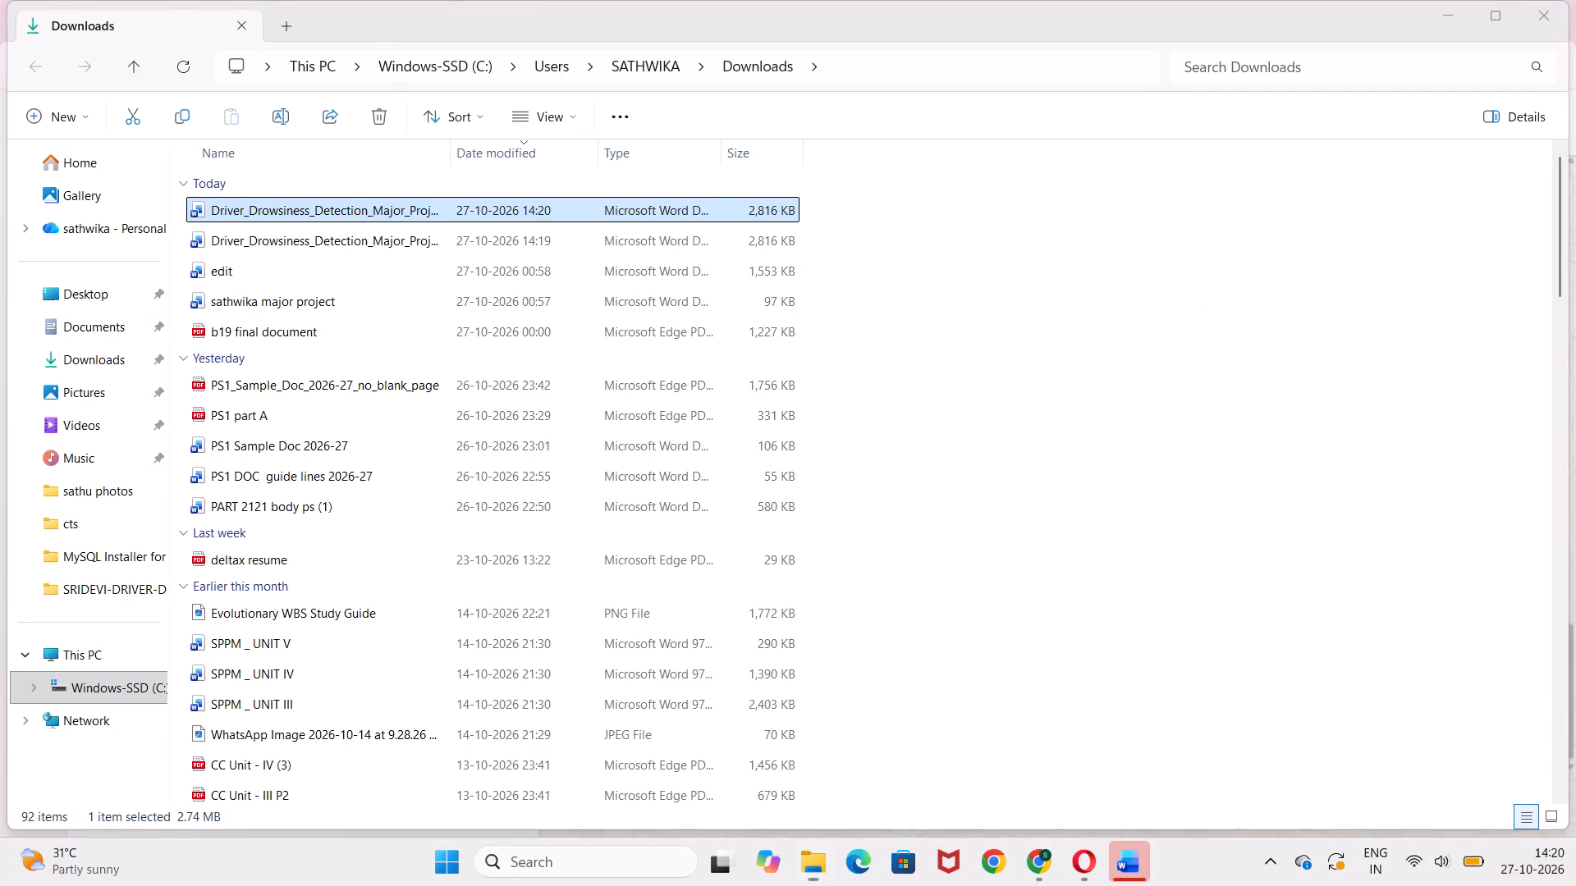
Review the report's front matter from the cover page through the certificate, declaration, acknowledgement, contents and list of figures.
scroll(710, 340, down, 1)
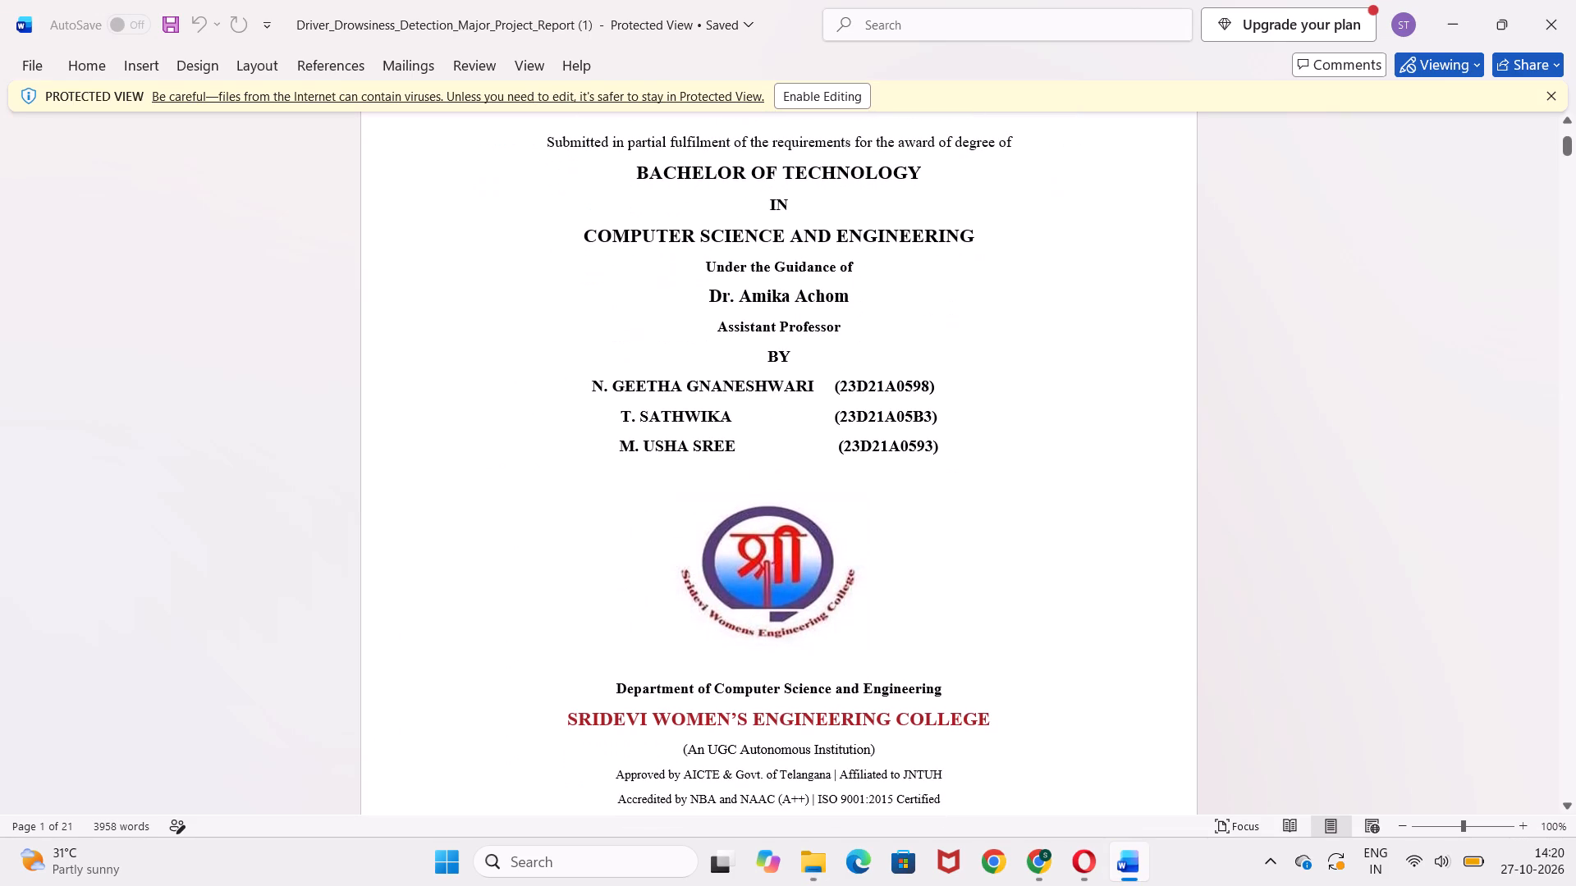
scroll(710, 340, down, 1)
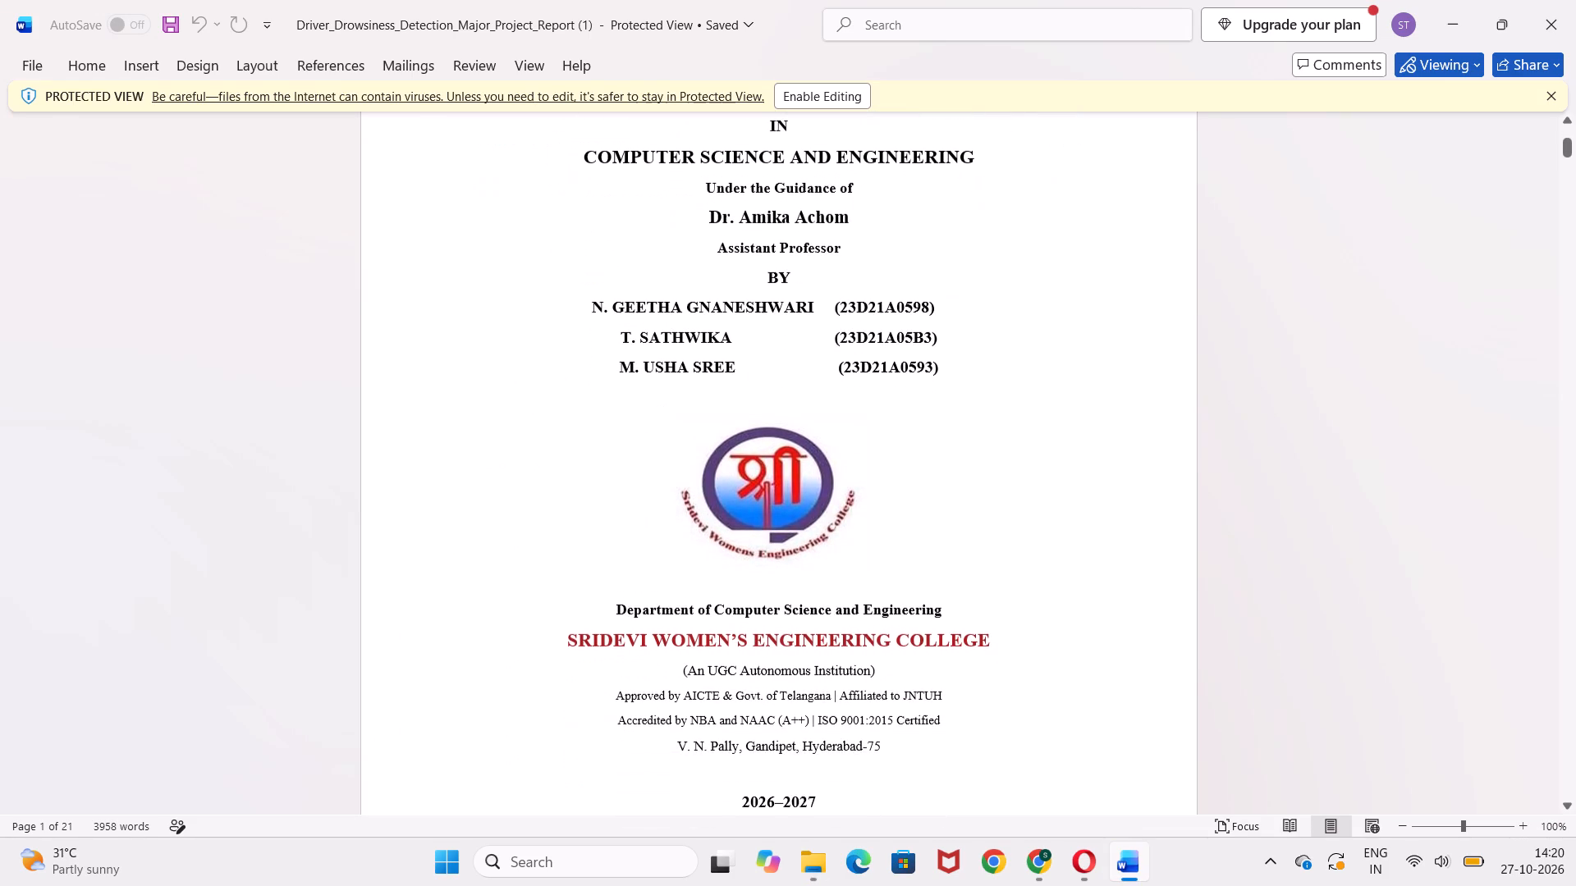
scroll(710, 340, down, 3)
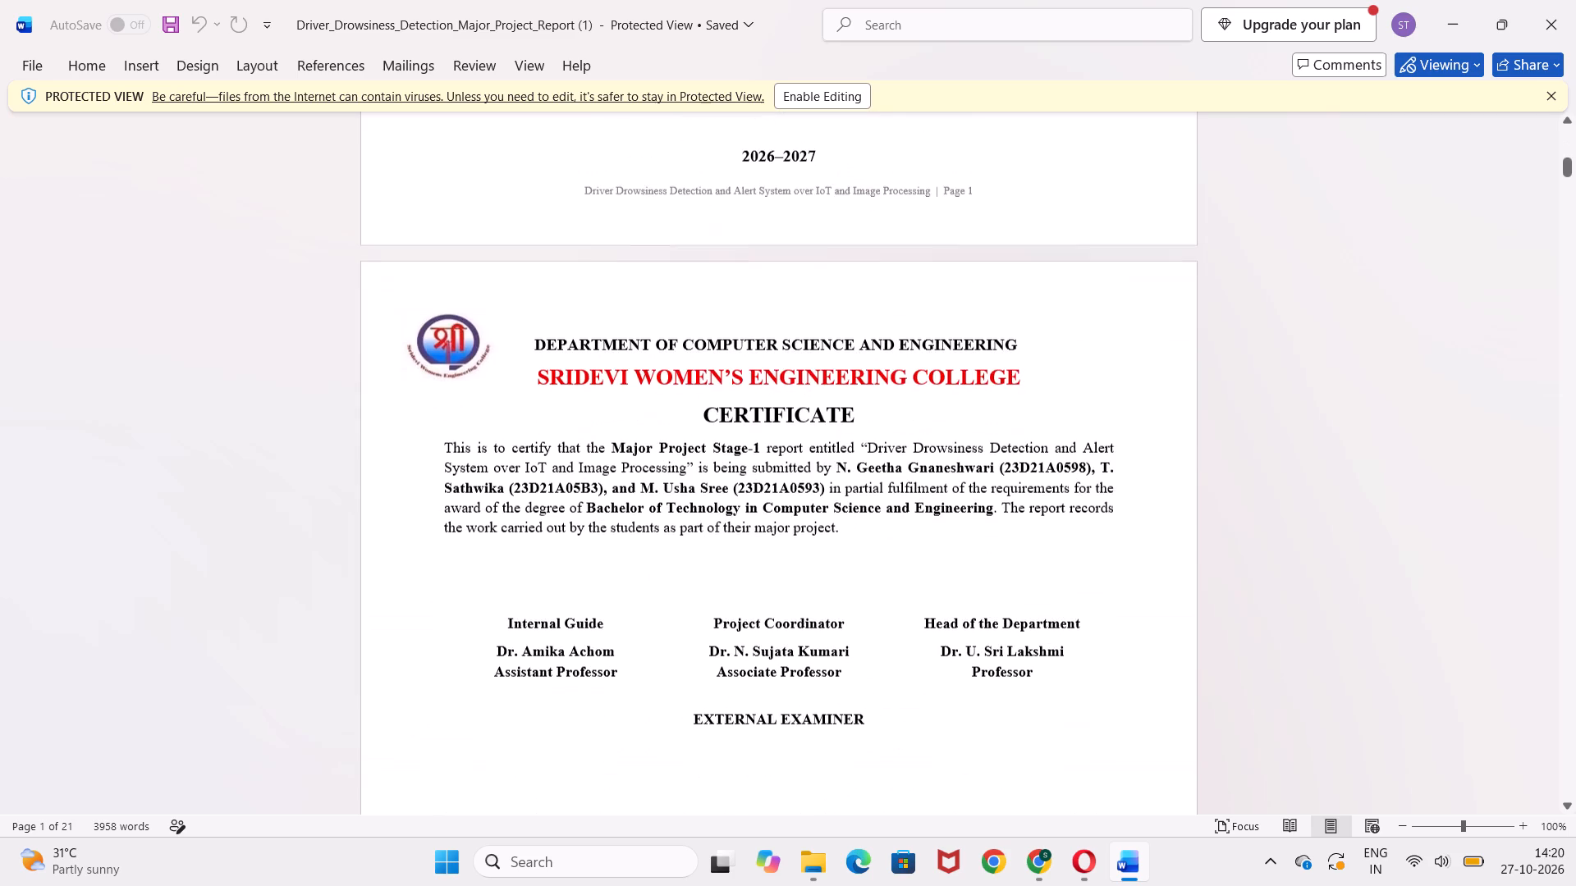
scroll(710, 340, down, 1)
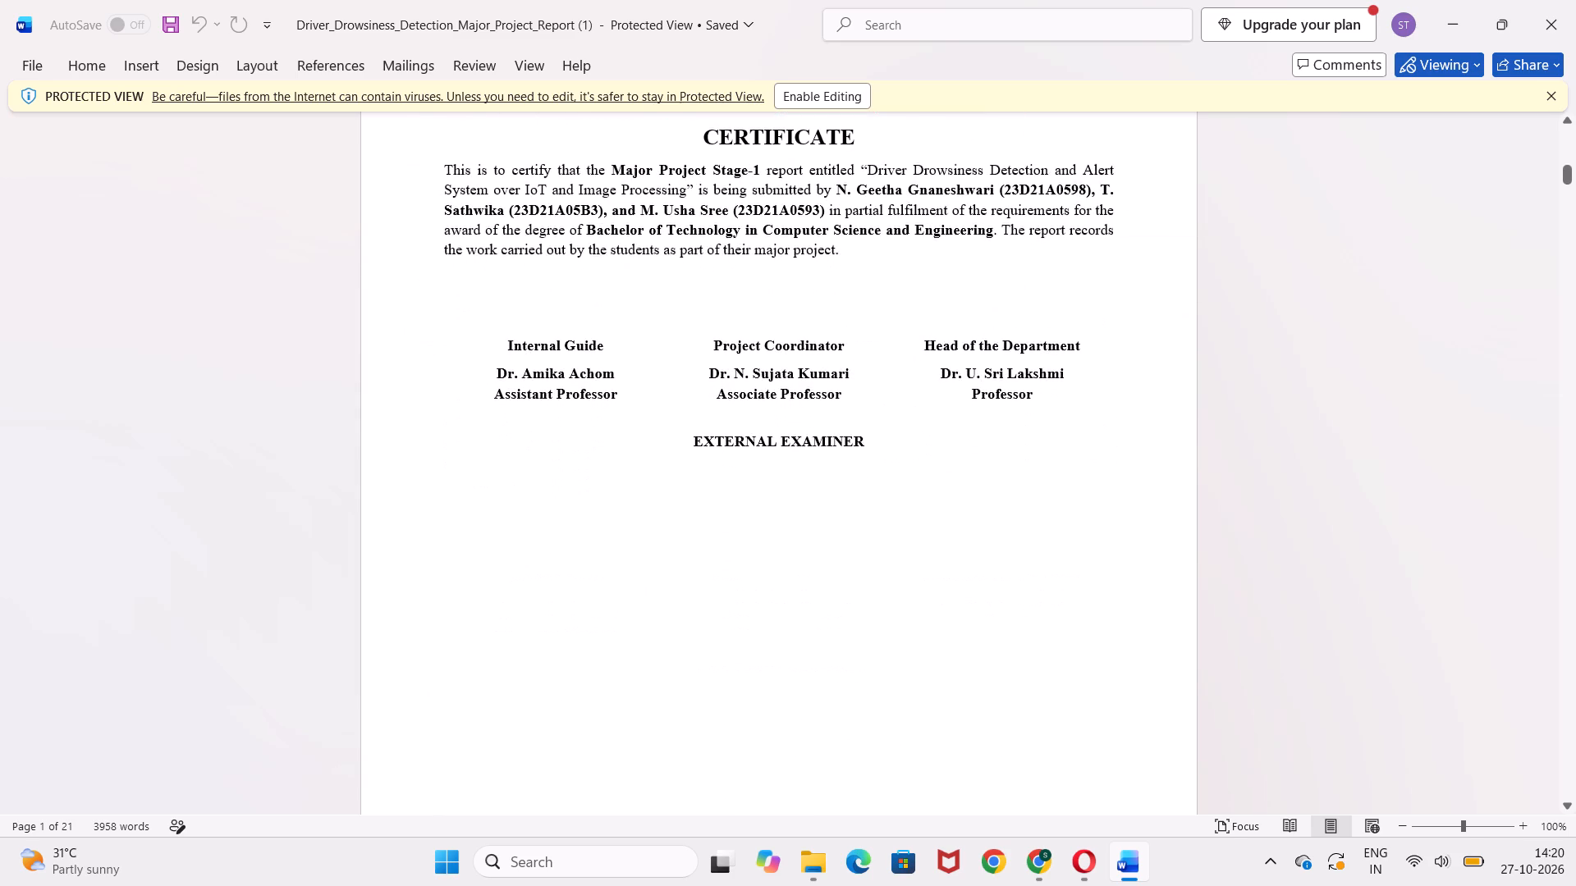
scroll(710, 340, down, 5)
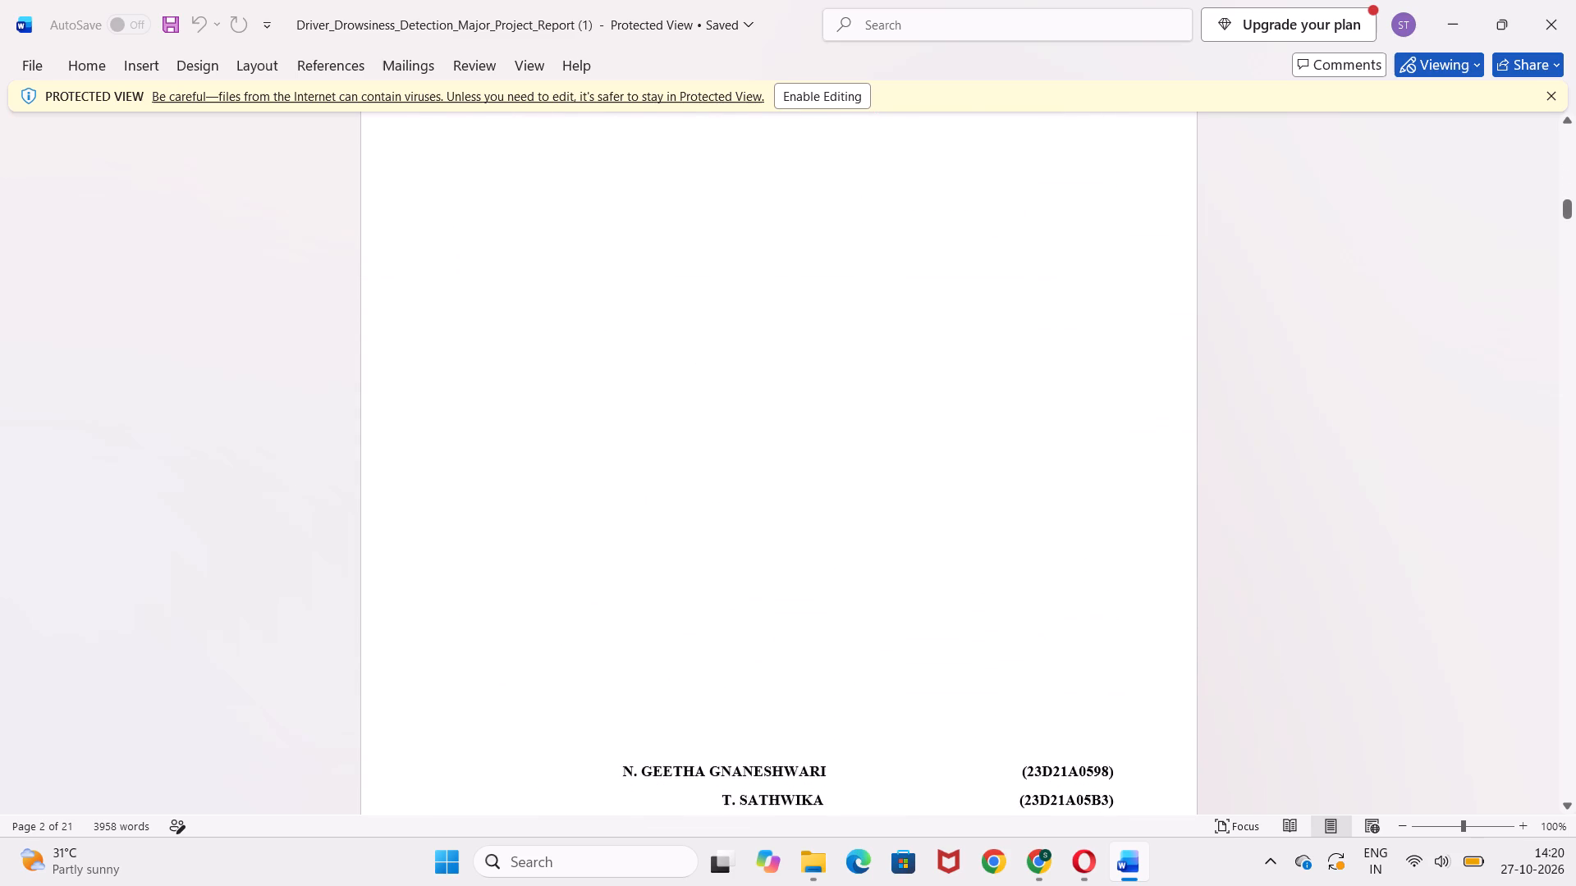
scroll(710, 340, down, 3)
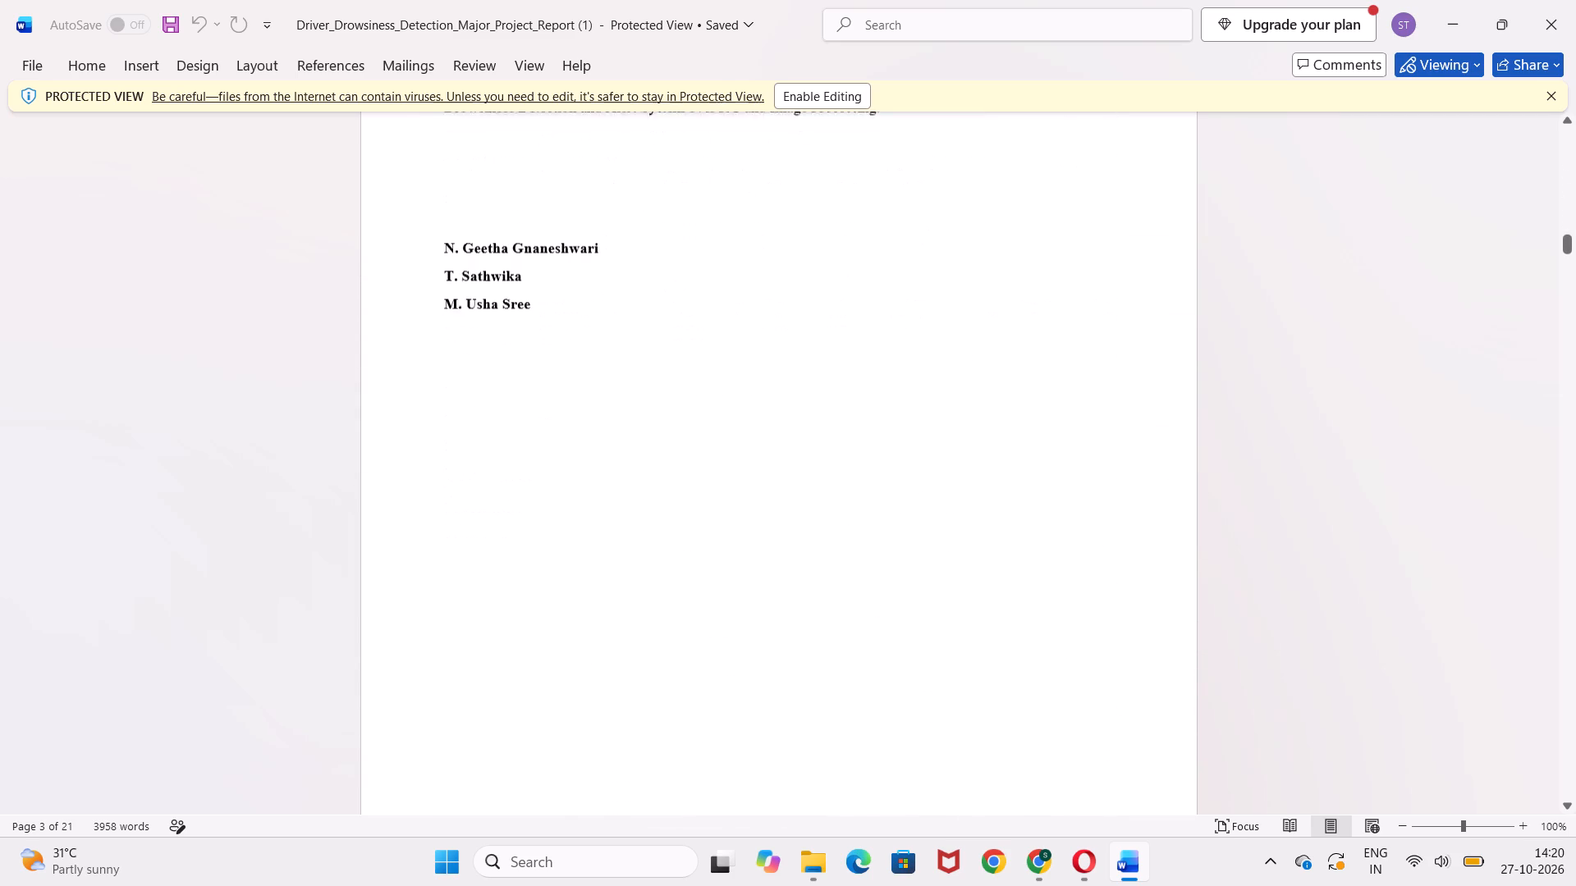
scroll(710, 340, down, 2)
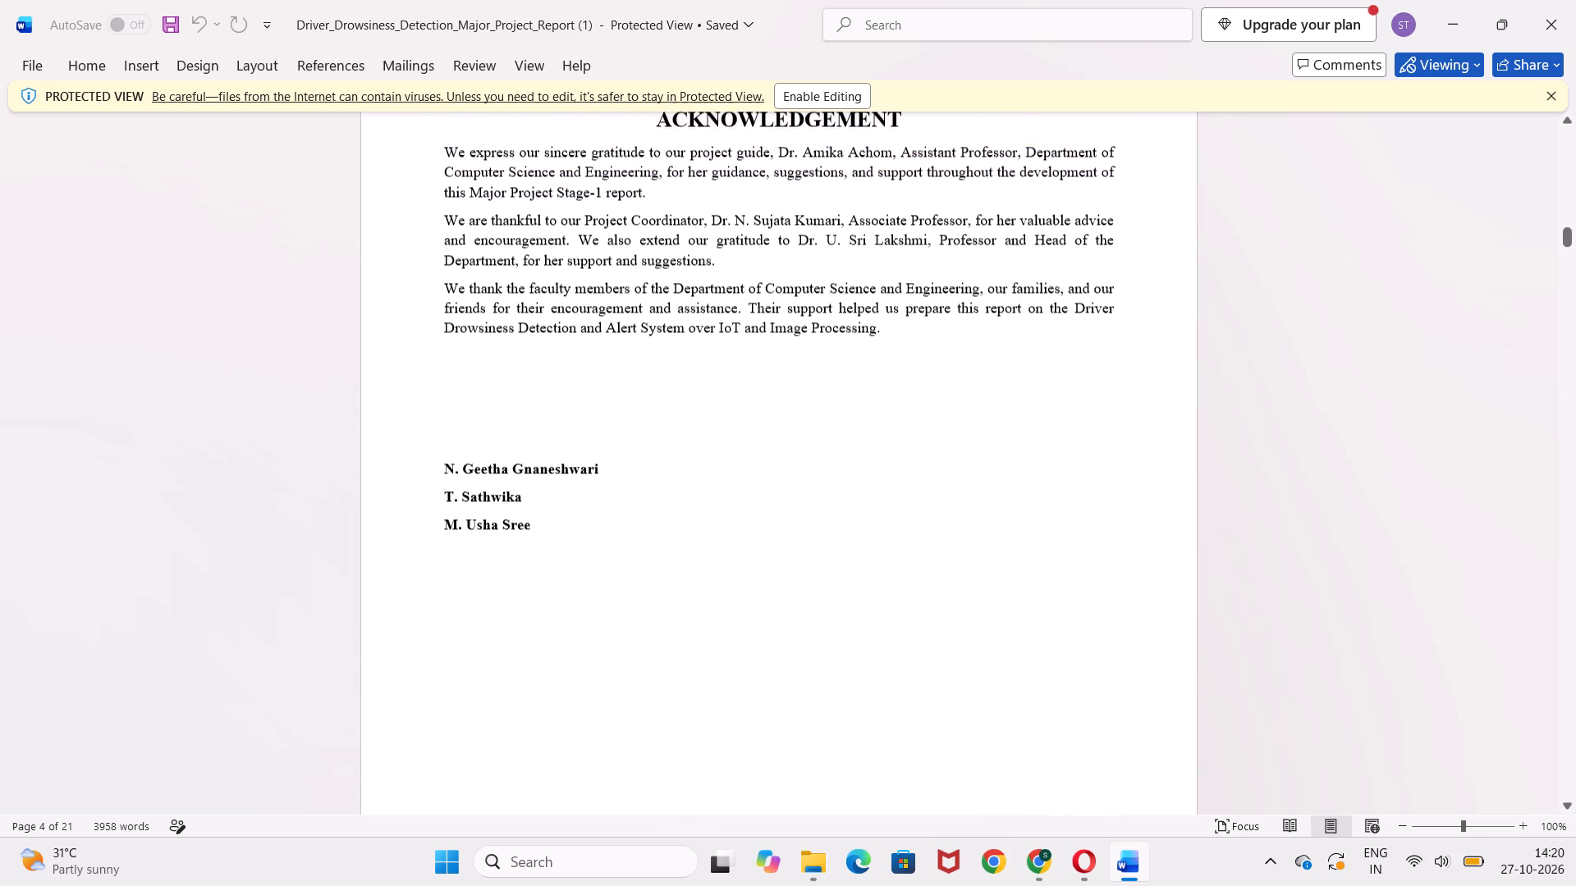
scroll(710, 340, down, 2)
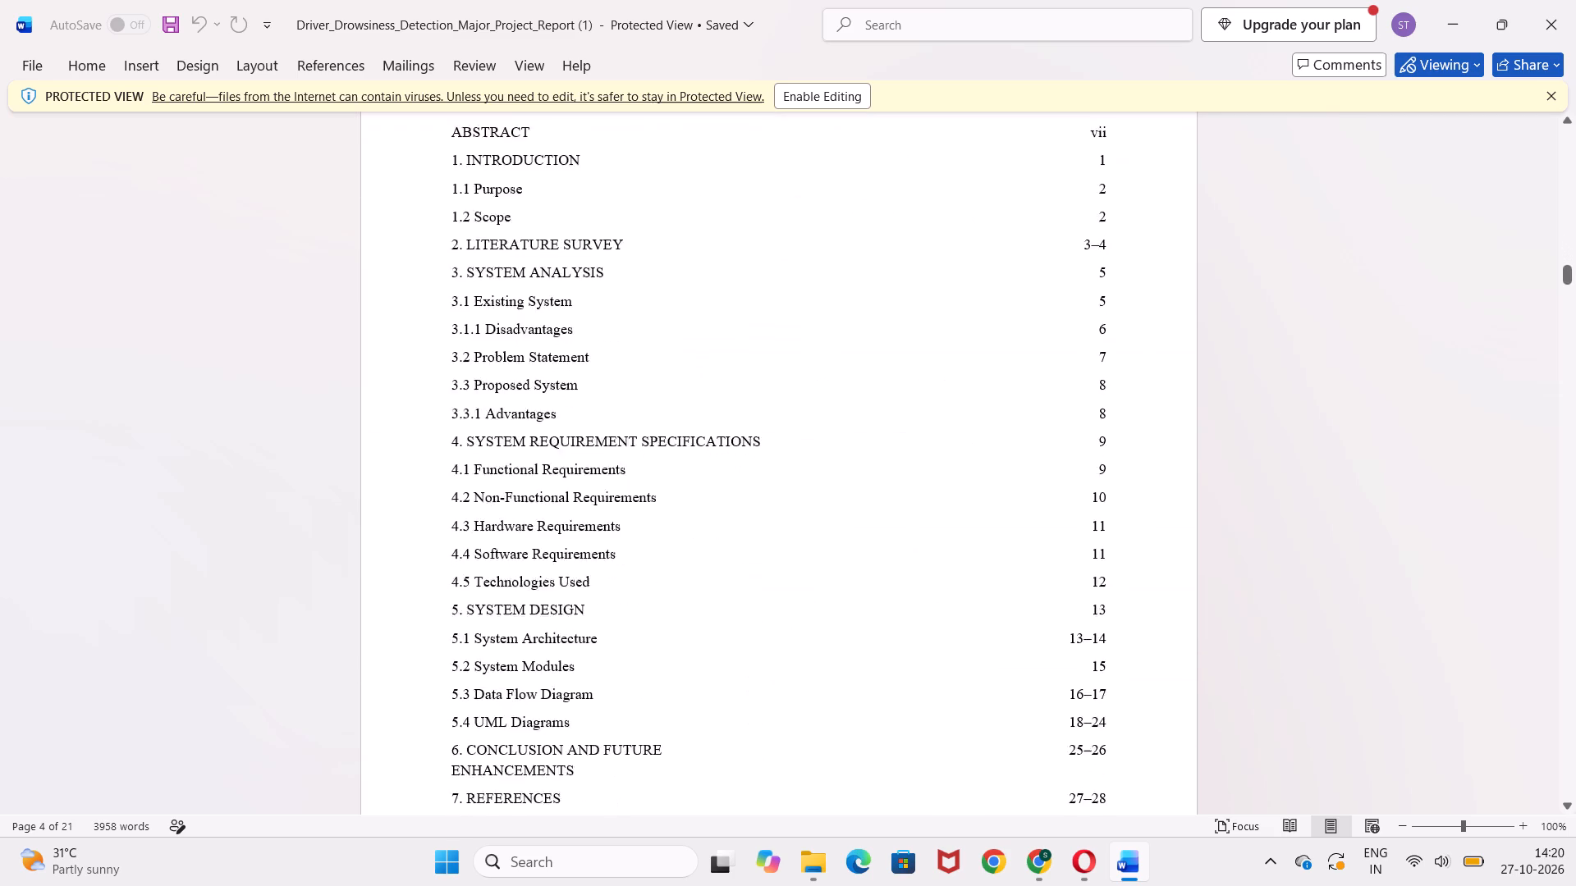
scroll(710, 340, down, 4)
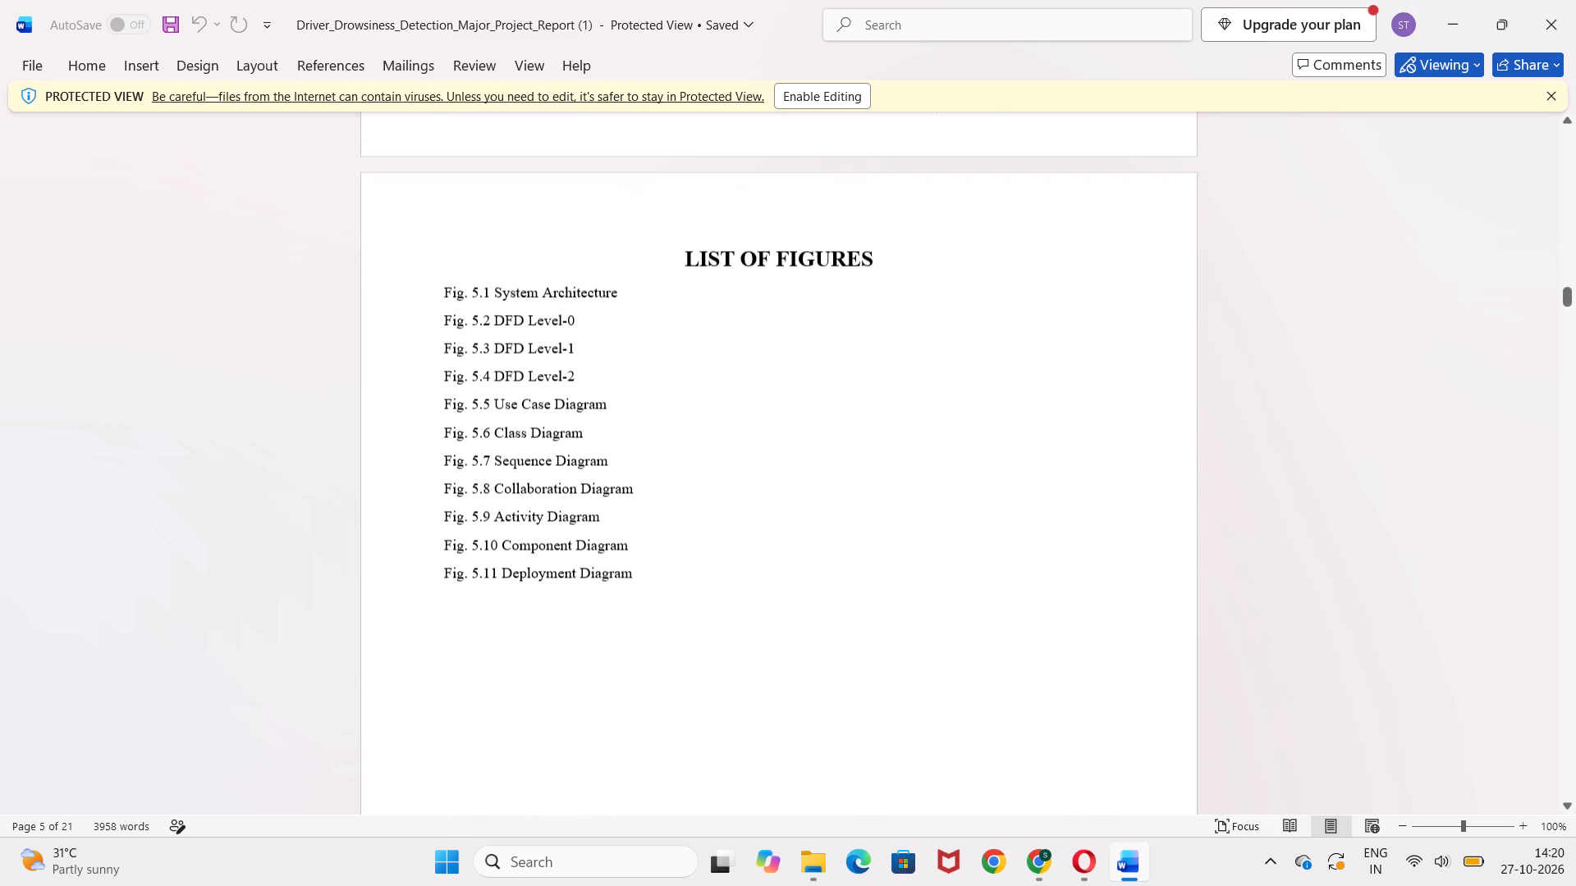
Review the report's body from the abstract through the literature survey, system analysis and requirement specifications to section 4.5 Technologies Used.
scroll(710, 340, down, 4)
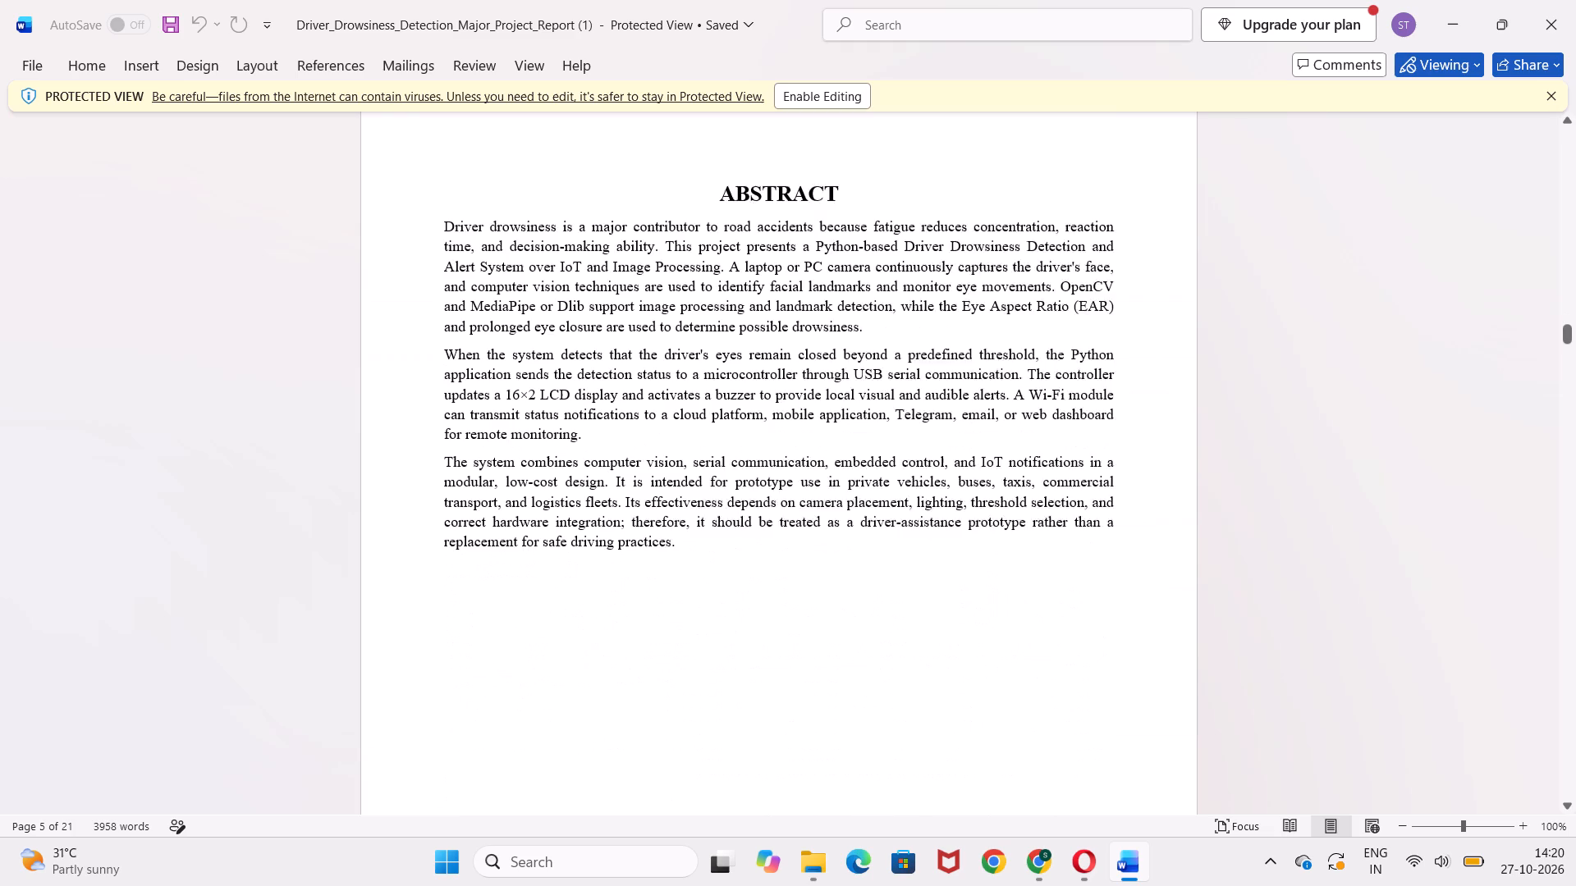
scroll(710, 340, down, 5)
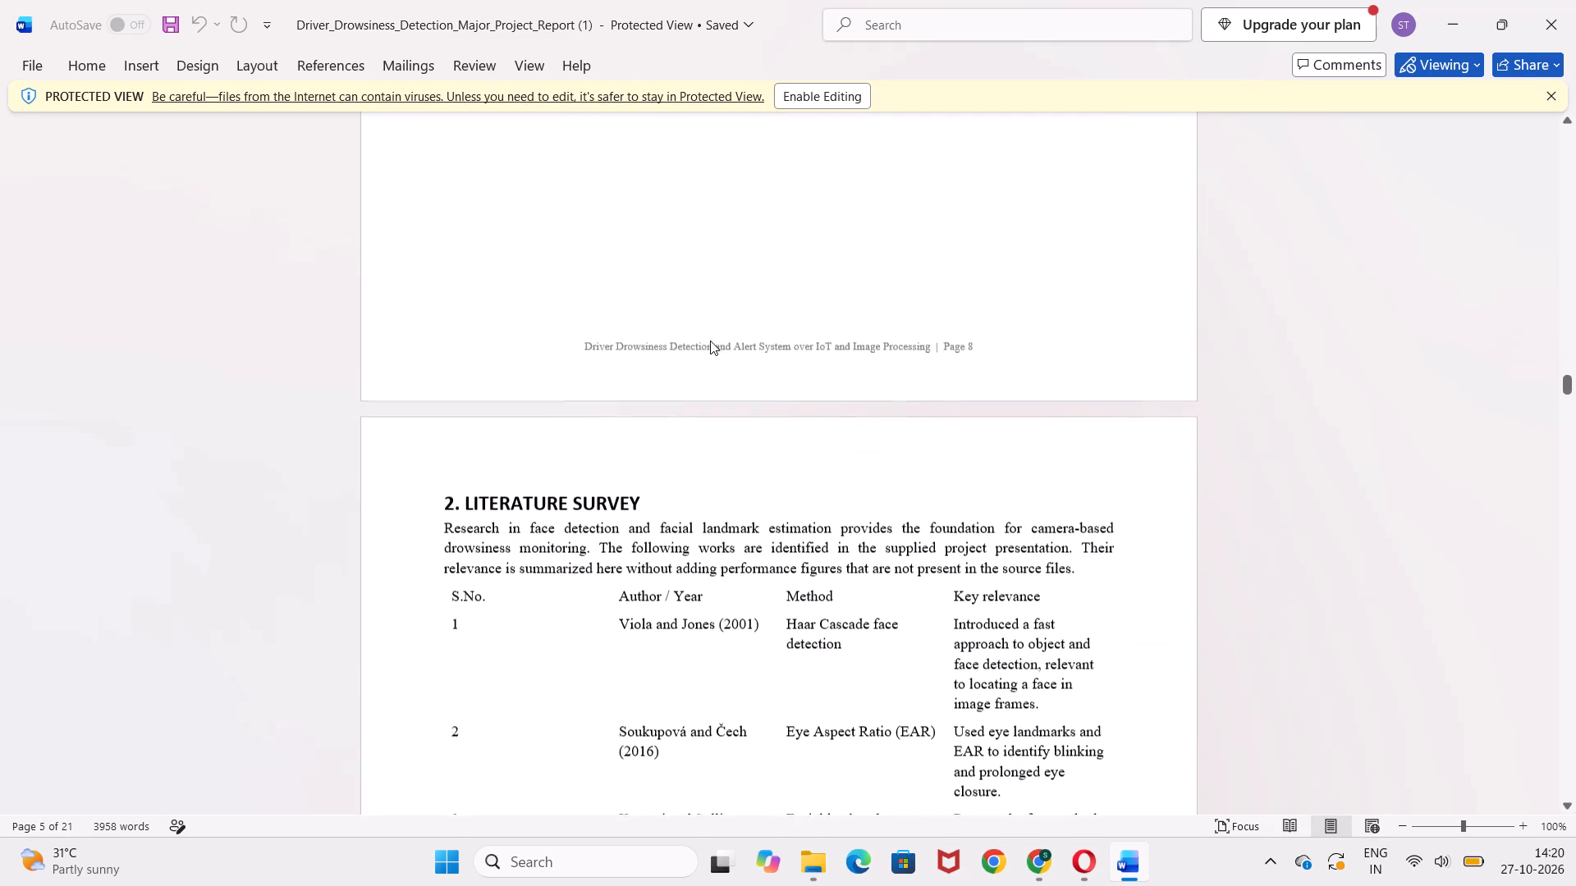
scroll(710, 340, down, 3)
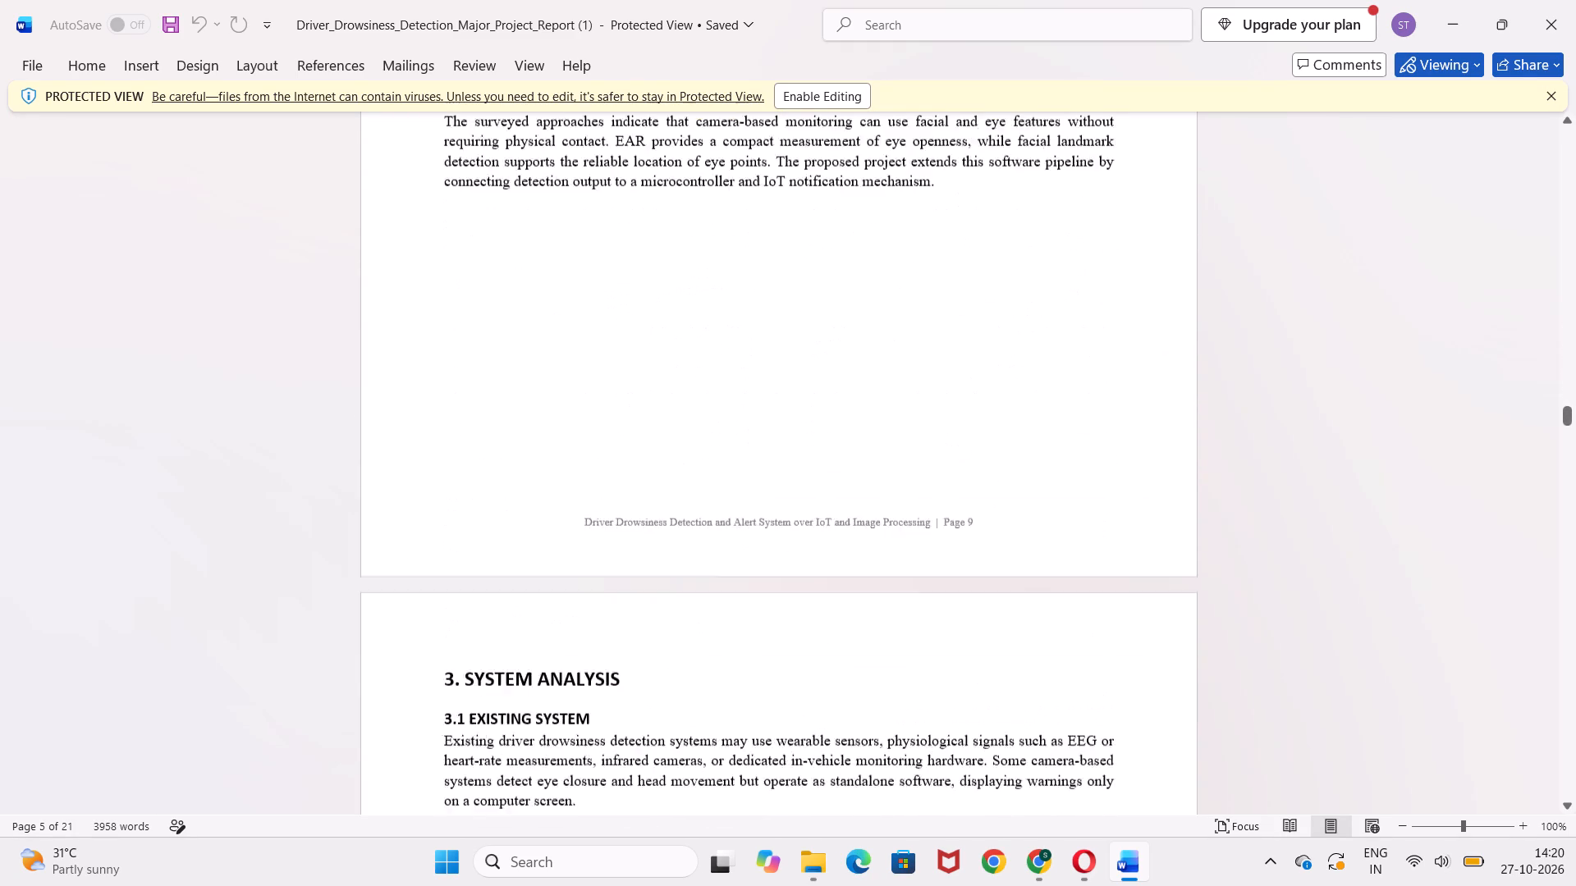
scroll(710, 340, down, 2)
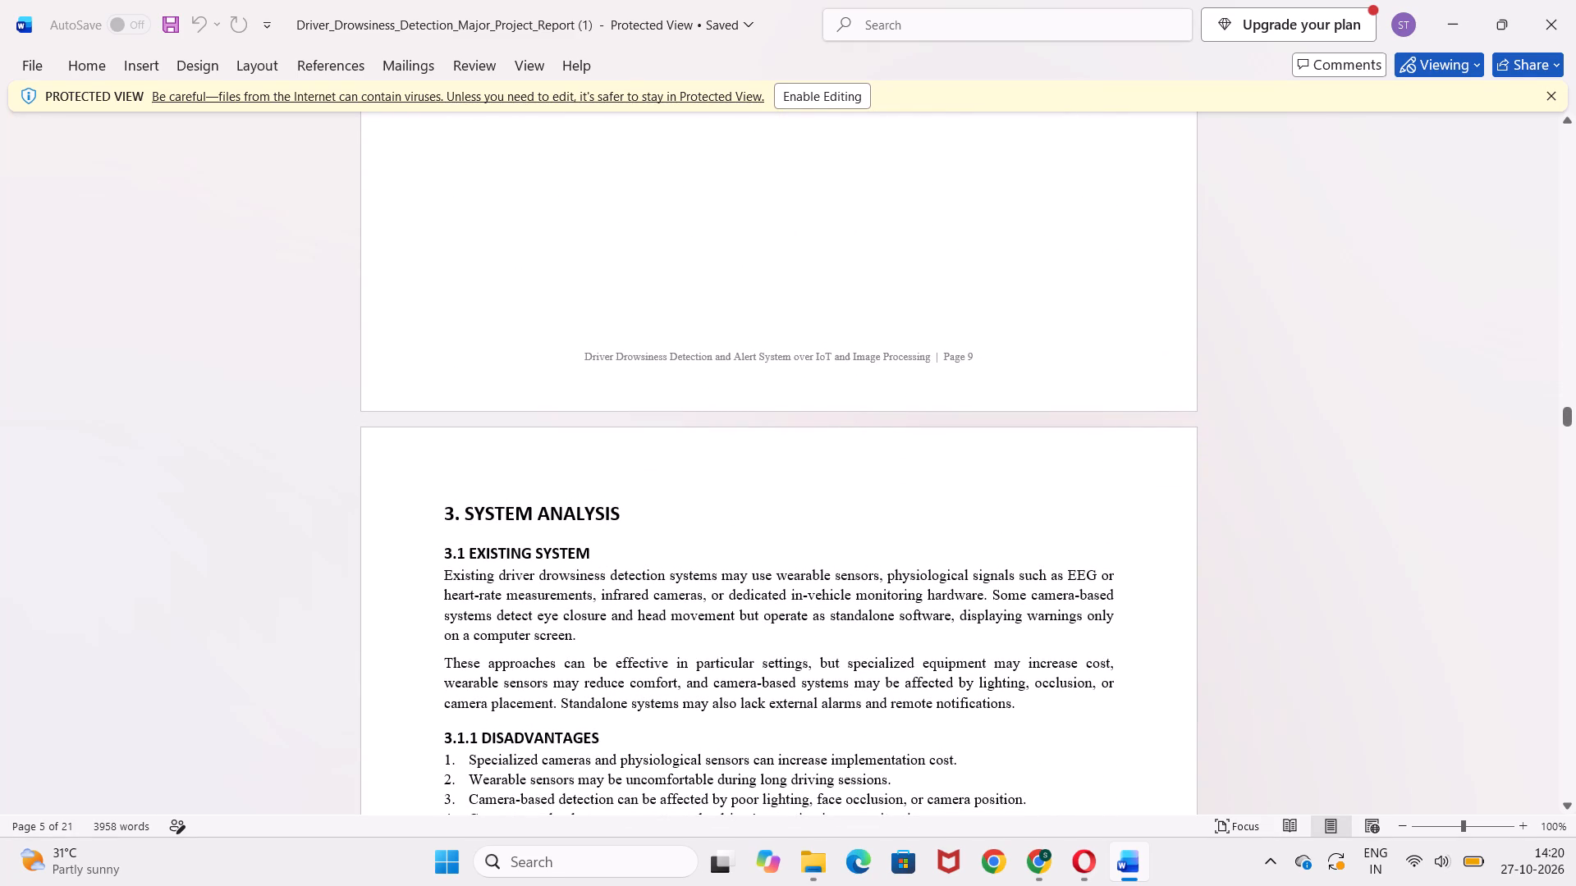
scroll(710, 340, down, 2)
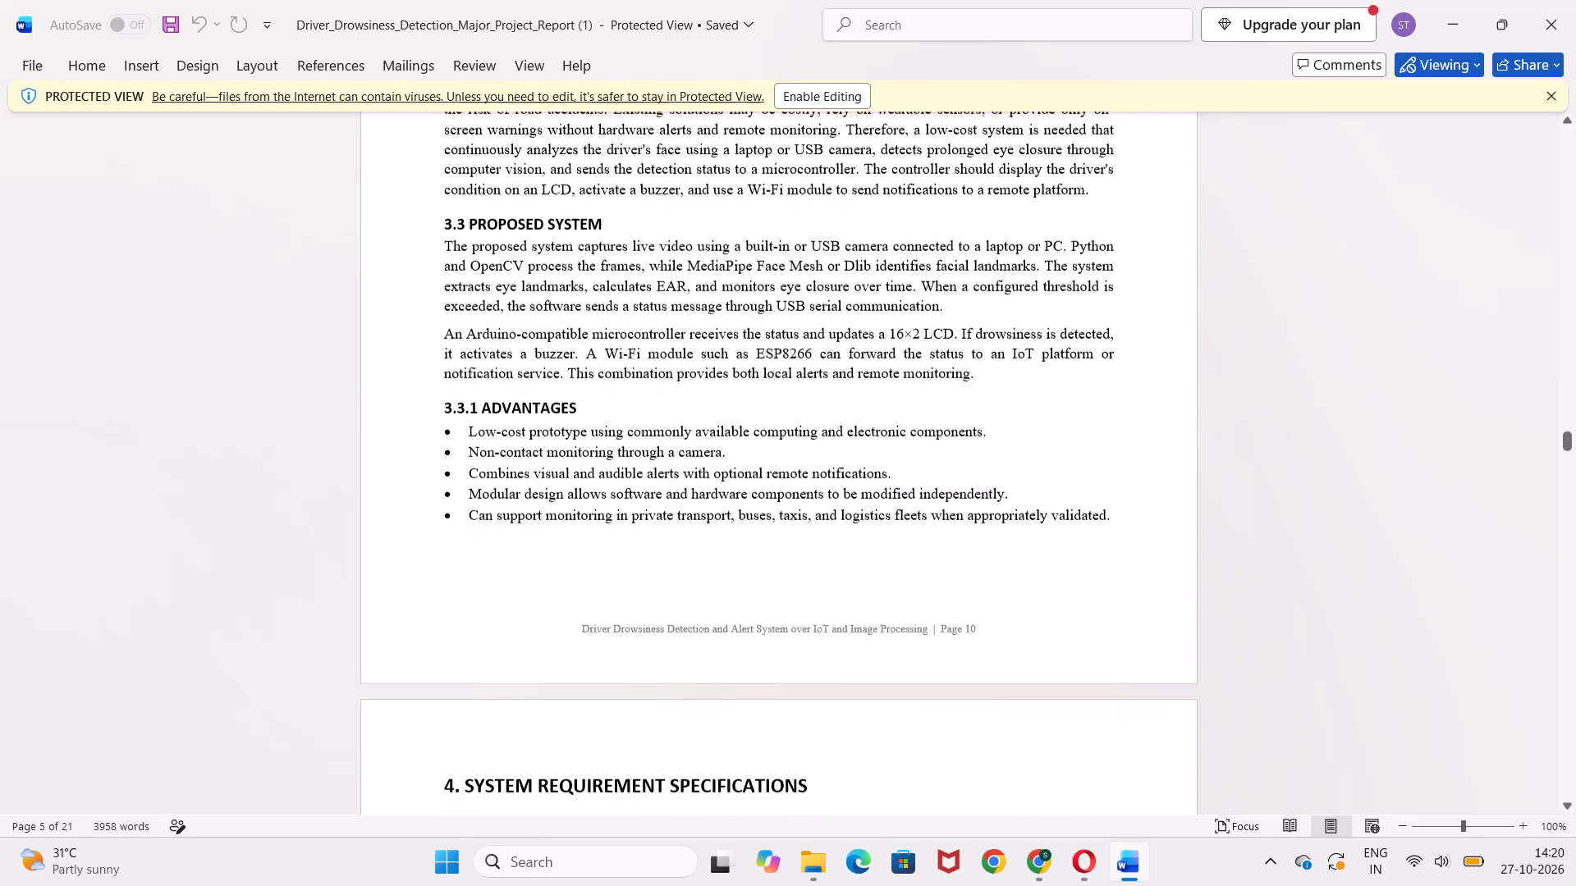
scroll(710, 340, down, 5)
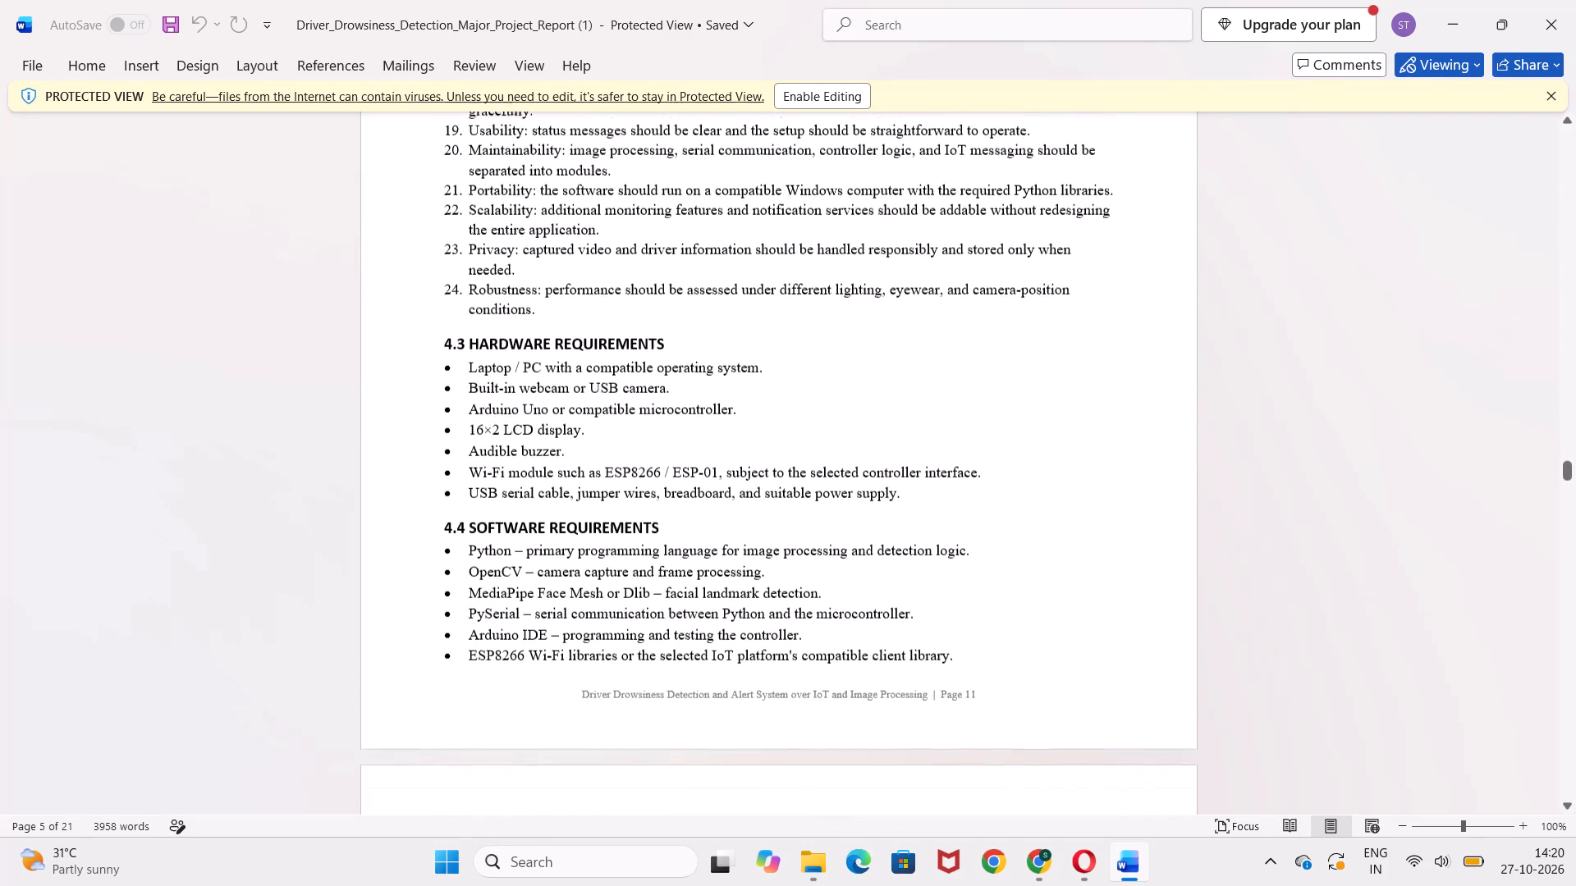
scroll(710, 340, down, 5)
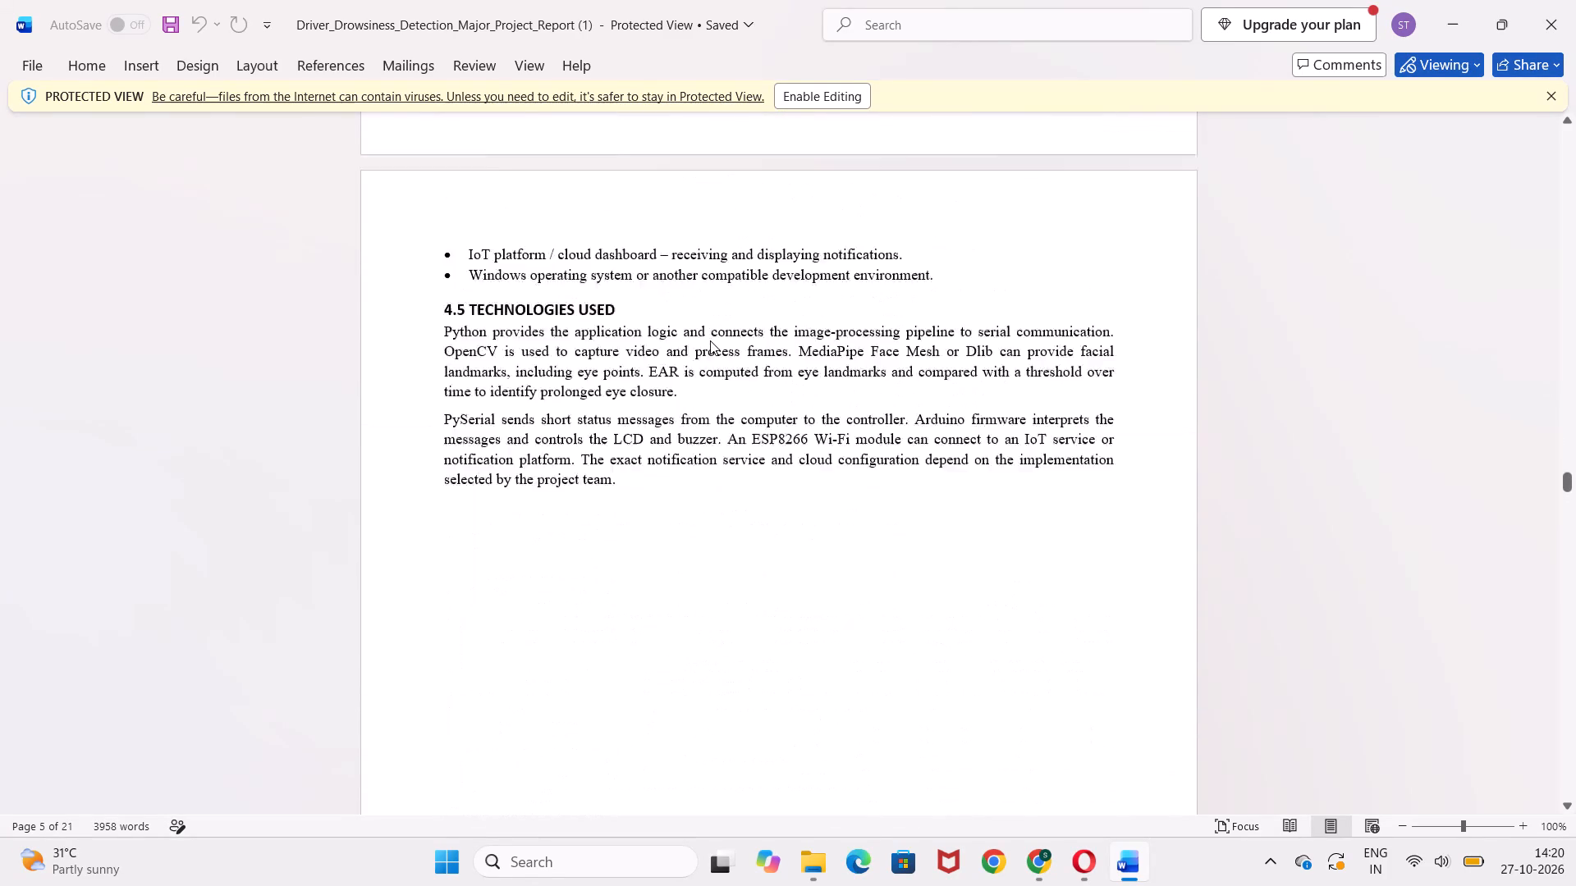
scroll(710, 340, down, 1)
Go back to the front matter and recheck the pages from the certificate through the contents to the abstract.
scroll(710, 340, up, 8)
scroll(710, 340, up, 19)
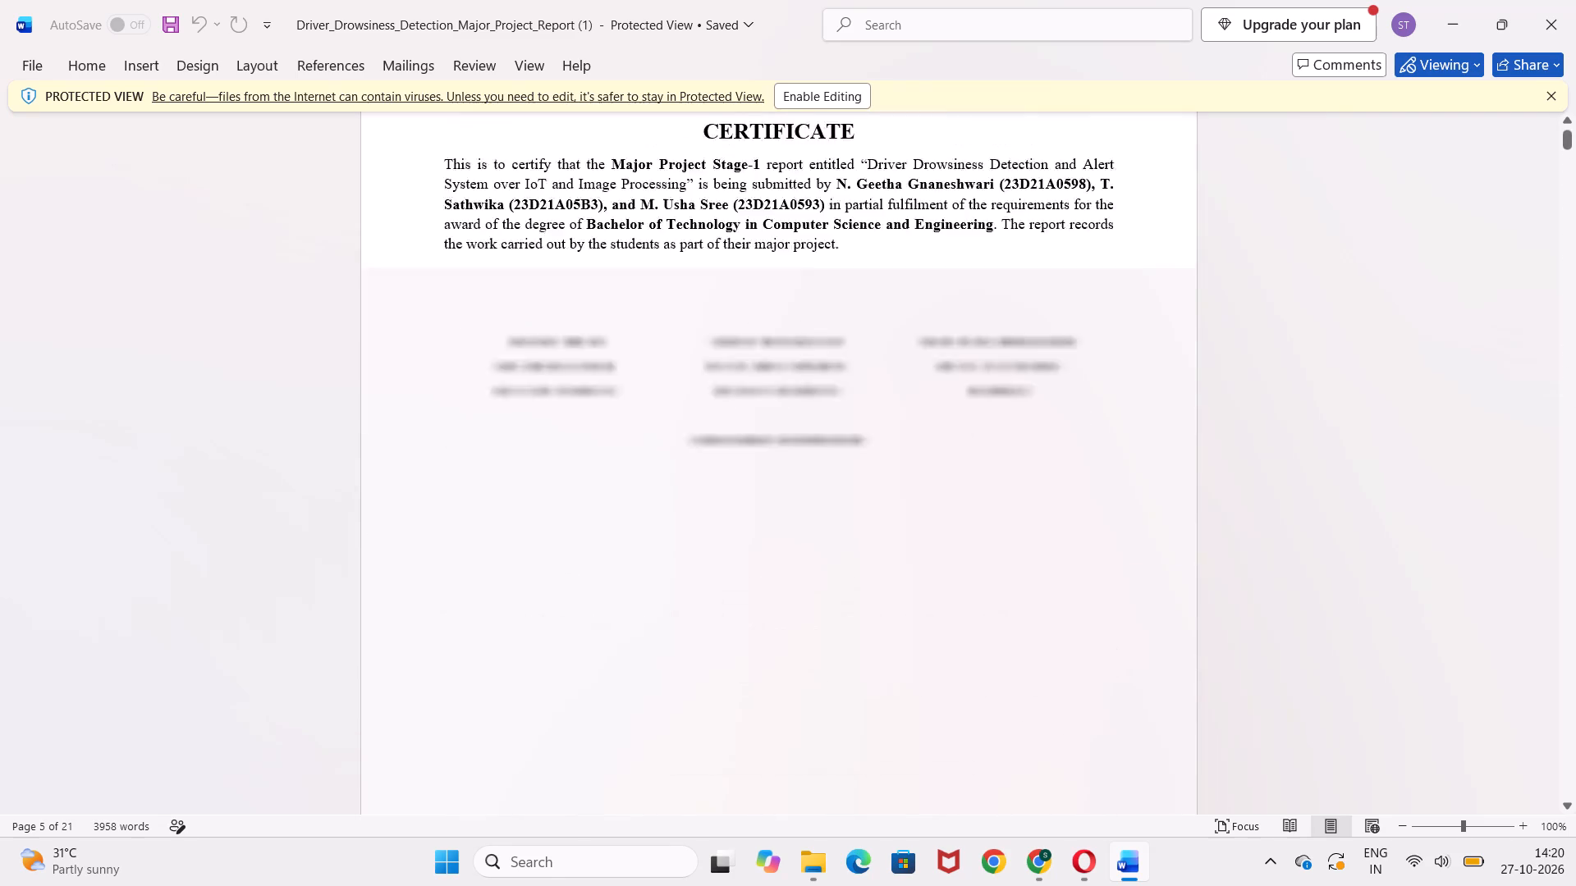
scroll(710, 340, down, 4)
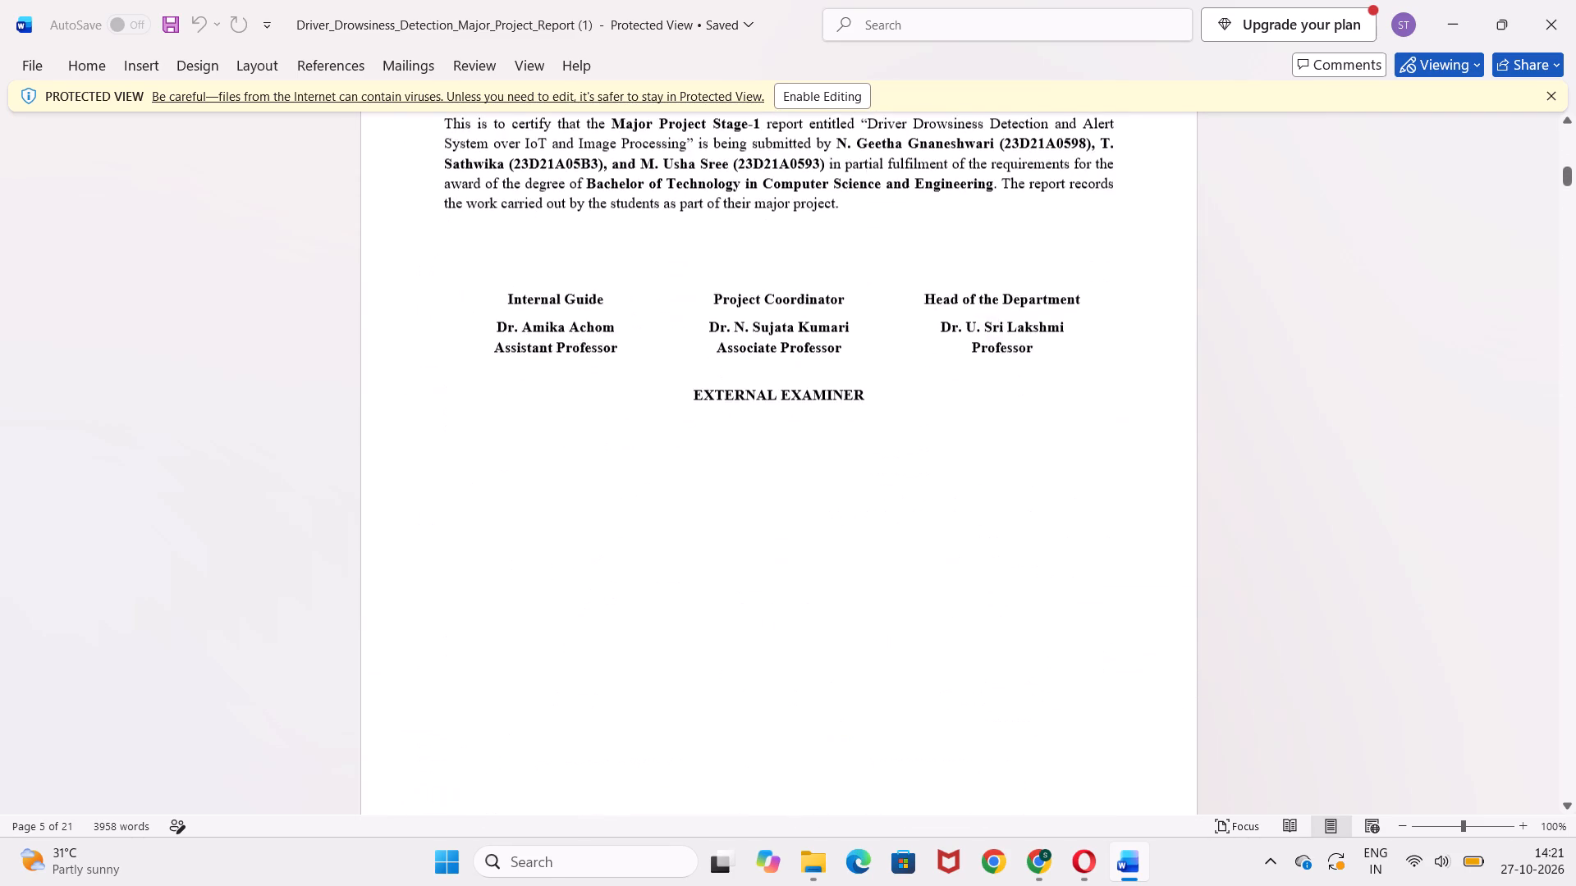
scroll(710, 340, down, 5)
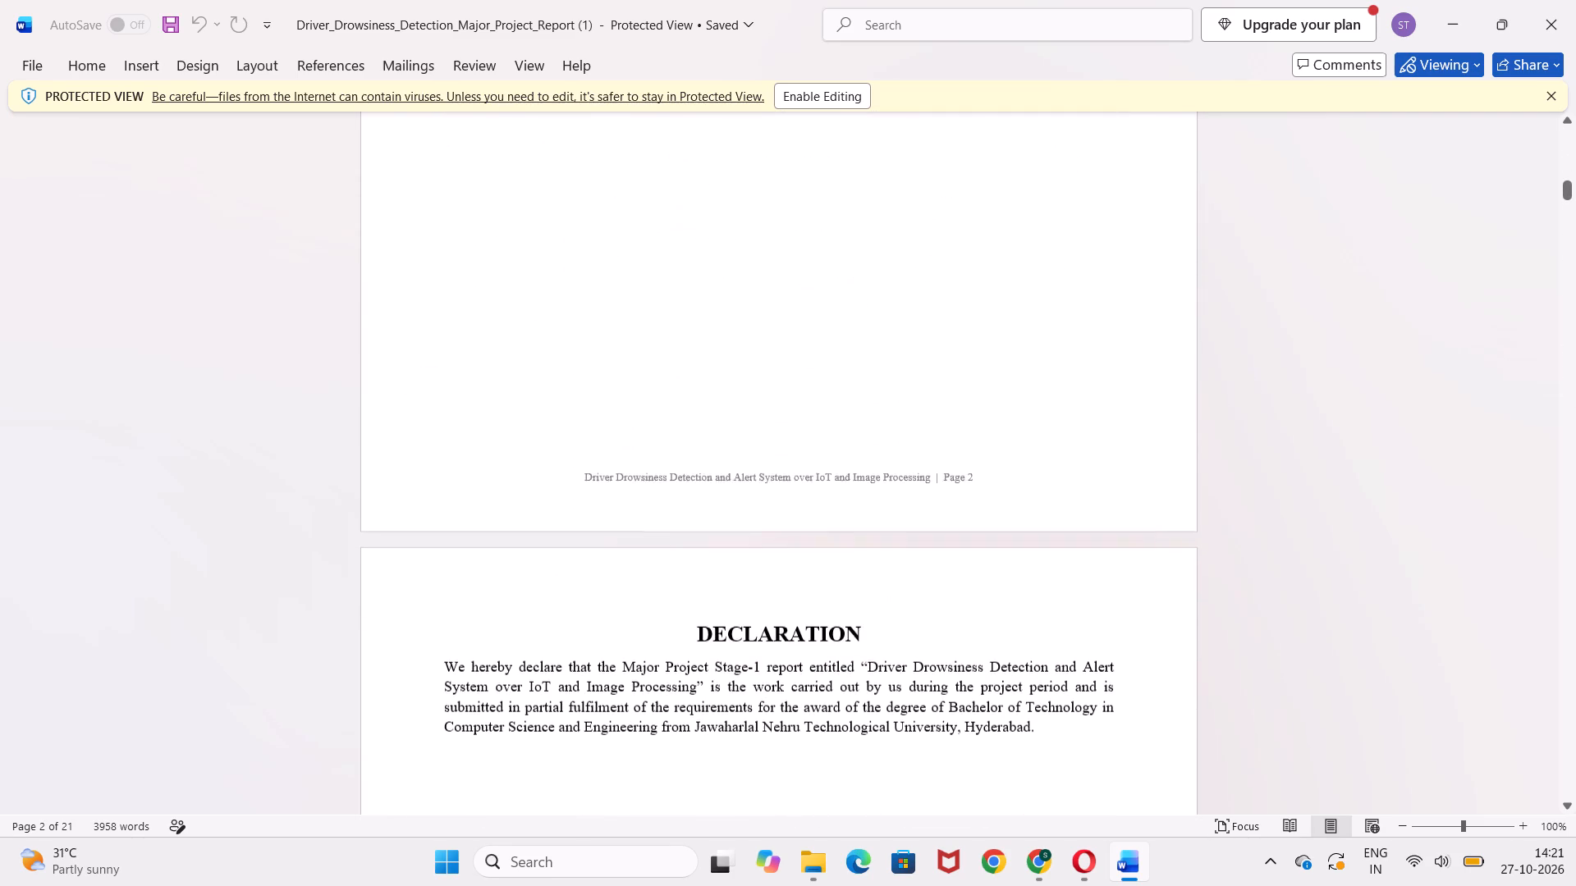
scroll(710, 340, down, 5)
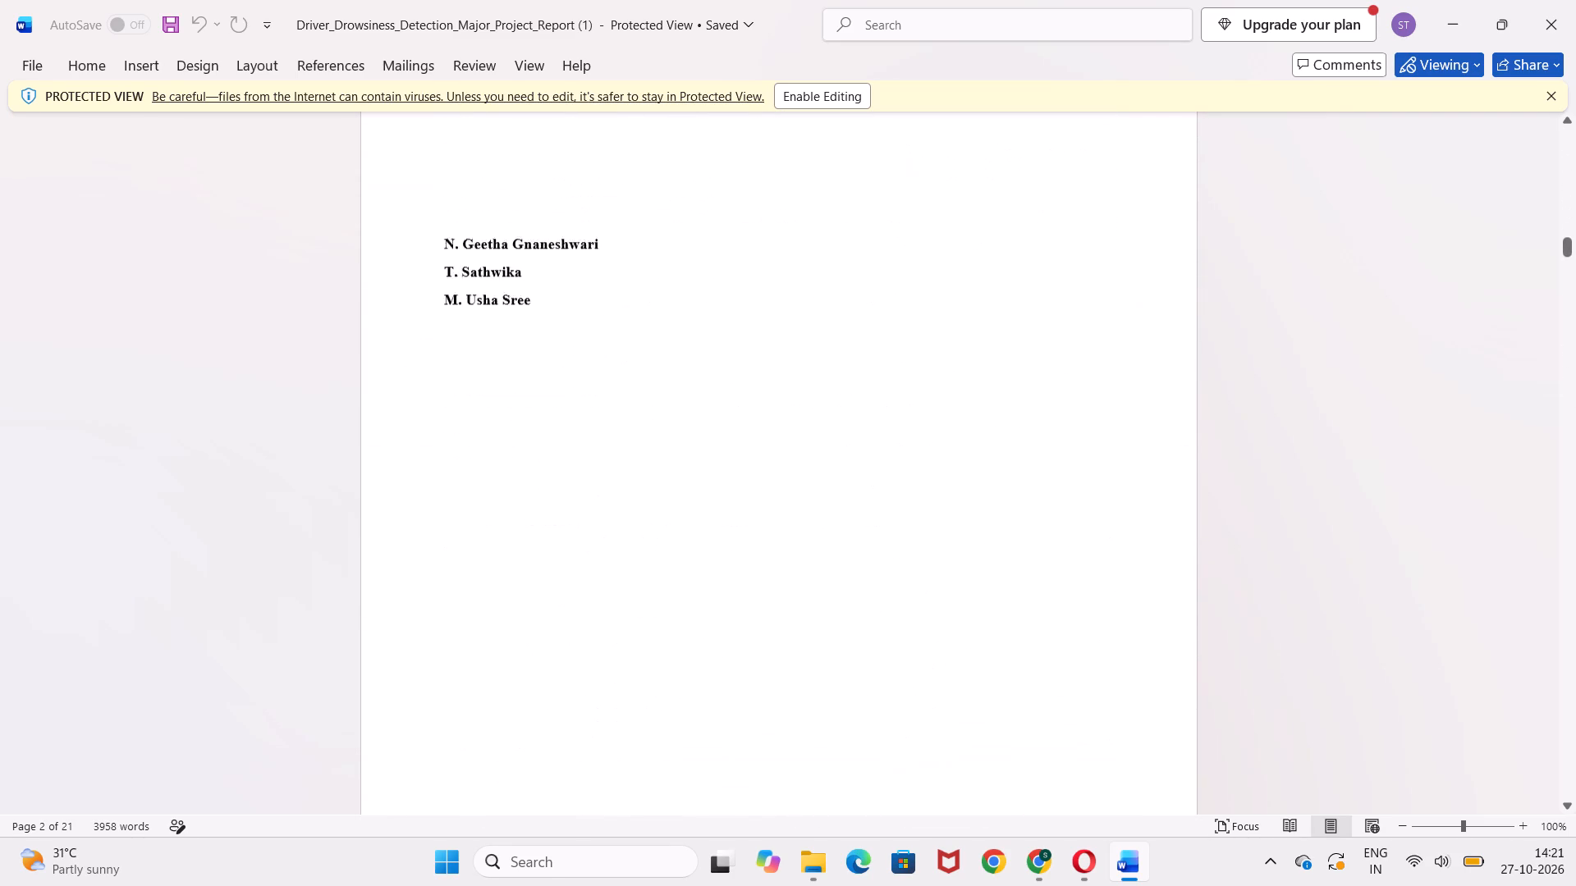
scroll(710, 340, down, 7)
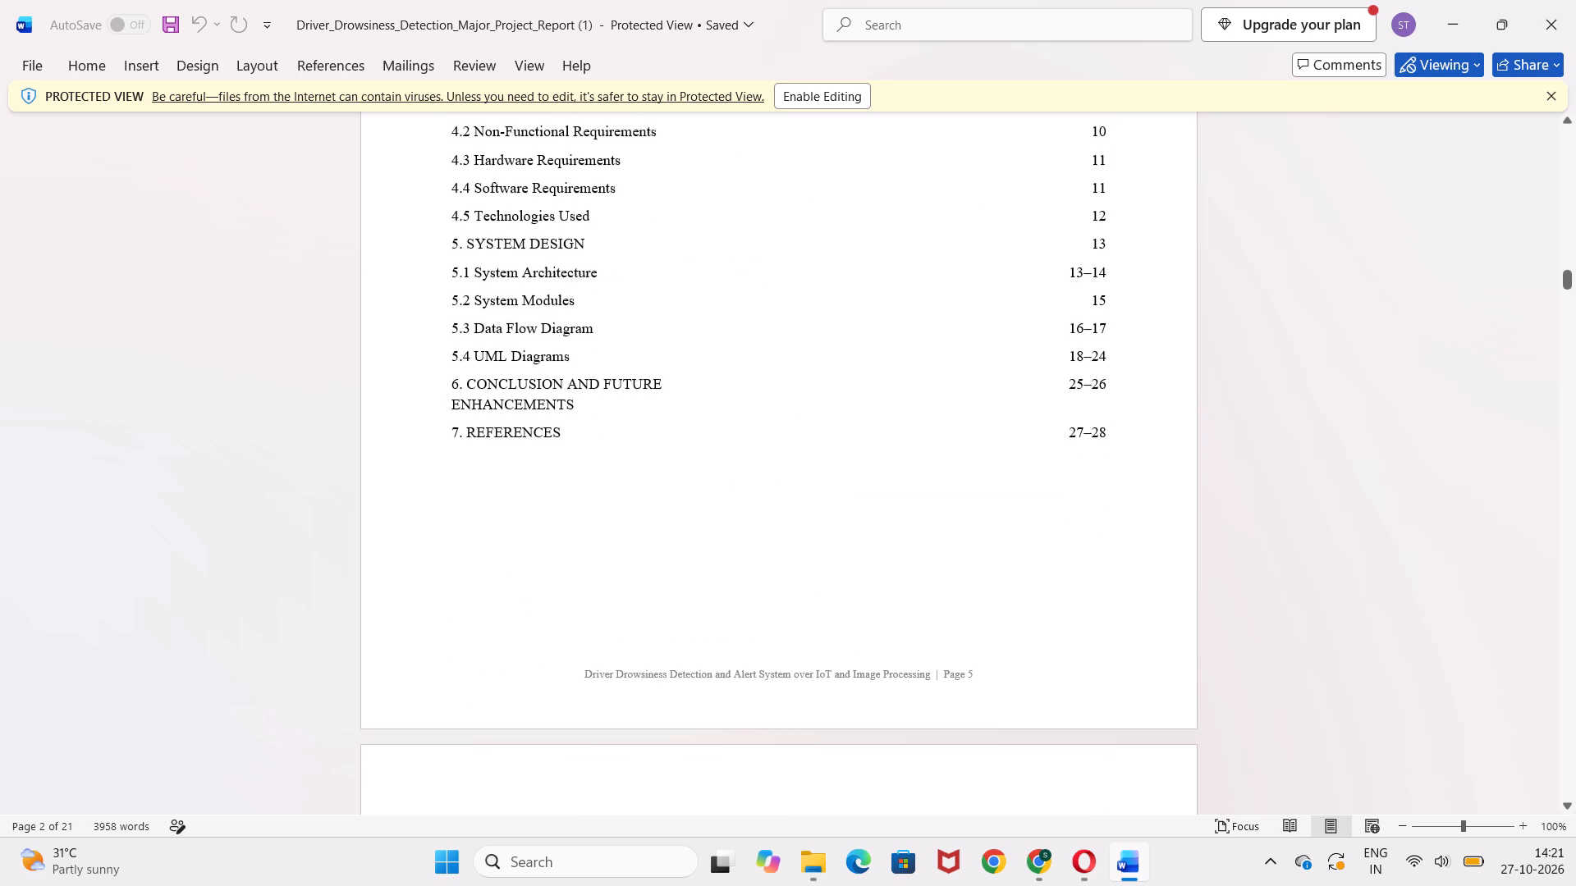
scroll(710, 340, down, 5)
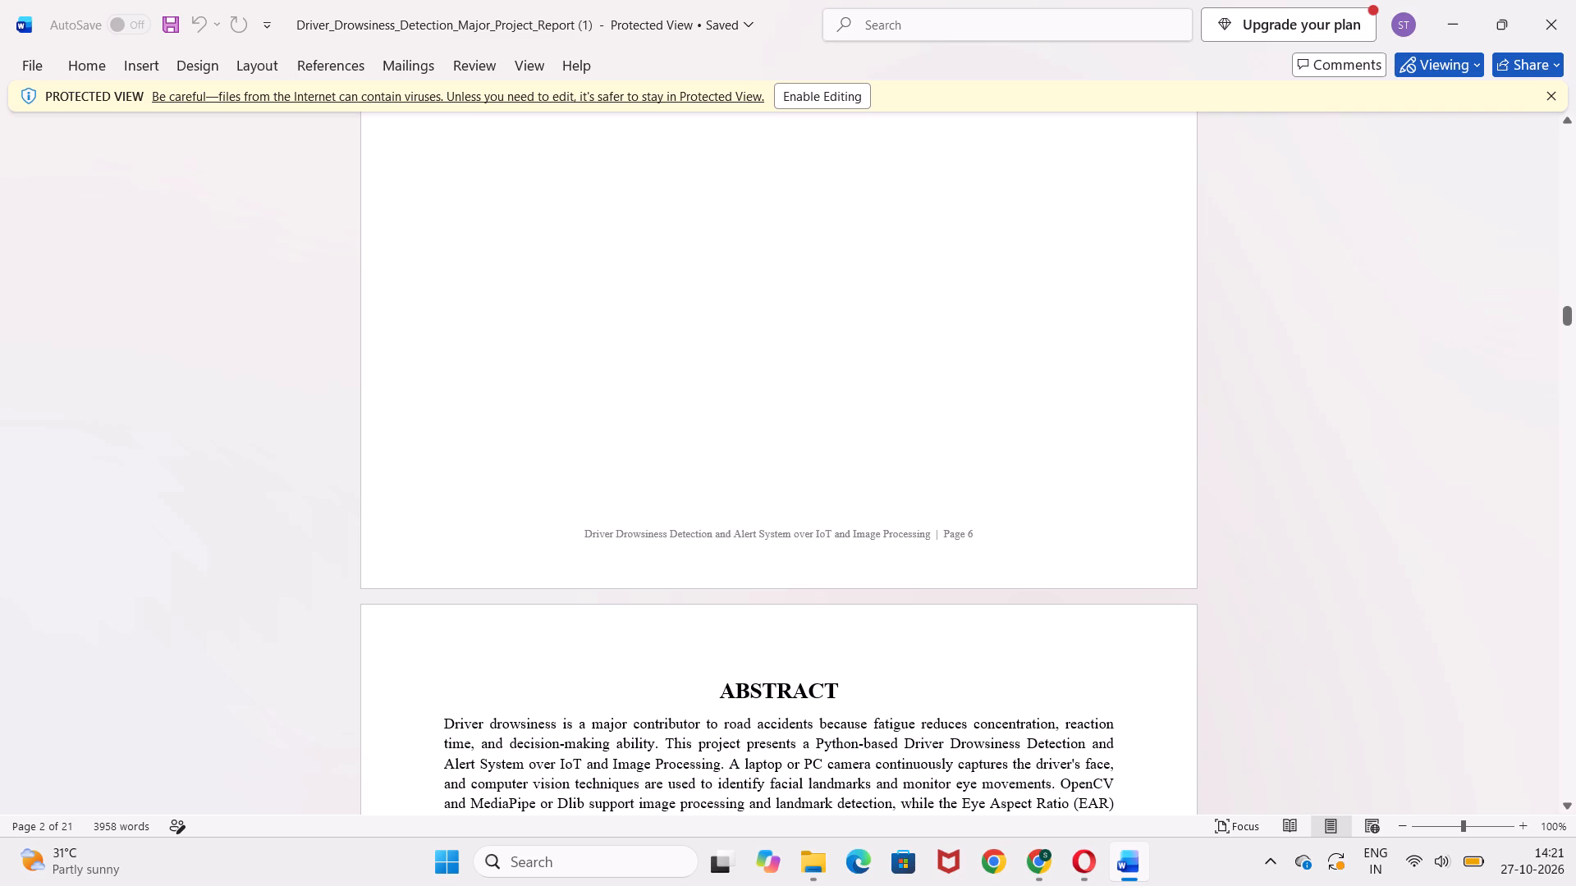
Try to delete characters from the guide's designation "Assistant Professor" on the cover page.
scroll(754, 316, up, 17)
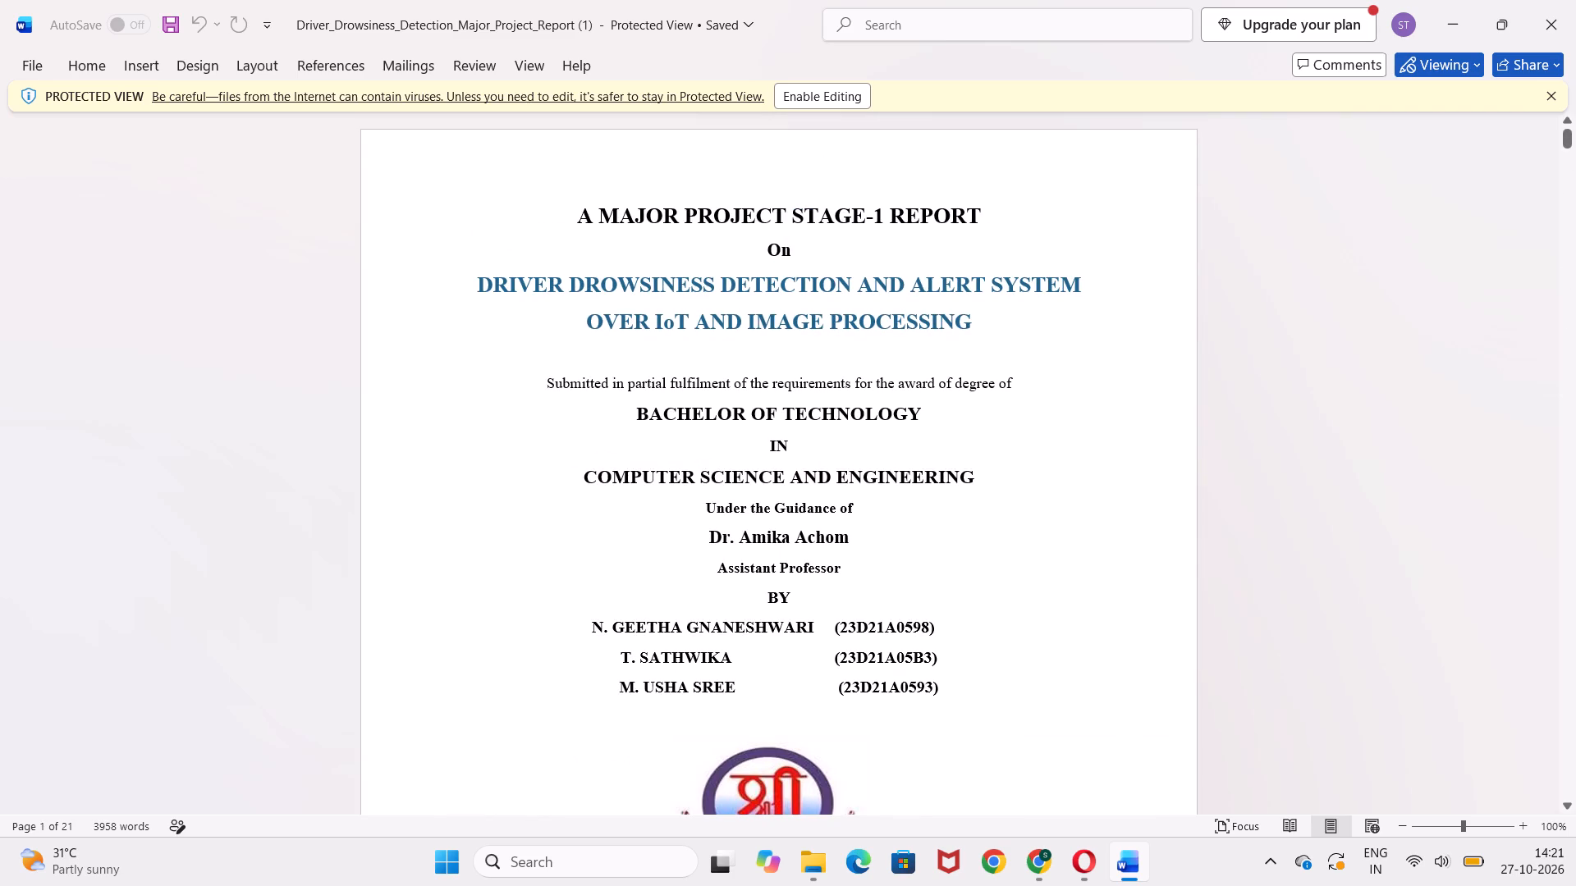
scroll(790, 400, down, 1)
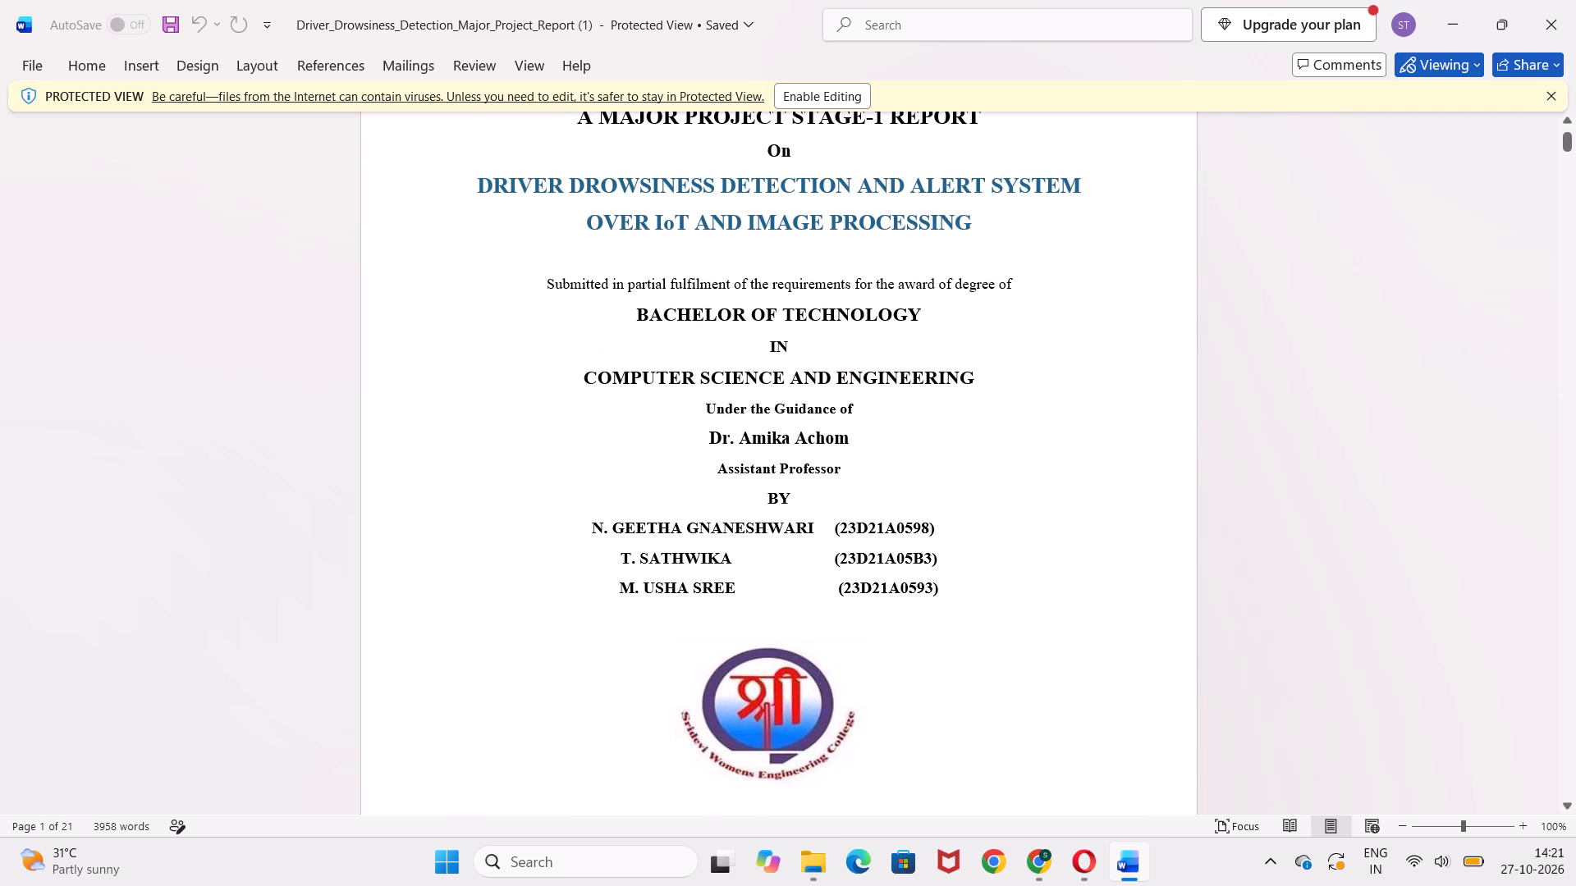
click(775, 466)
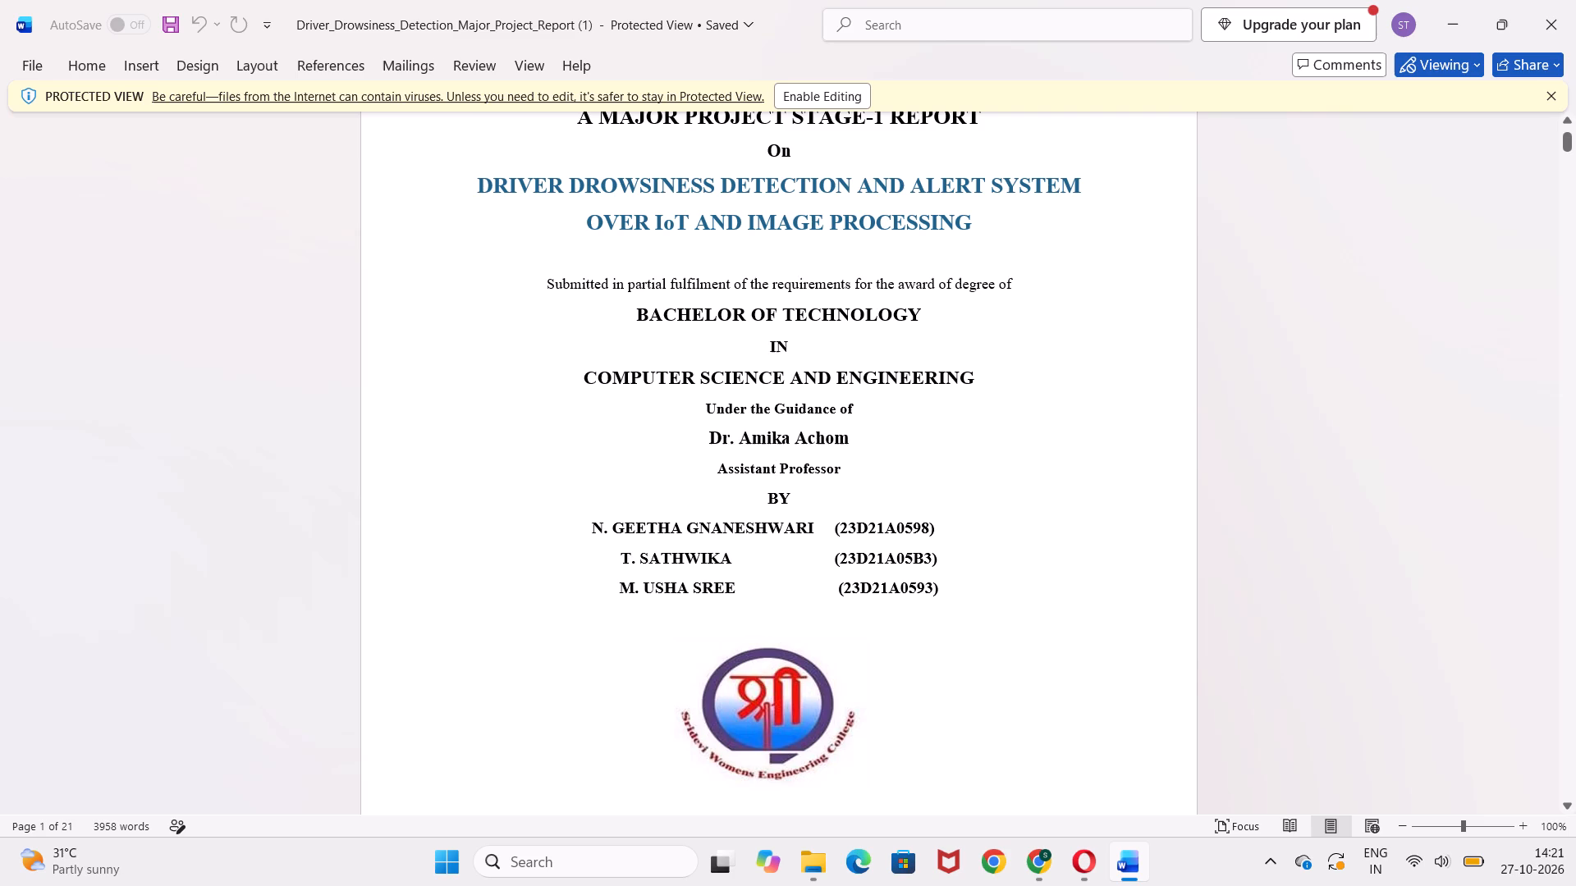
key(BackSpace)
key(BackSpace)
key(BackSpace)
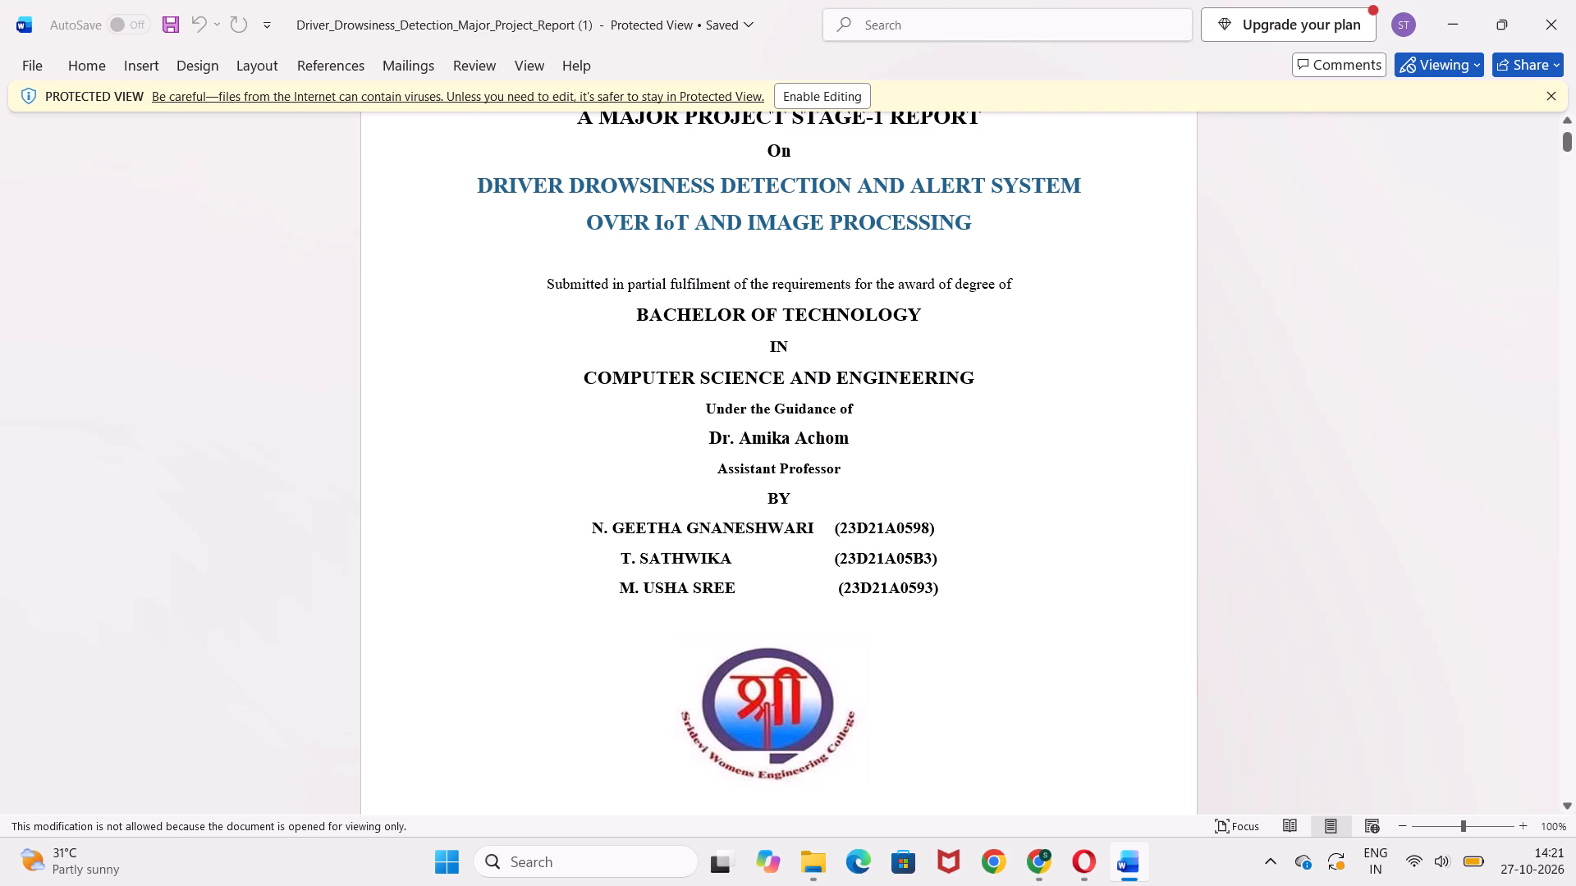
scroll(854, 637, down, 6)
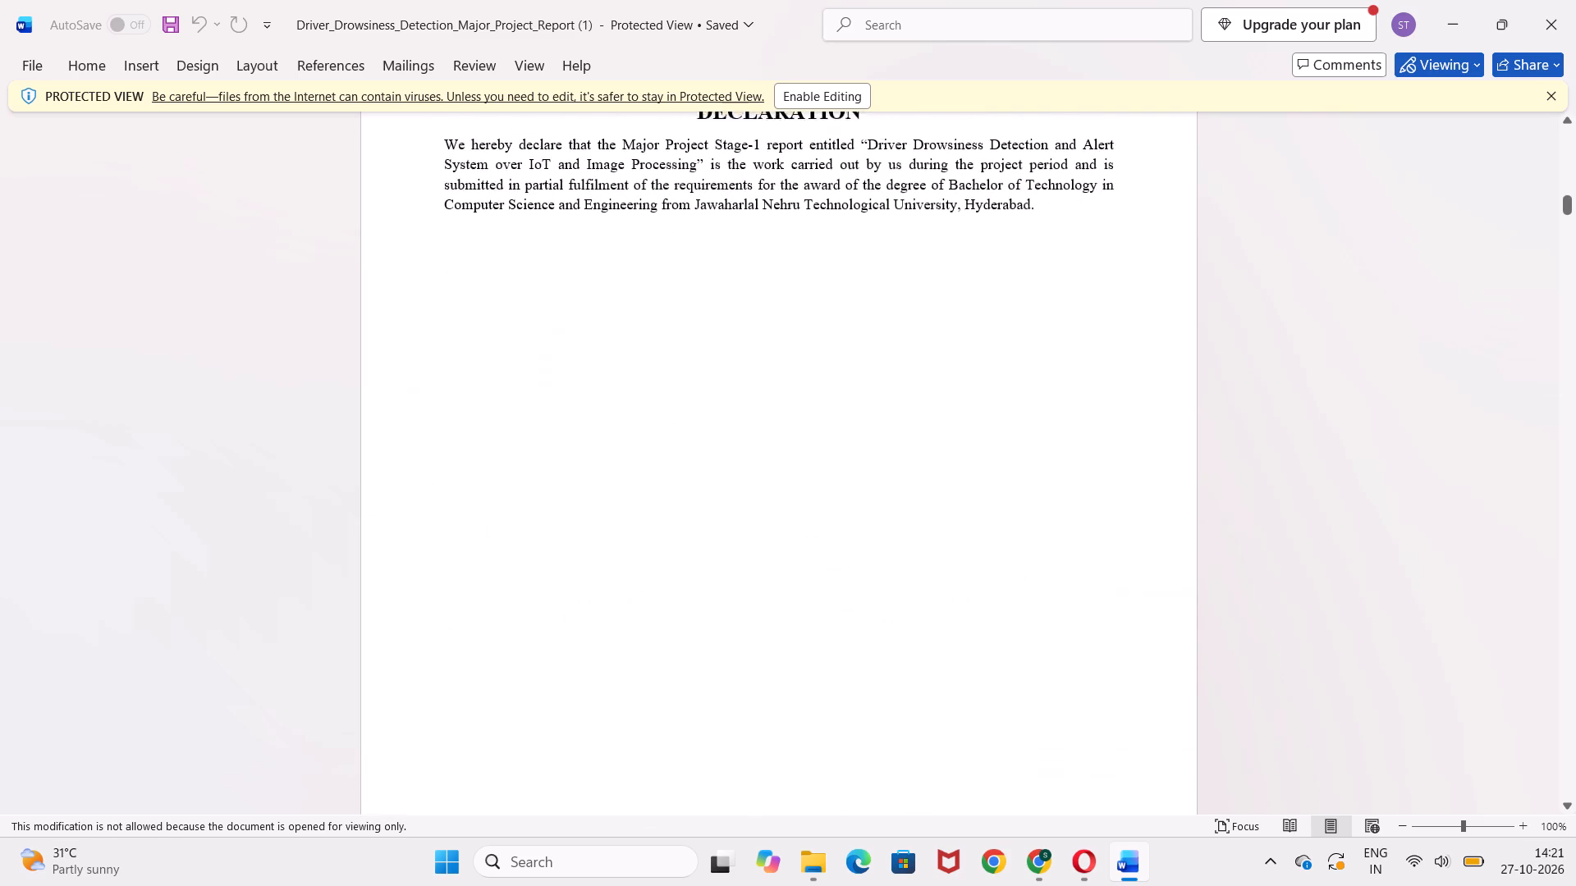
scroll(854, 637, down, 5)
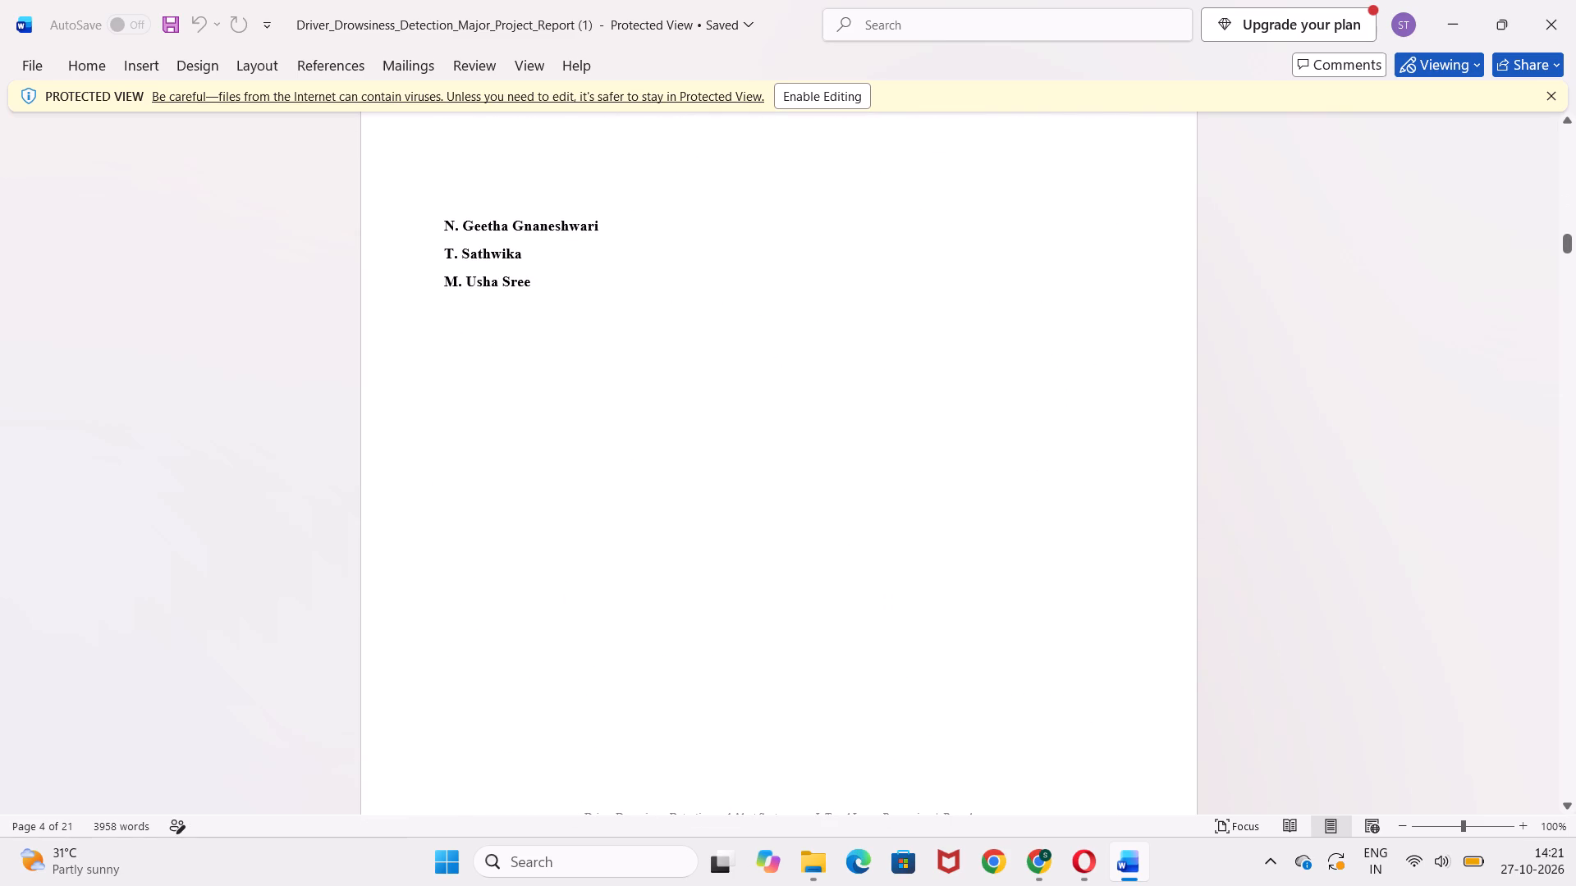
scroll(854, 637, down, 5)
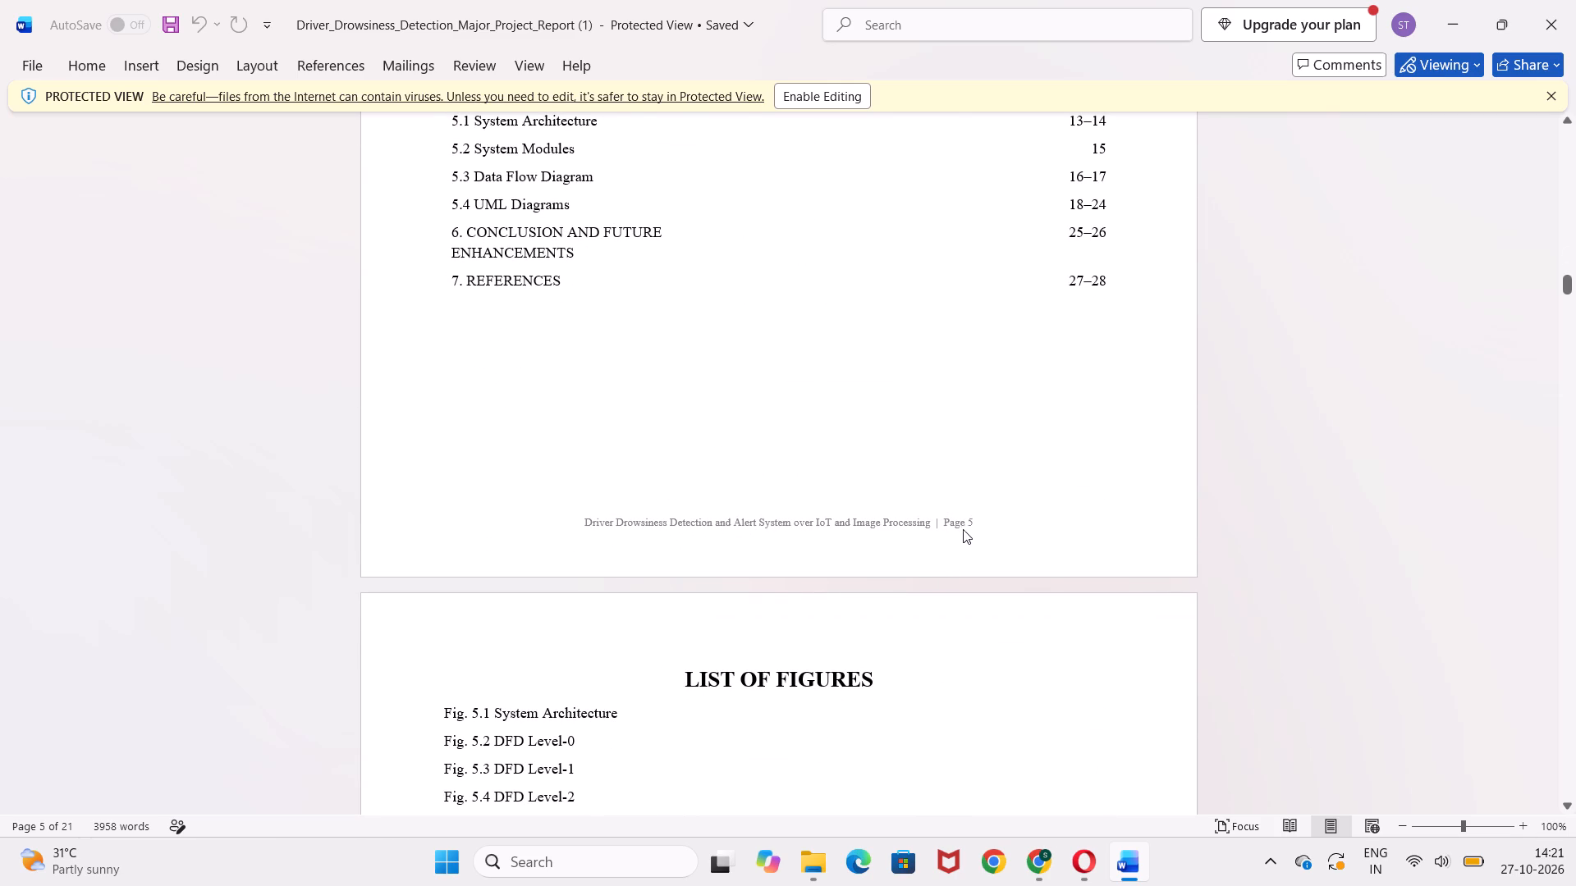
Review the report from the contents page through the literature survey, system analysis and requirement specifications to section 4.5 Technologies Used.
scroll(960, 527, down, 9)
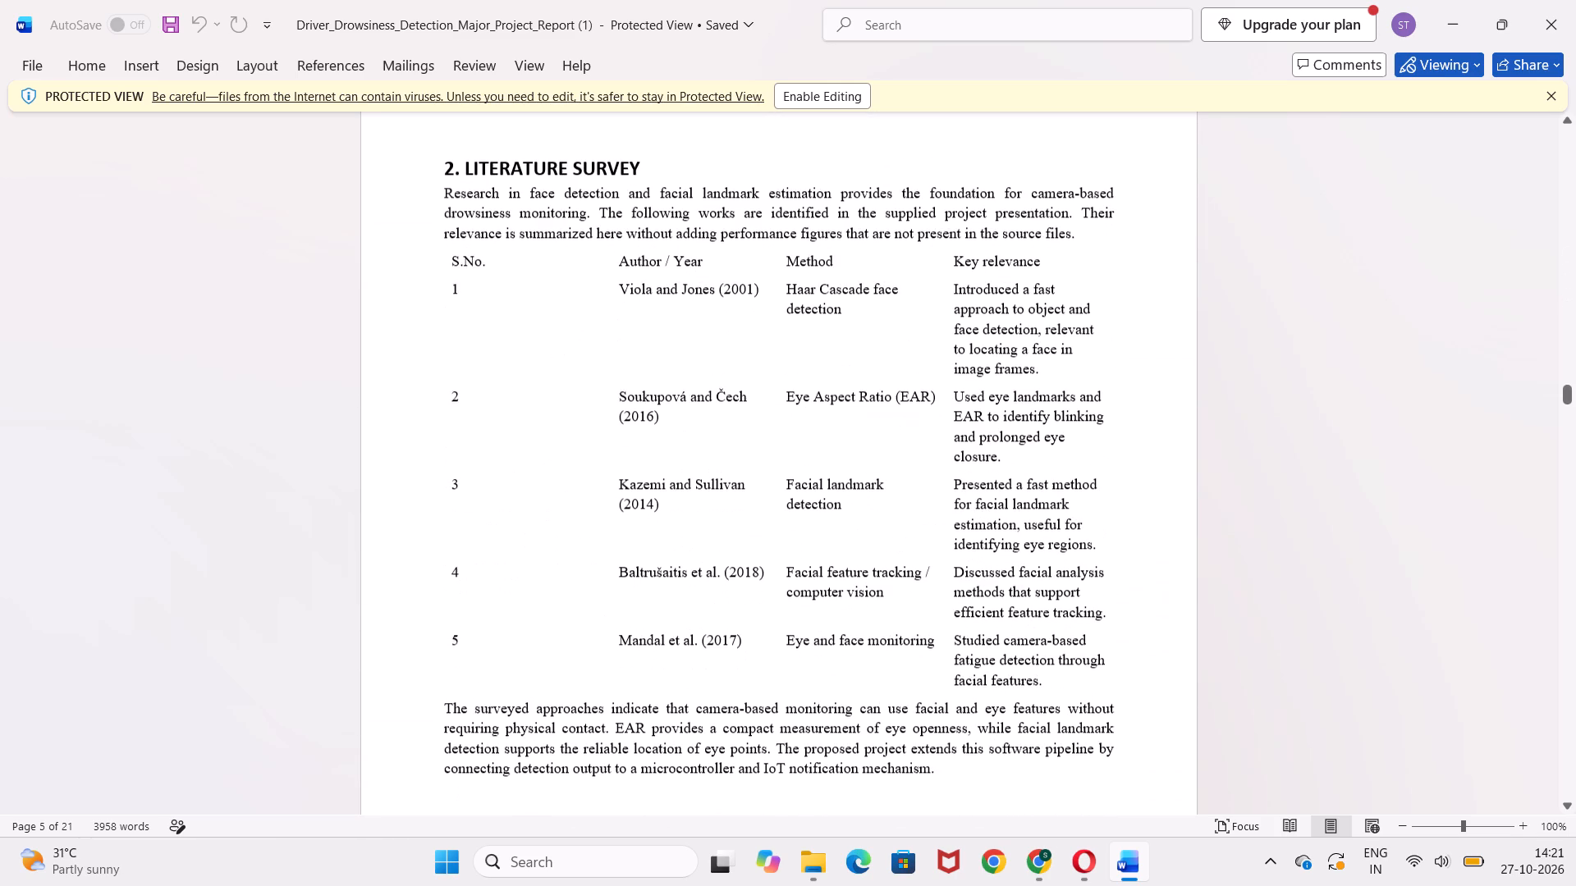
scroll(960, 527, down, 1)
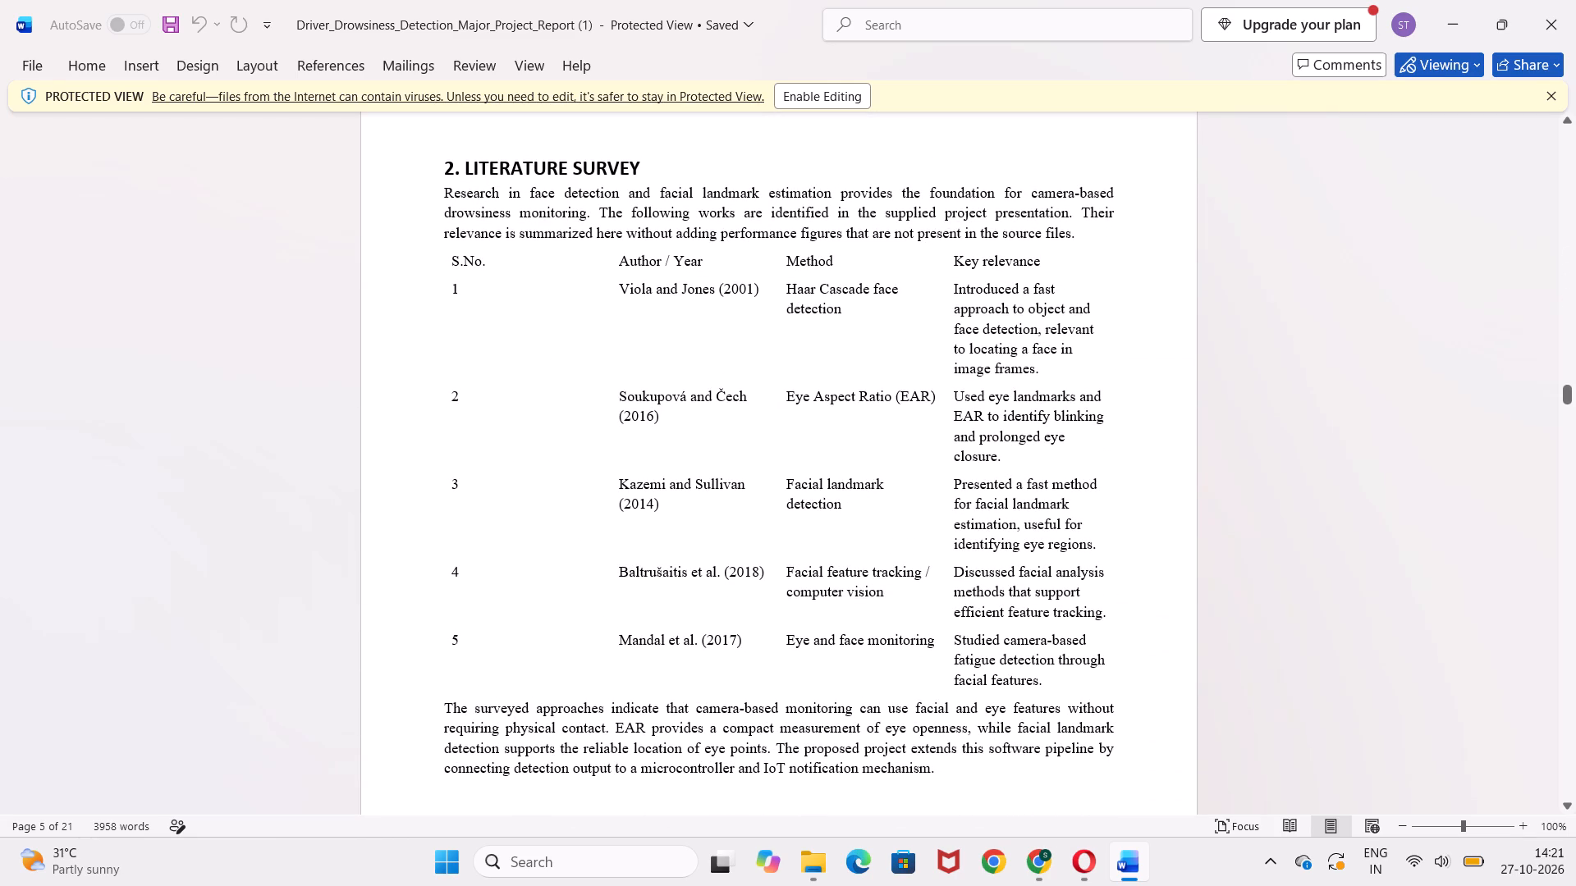
scroll(960, 527, down, 3)
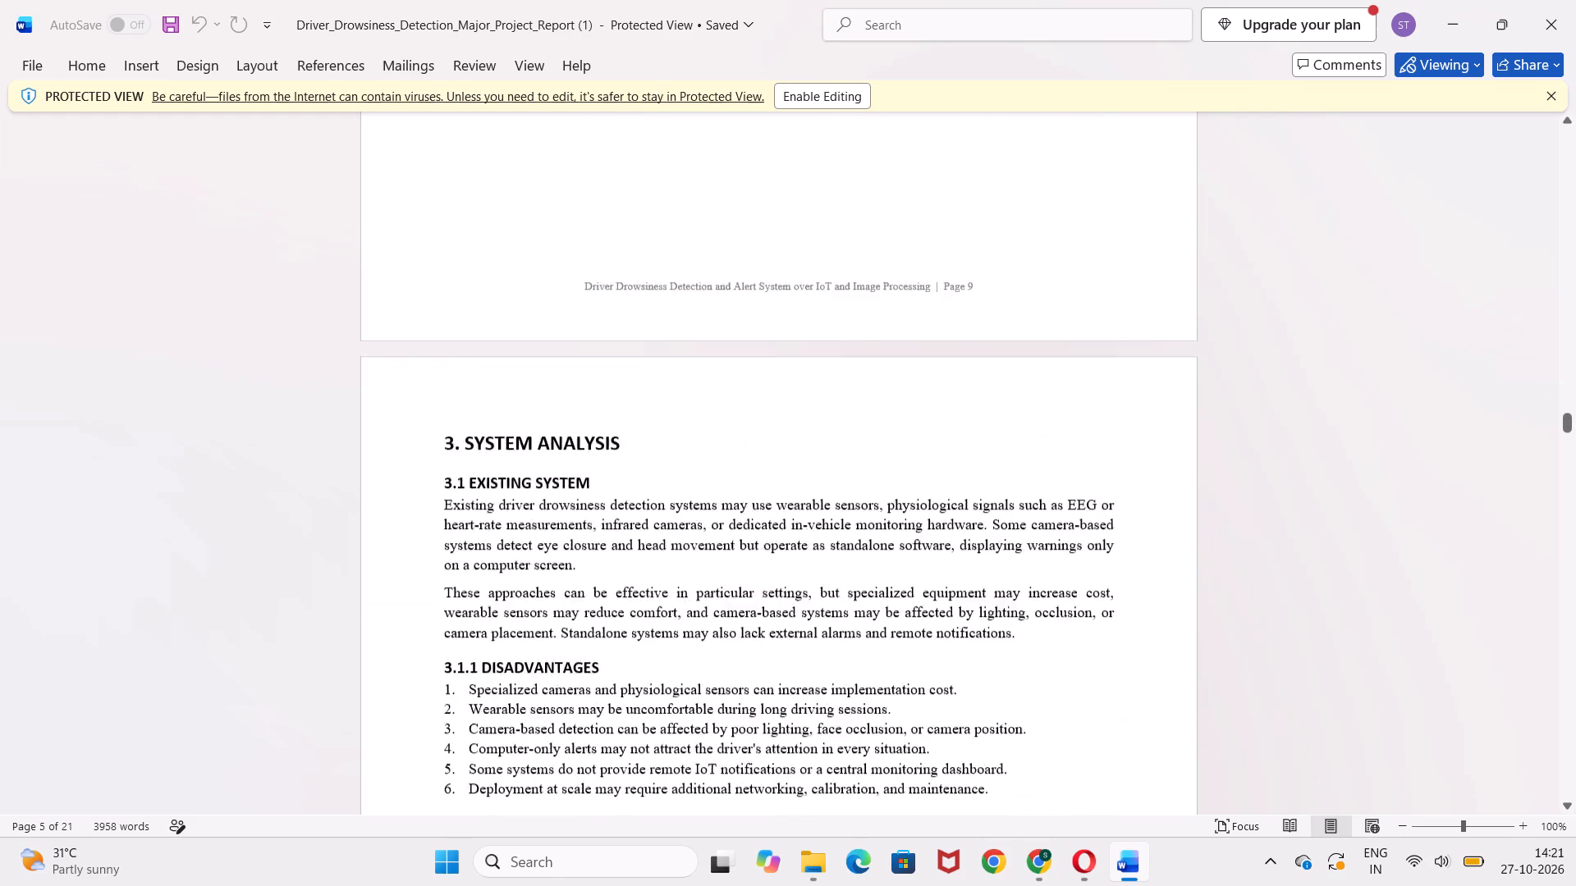
scroll(960, 527, down, 4)
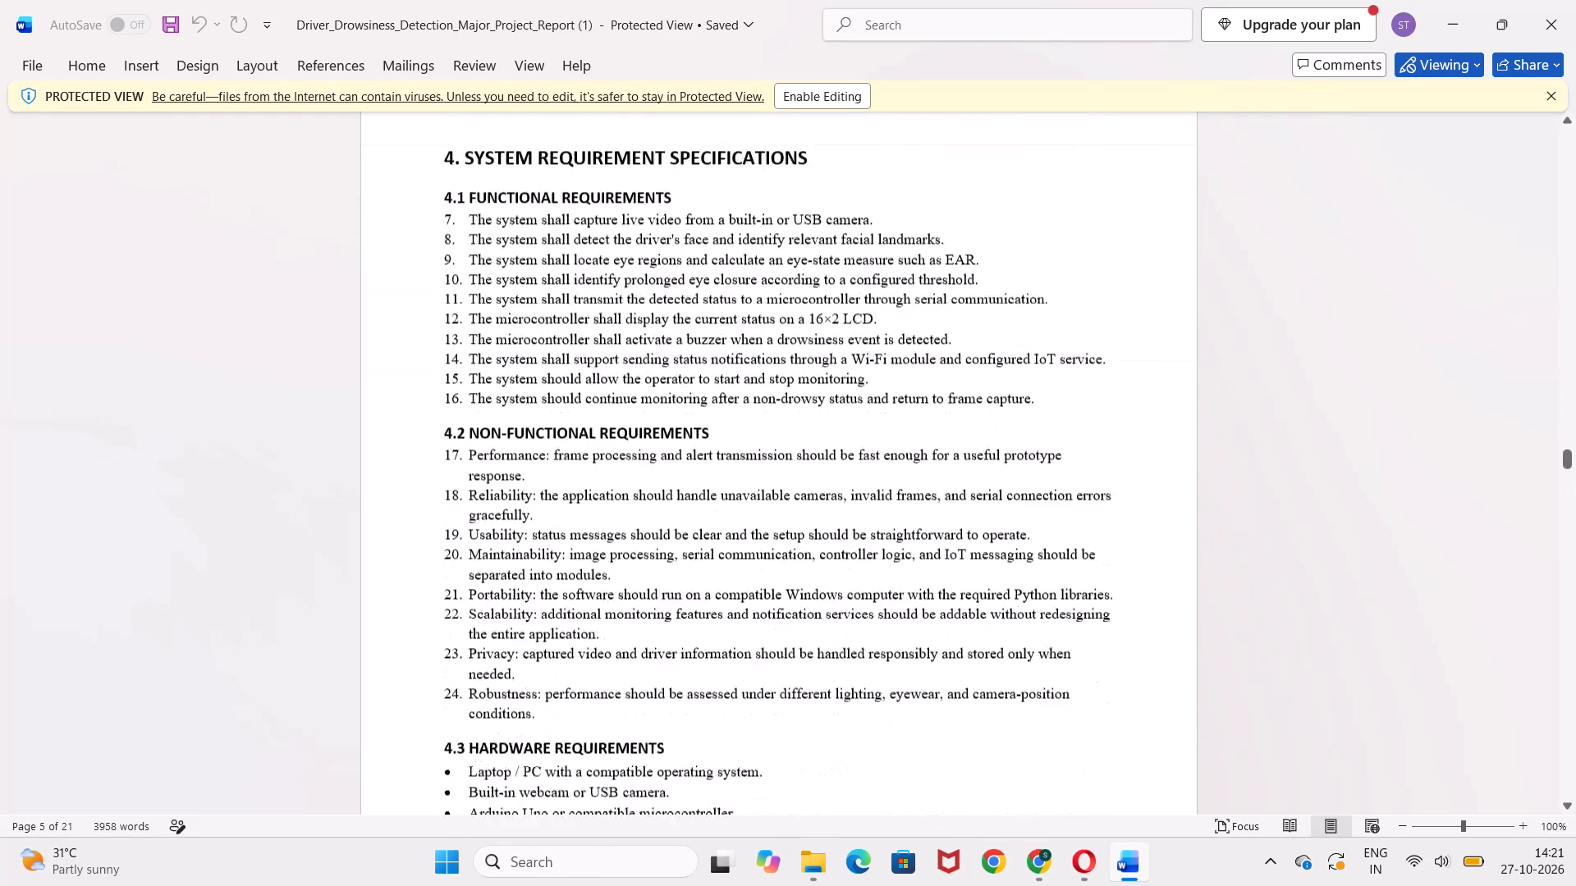
scroll(960, 527, down, 2)
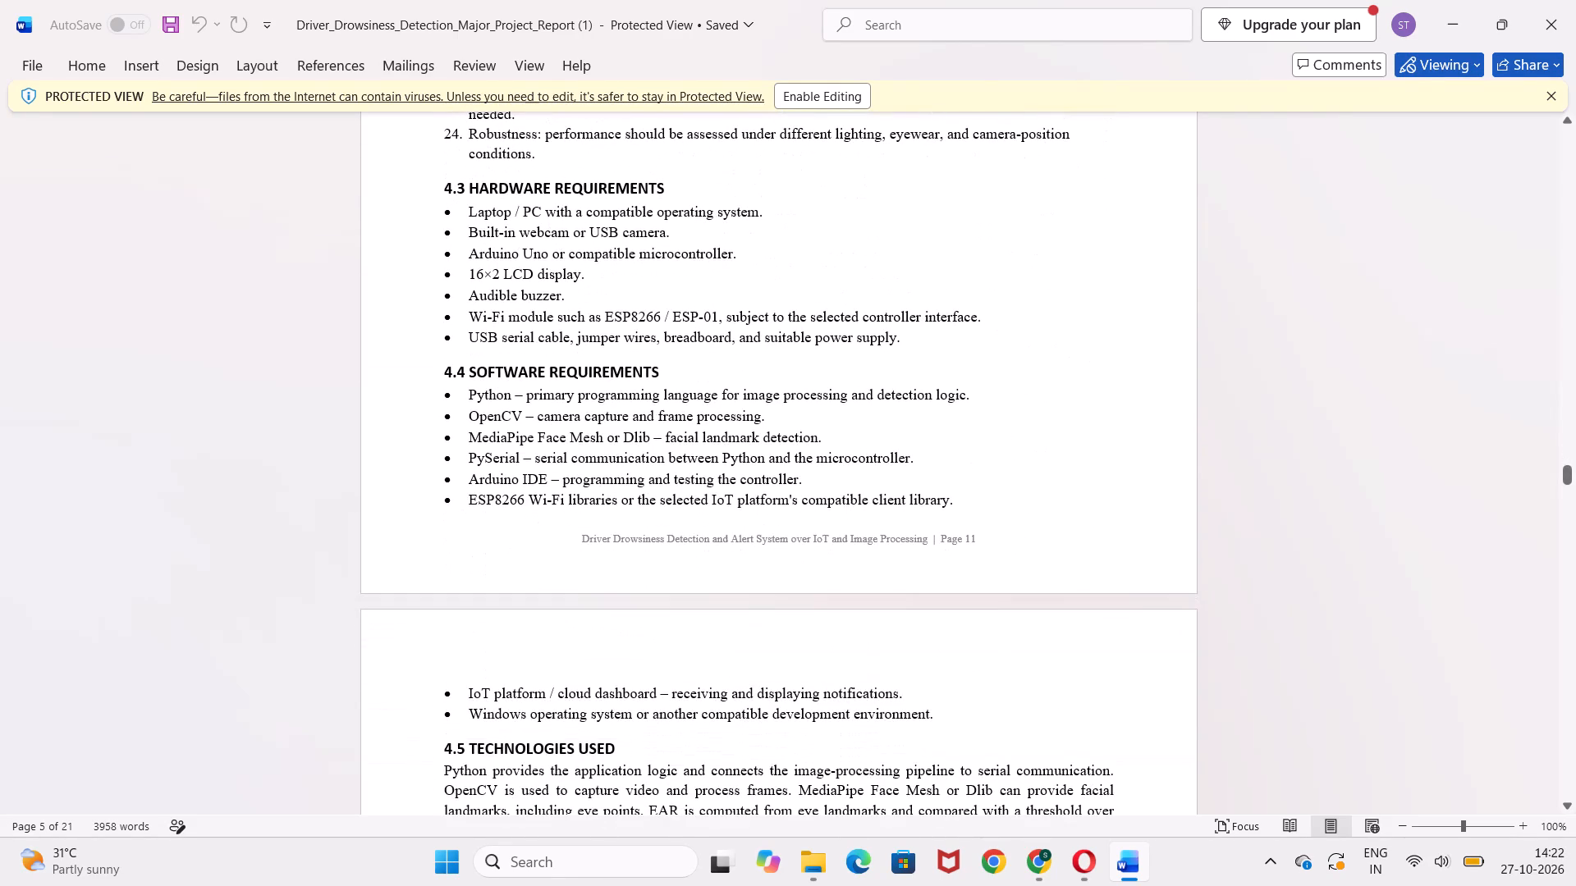
scroll(960, 527, down, 1)
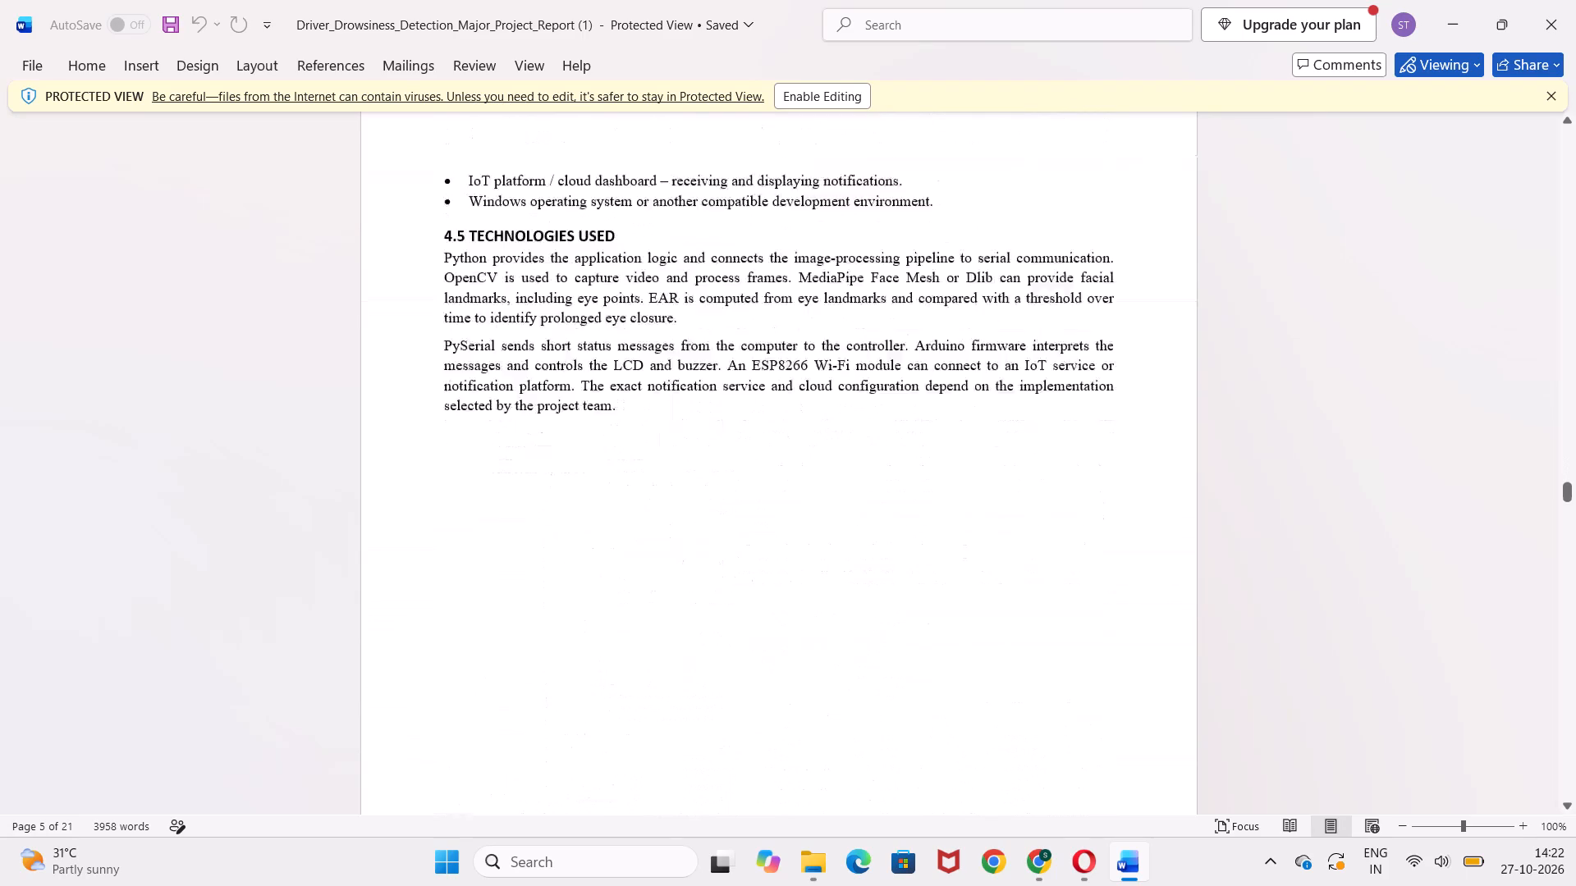
scroll(960, 527, down, 2)
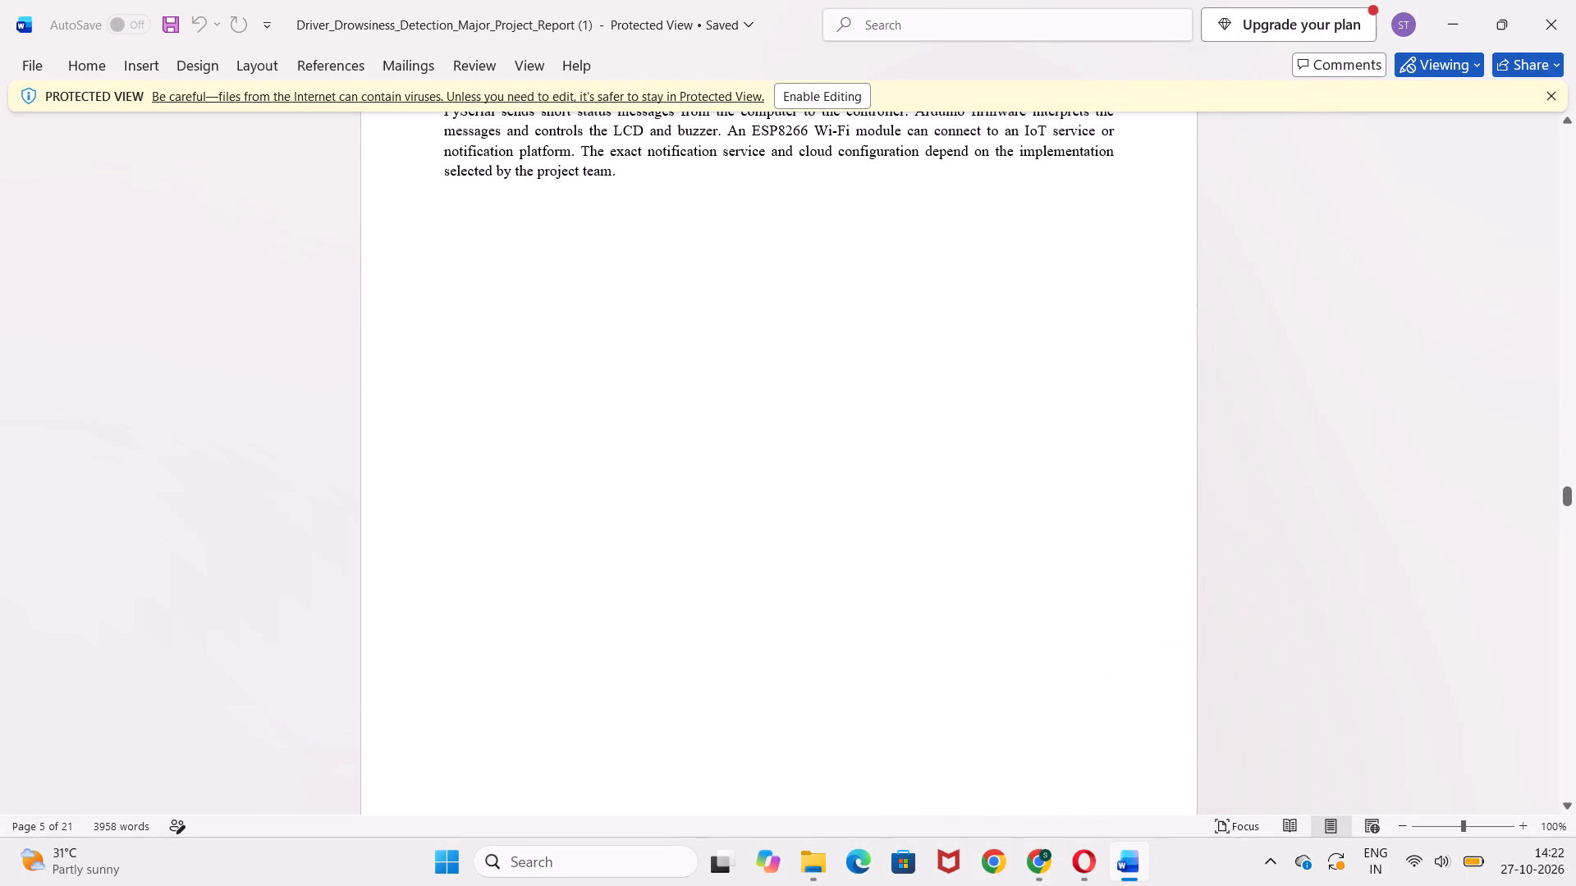
Take the report out of Protected View by enabling editing.
click(840, 92)
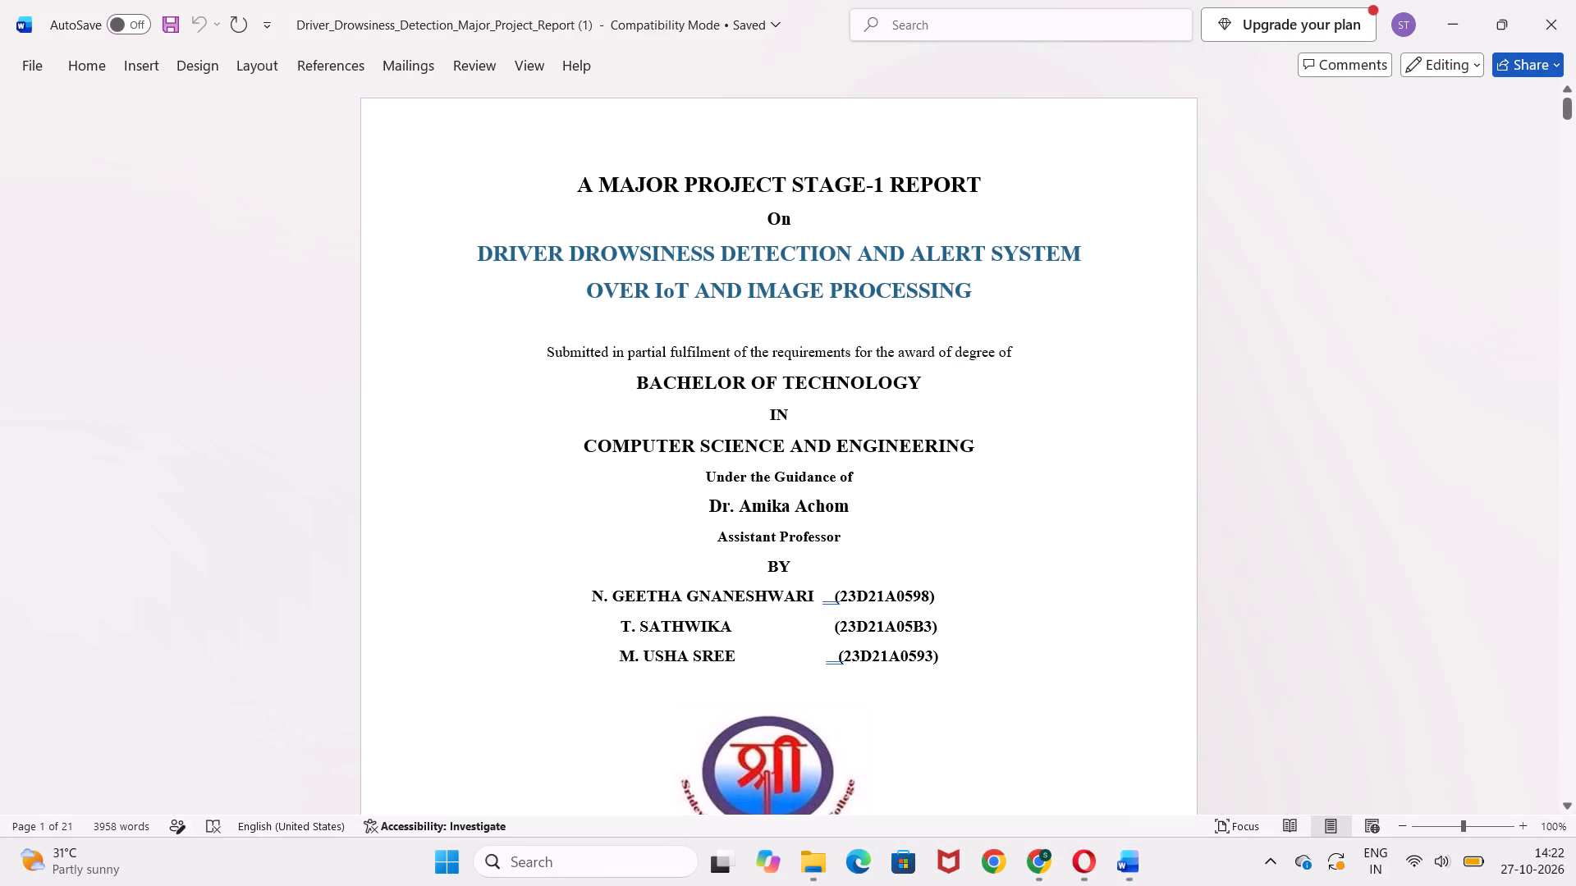
Change the guide's designation on the cover page from "Assistant Professor" to "Associate Professor".
click(778, 537)
key(BackSpace)
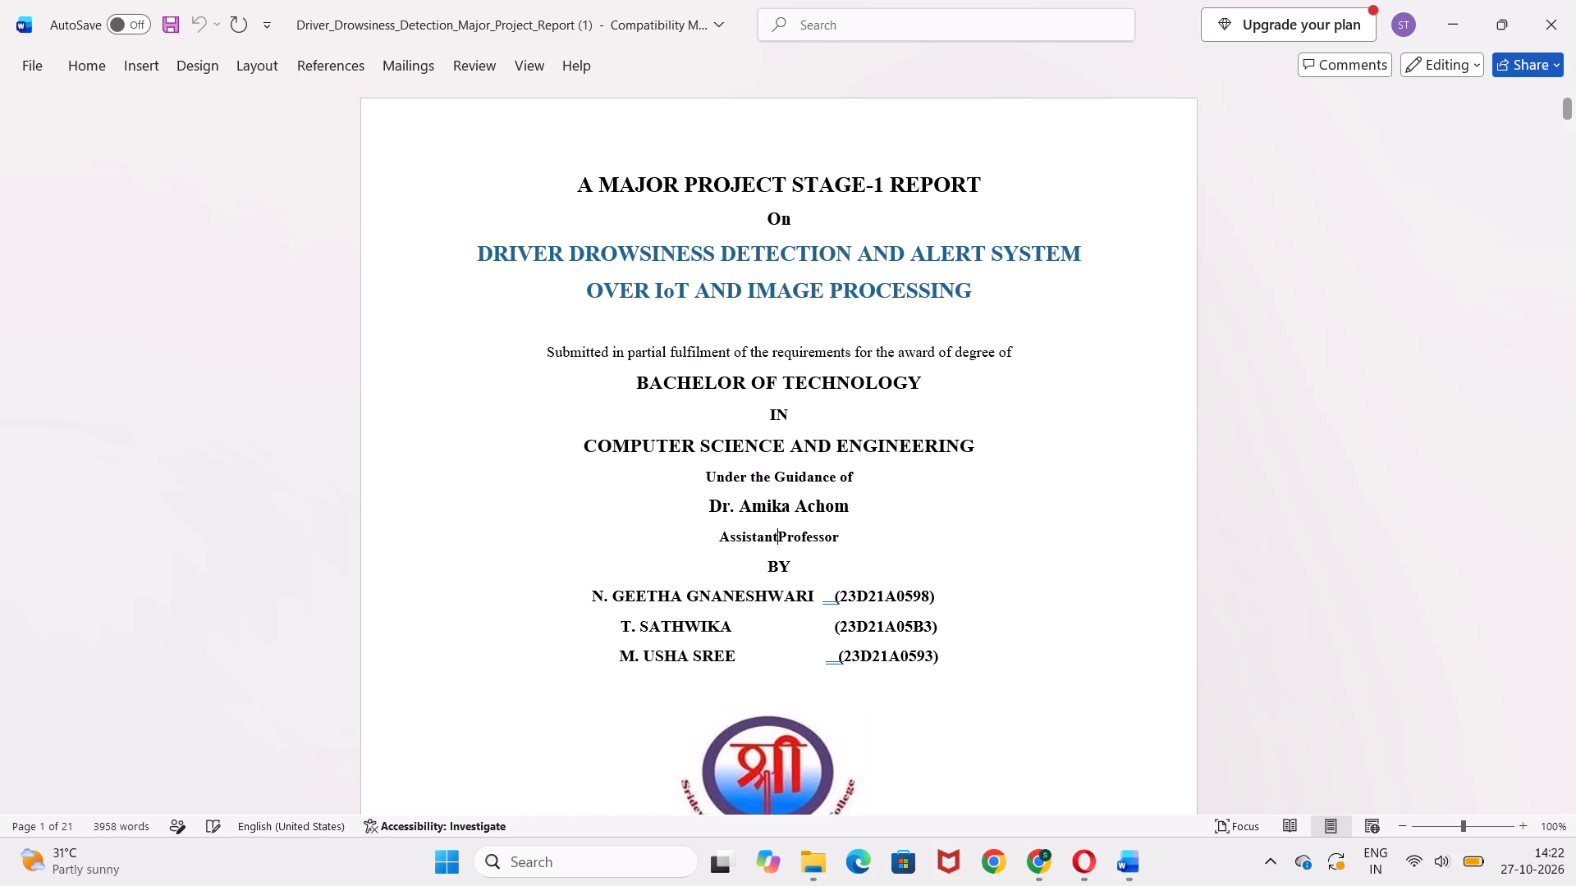
key(BackSpace)
key(BackSpace)
key(BackSpace)
key(BackSpace)
key(BackSpace)
key(BackSpace)
key(BackSpace)
key(BackSpace)
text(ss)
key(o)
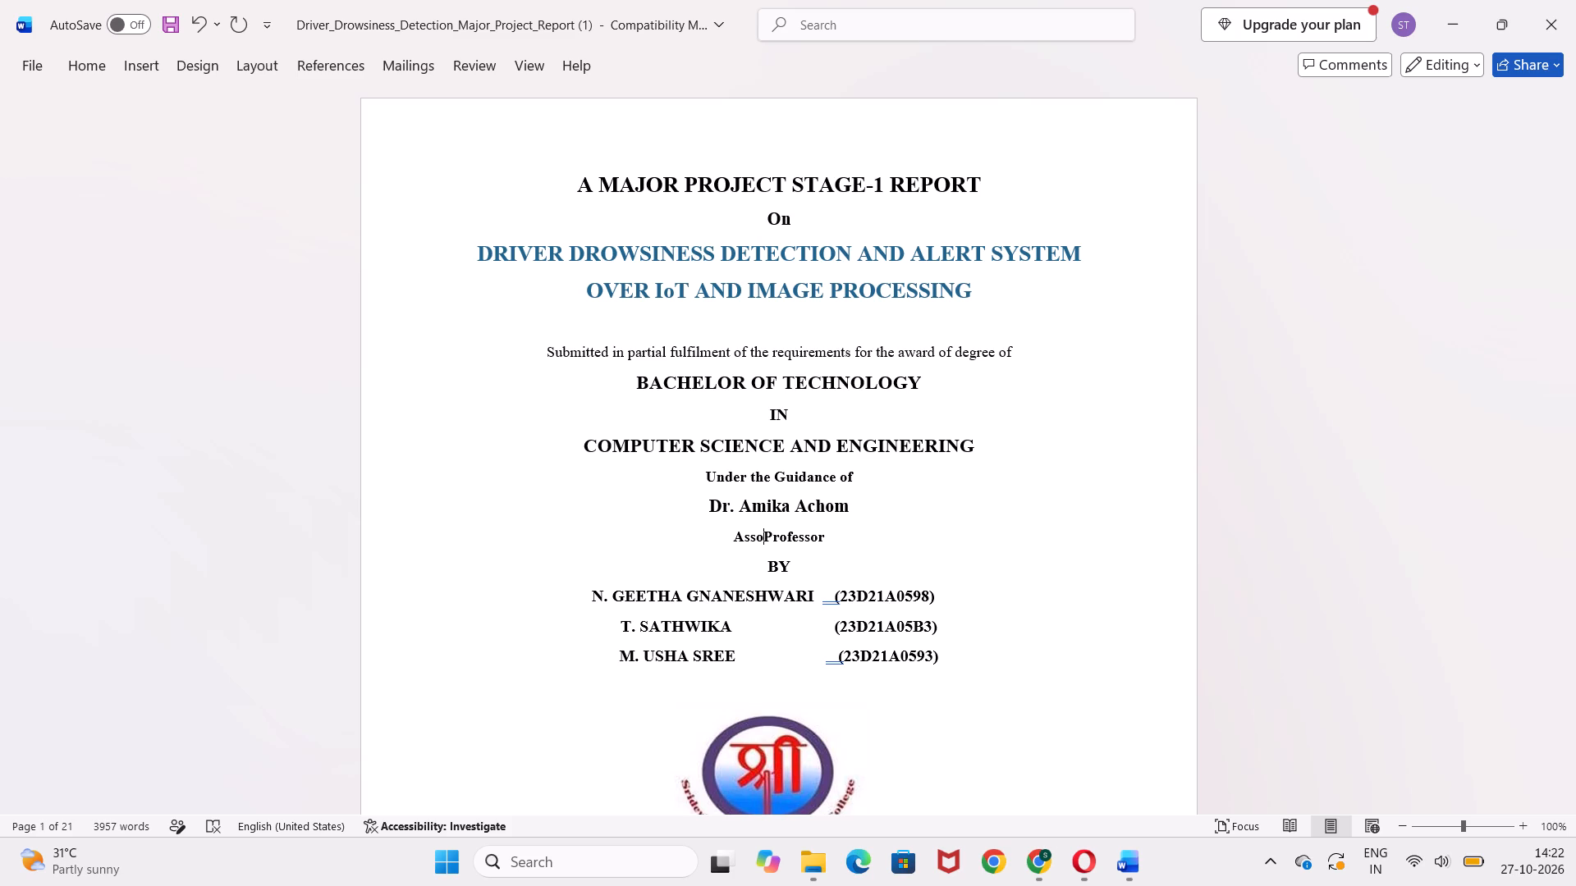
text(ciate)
Insert a space between "Associate" and "Professor" in the guide's designation on the cover page.
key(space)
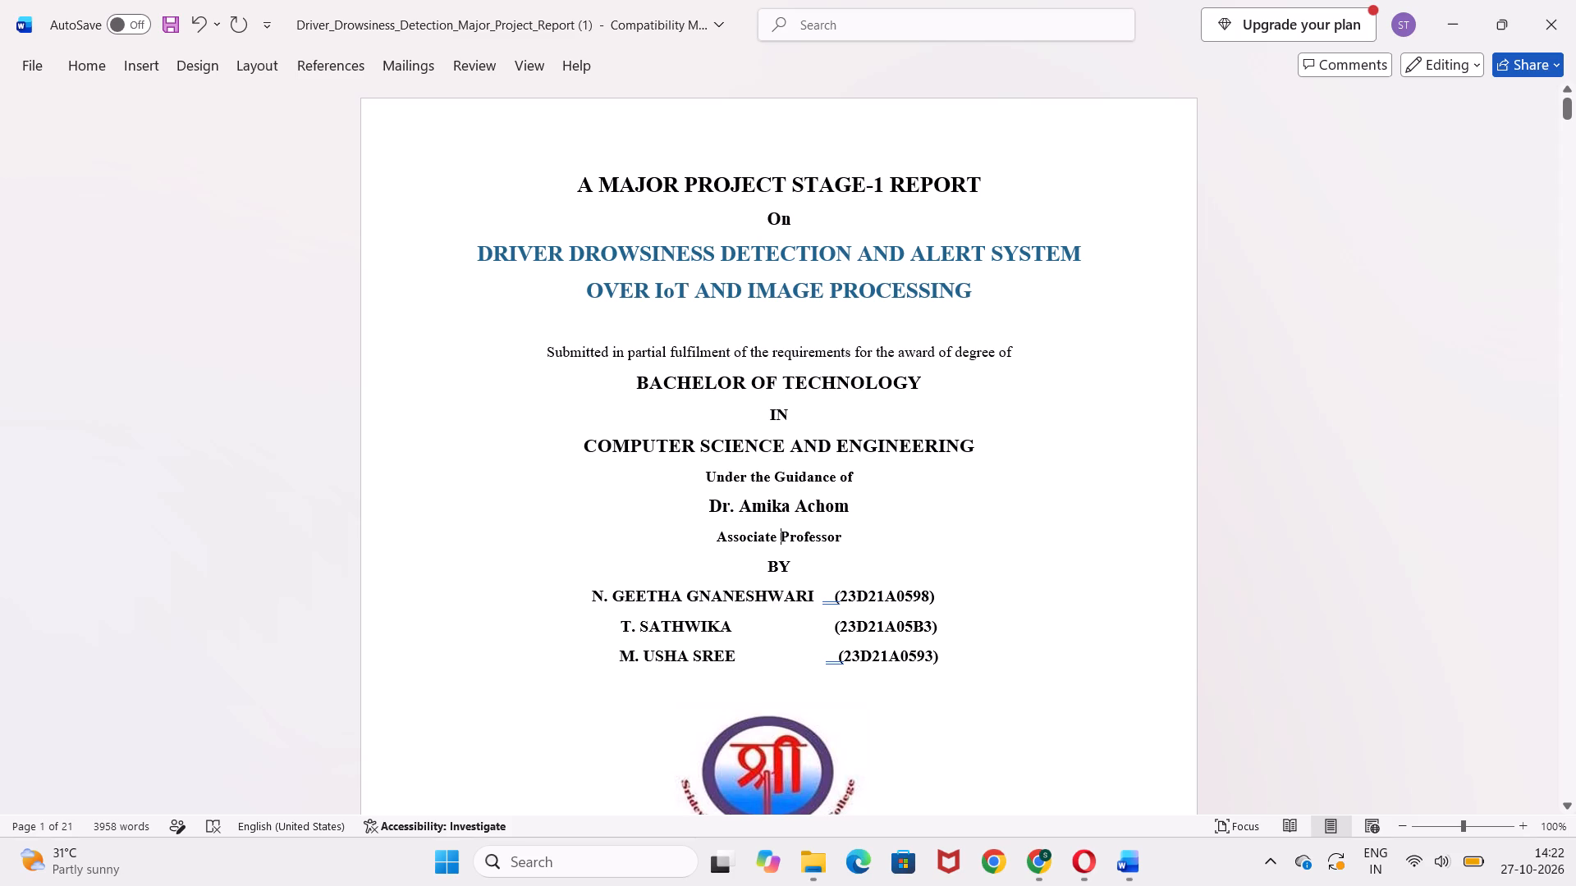
Remove the second student's line centring on the cover page and pad it with spaces so the name starts under the first student's name.
scroll(744, 527, down, 1)
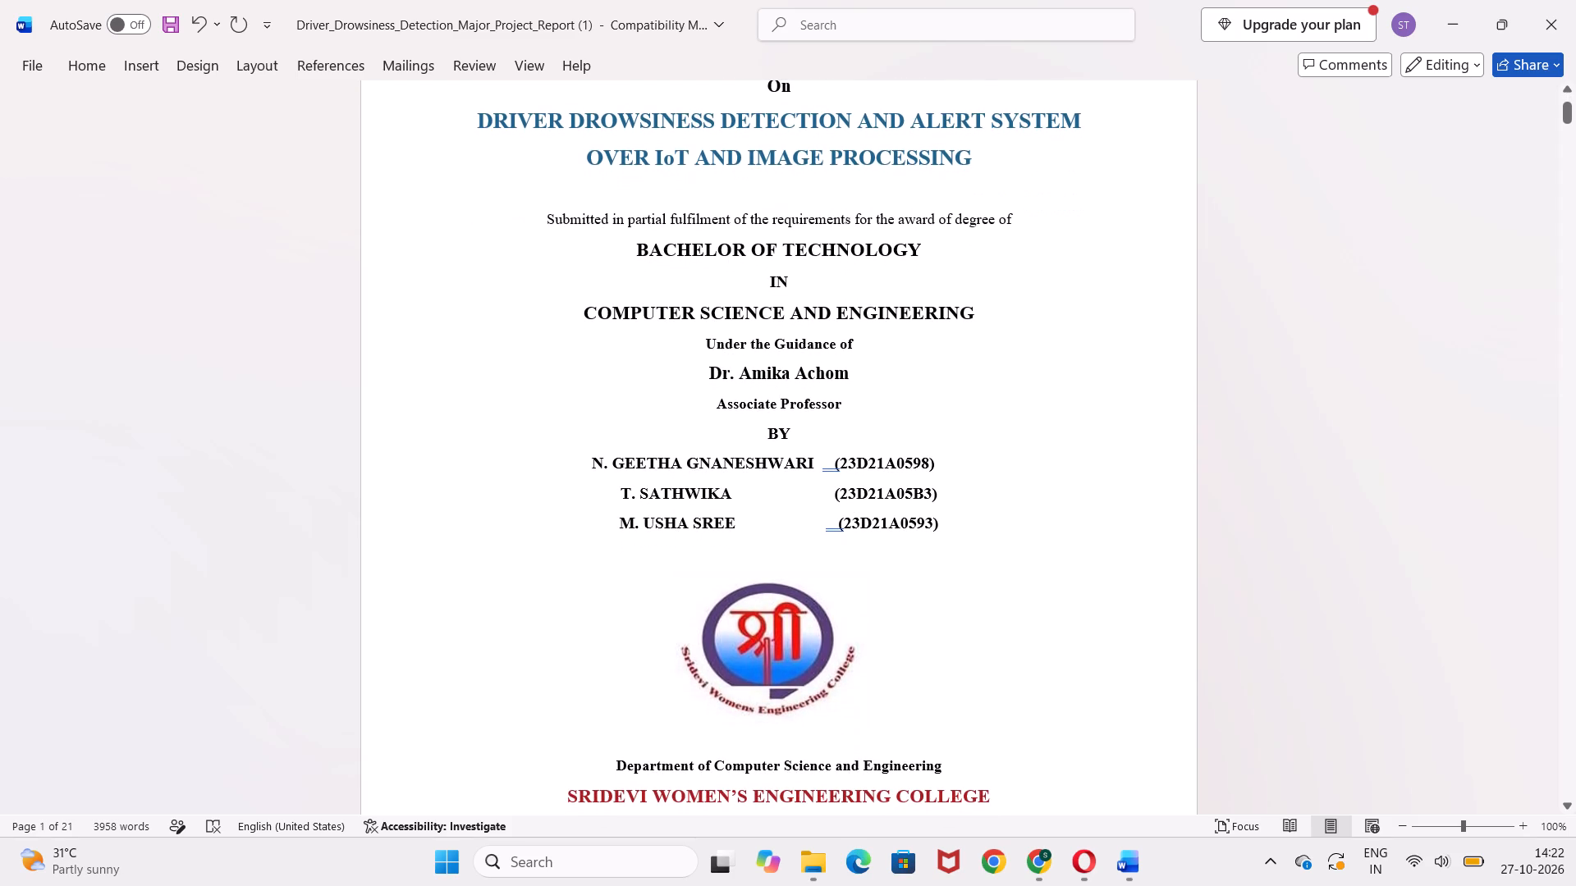
scroll(832, 522, down, 2)
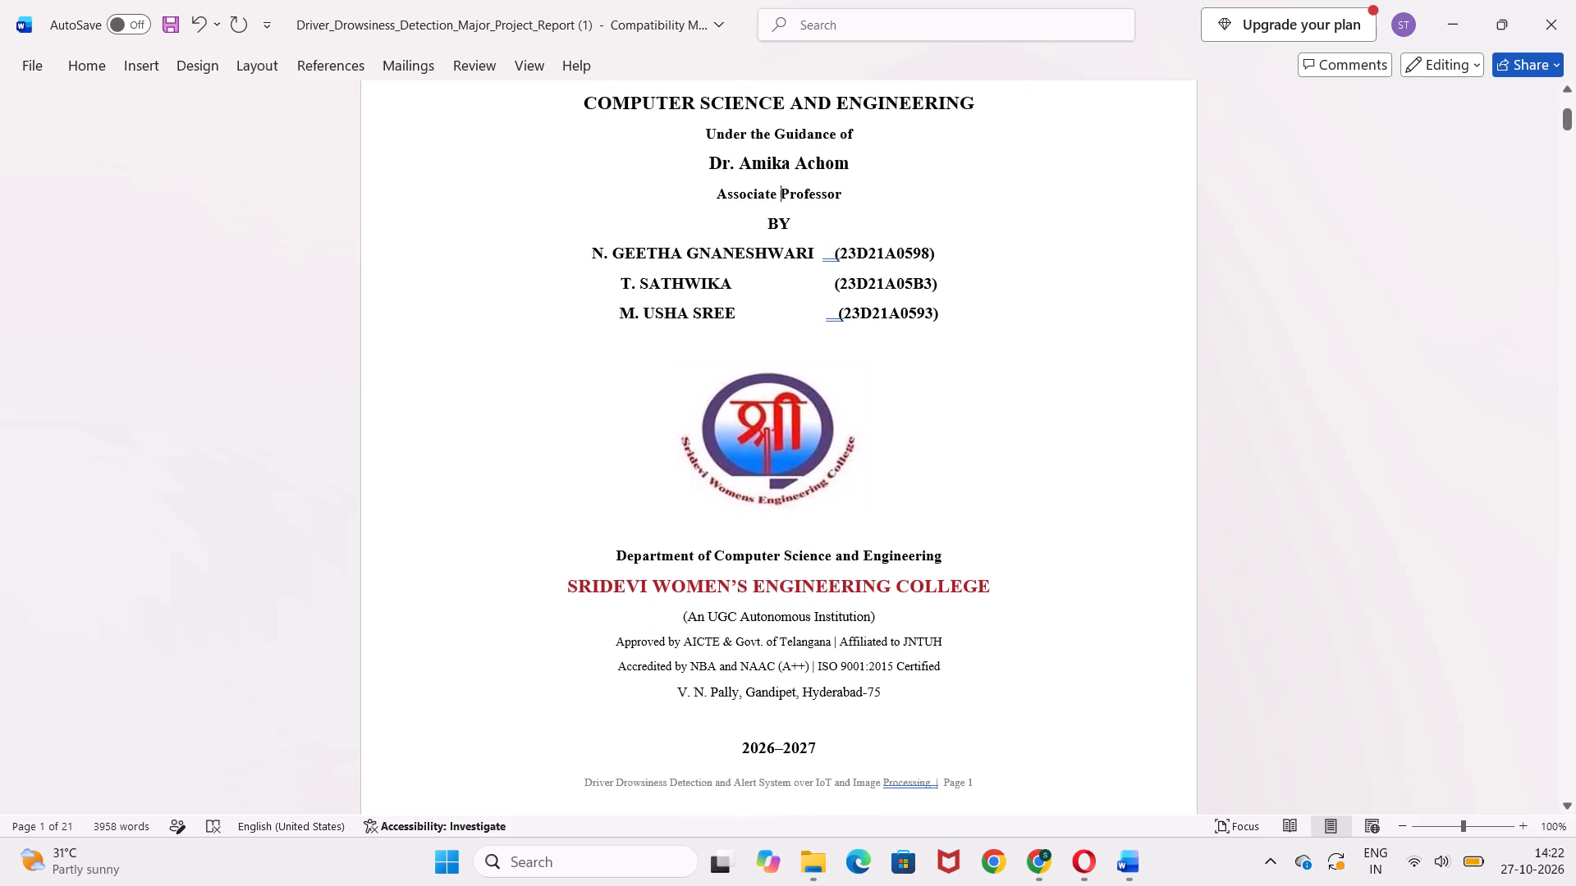
click(619, 282)
key(BackSpace)
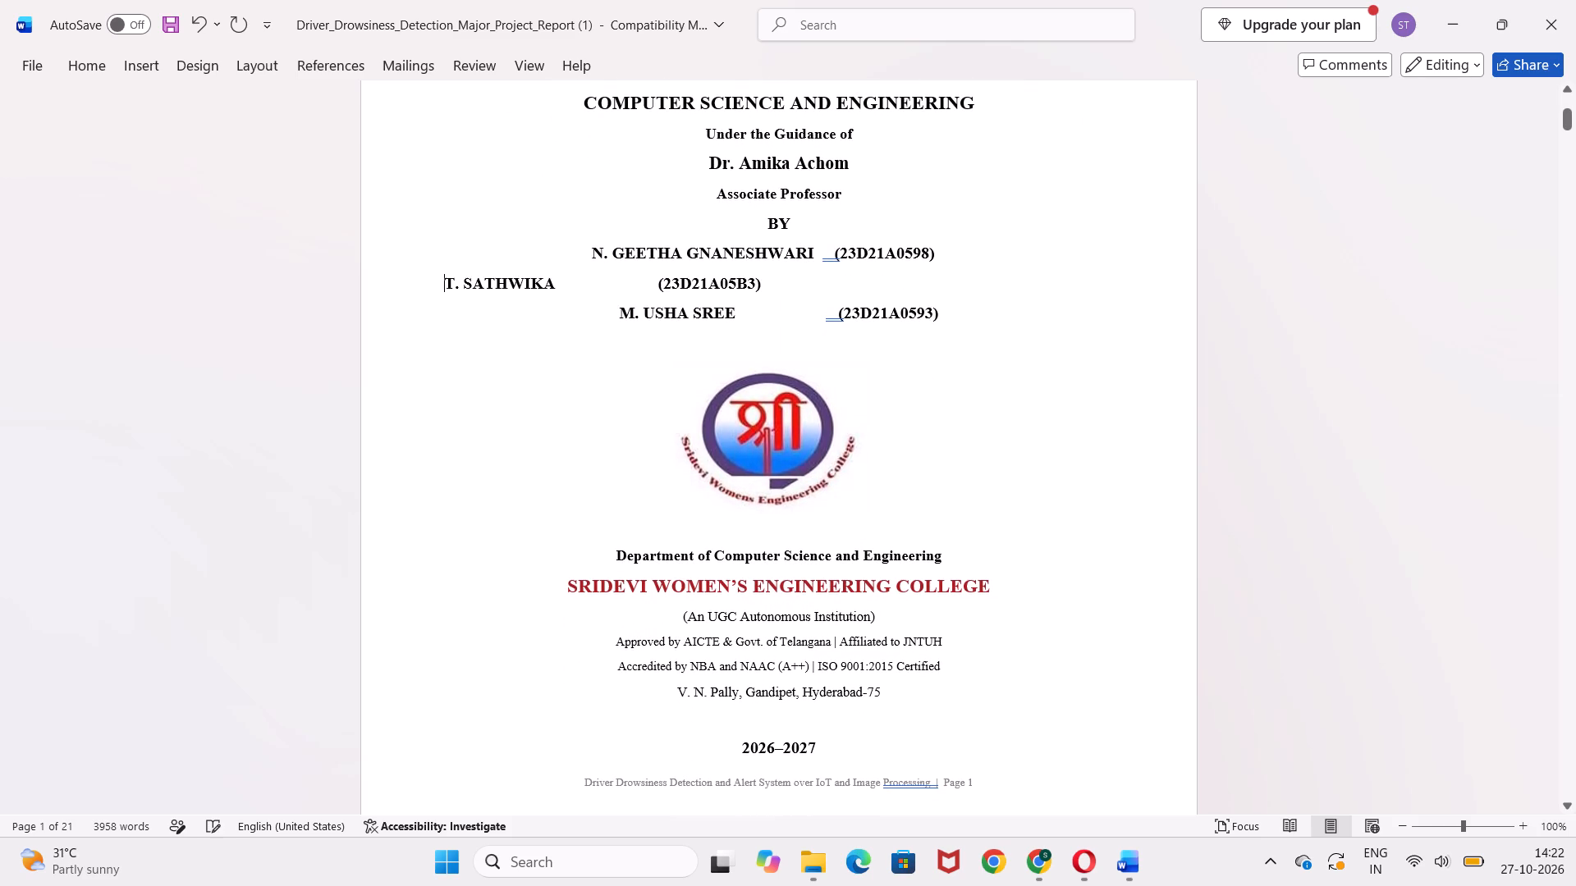
key(space)
key(space)
key(space)
key(space)
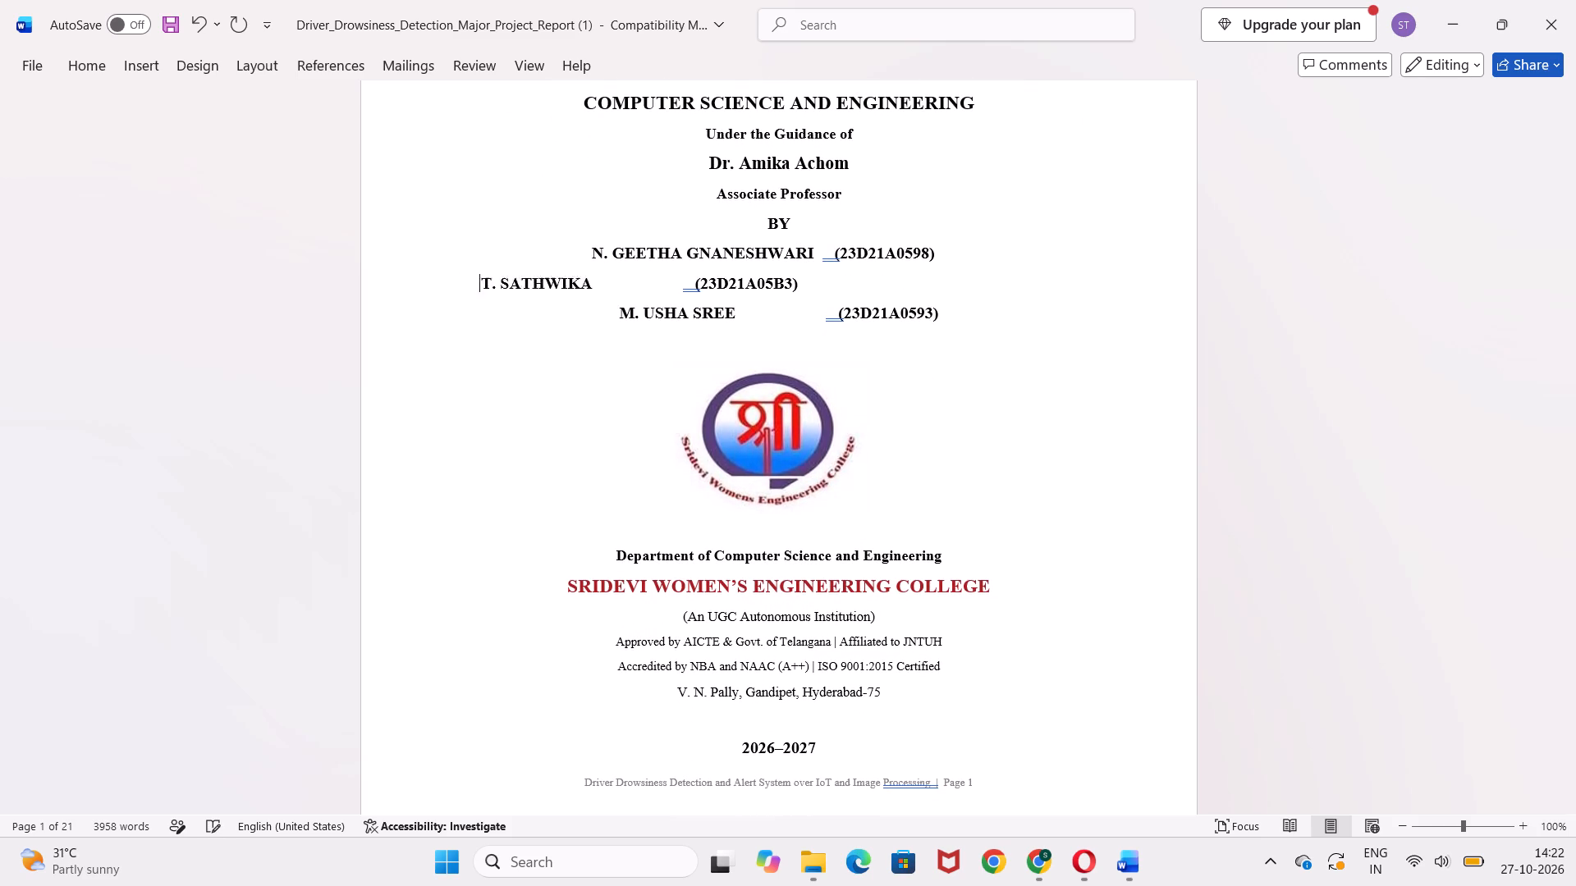
key(space)
key(space)
key(space)
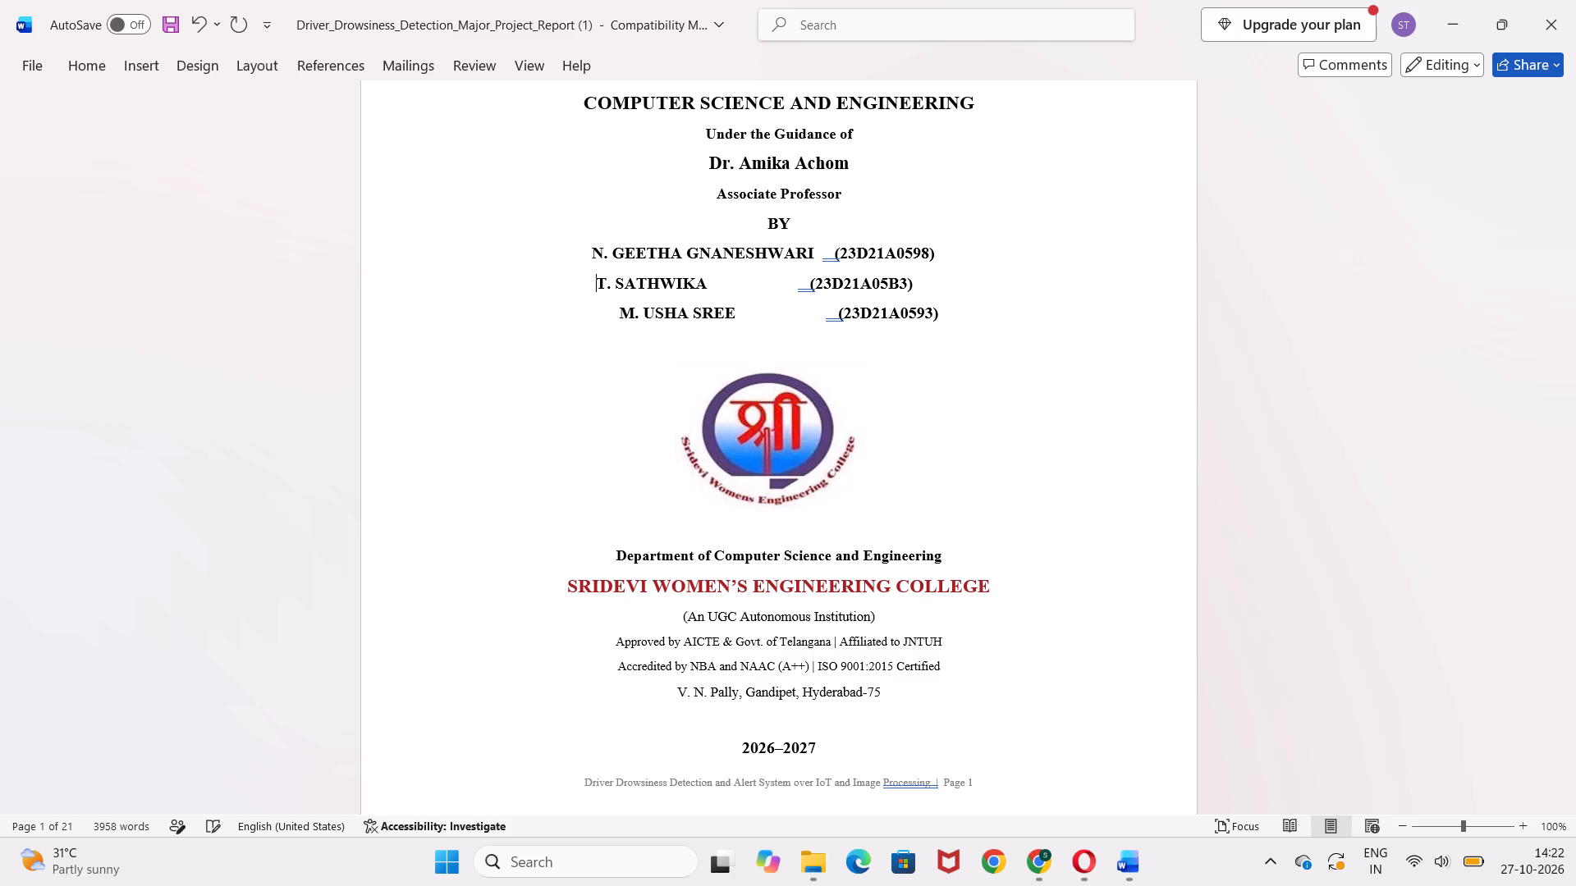
key(BackSpace)
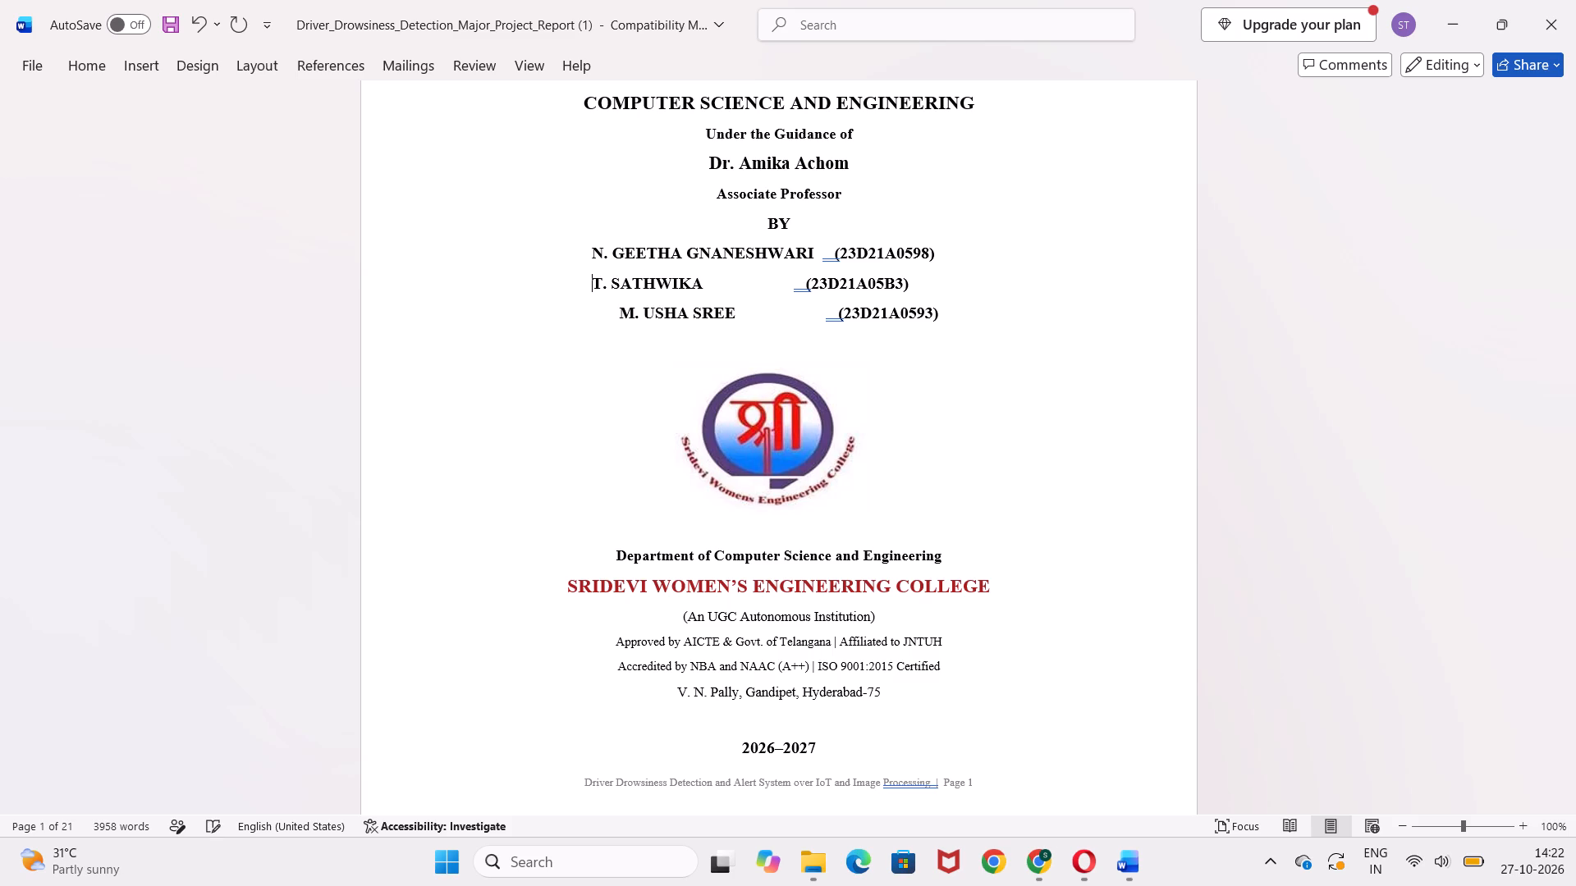
Add spaces before the second student's roll number so it lines up under the first student's roll number.
key(Right)
key(Right)
key(Right)
key(Right)
key(Right)
key(Right)
key(Right)
key(Right)
key(Right)
key(Right)
key(Right)
key(Right)
key(Right)
key(Right)
key(Right)
key(Right)
key(Right)
key(Right)
key(Right)
key(Right)
key(Left)
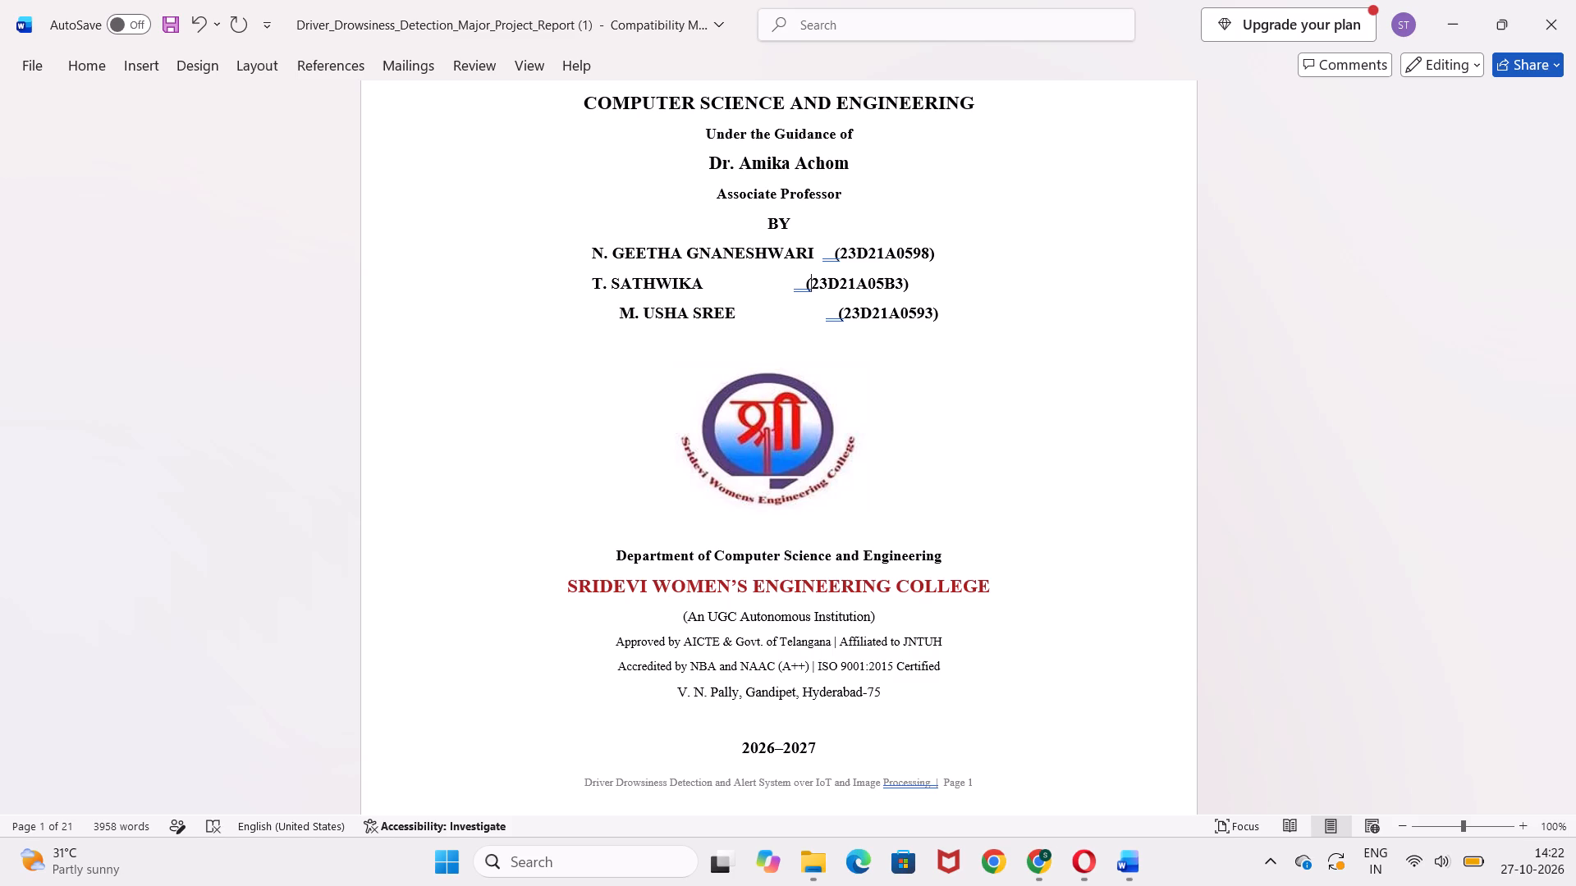
key(Left)
key(space)
key(space)
key(space)
key(space)
key(space)
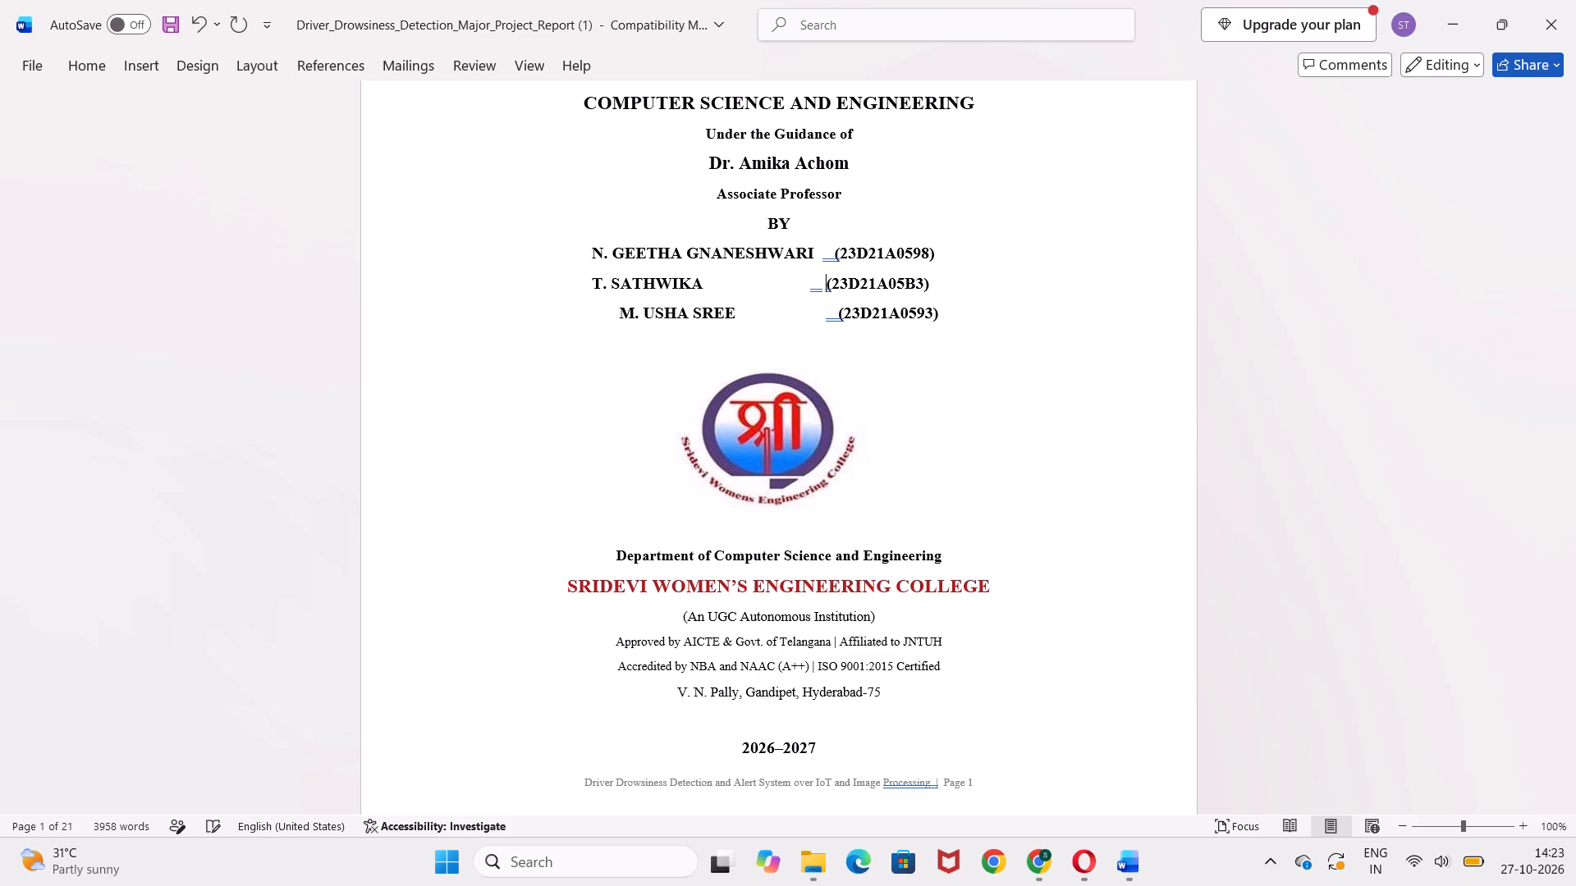
key(space)
key(space)
key(space)
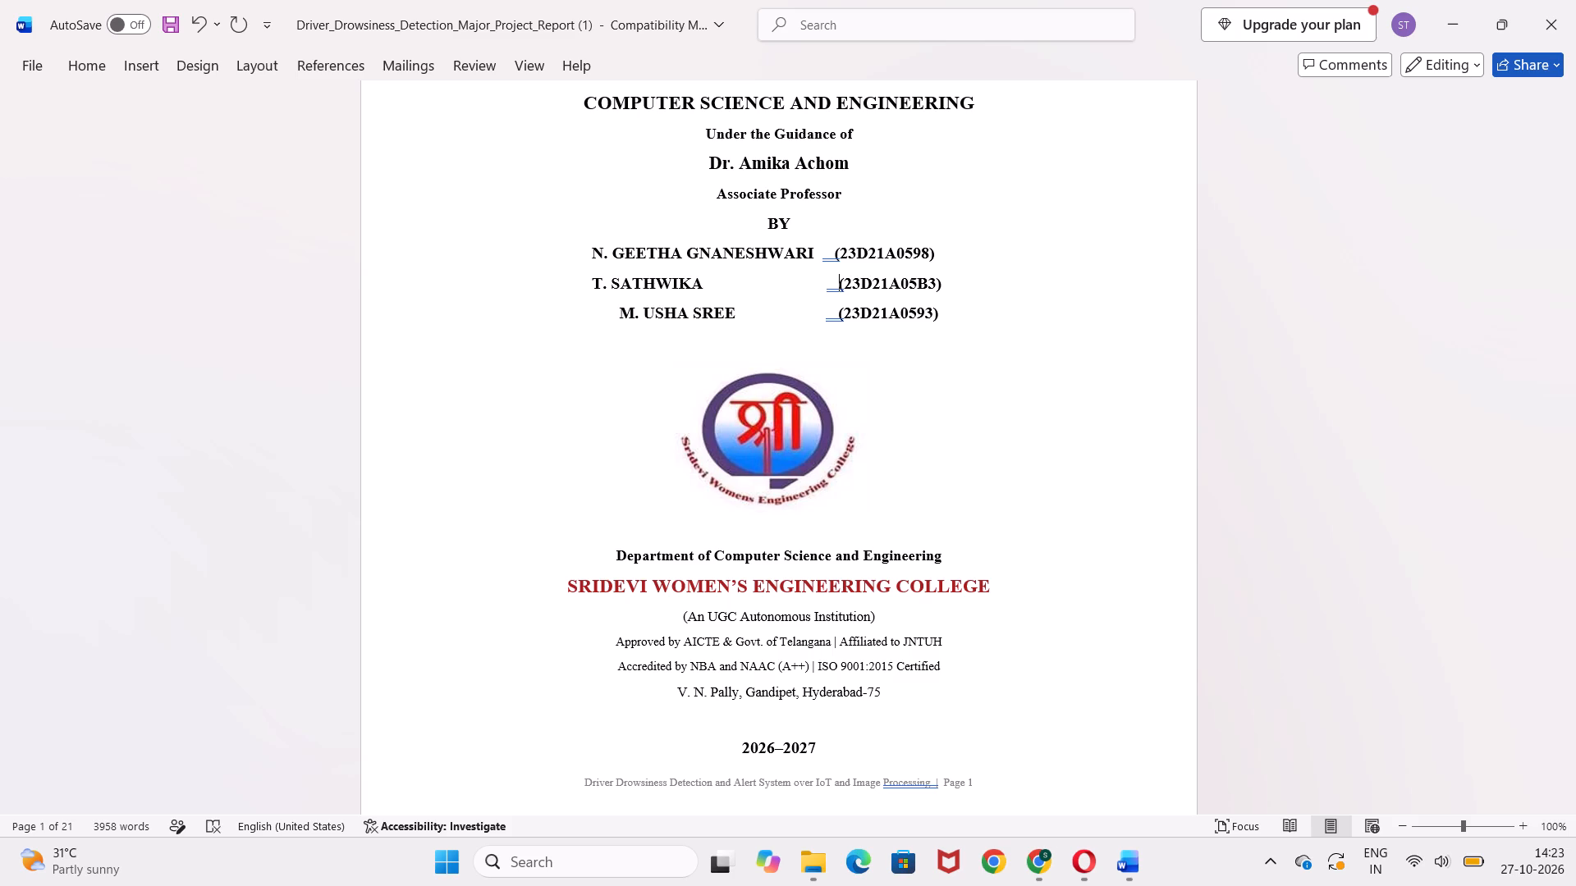
key(BackSpace)
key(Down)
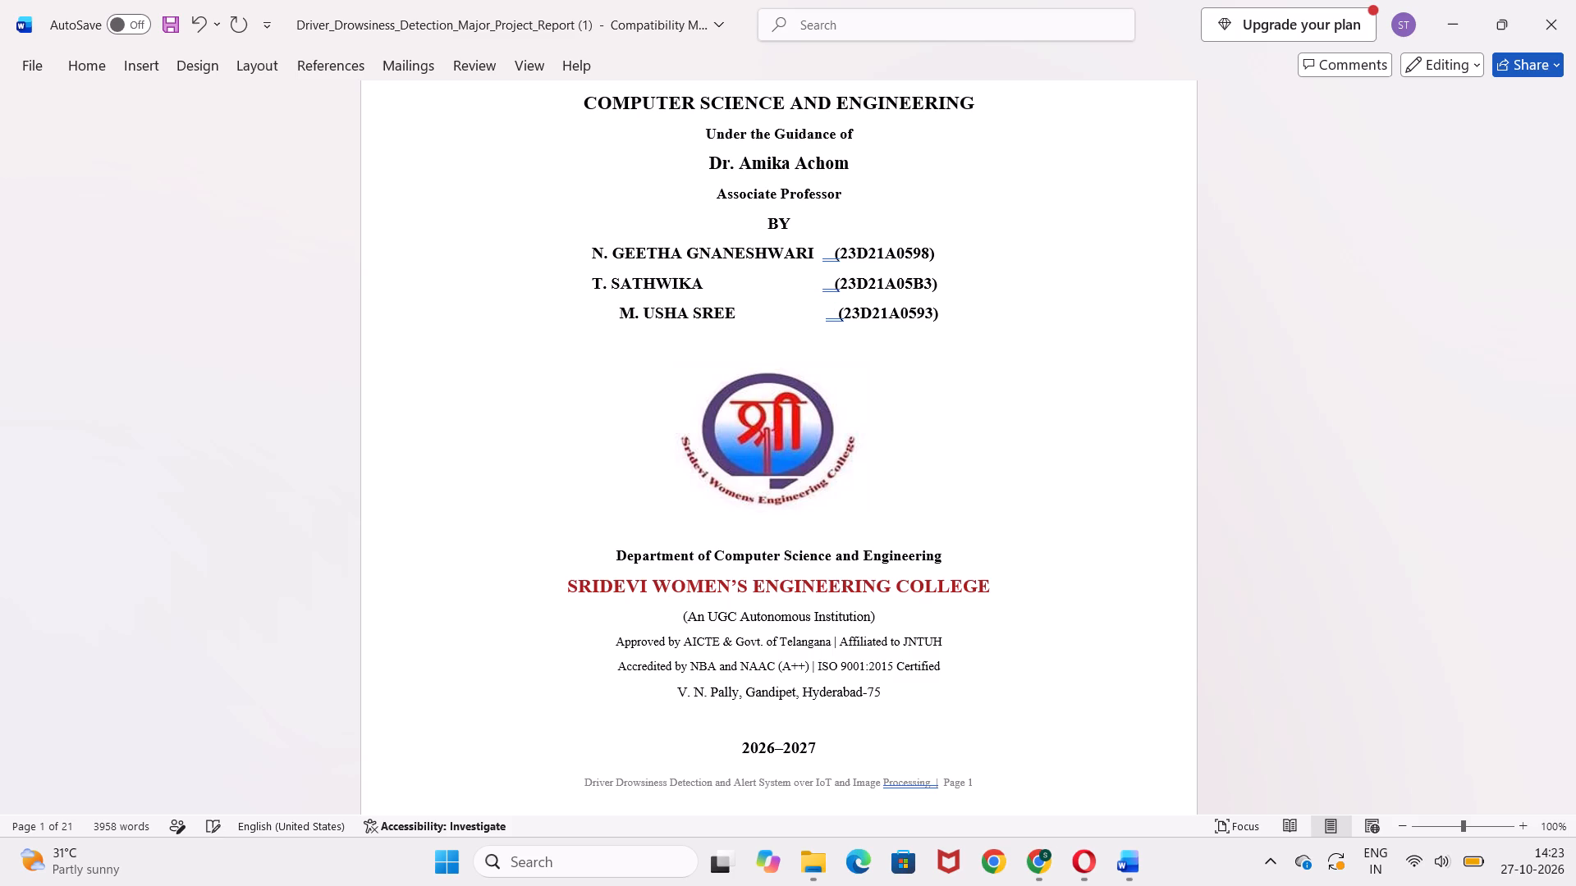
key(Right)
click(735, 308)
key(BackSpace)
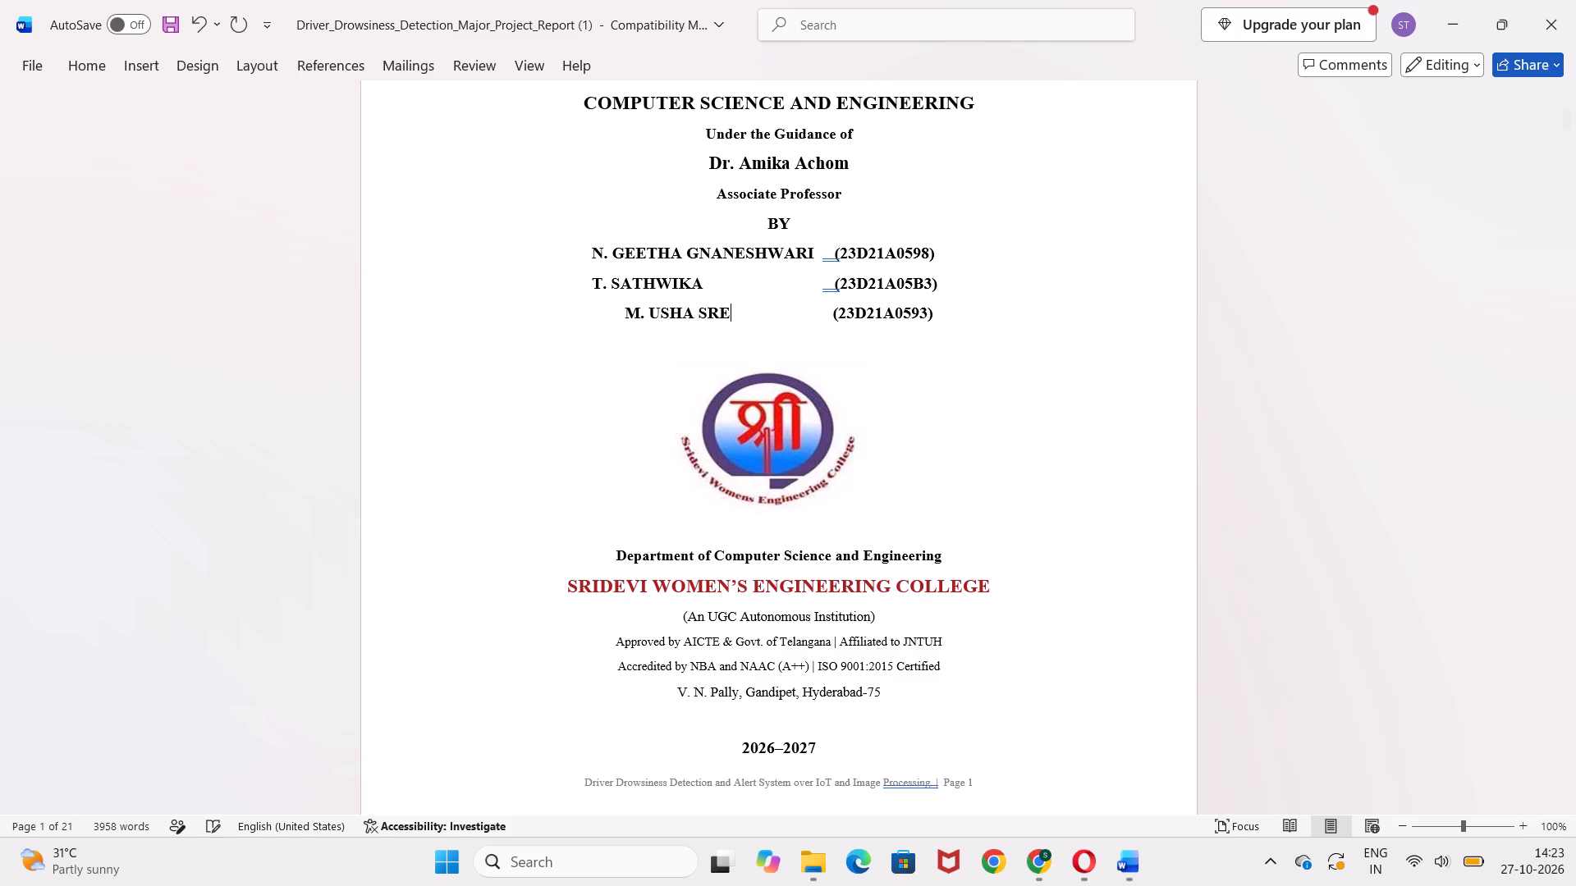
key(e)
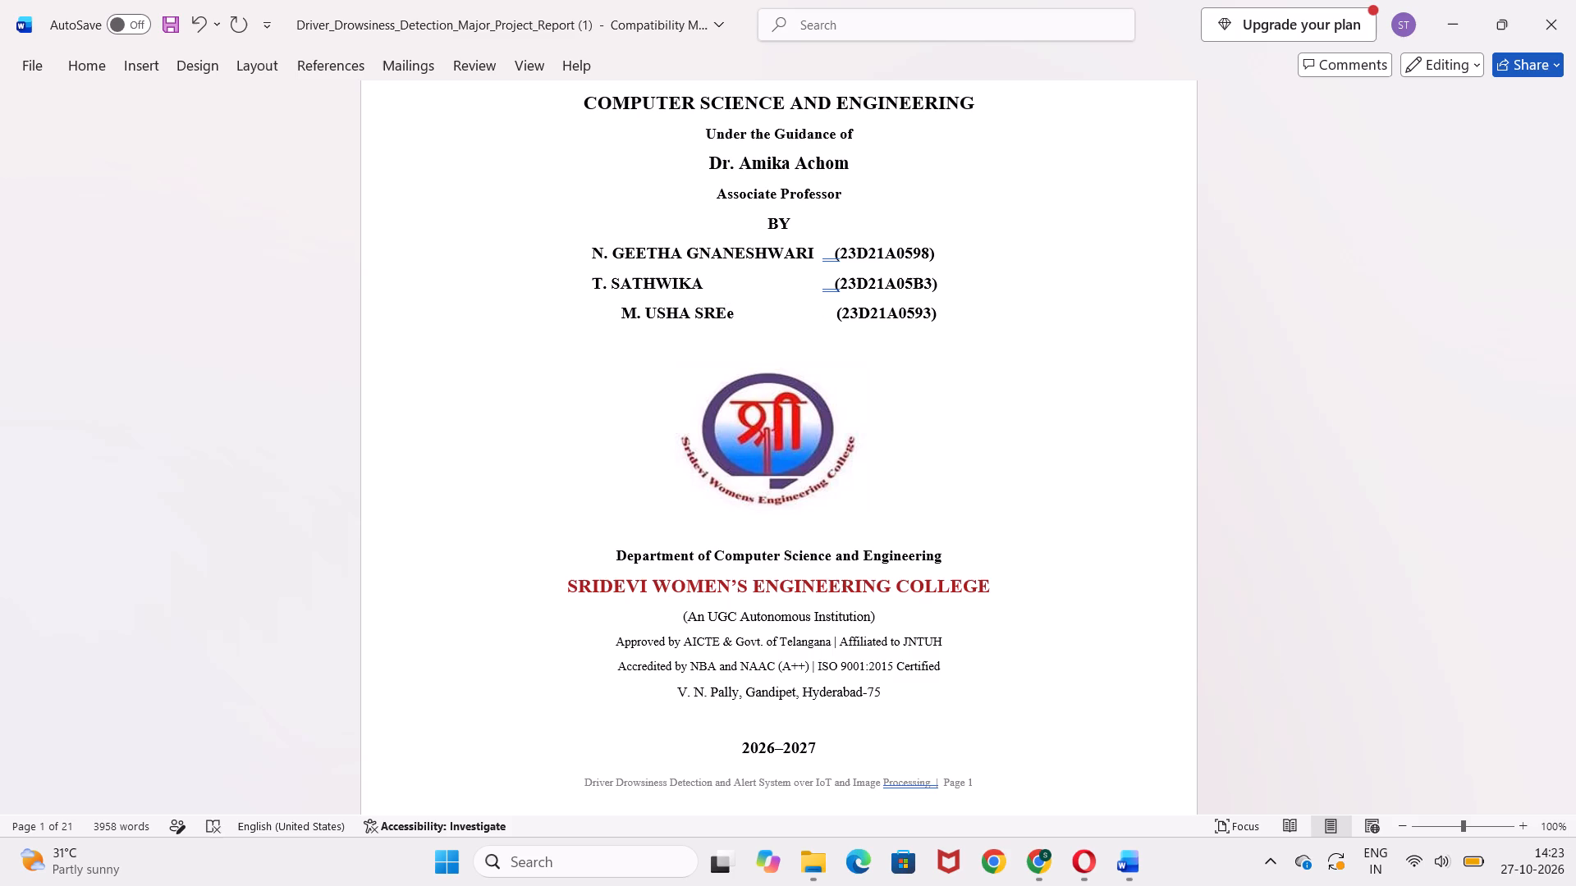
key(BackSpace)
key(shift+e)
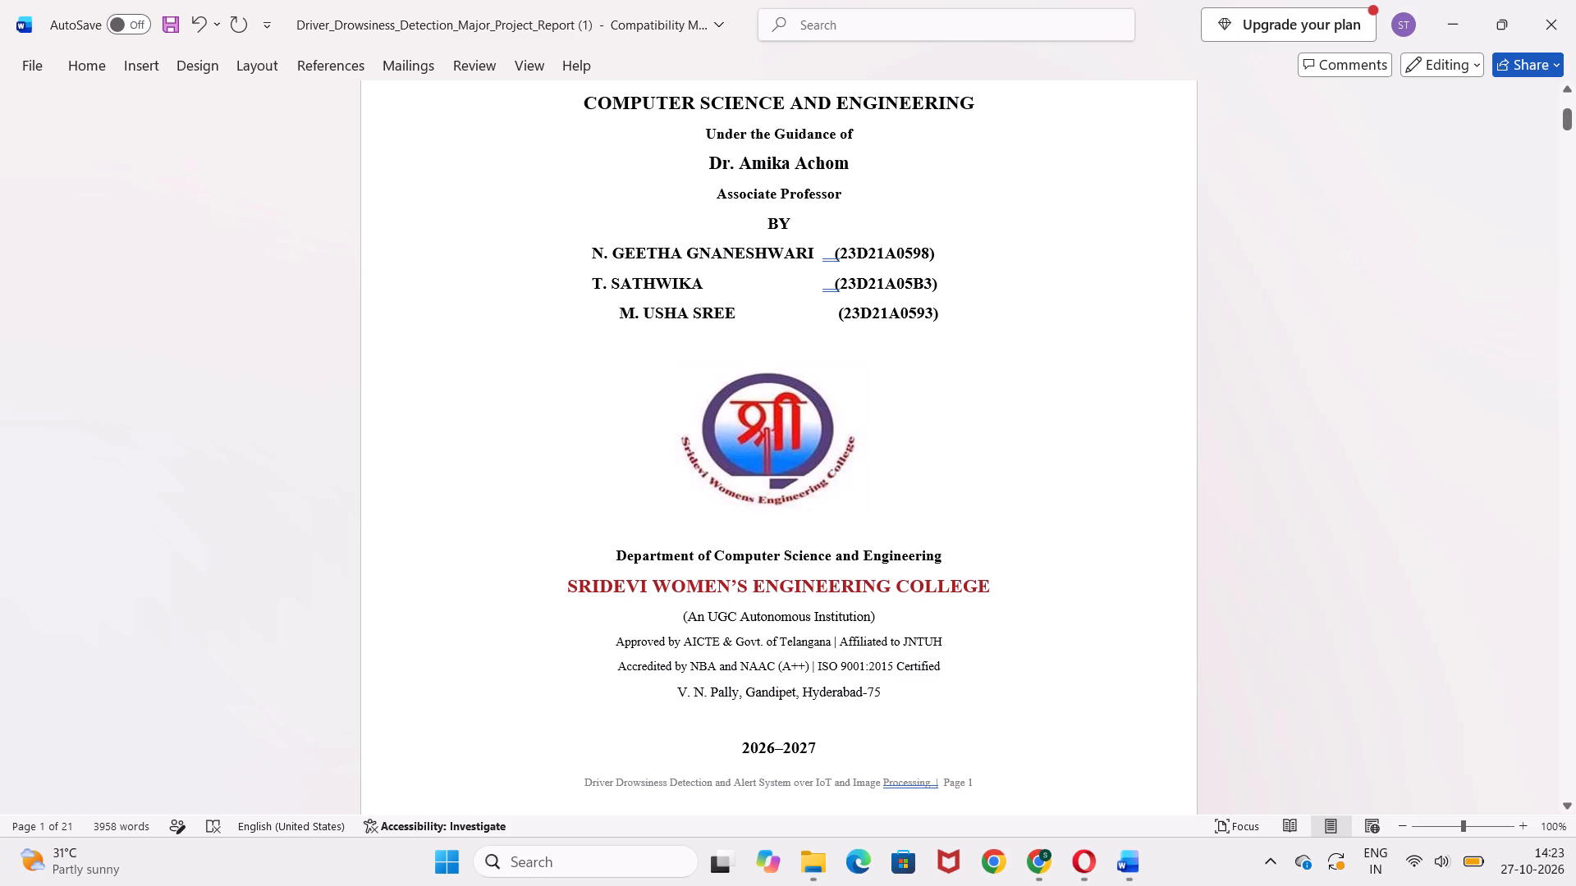
Clear the centring of the third student's line on the cover page and join it to the second student's line.
click(617, 312)
key(BackSpace)
key(BackSpace)
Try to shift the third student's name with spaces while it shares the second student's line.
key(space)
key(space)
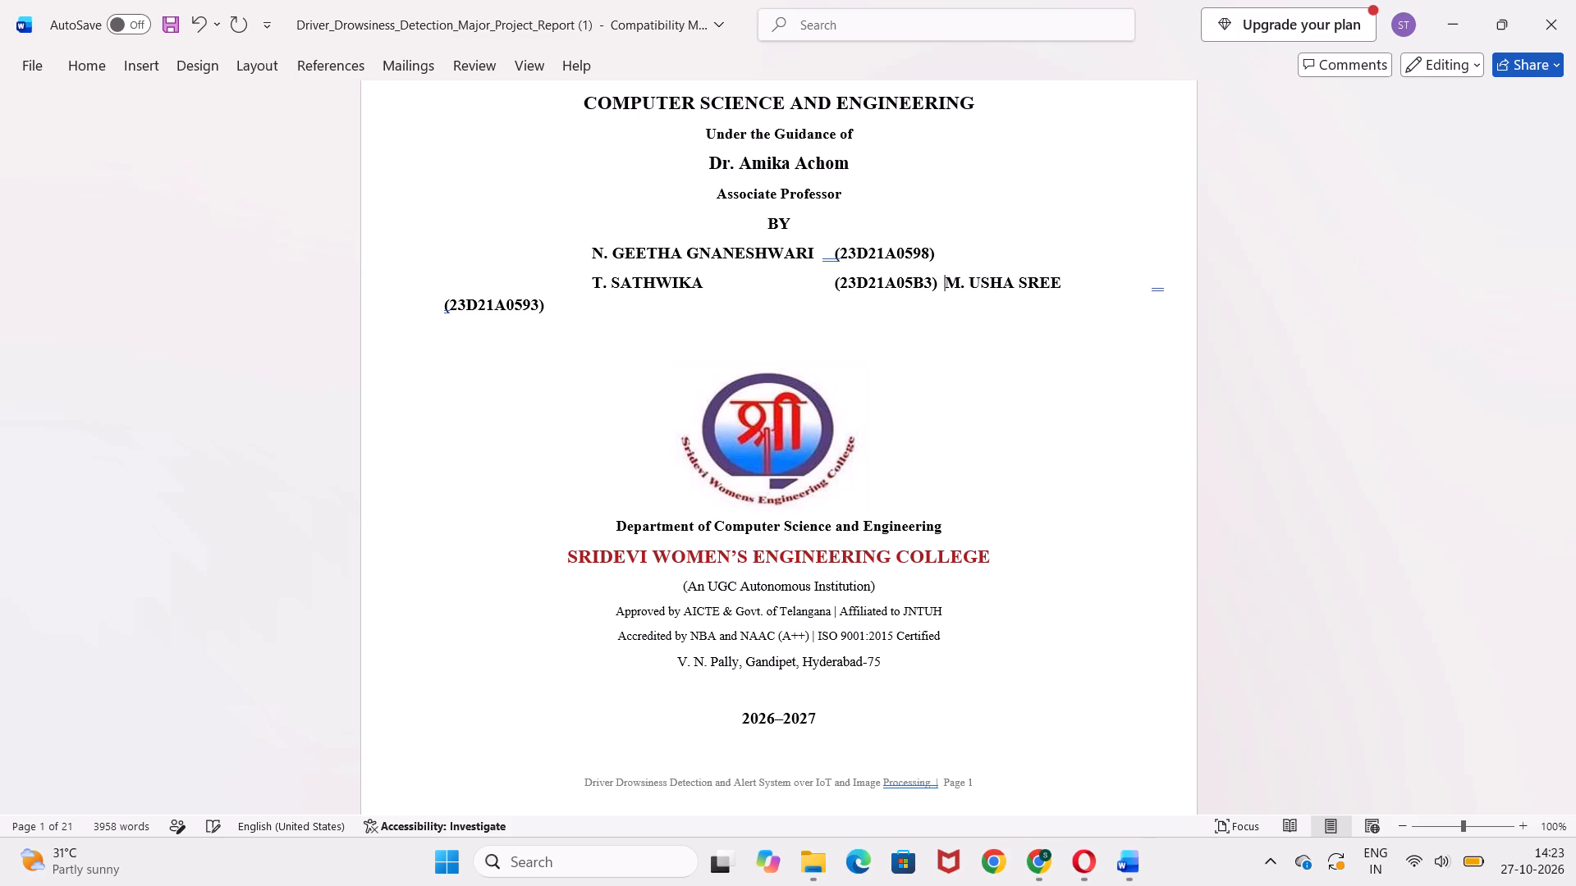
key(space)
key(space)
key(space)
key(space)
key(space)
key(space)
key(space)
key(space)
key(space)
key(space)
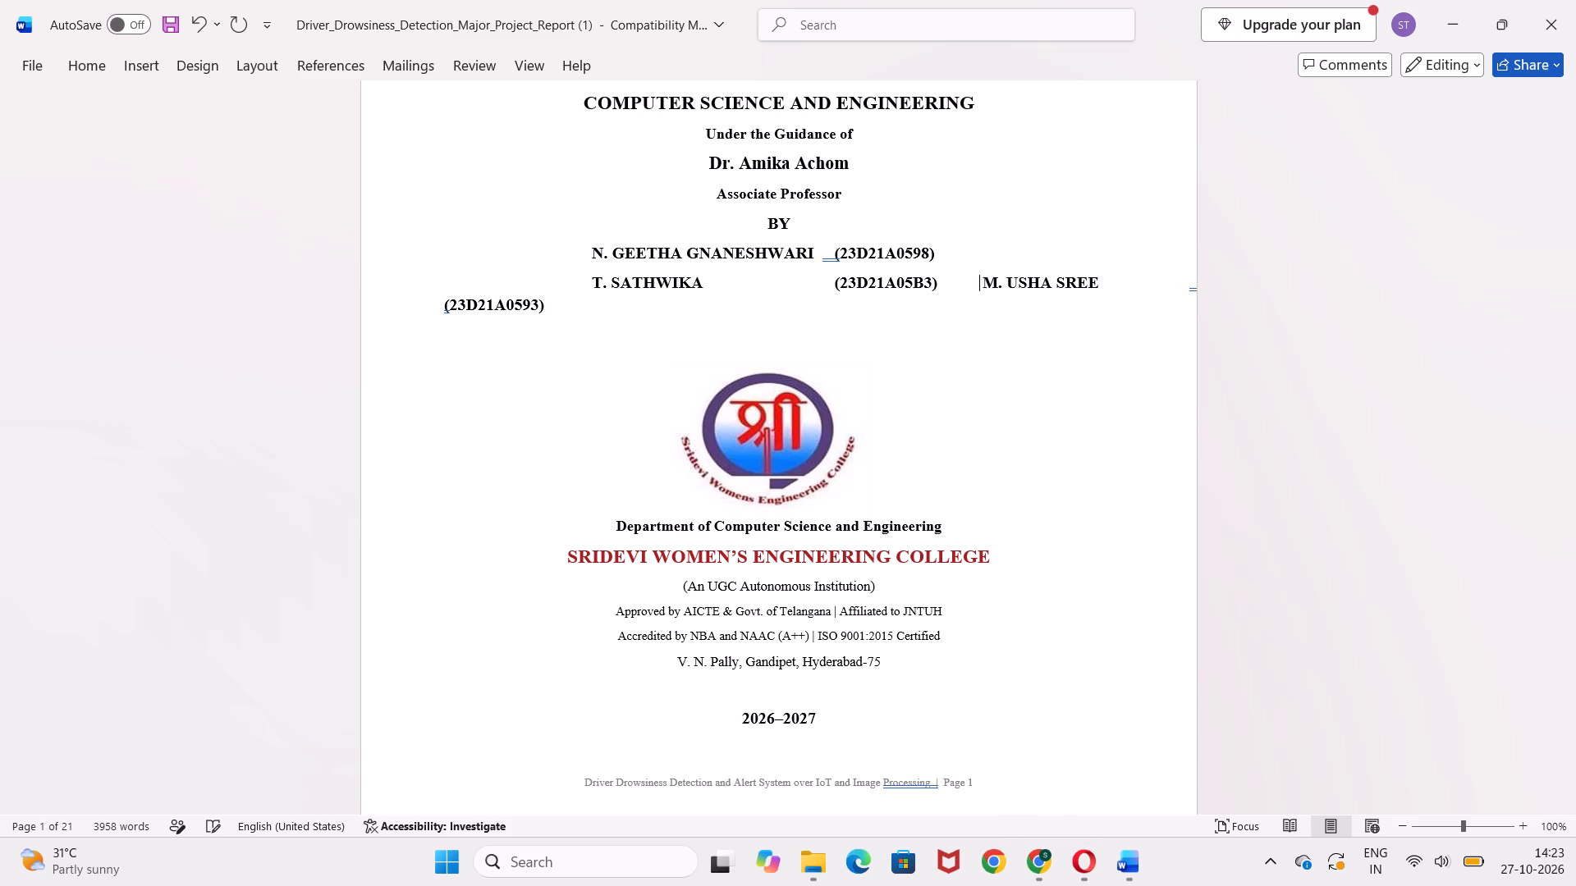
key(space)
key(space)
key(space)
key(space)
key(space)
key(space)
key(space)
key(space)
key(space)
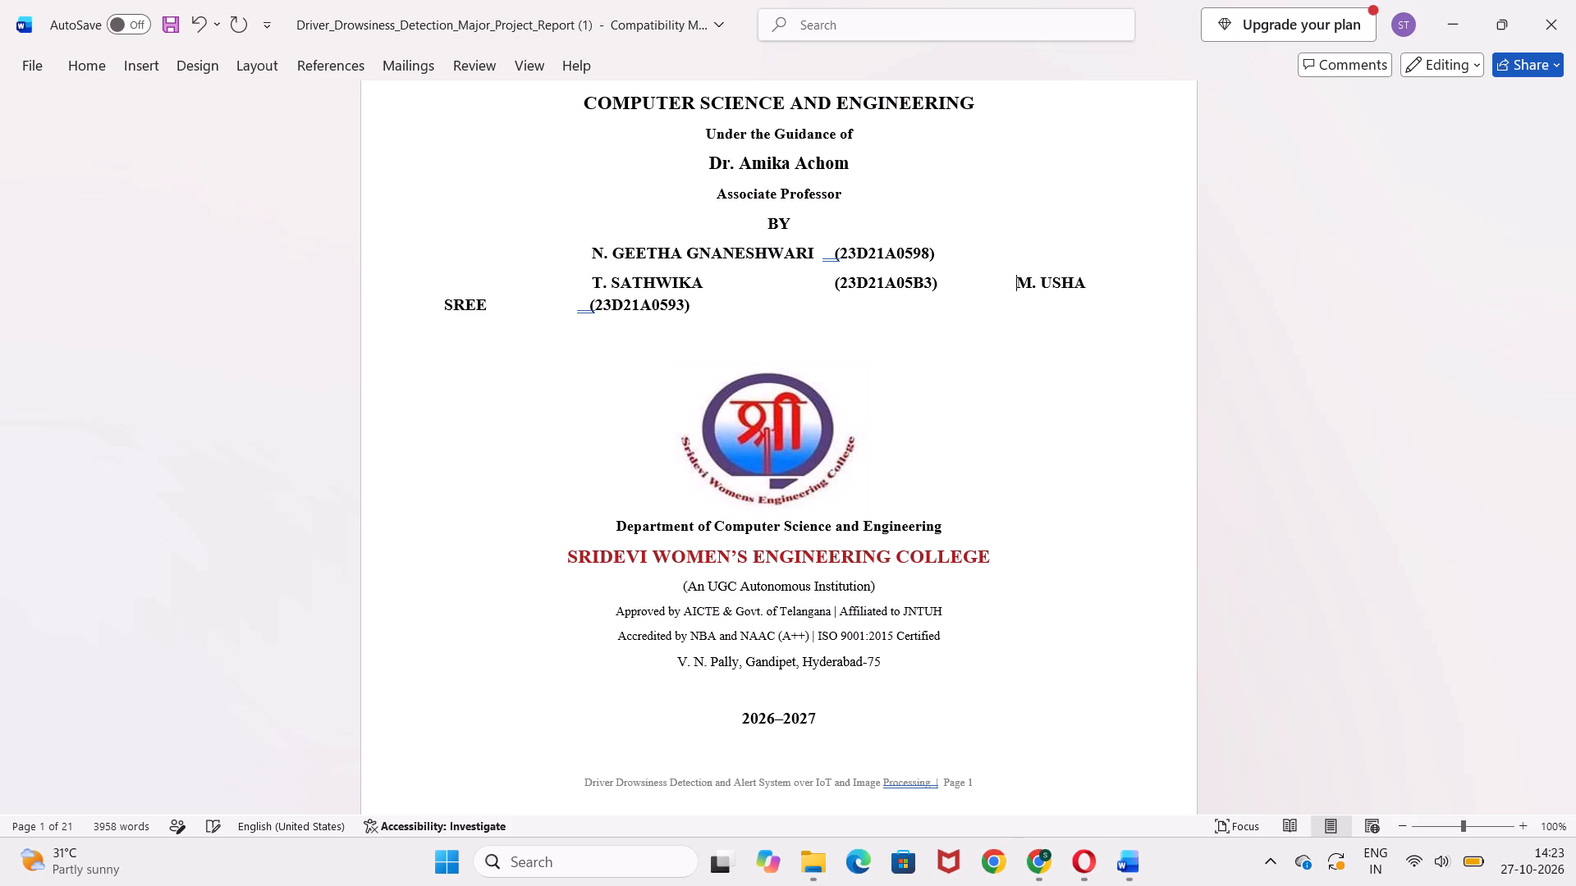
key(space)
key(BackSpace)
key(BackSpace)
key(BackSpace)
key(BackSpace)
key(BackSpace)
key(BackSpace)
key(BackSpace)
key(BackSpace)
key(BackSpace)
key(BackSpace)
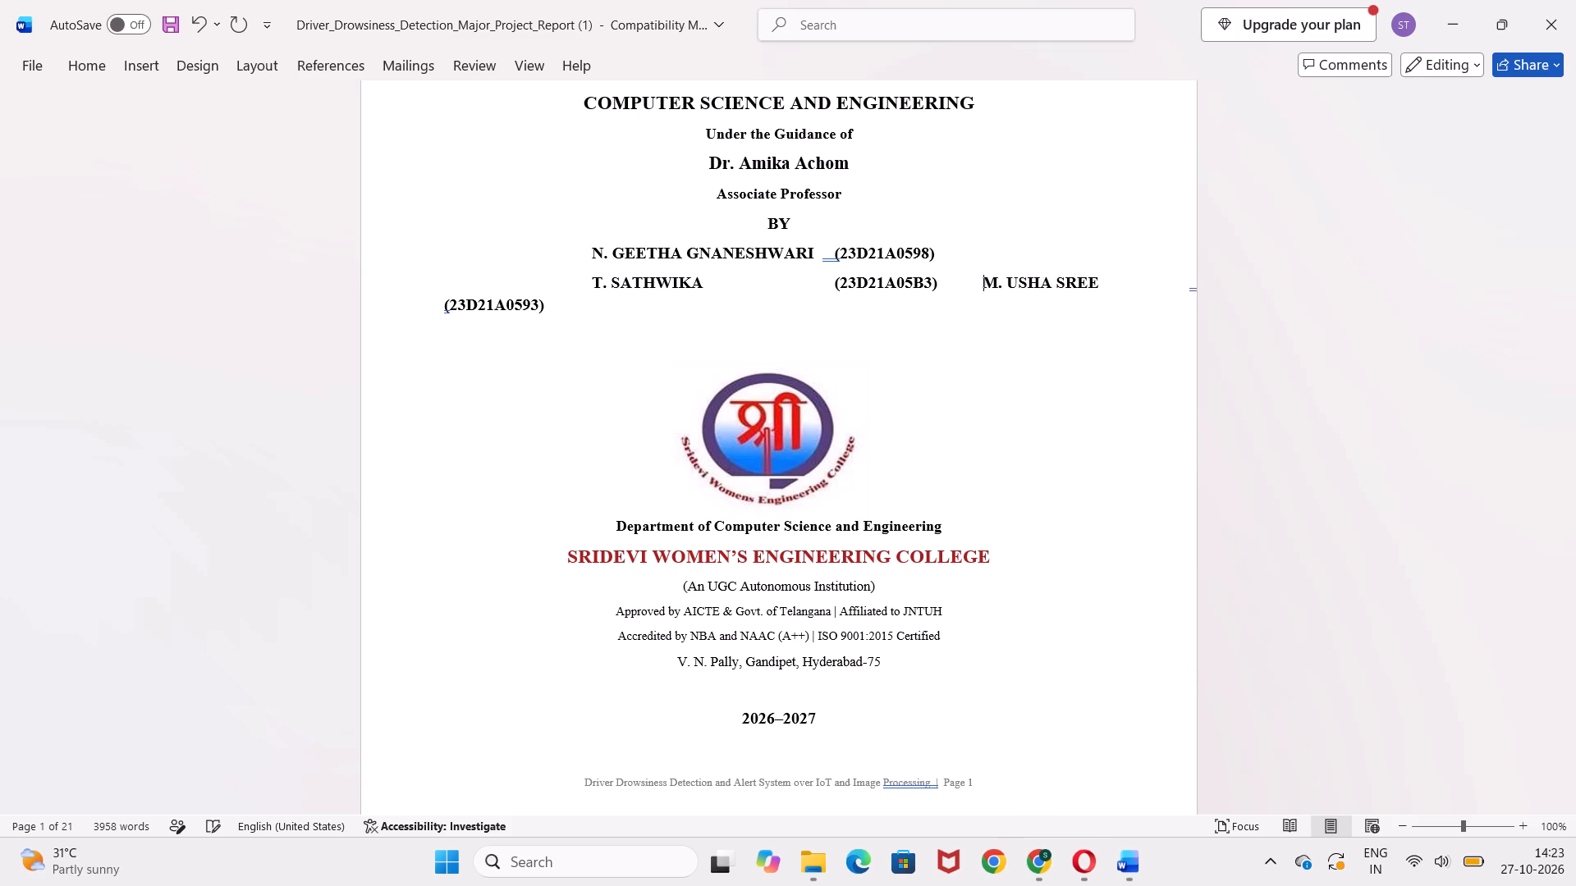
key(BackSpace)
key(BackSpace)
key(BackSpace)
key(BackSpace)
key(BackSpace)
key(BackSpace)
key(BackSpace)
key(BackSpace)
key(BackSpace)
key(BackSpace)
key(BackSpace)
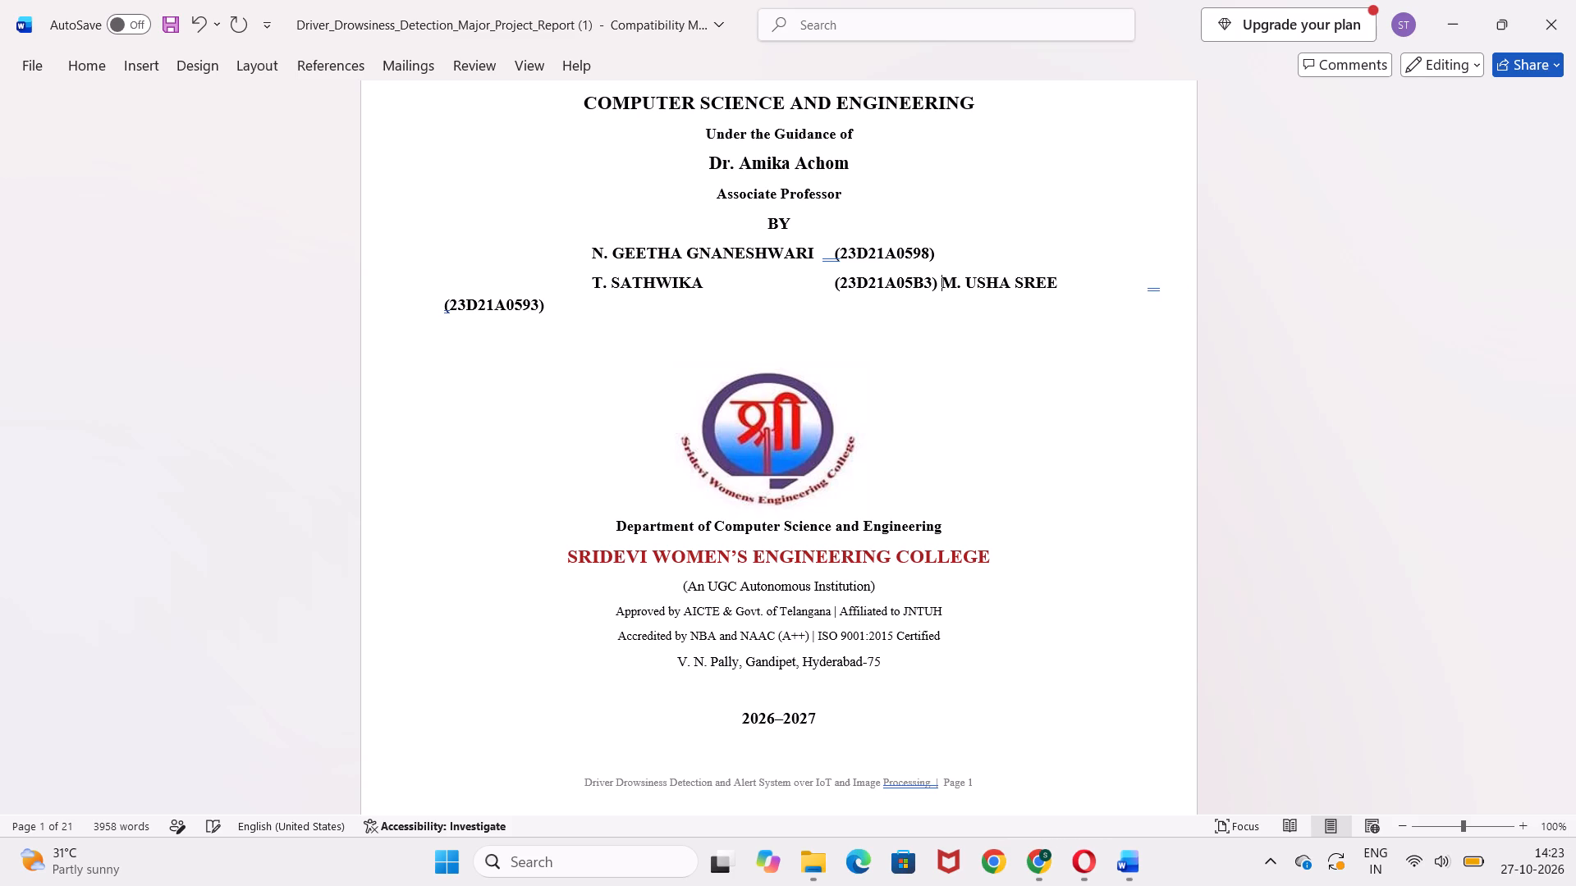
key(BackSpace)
Put the third student's entry on its own line and pad it with spaces so the name starts under the two names above.
key(Return)
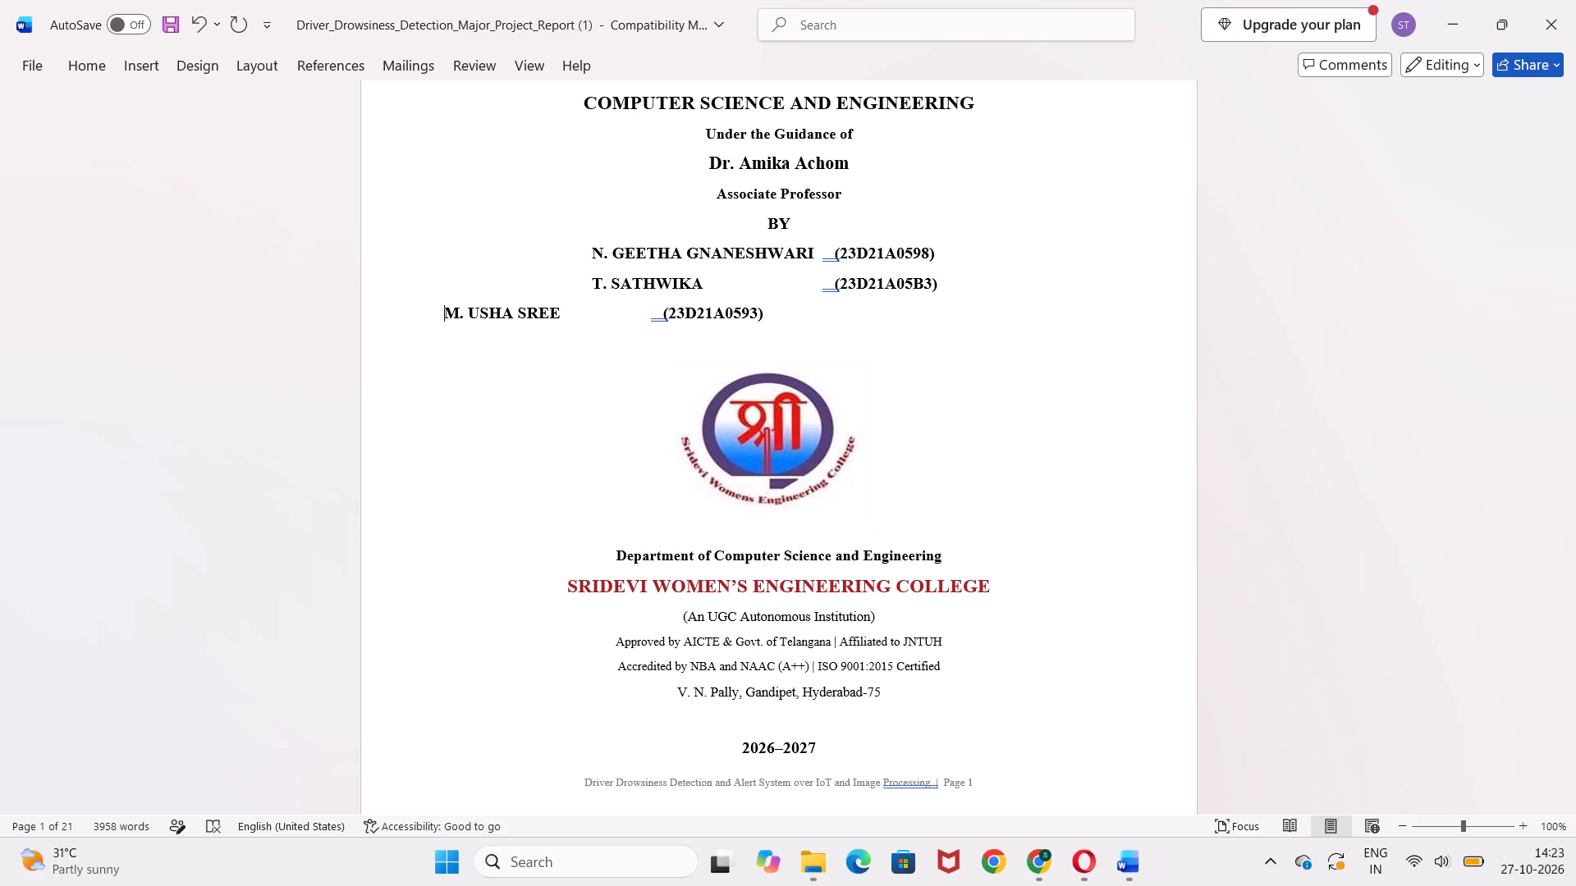
key(space)
key(space)
key(space)
key(space)
key(space)
key(space)
key(space)
key(space)
key(space)
key(space)
key(space)
key(space)
key(space)
key(space)
key(space)
key(space)
key(space)
key(space)
key(space)
key(space)
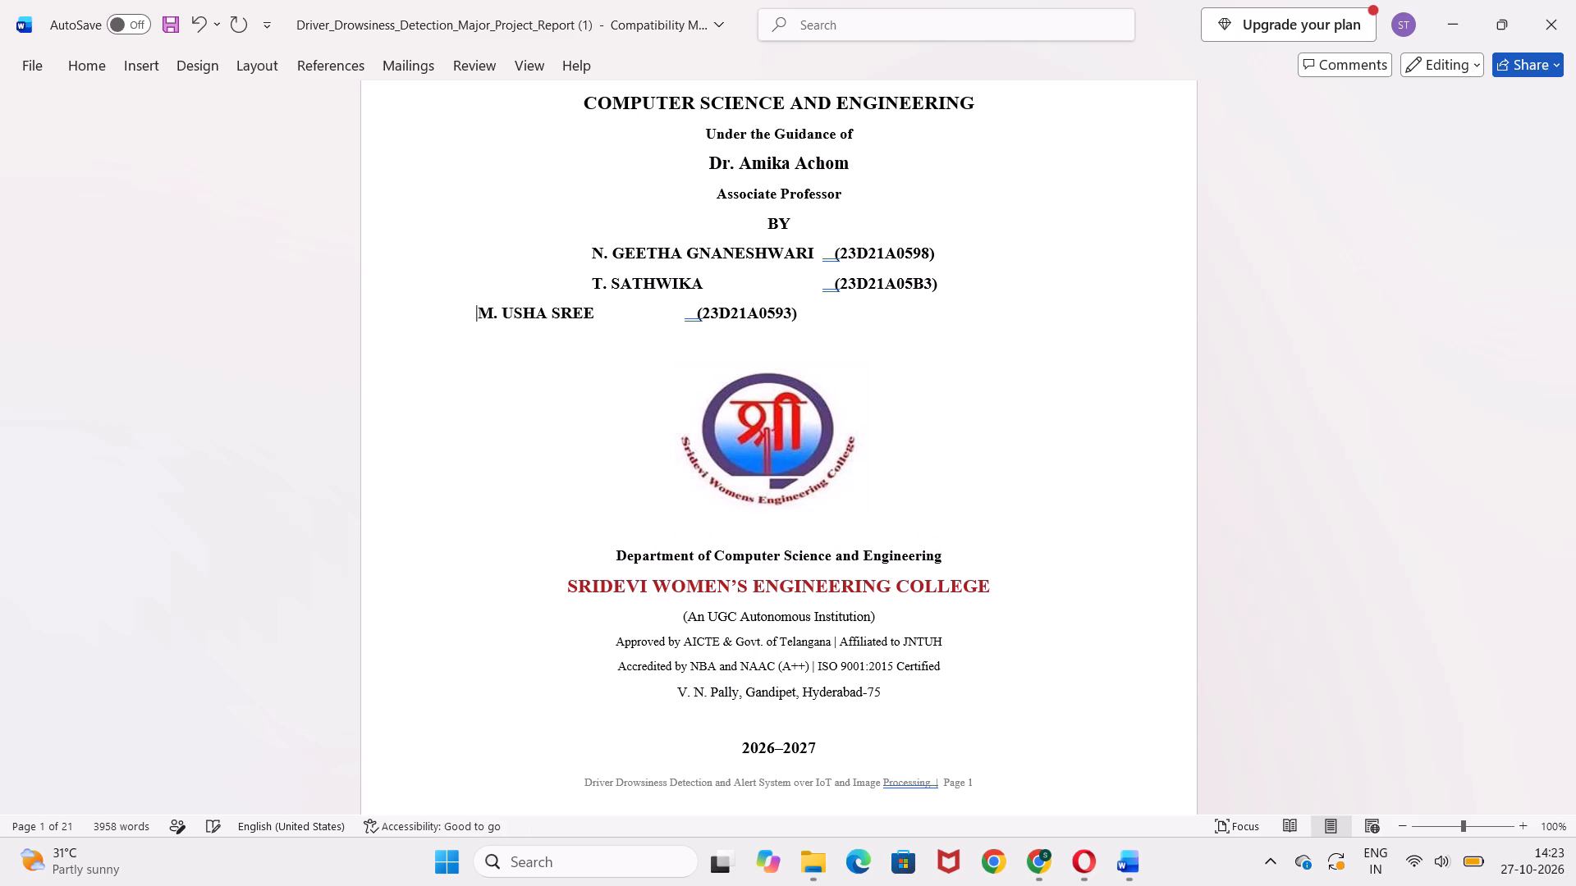
key(space)
key(space)
key(space)
key(space)
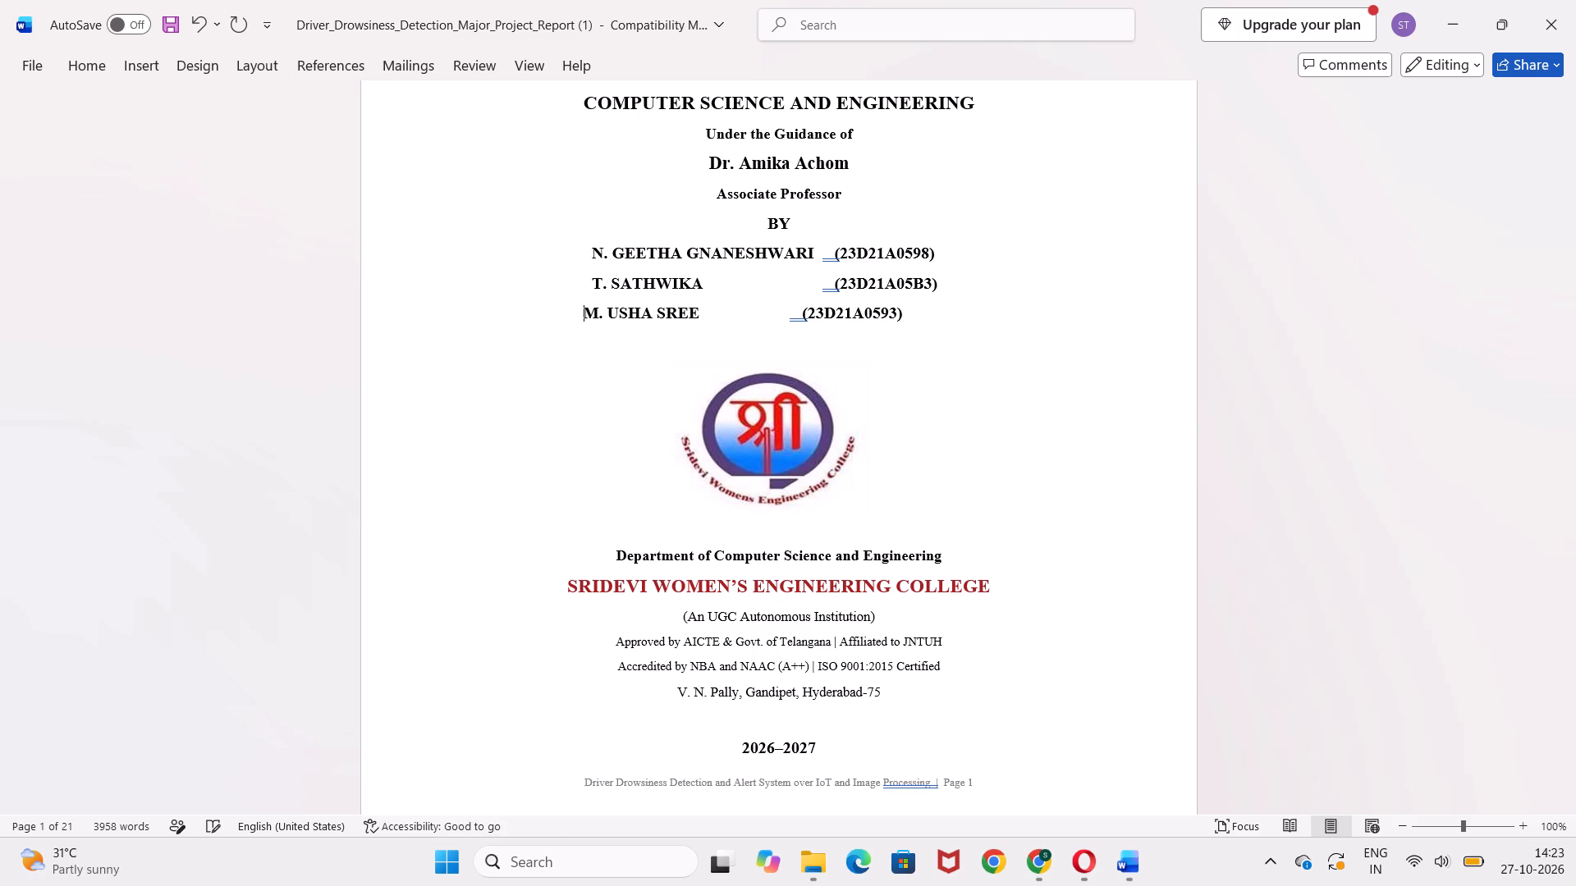
key(space)
key(space)
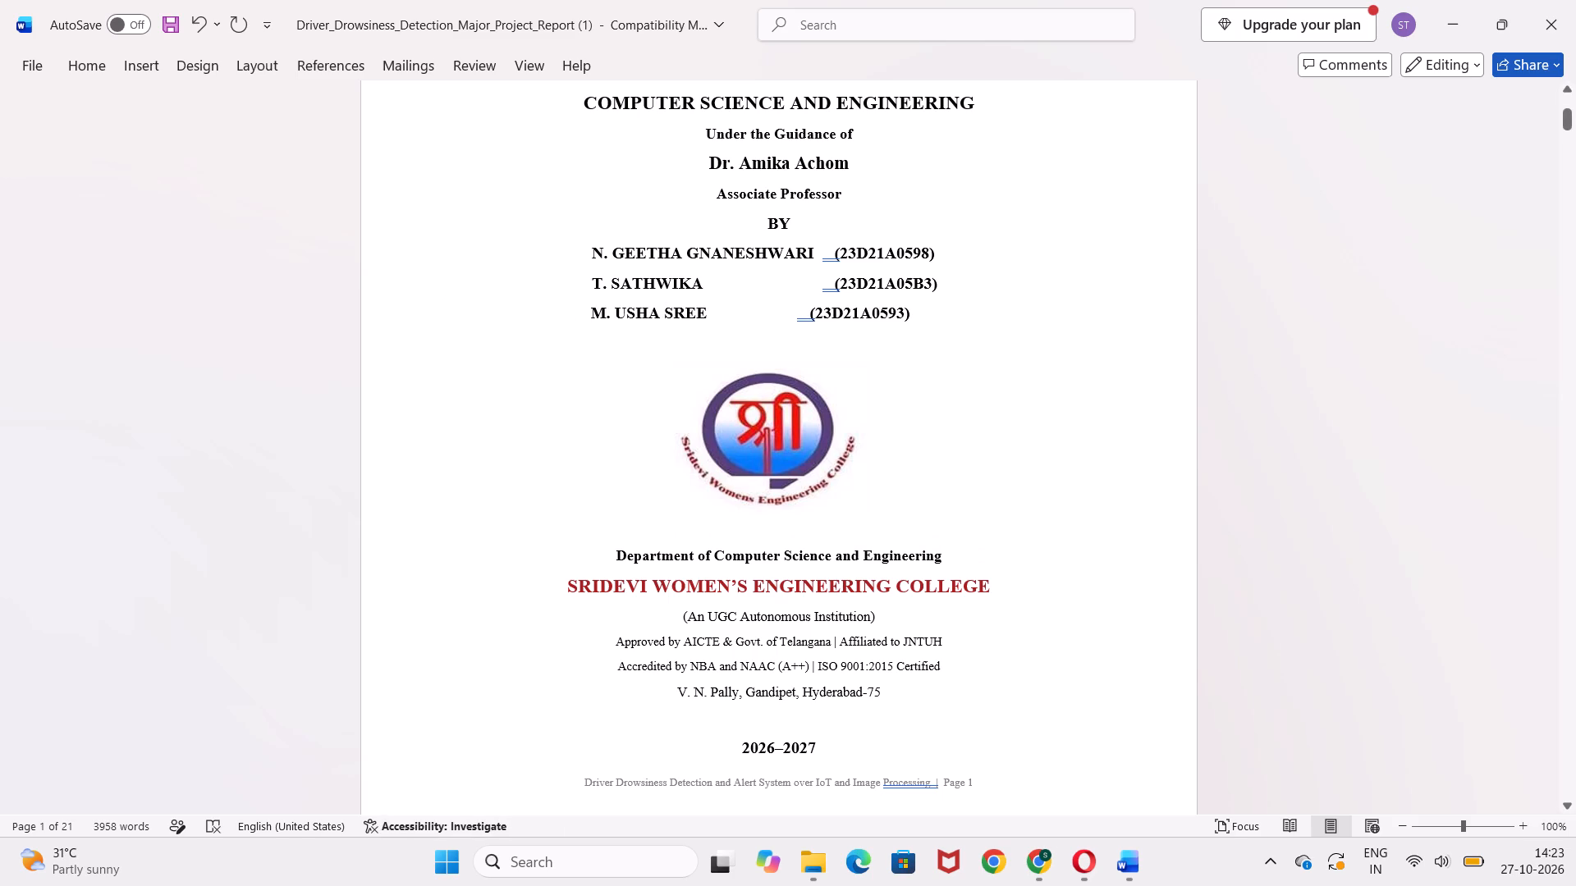
Add spaces before the third student's roll number so it lines up under the roll numbers above.
click(807, 314)
key(space)
key(space)
key(space)
key(space)
key(space)
key(space)
key(space)
key(space)
key(space)
key(space)
key(space)
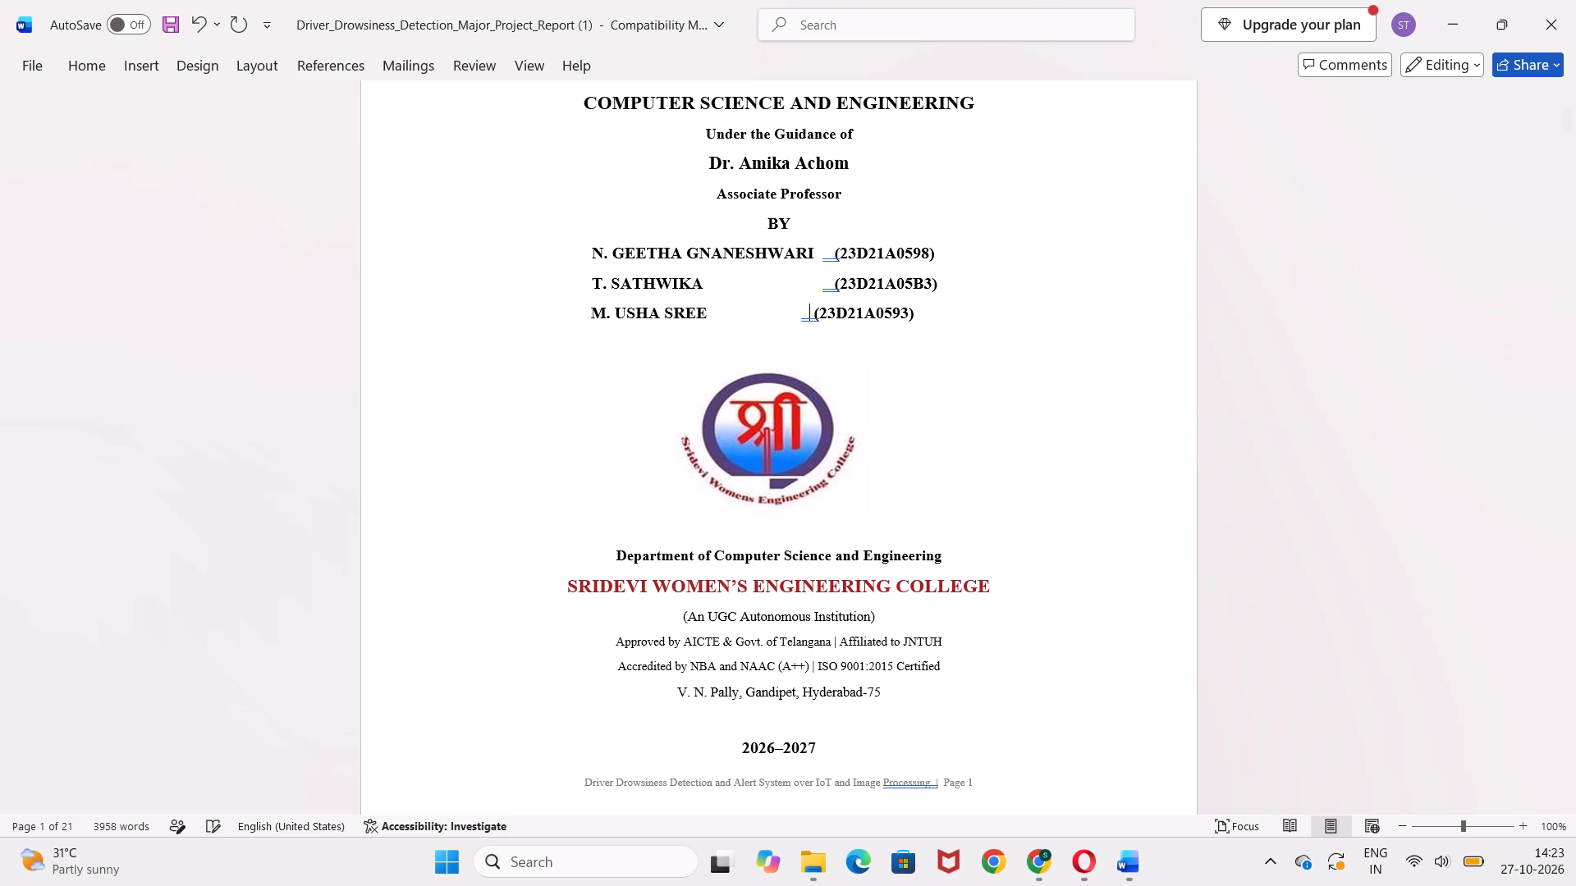
key(BackSpace)
key(BackSpace)
key(BackSpace)
key(BackSpace)
key(BackSpace)
Change the Internal Guide's designation on the certificate page to "Associate Professor".
scroll(822, 374, down, 1)
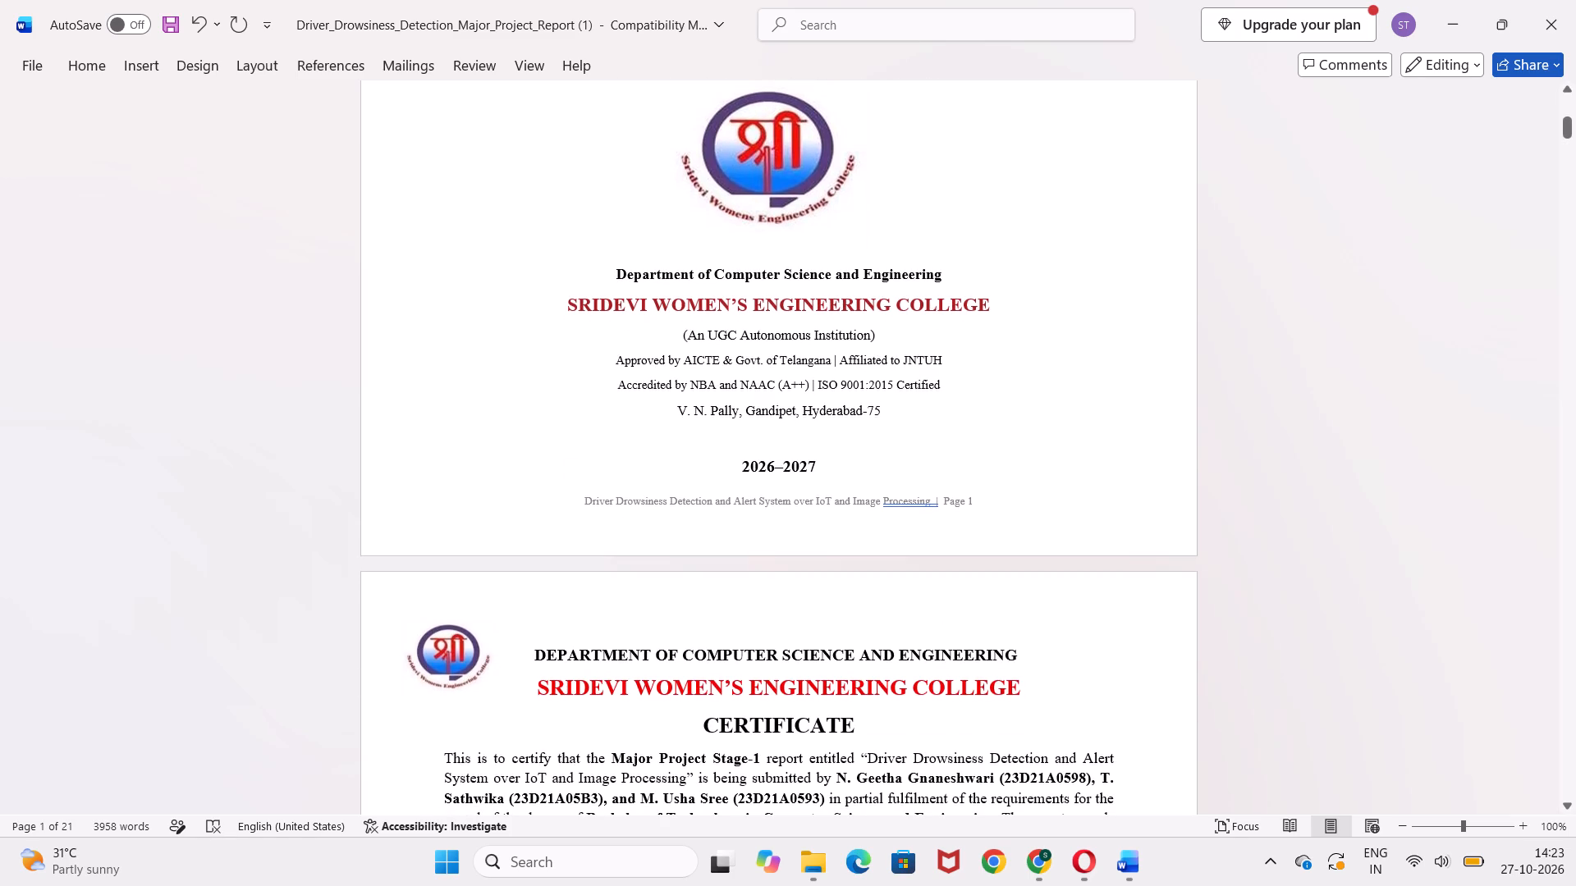
scroll(782, 464, down, 1)
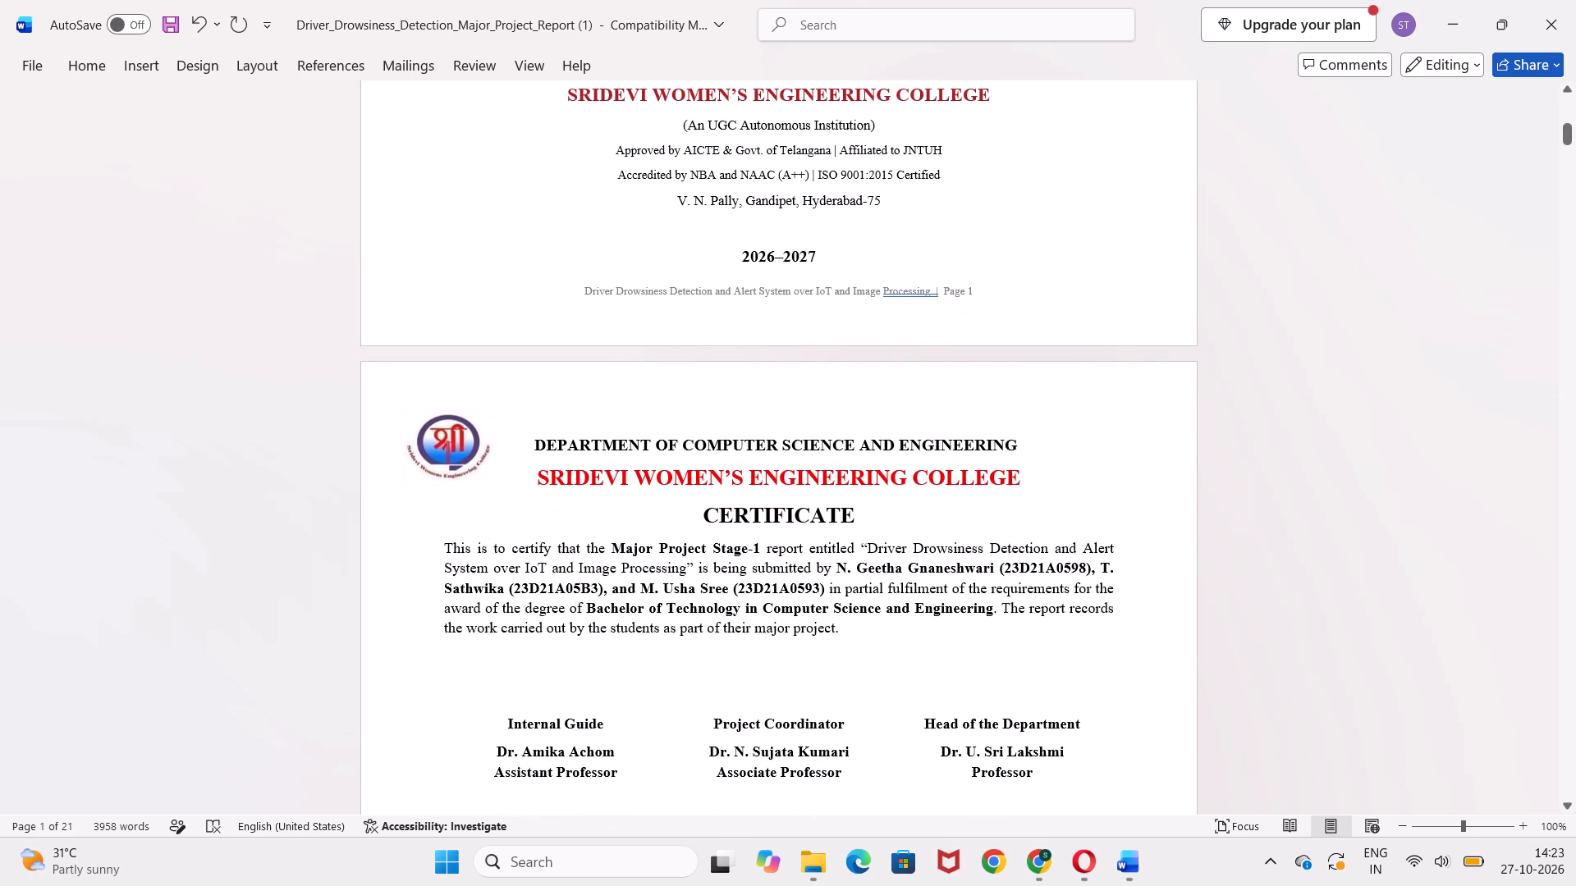
scroll(993, 449, down, 1)
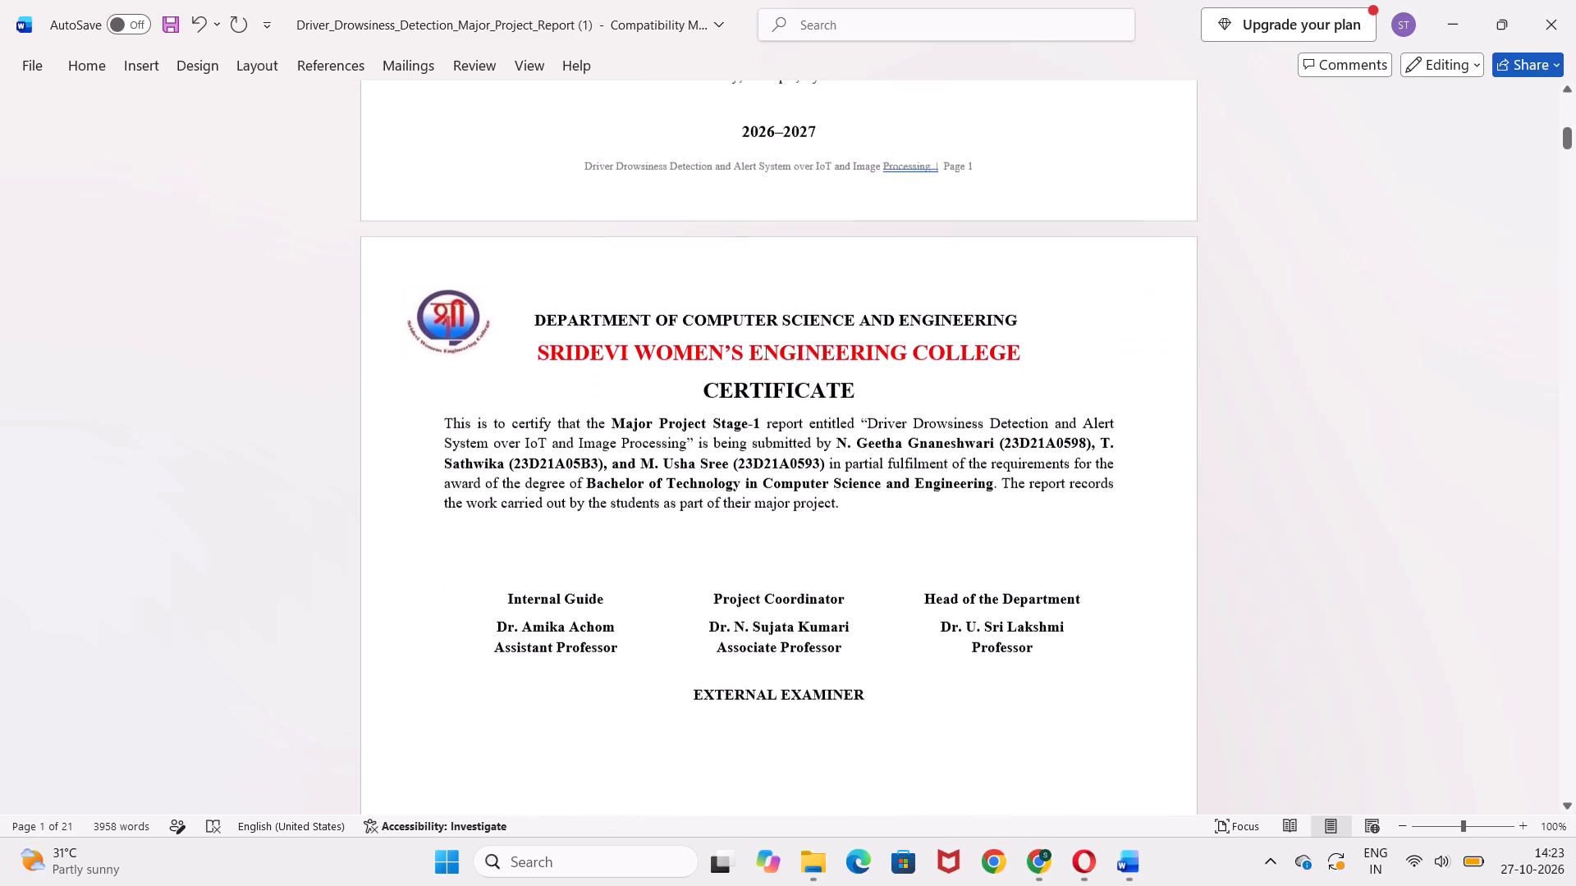
scroll(993, 449, down, 2)
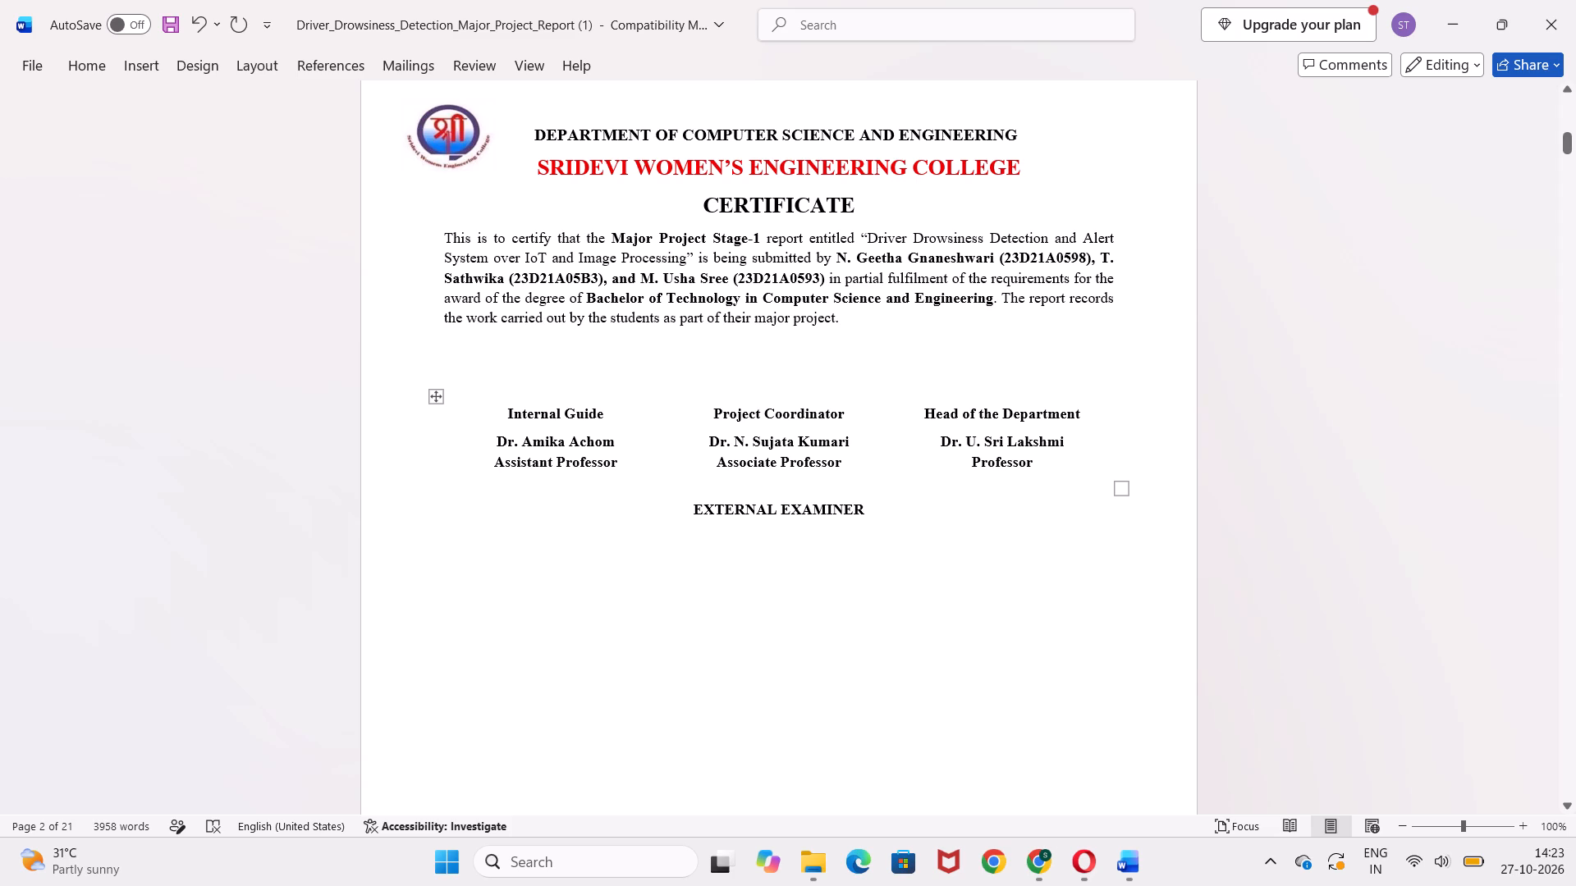
click(547, 462)
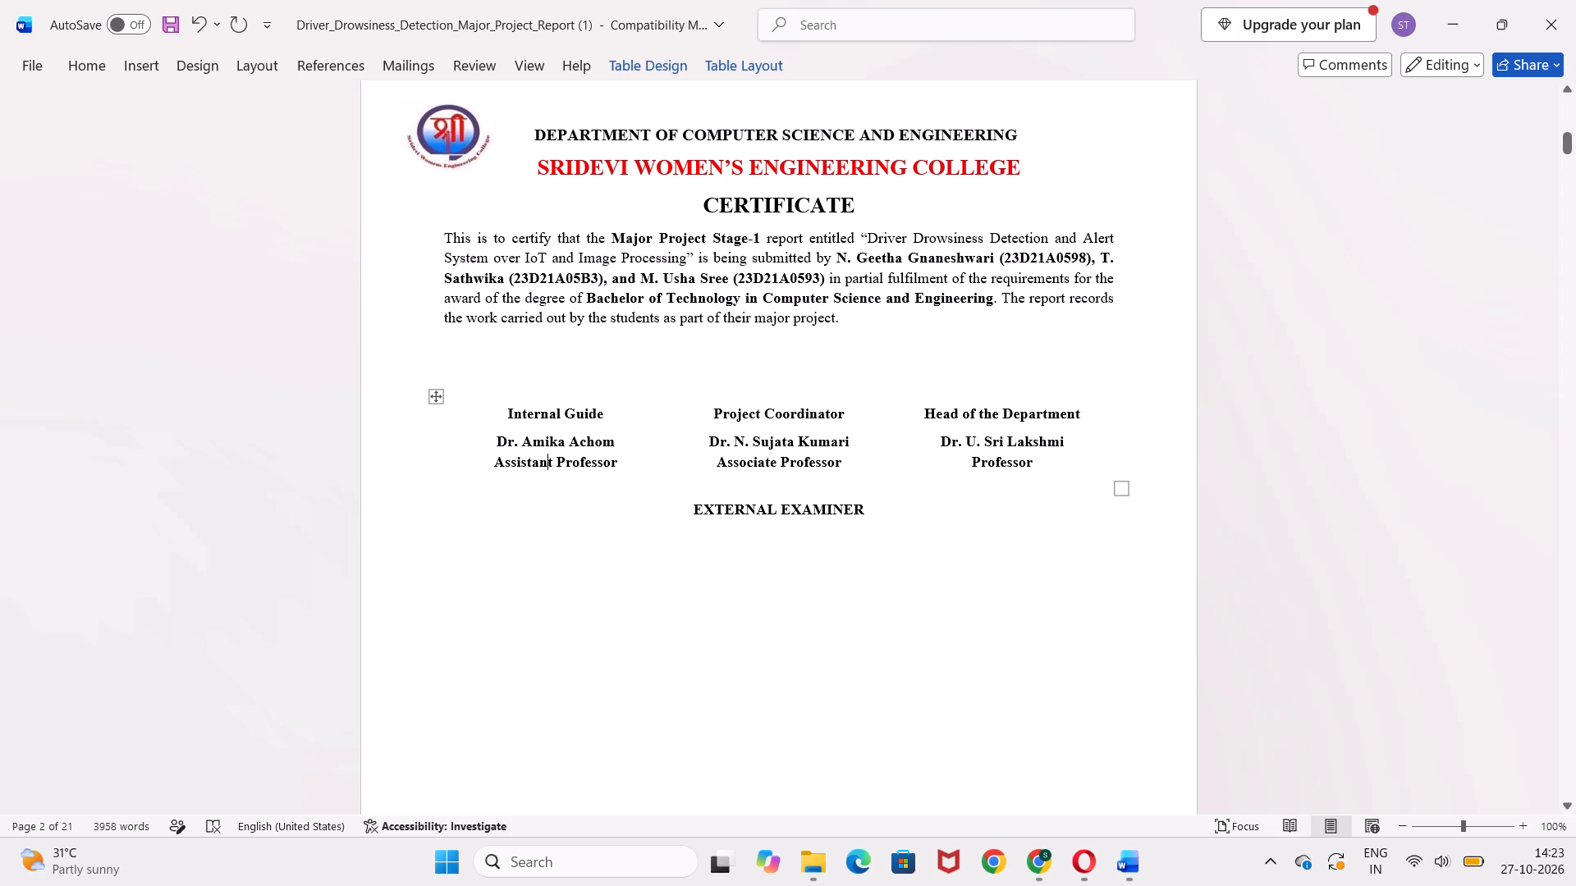
key(Right)
key(BackSpace)
key(BackSpace)
key(BackSpace)
key(BackSpace)
key(BackSpace)
key(BackSpace)
text(oci)
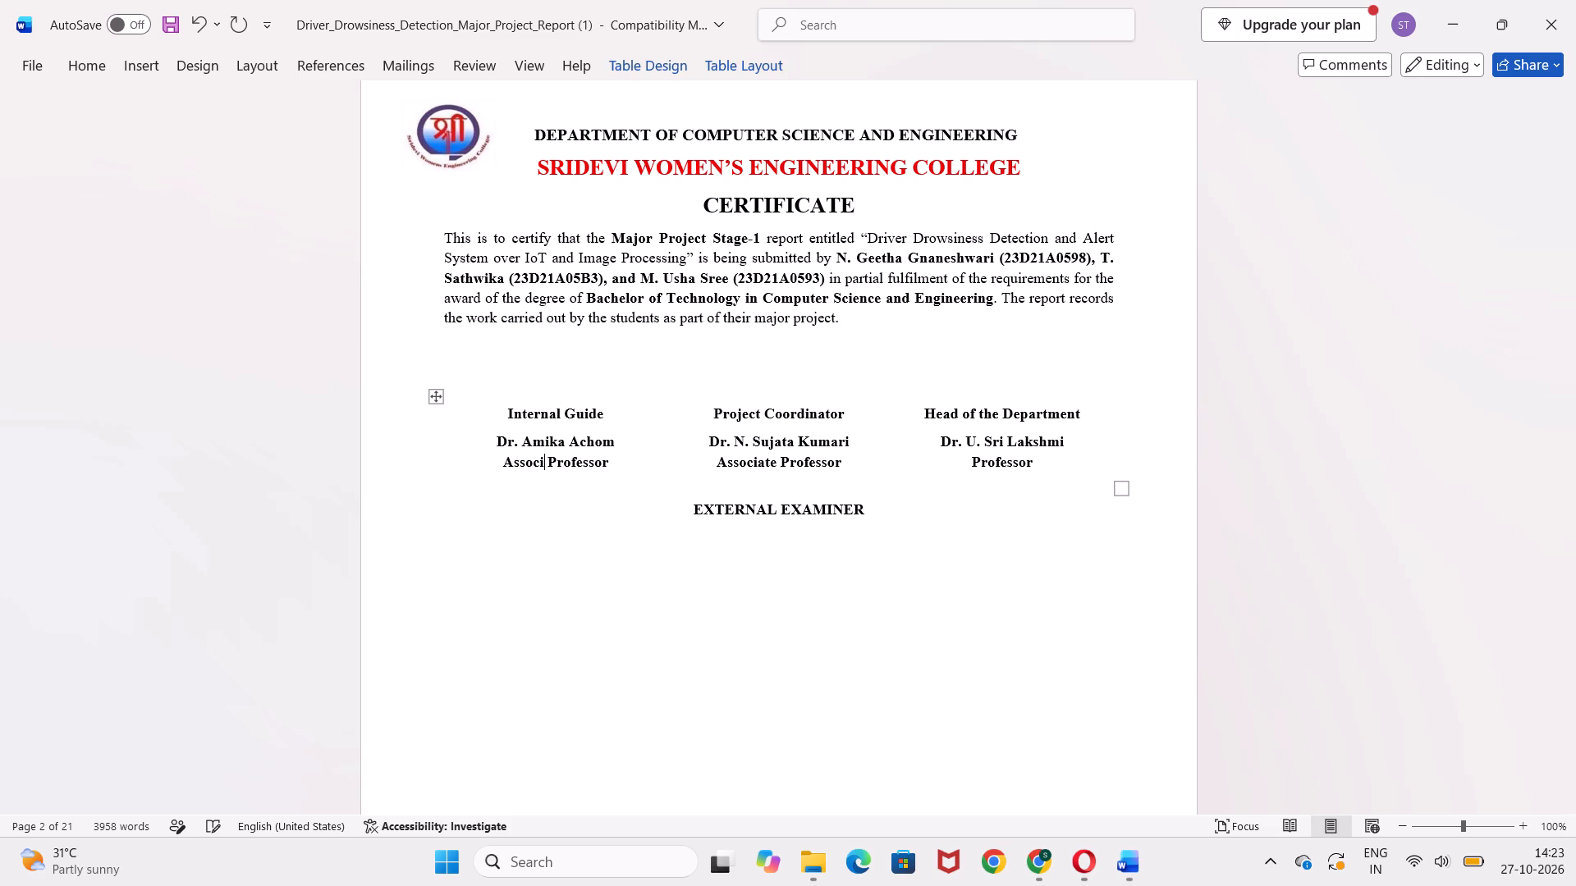
text(ate)
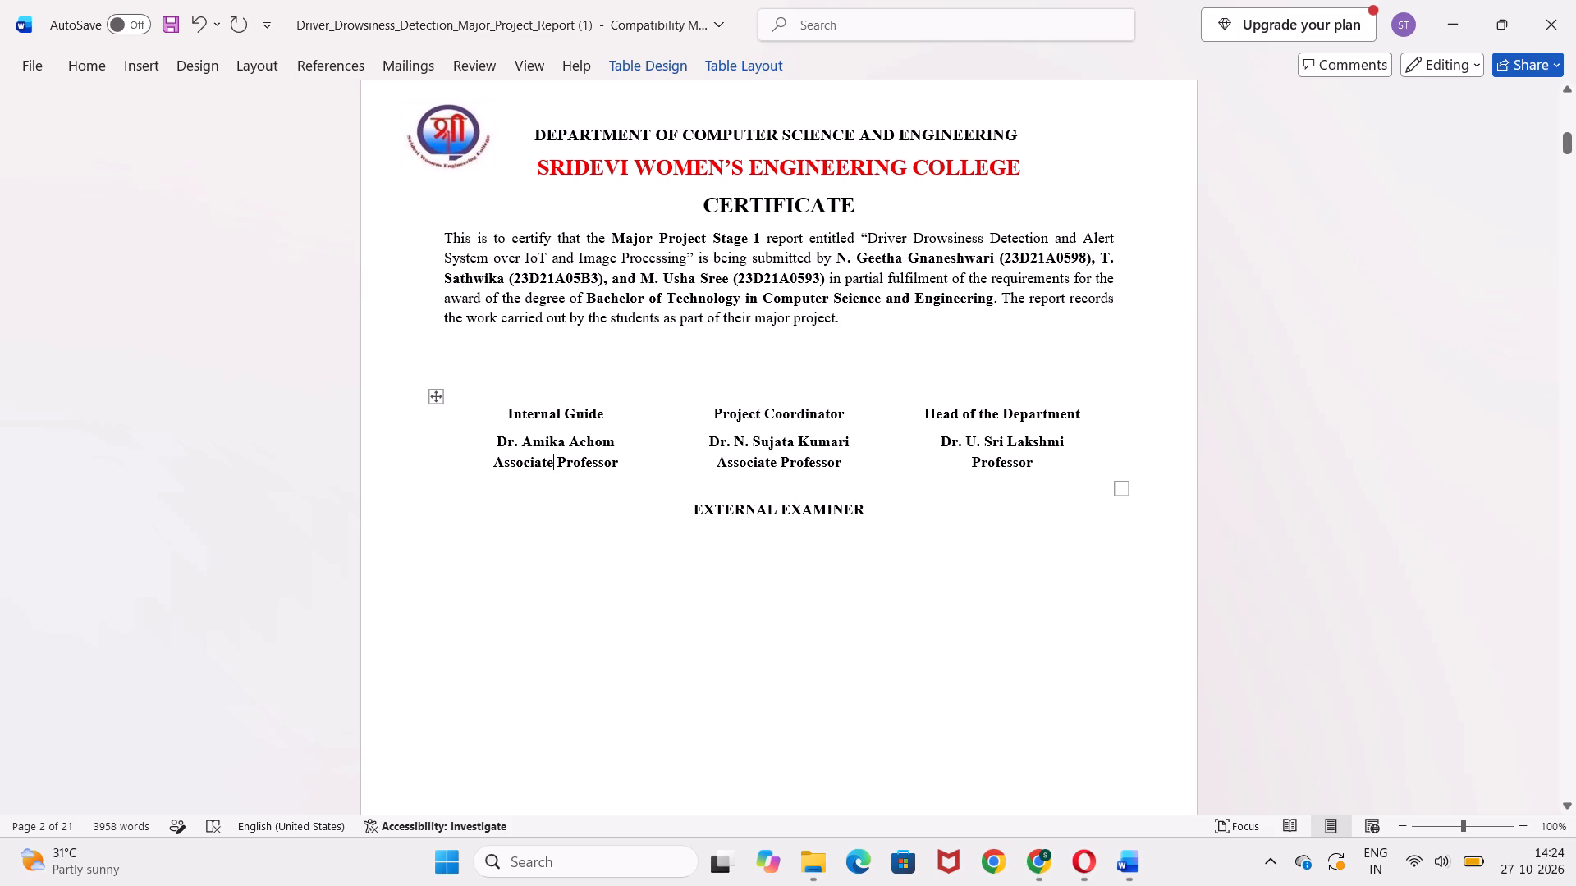
Add two line breaks just below the signatories' table on the certificate page, near the External Examiner line.
click(840, 490)
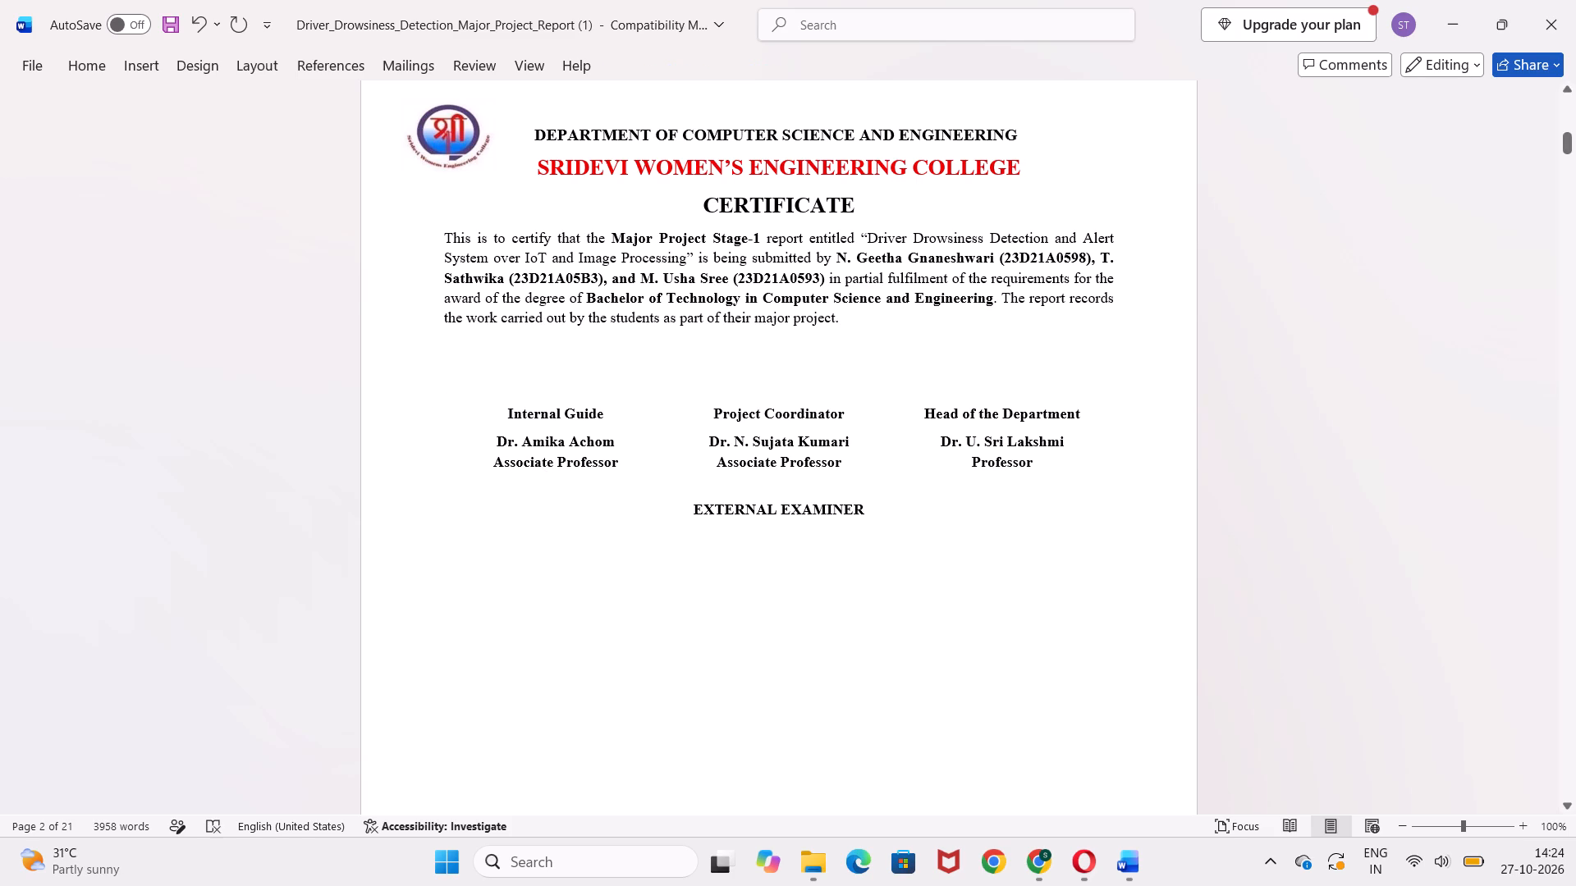
key(Return)
key(Return)
Set the Declaration page's body paragraph to font size 12.
scroll(840, 491, down, 2)
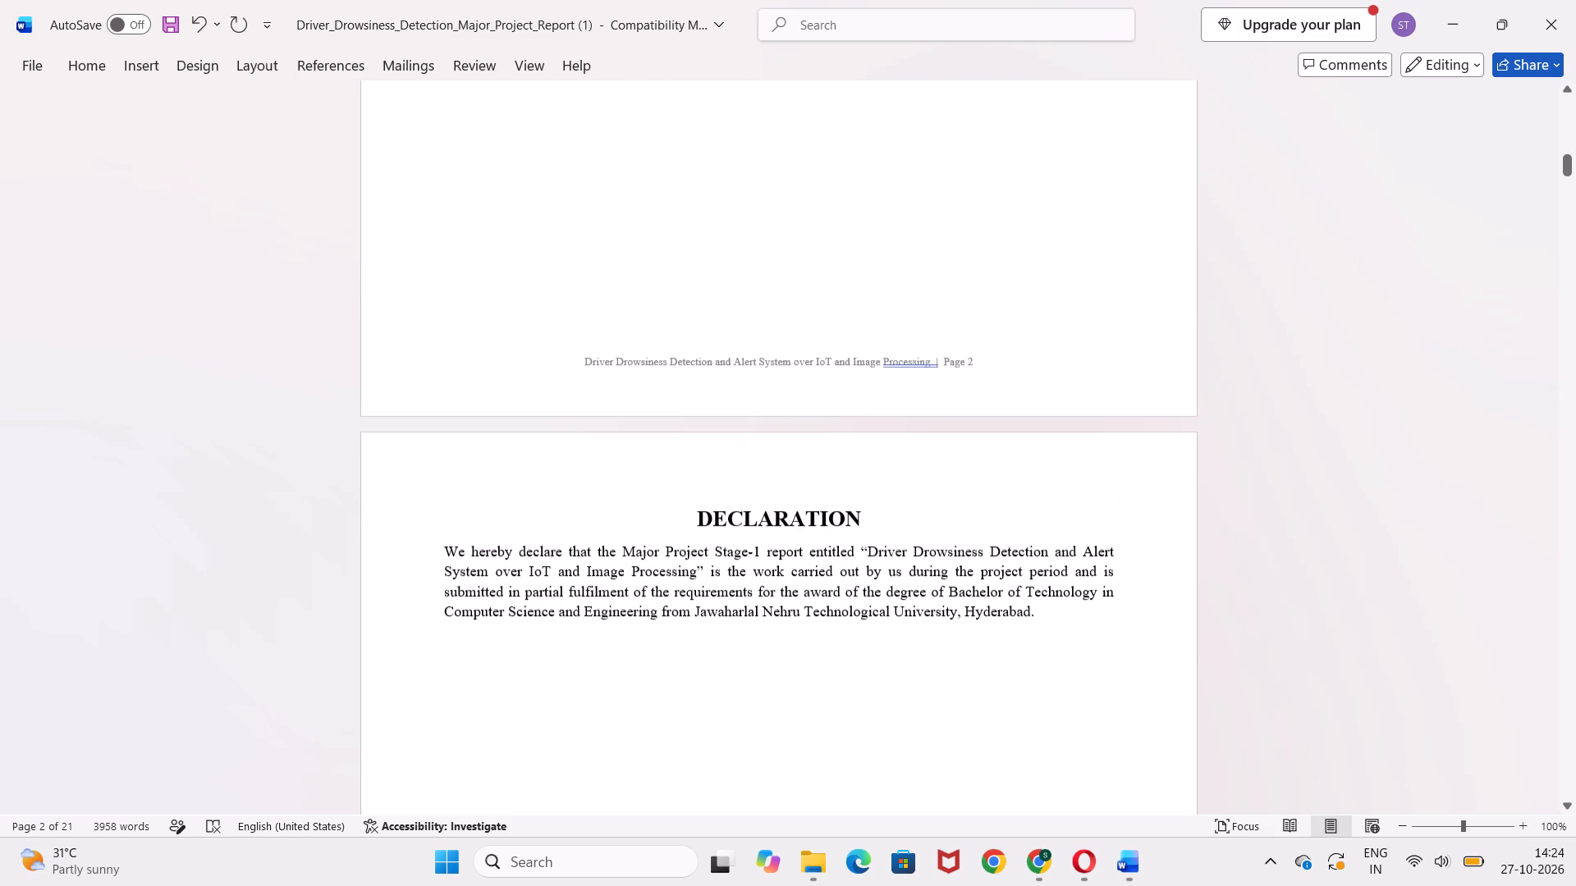
scroll(836, 462, down, 1)
scroll(836, 462, up, 1)
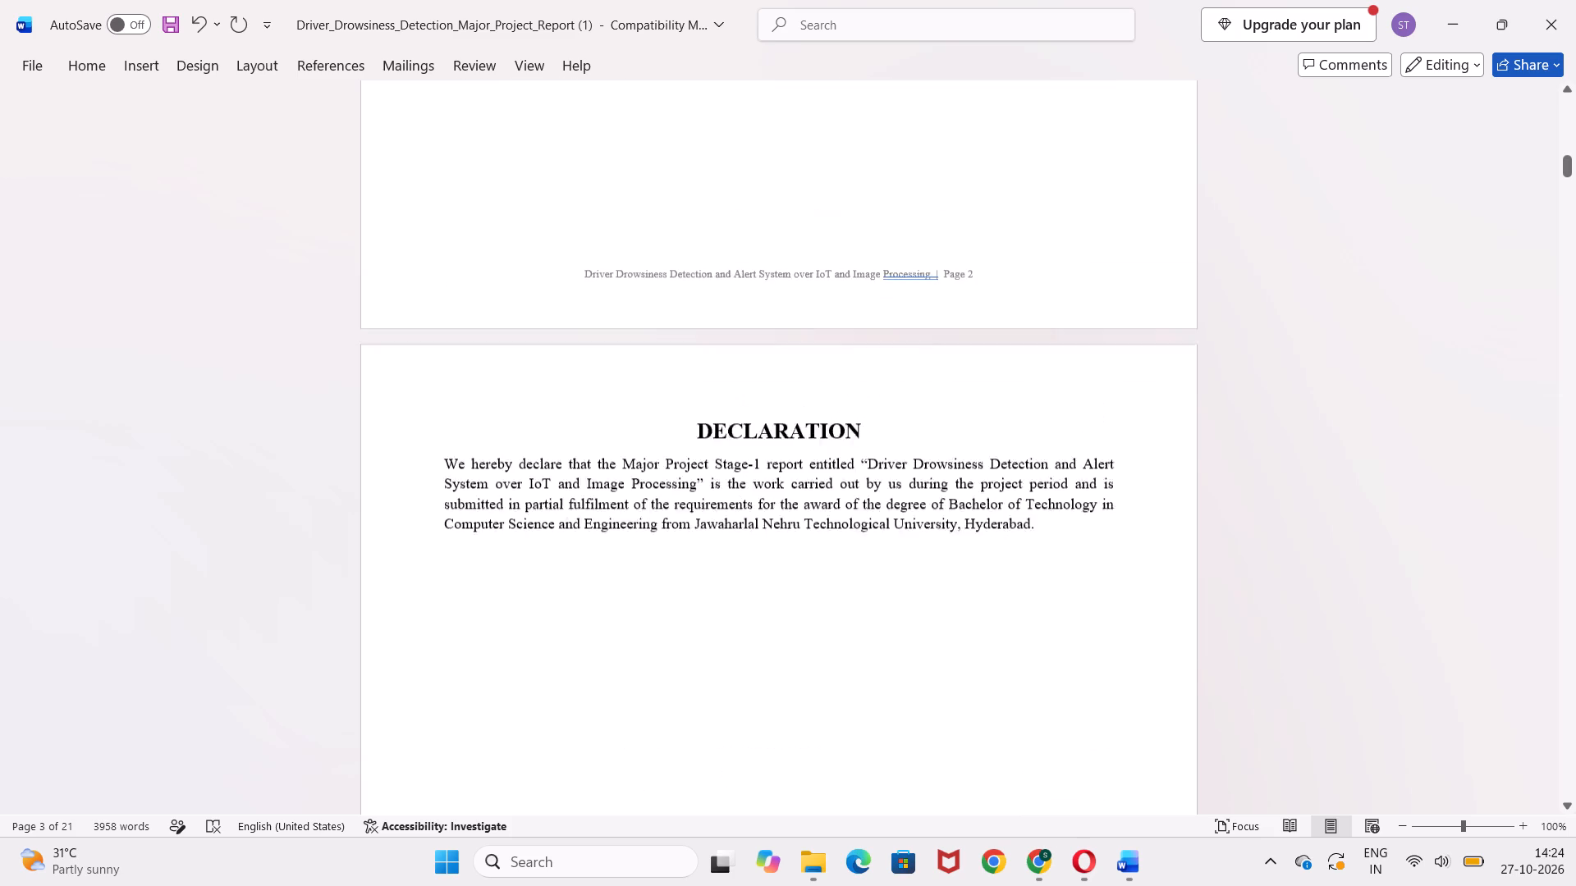
scroll(836, 462, up, 1)
drag(443, 504, 1020, 580)
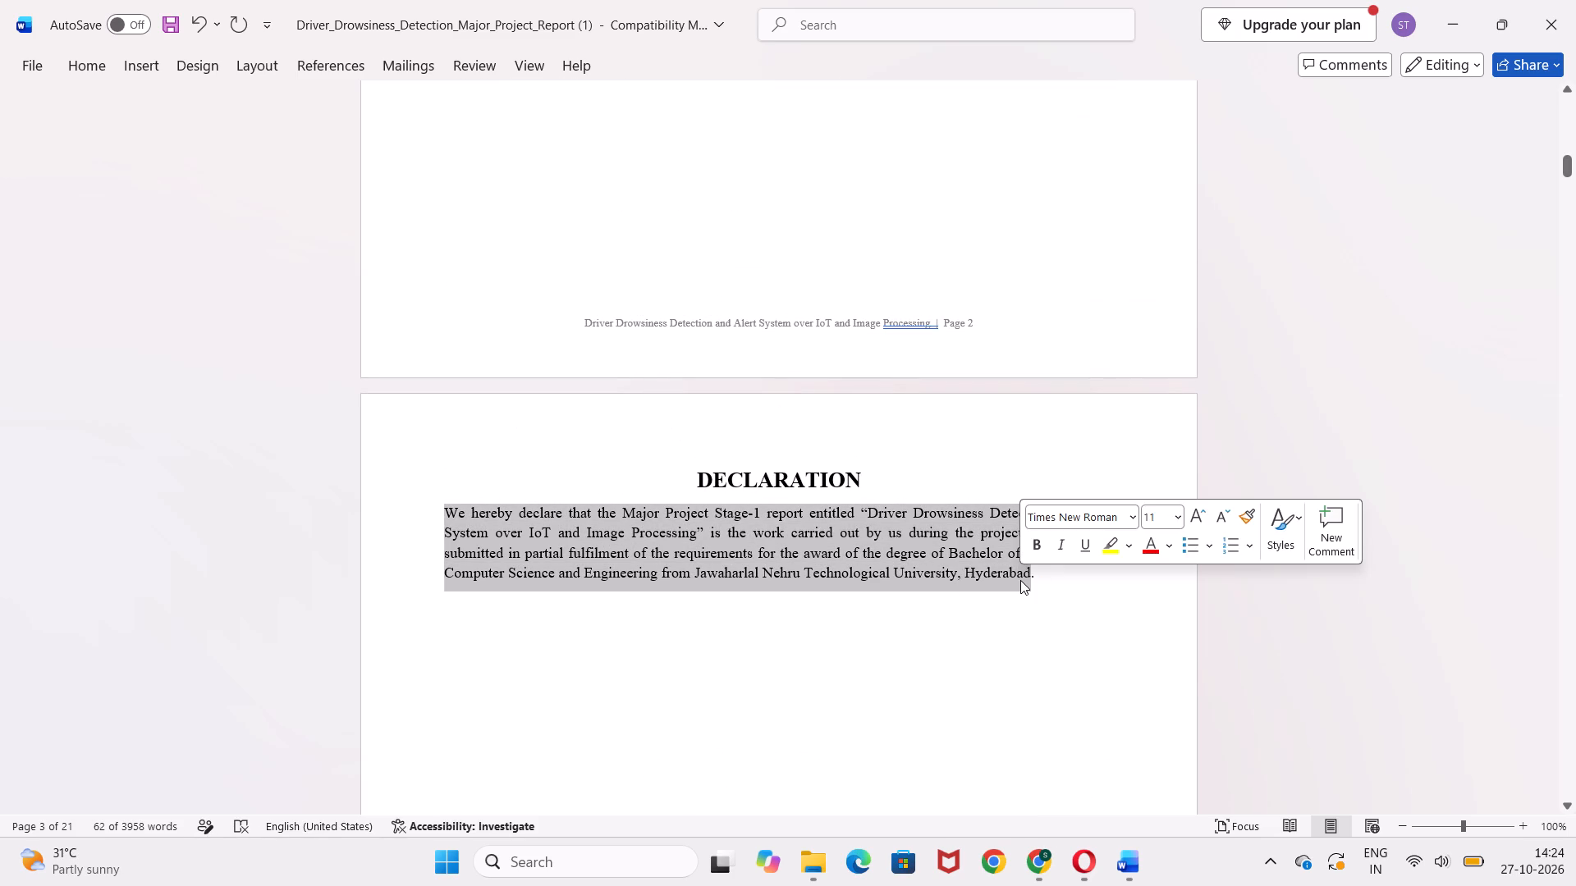
click(1180, 510)
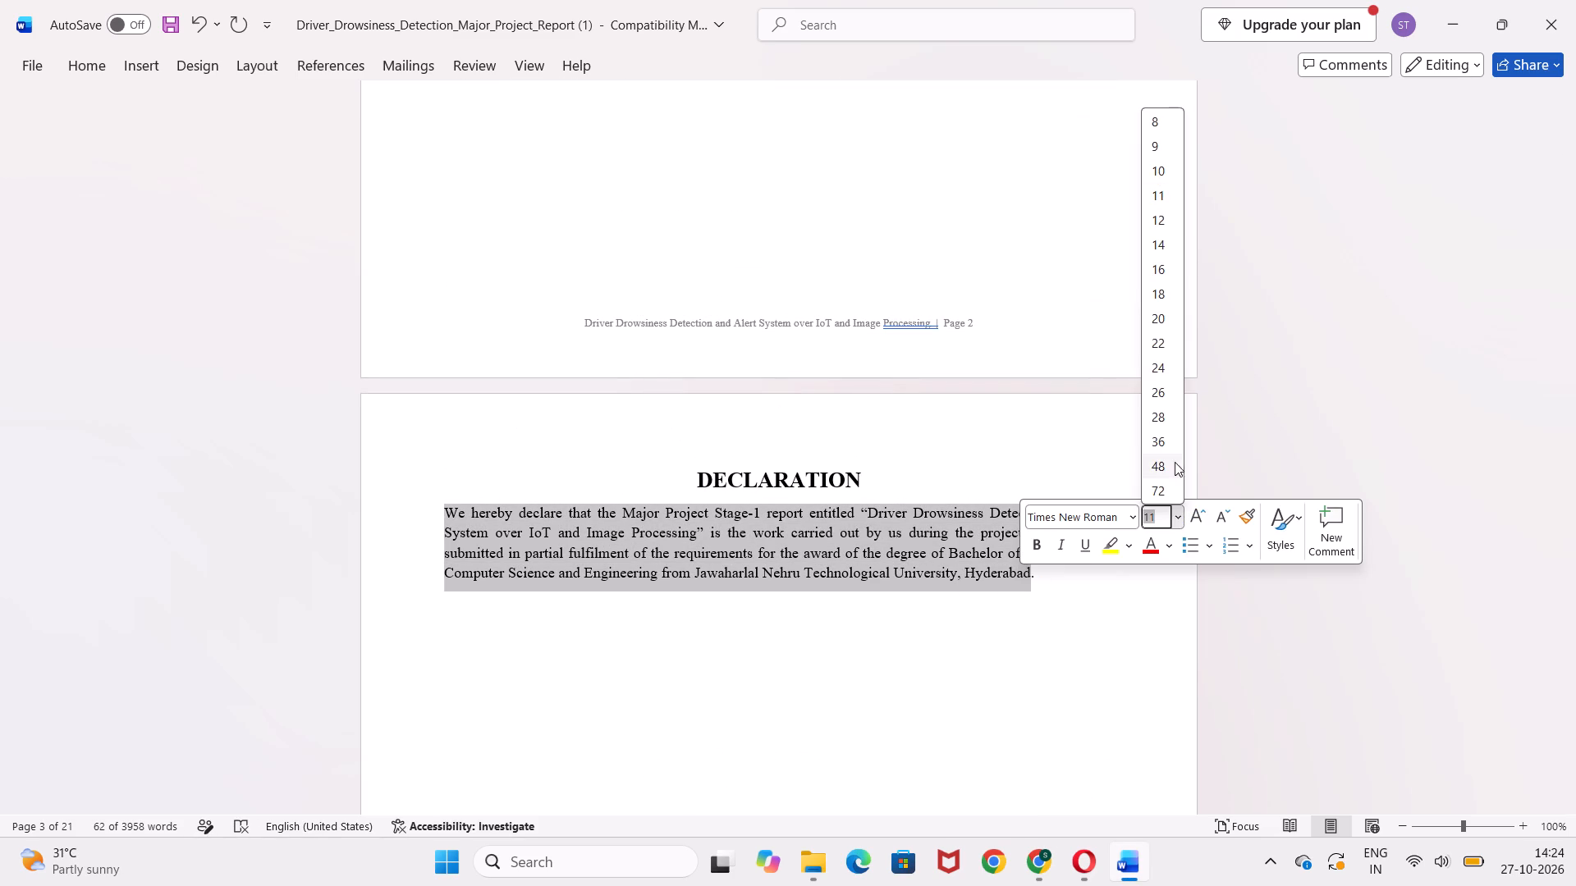
click(1161, 222)
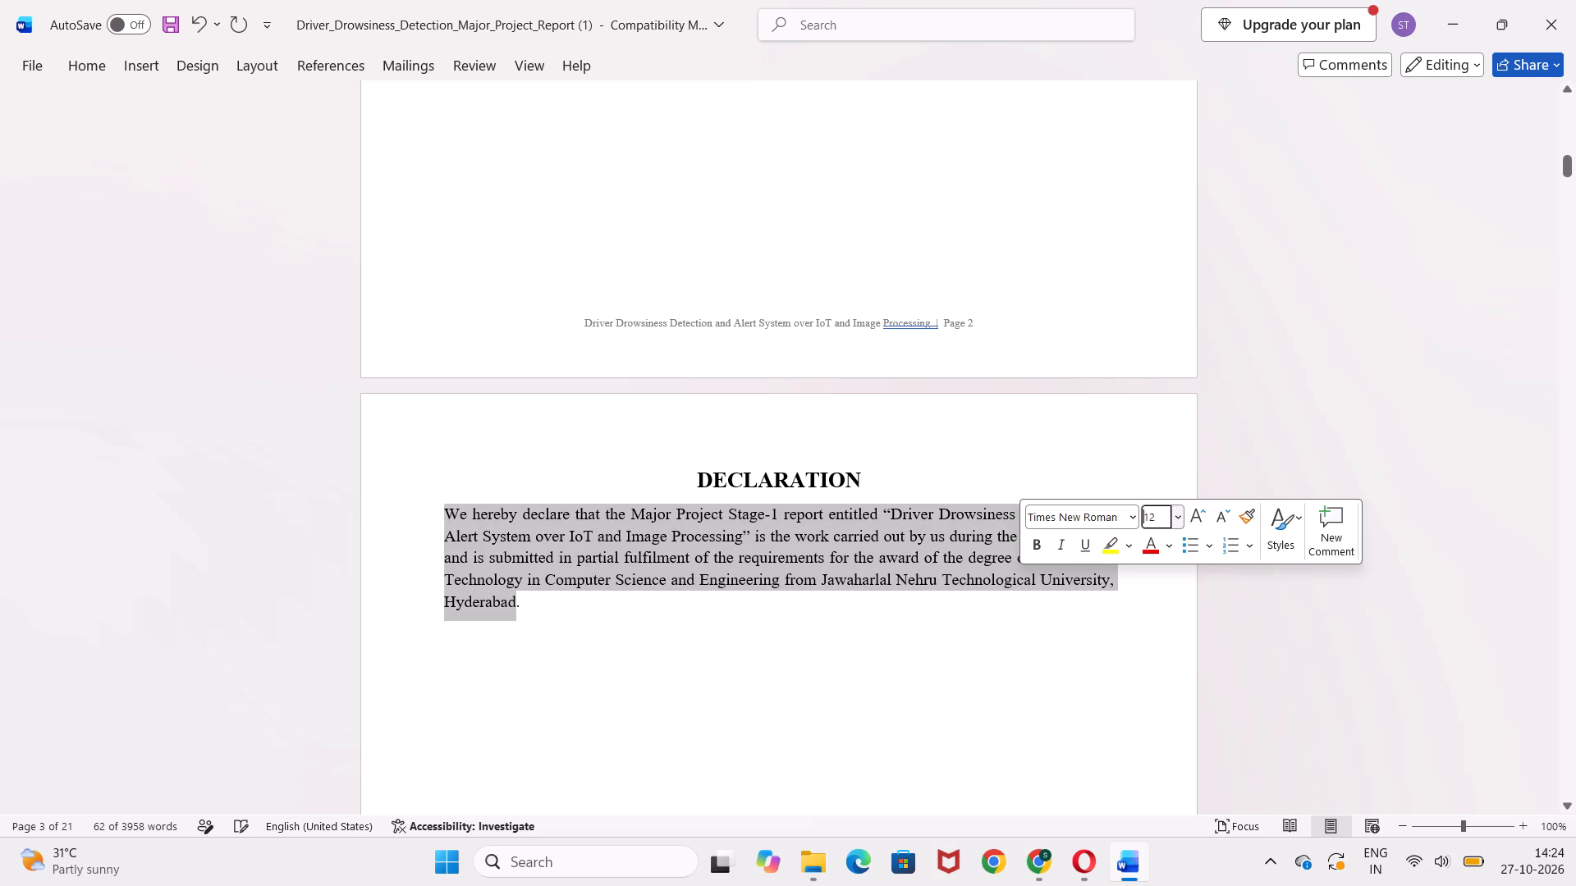
click(928, 612)
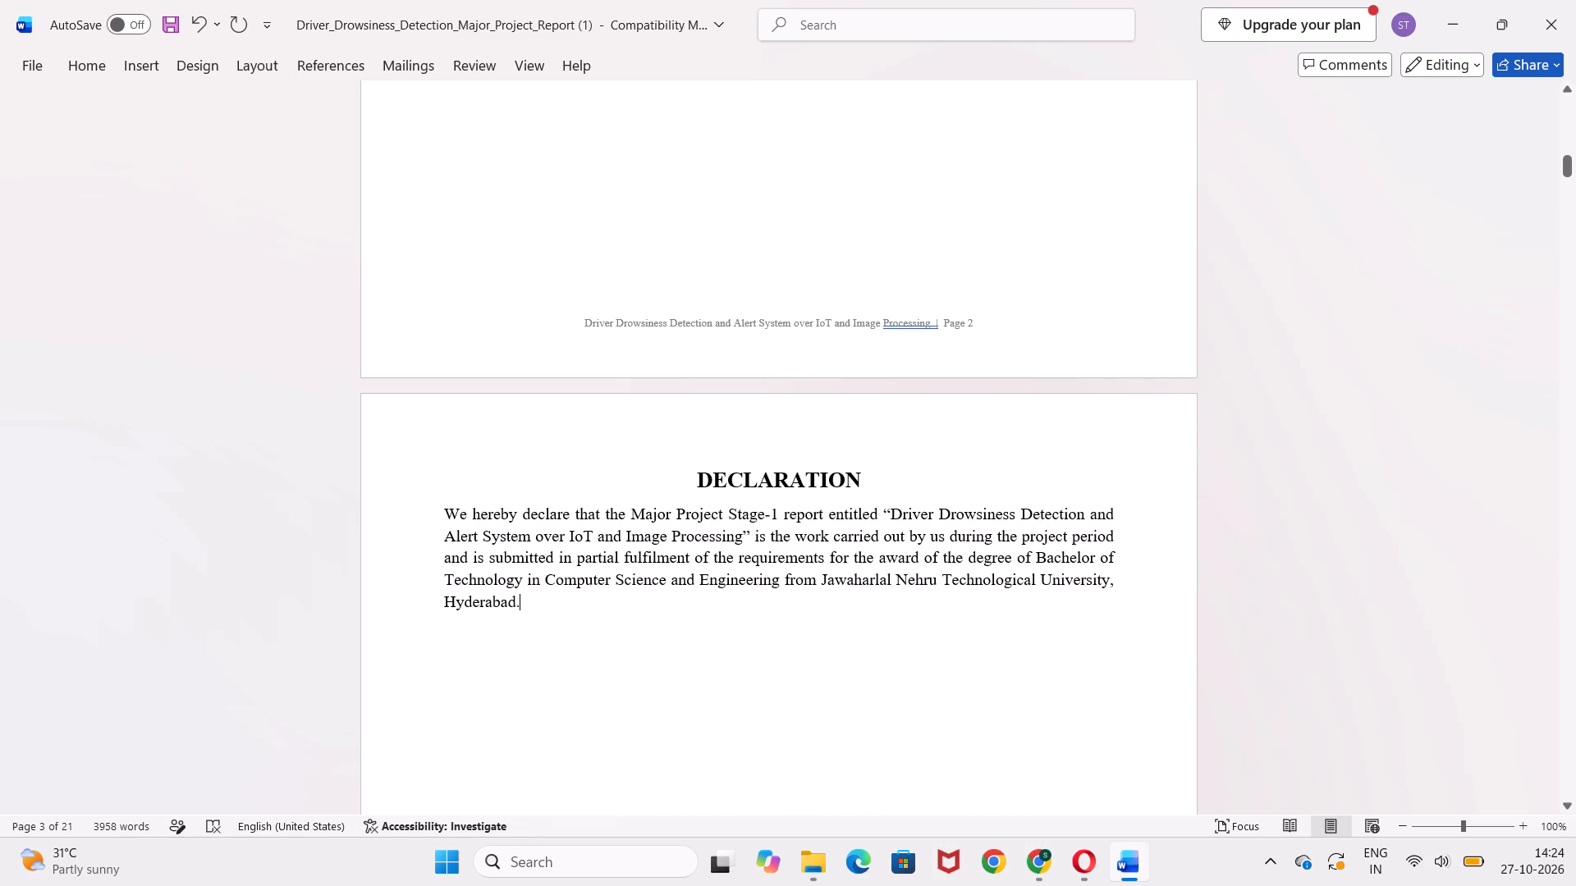
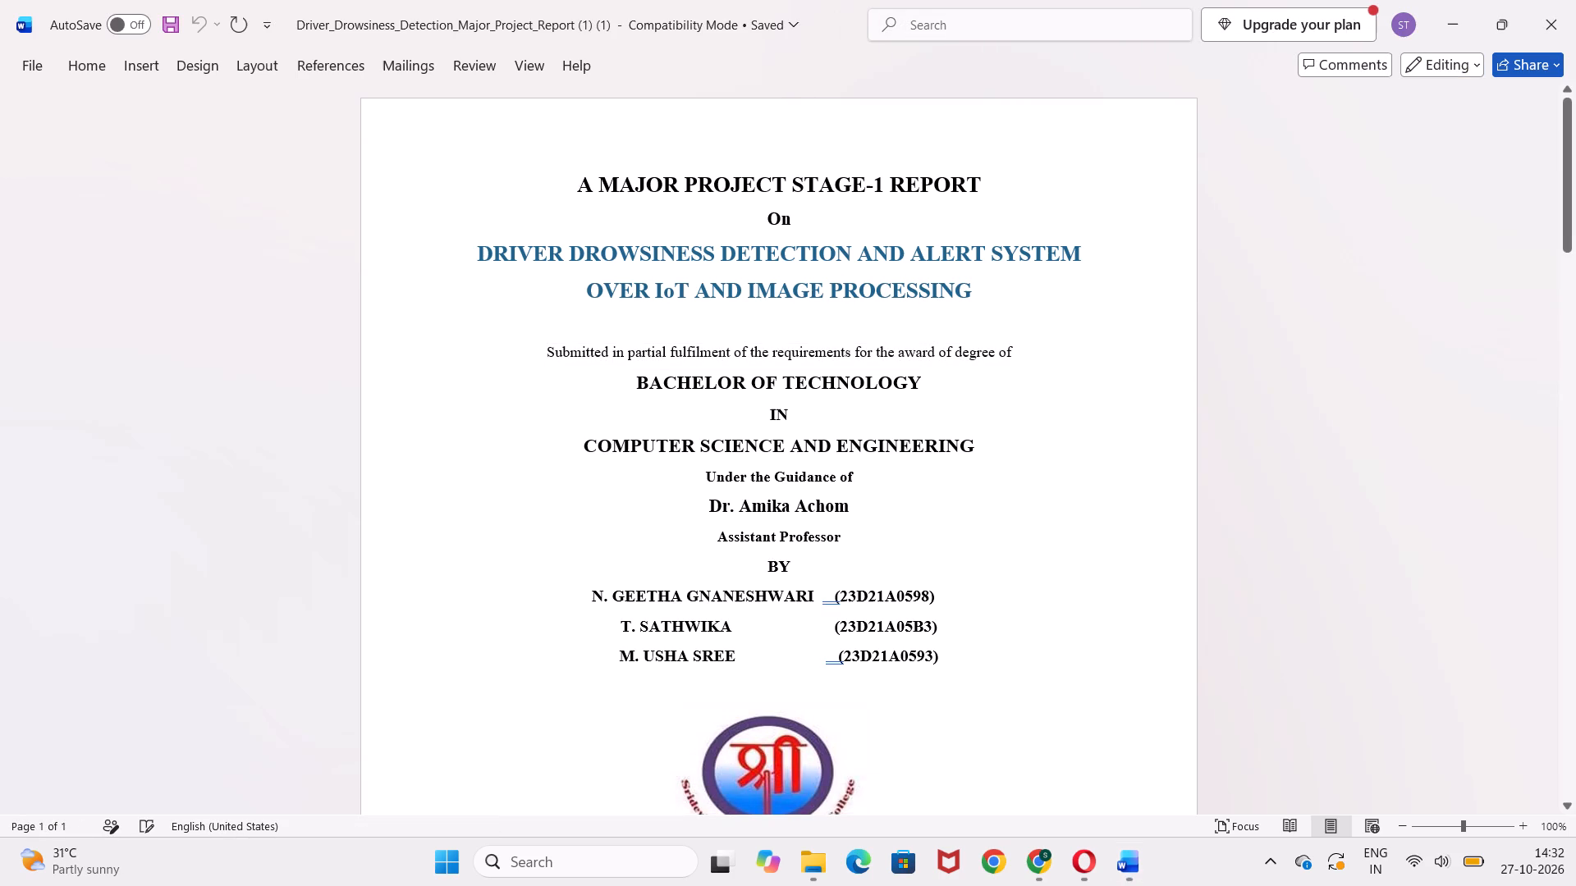
Set the title page's "Submitted in partial fulfilment of the requirements" line to font size 12.
drag(550, 349, 802, 310)
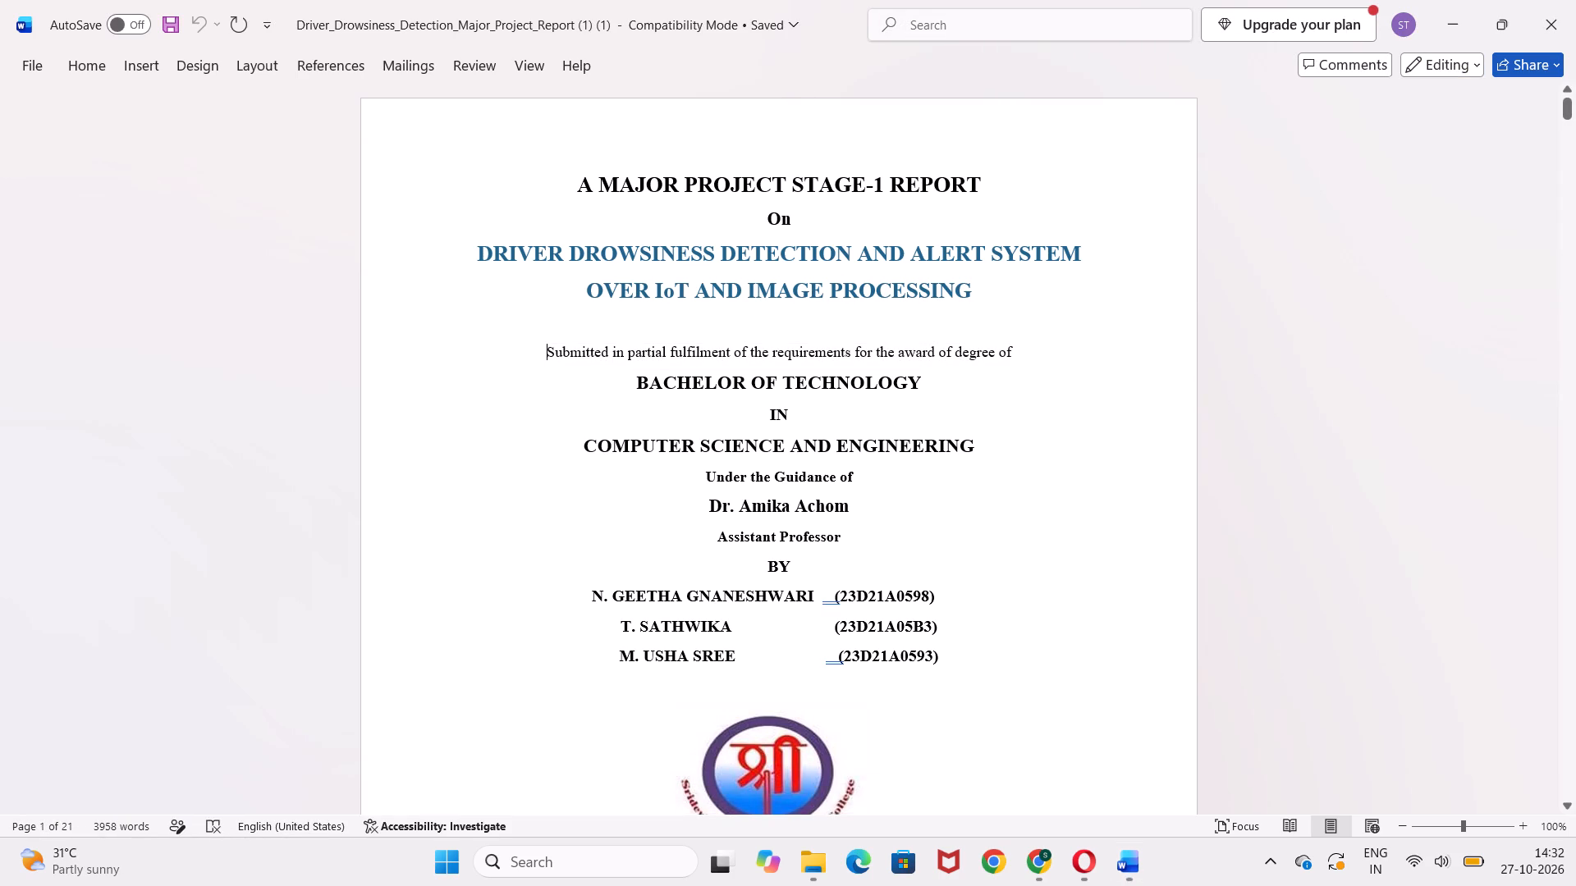
drag(802, 310, 1018, 348)
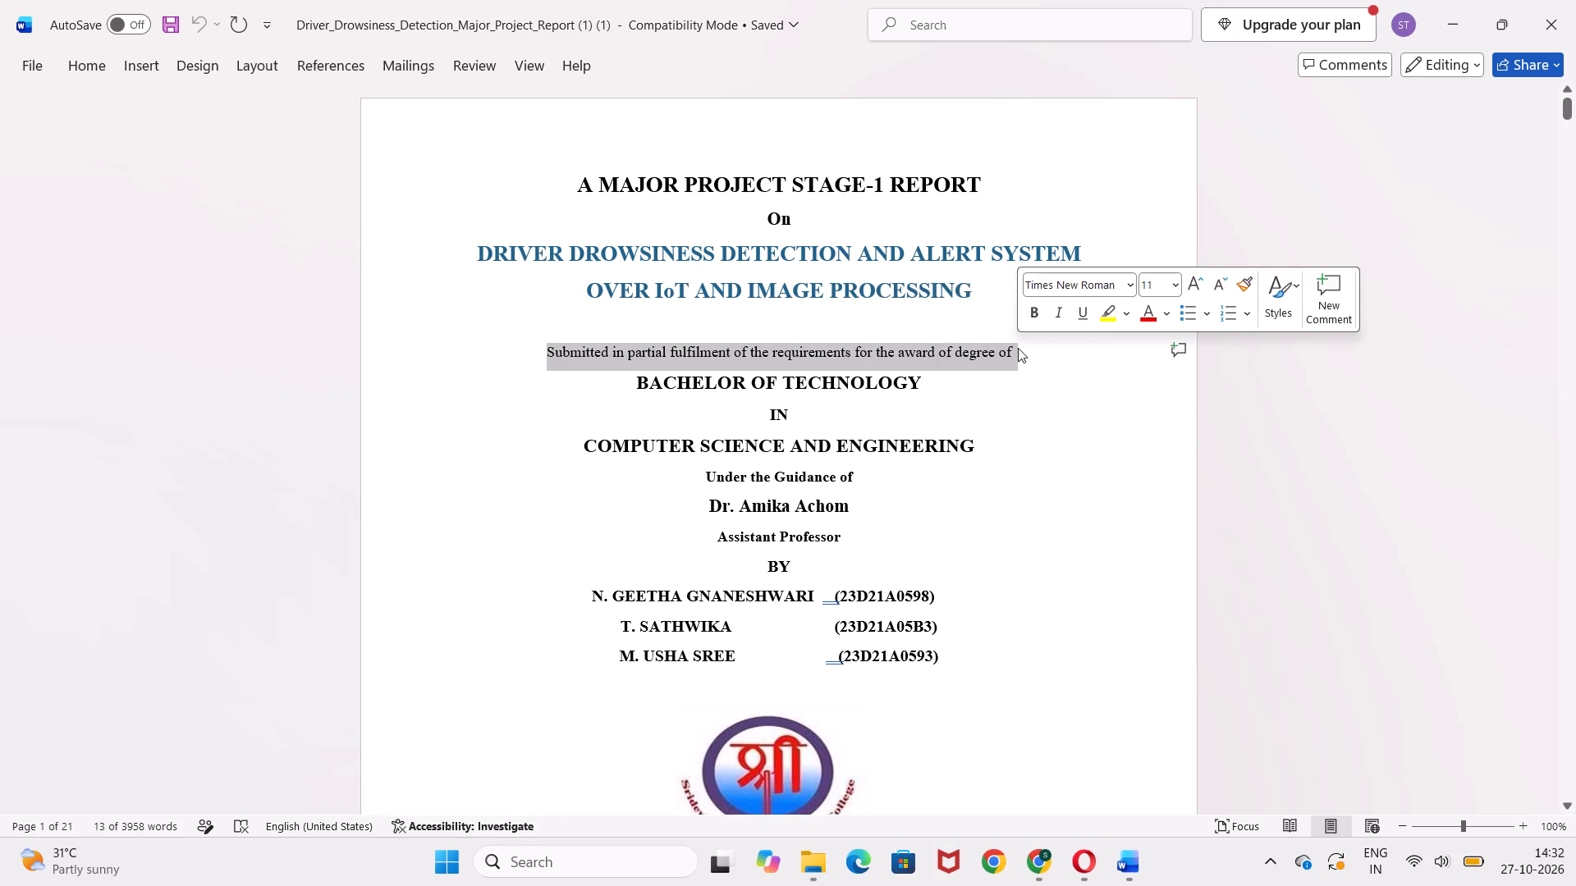
click(1175, 279)
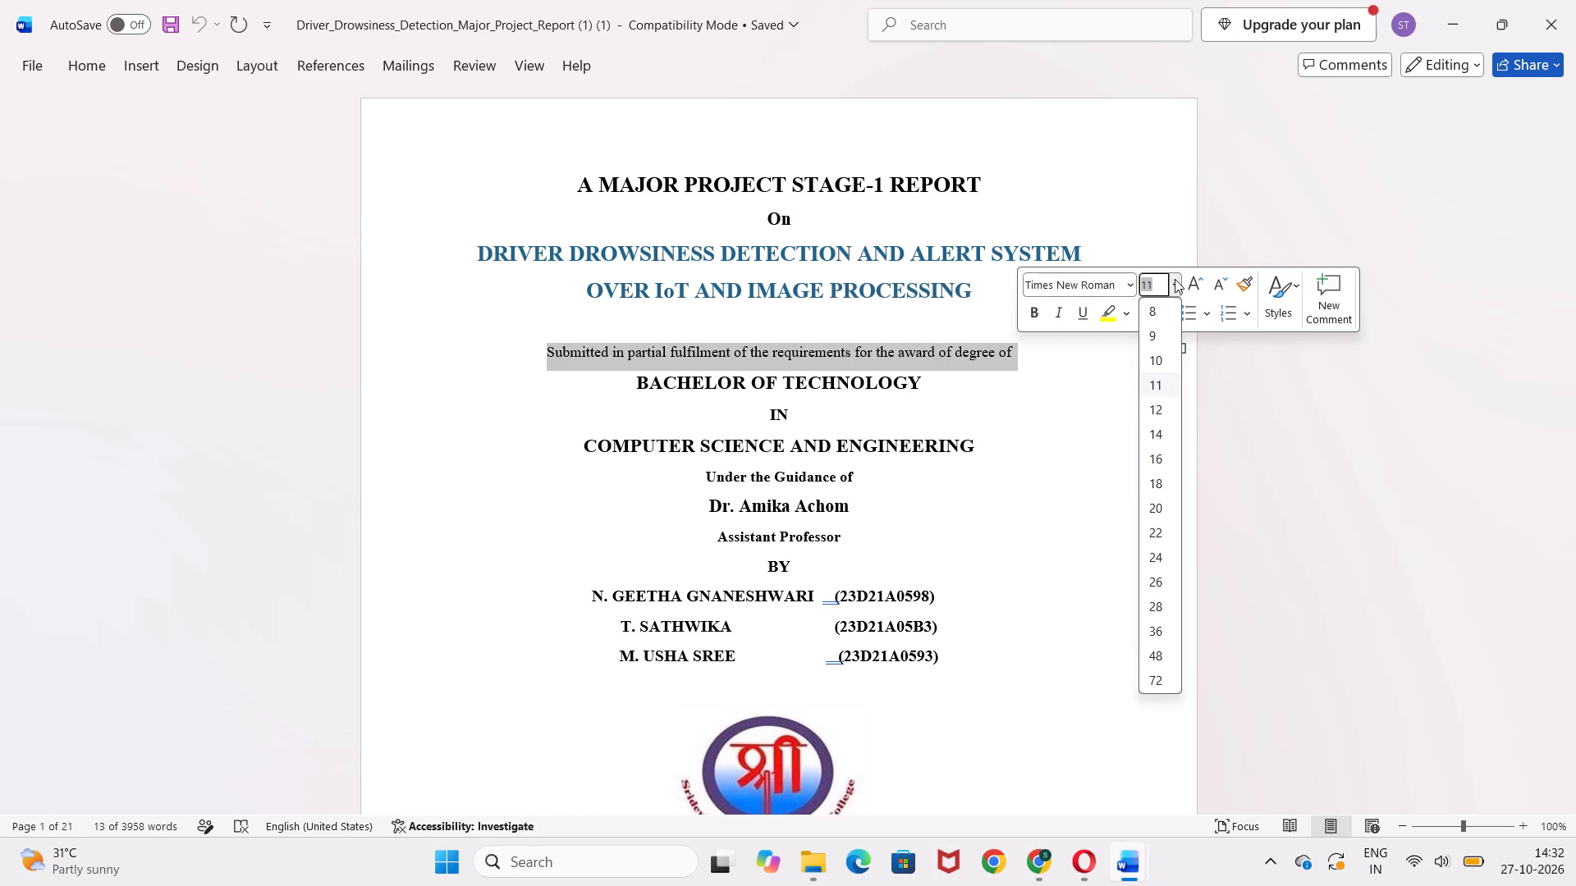
click(1170, 407)
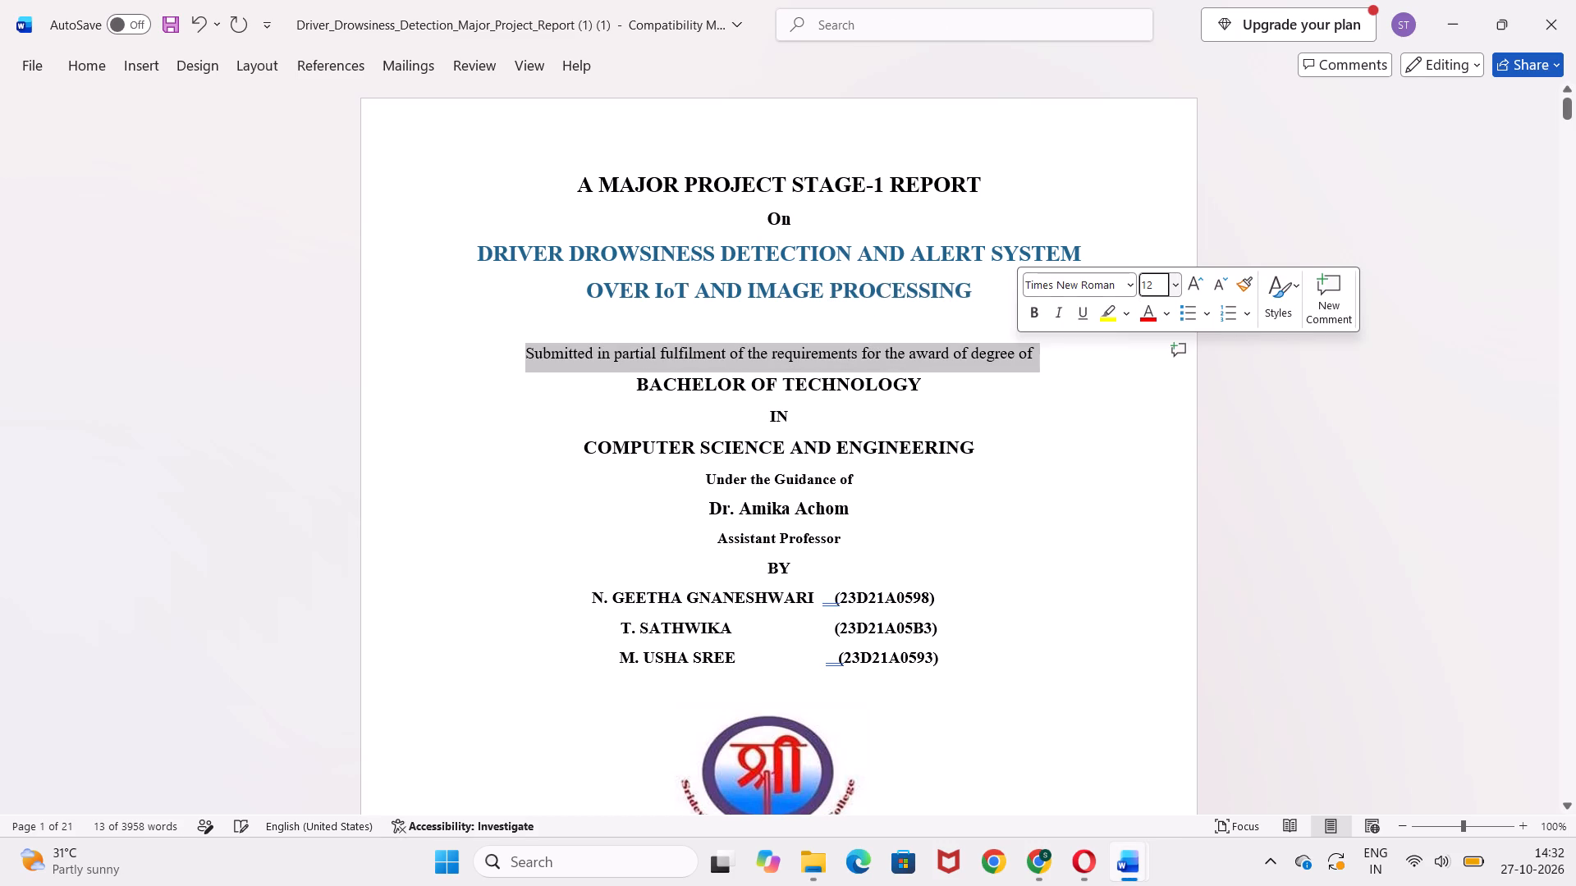
Set the title page's "BACHELOR OF TECHNOLOGY" line to font size 16.
drag(641, 384, 896, 380)
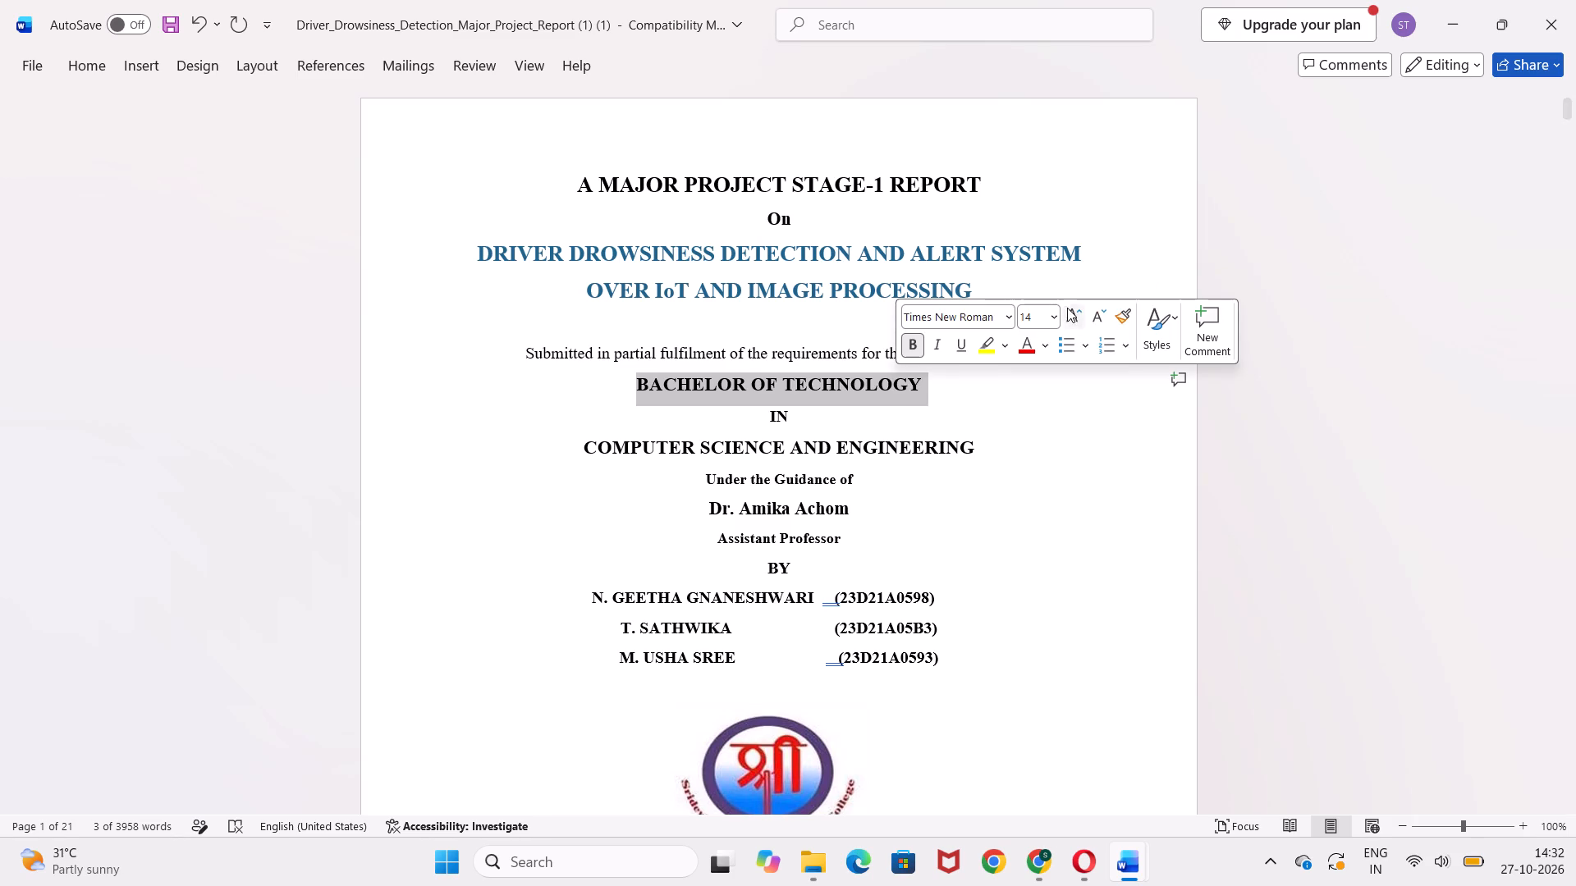
click(1054, 317)
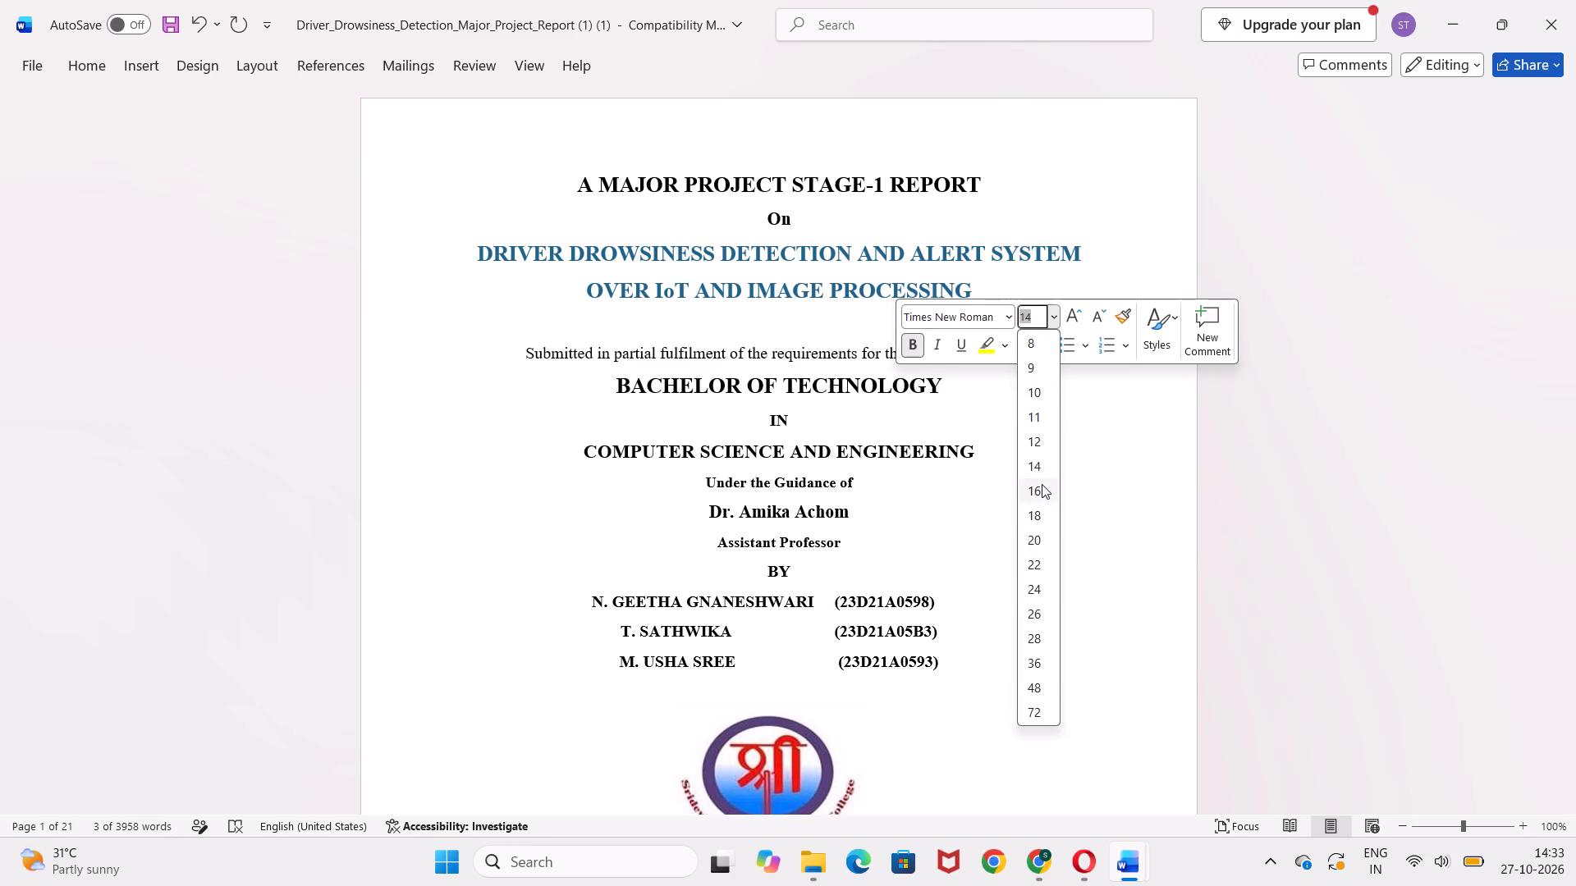
click(1042, 484)
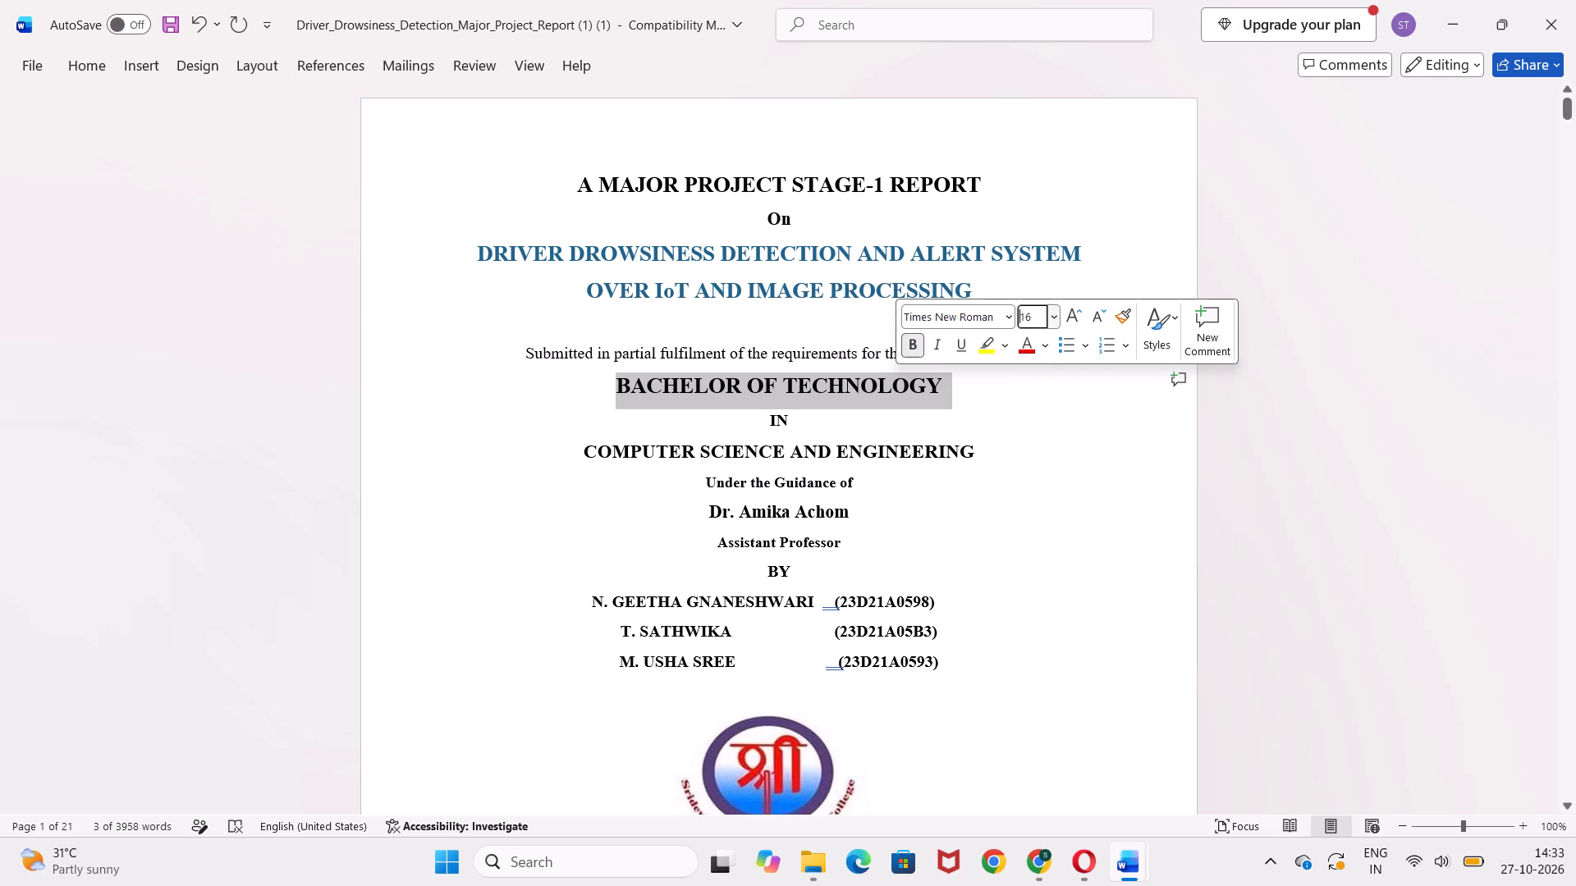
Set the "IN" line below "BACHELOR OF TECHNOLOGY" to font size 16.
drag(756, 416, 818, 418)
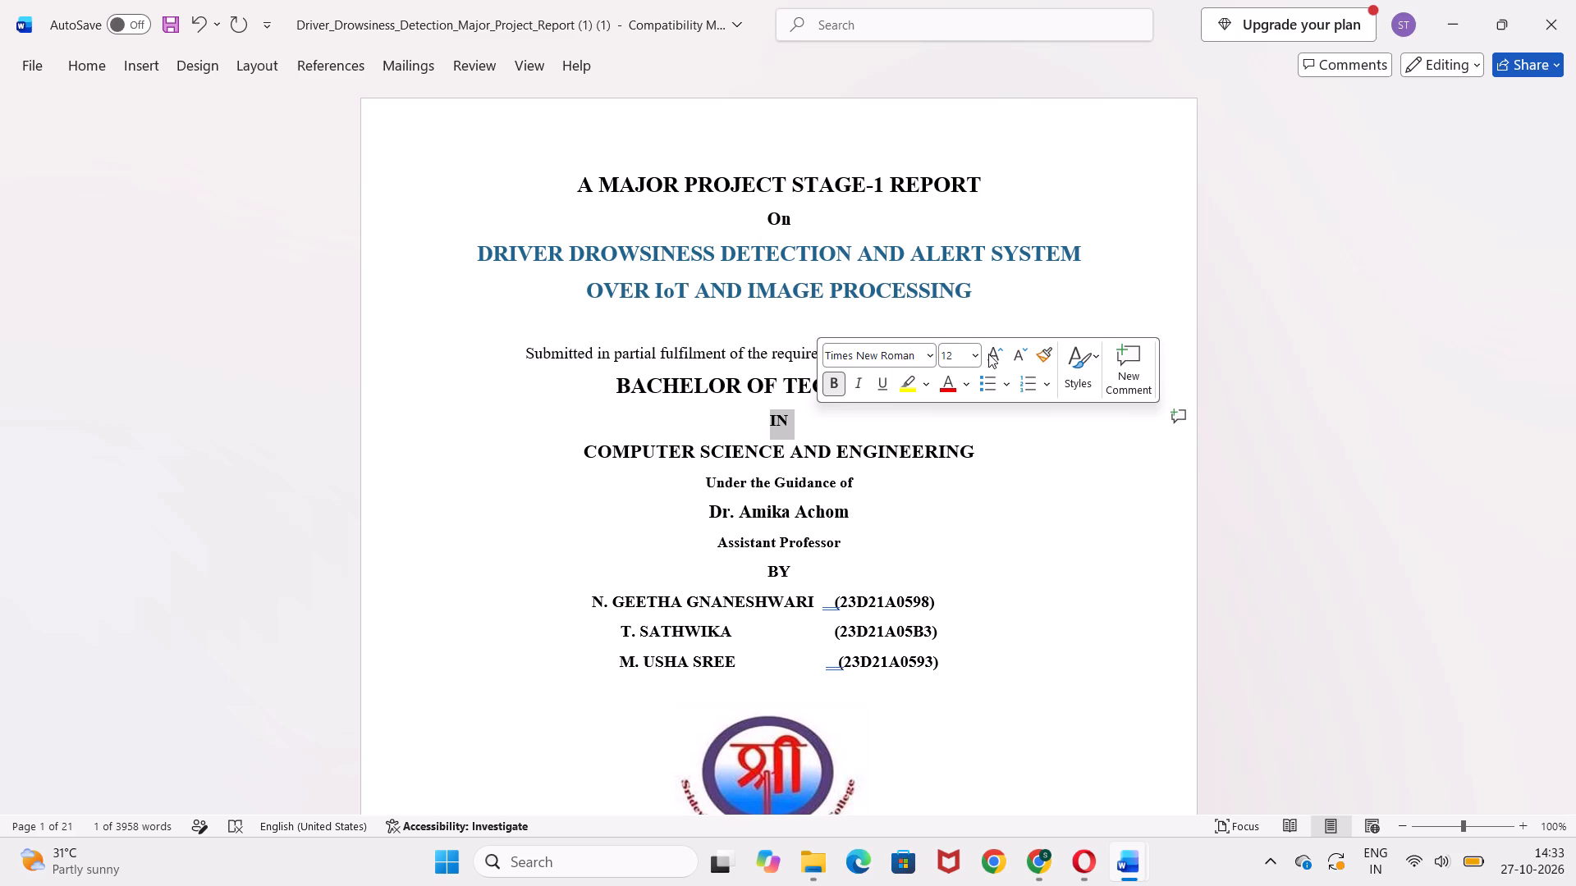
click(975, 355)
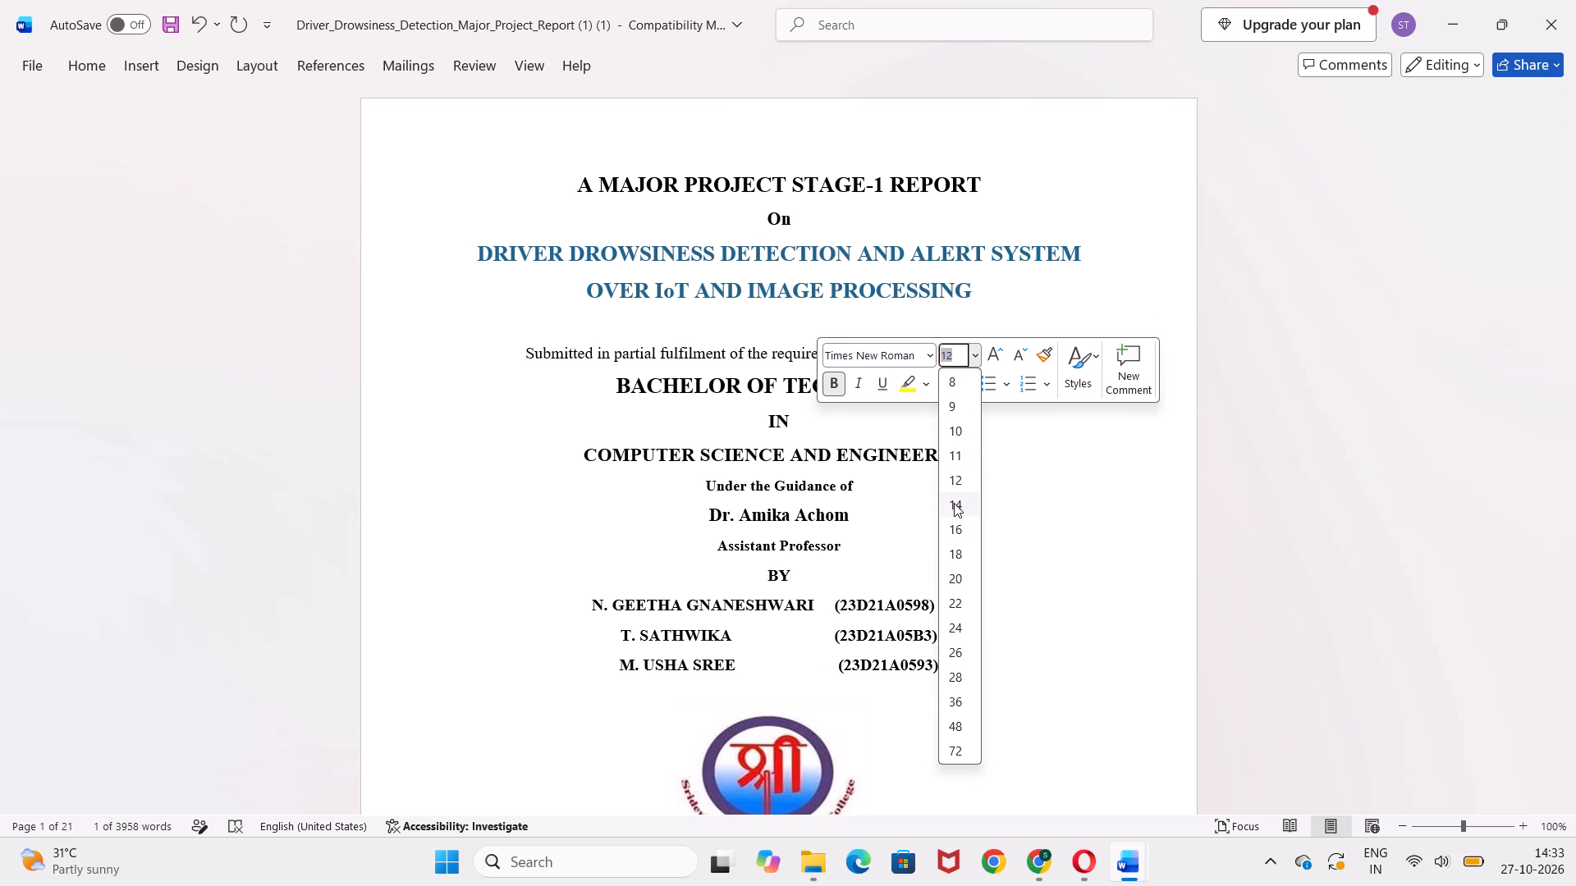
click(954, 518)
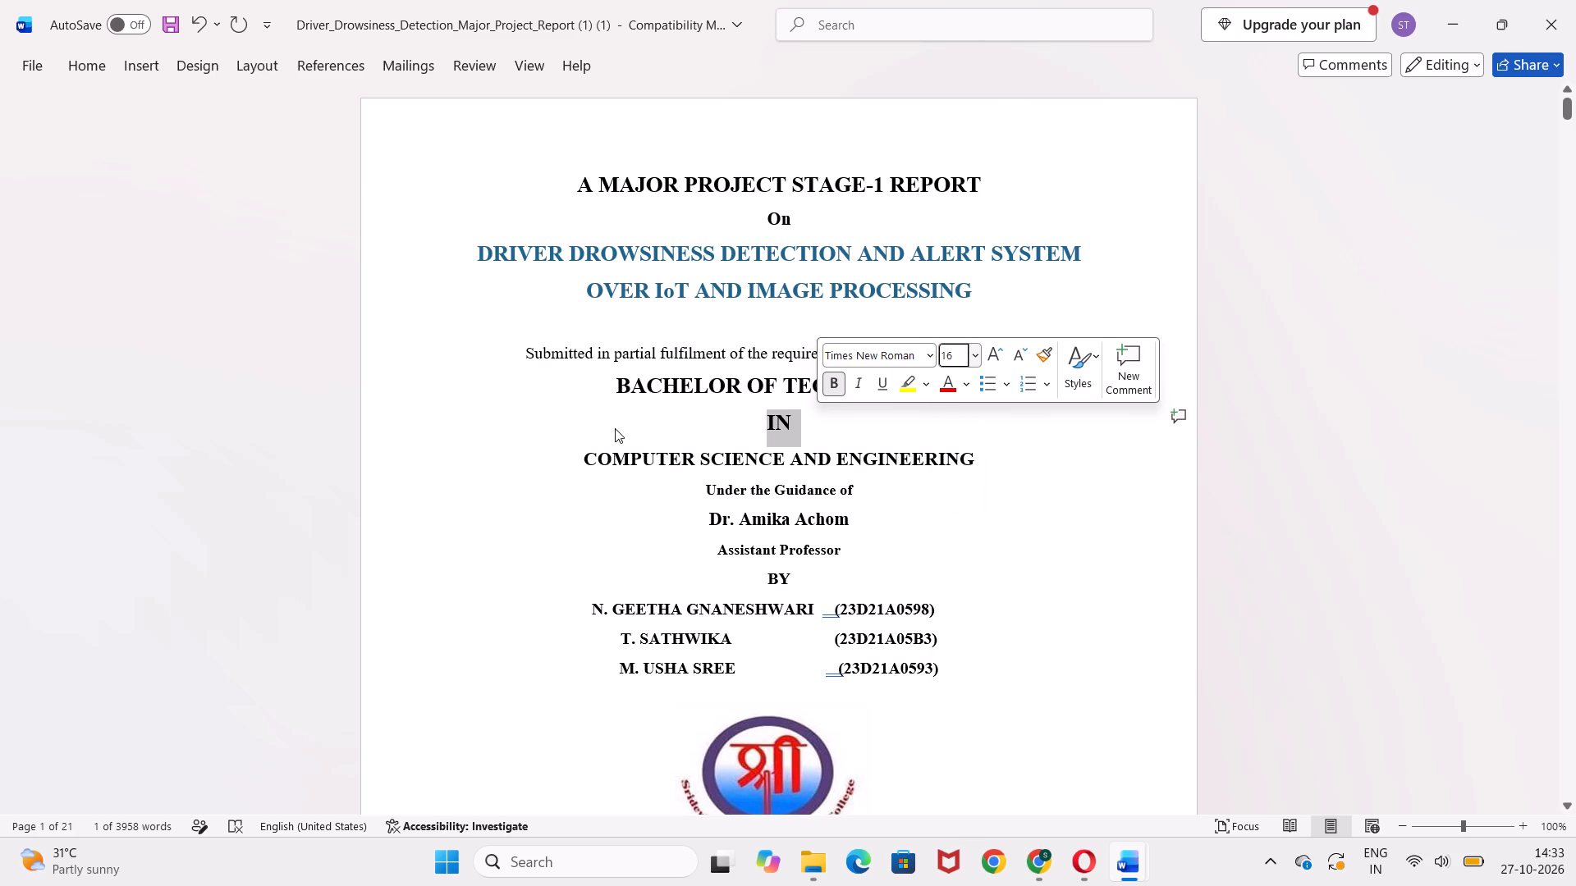
Set the "IN" and "COMPUTER SCIENCE AND ENGINEERING" lines on the title page to font size 14.
drag(585, 456, 716, 486)
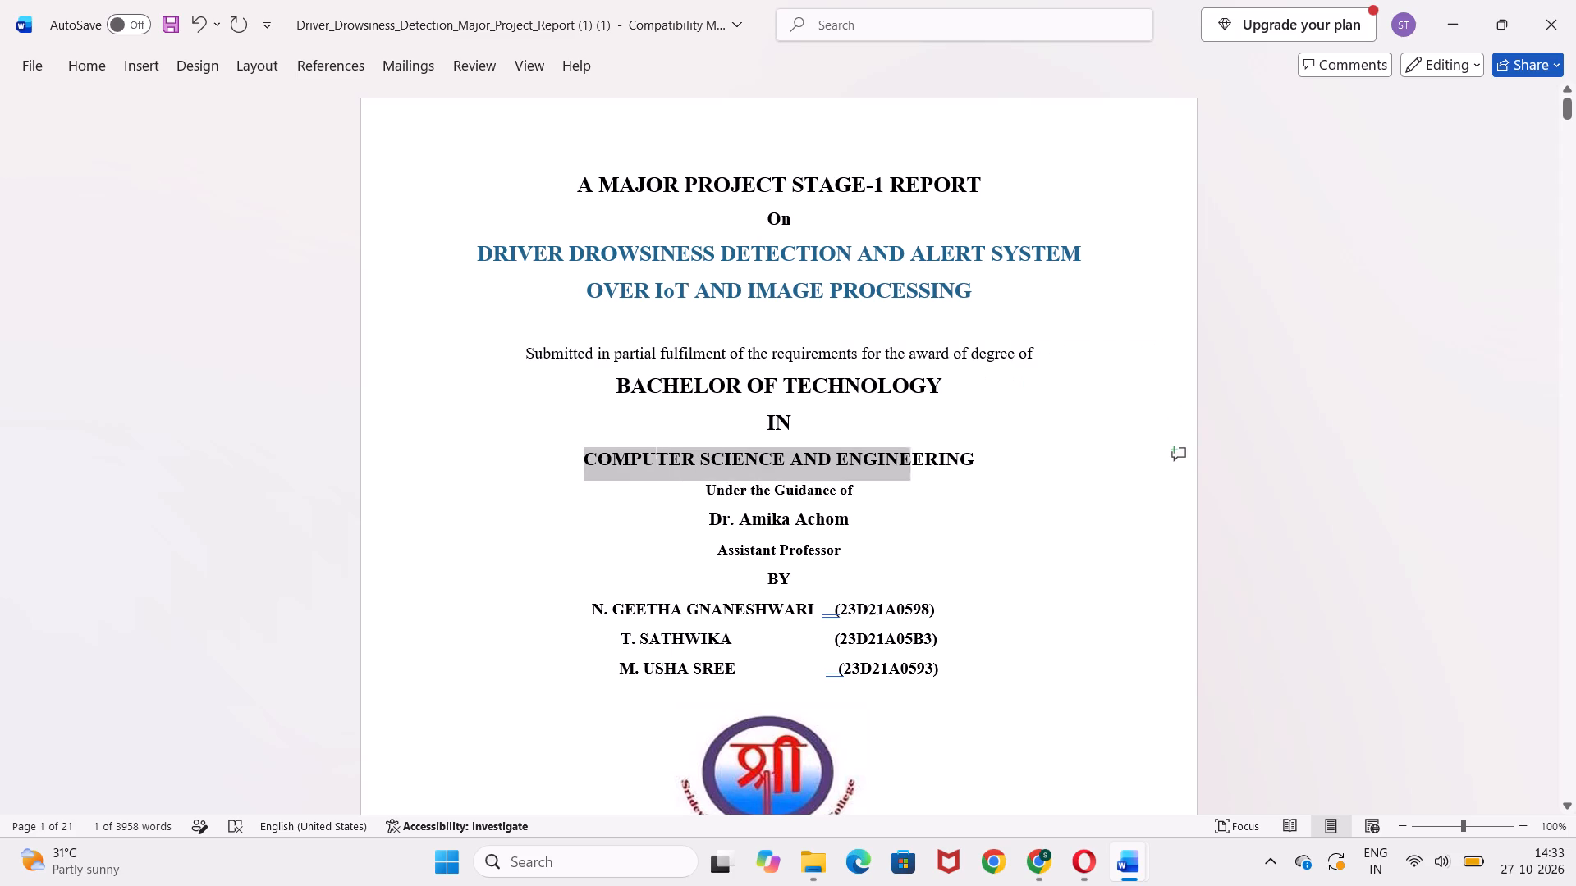
drag(716, 486, 987, 445)
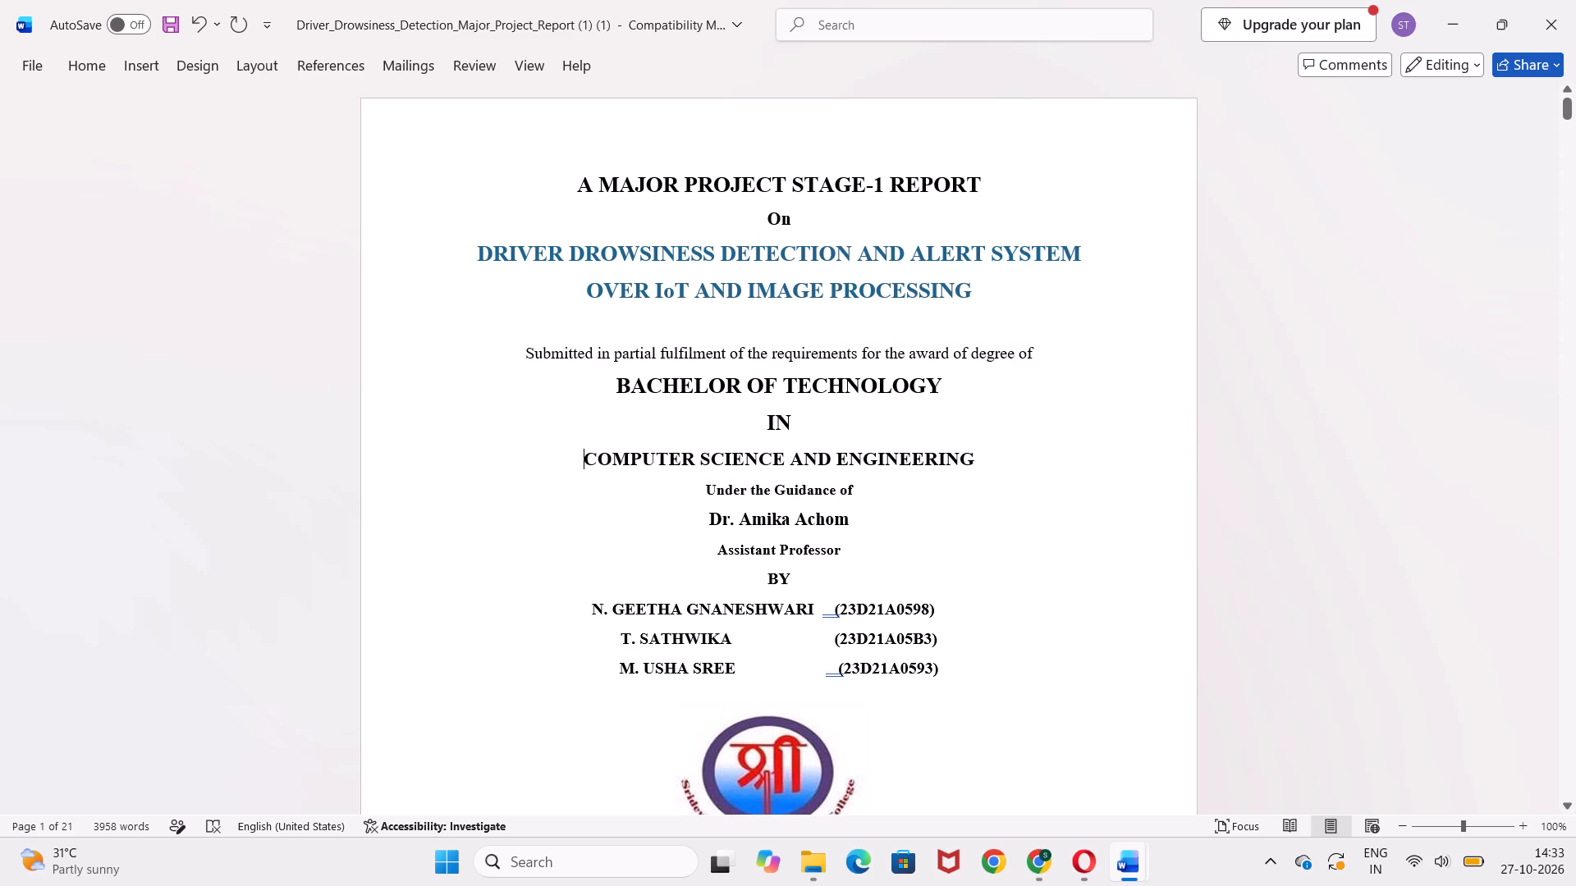
drag(987, 457, 743, 444)
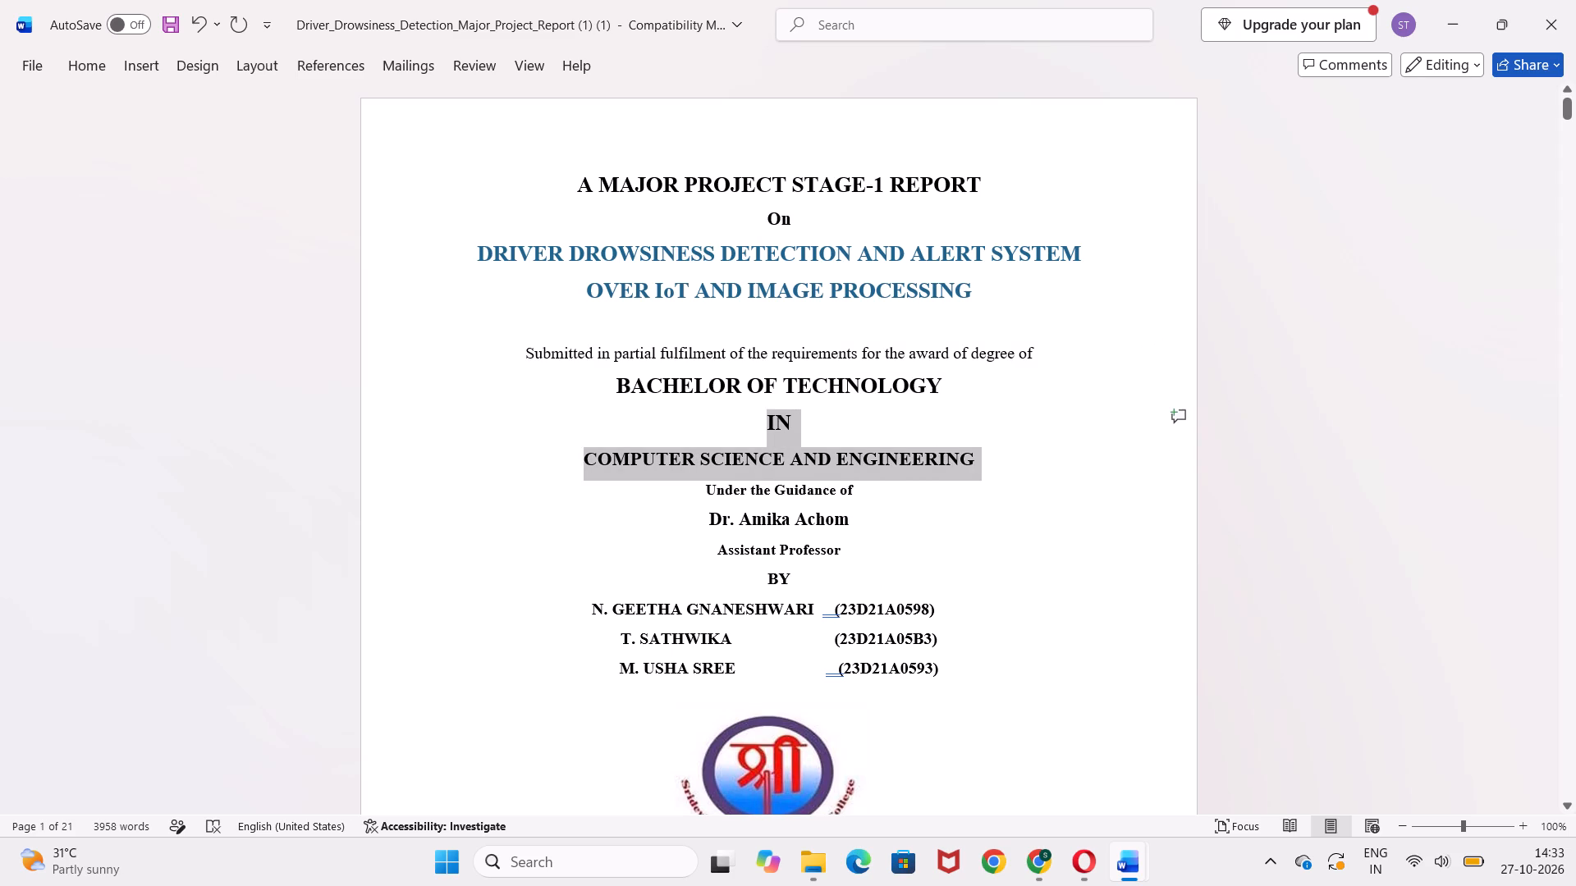
drag(743, 444, 654, 422)
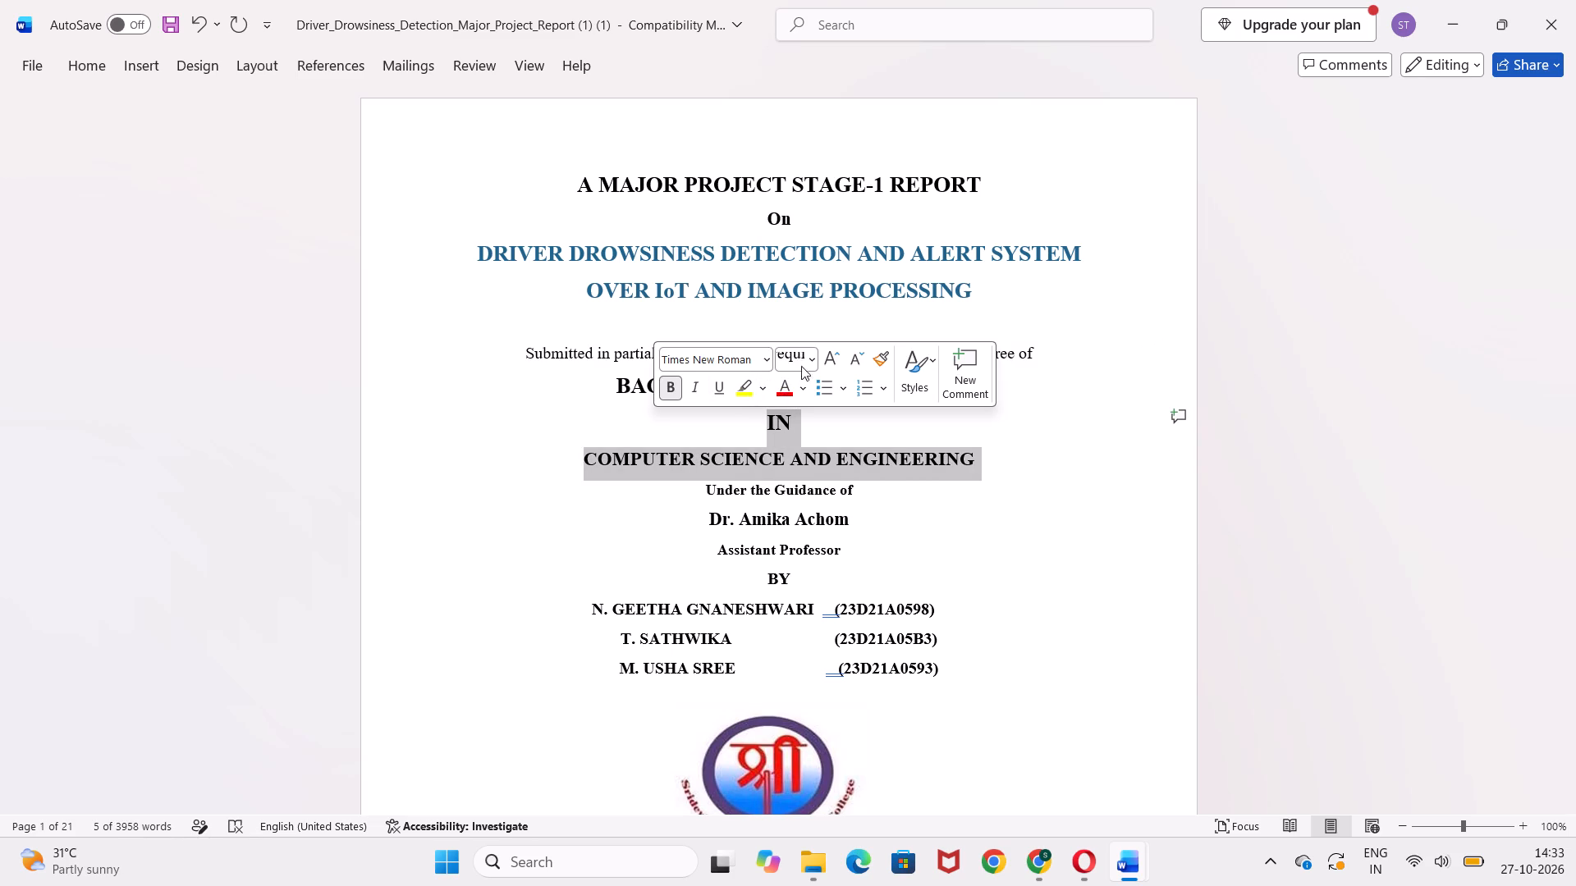
click(809, 359)
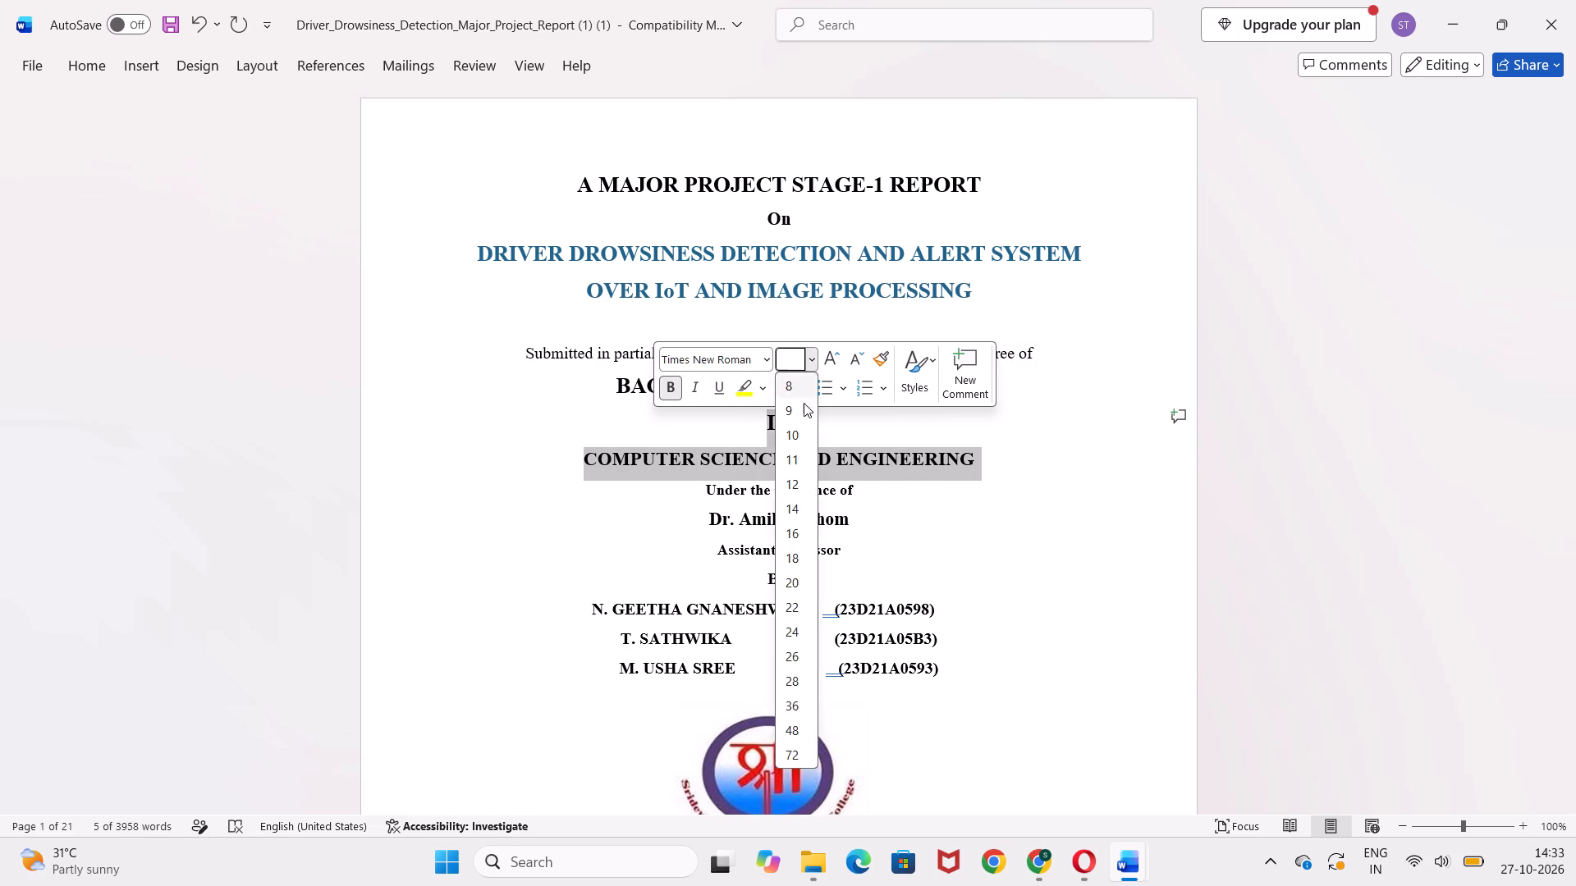
click(789, 516)
Set the title page's "Under the Guidance of" line to font size 12.
click(1024, 517)
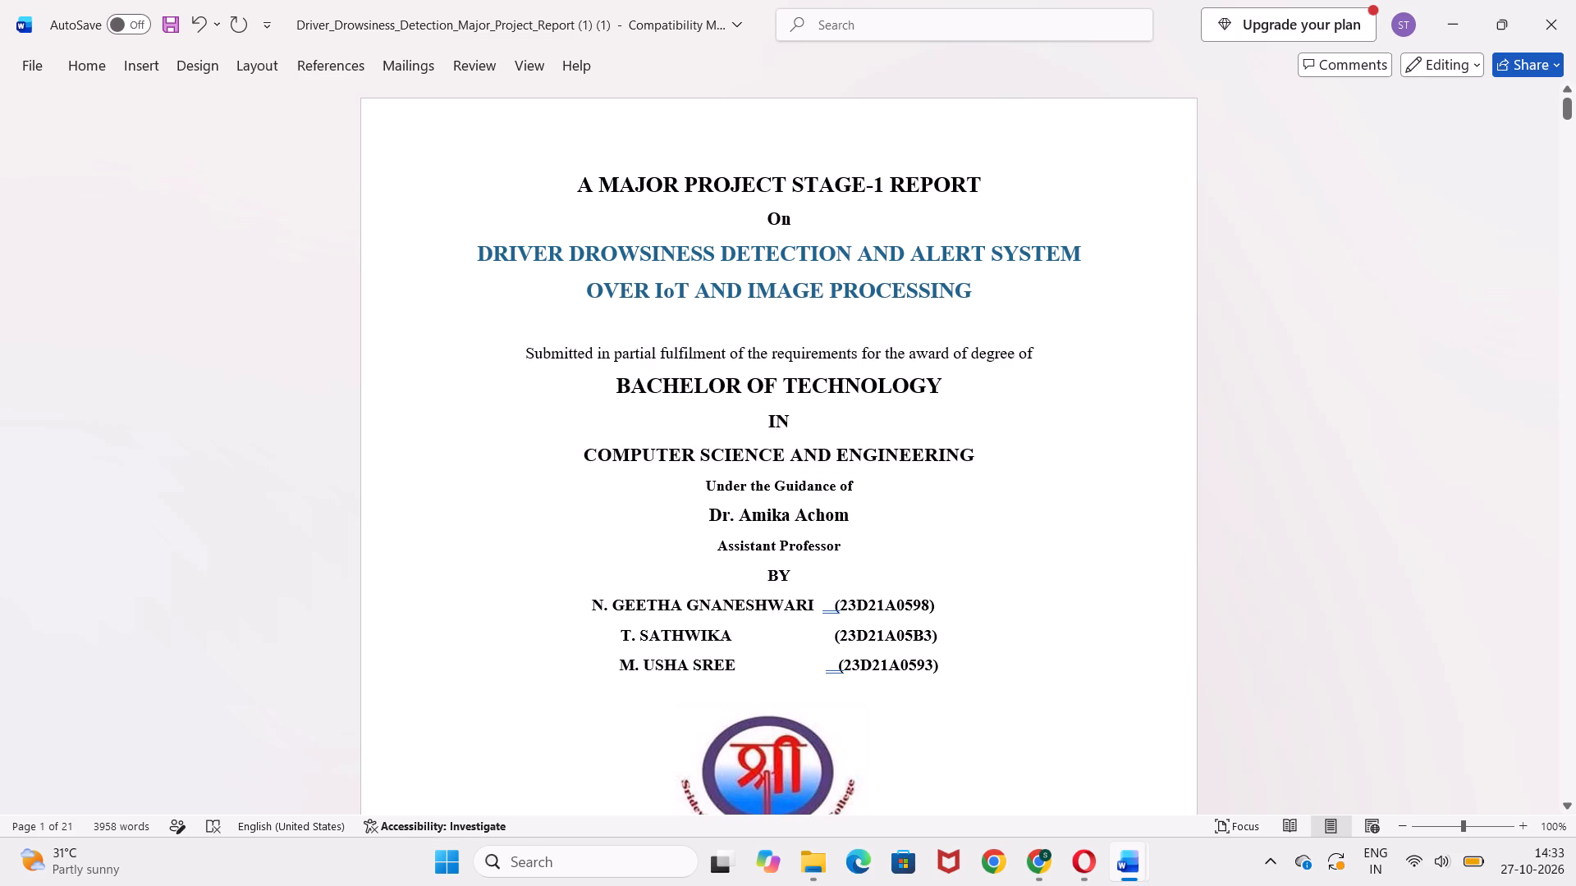
drag(704, 487, 864, 491)
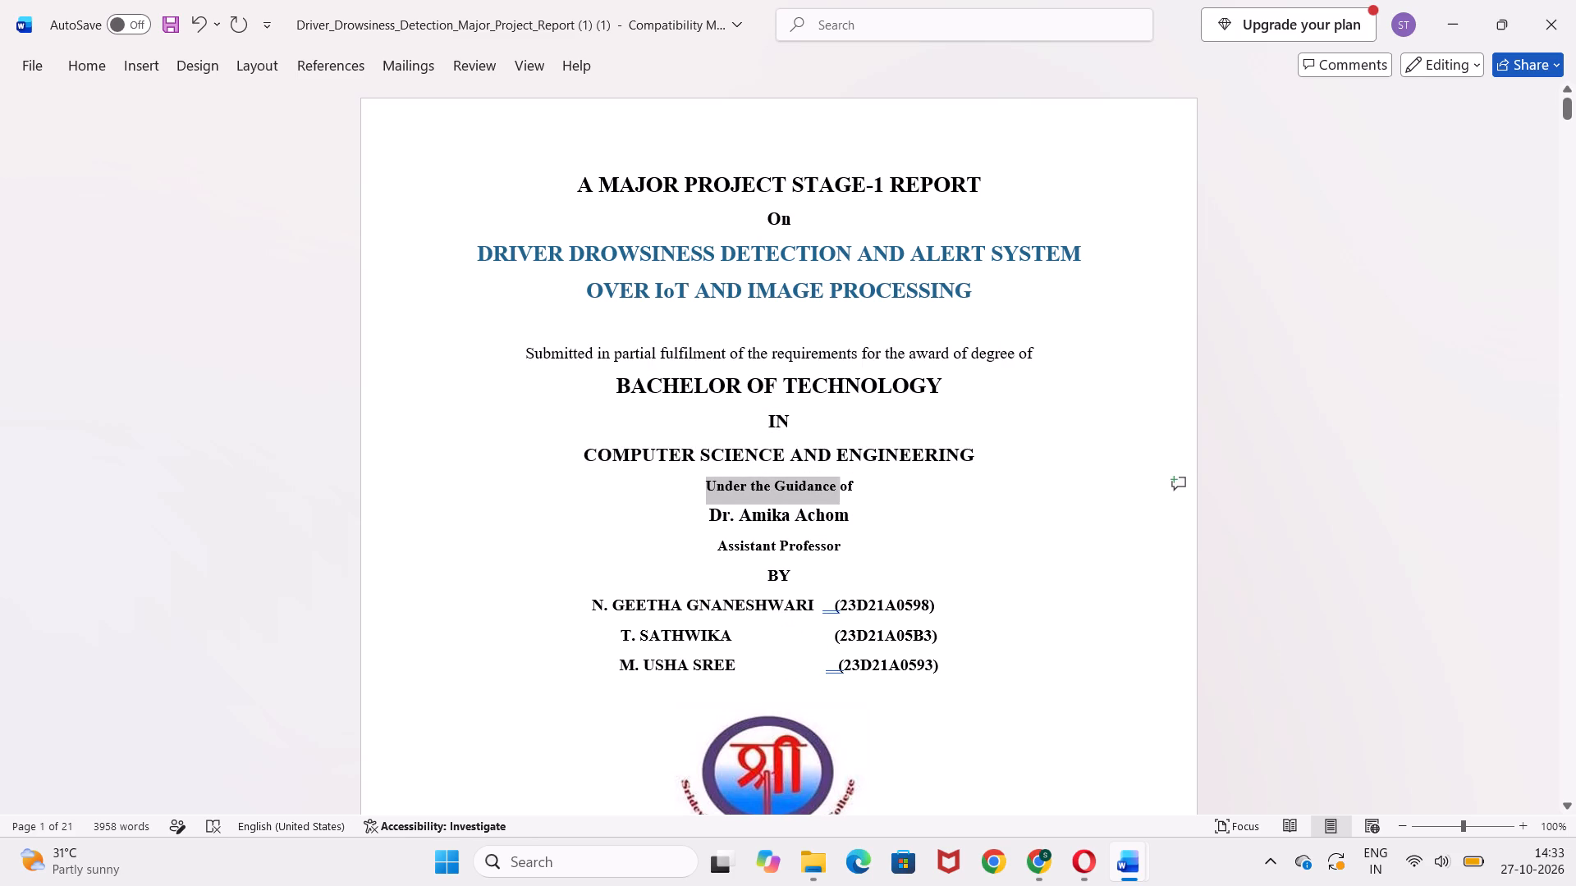
drag(864, 491, 875, 489)
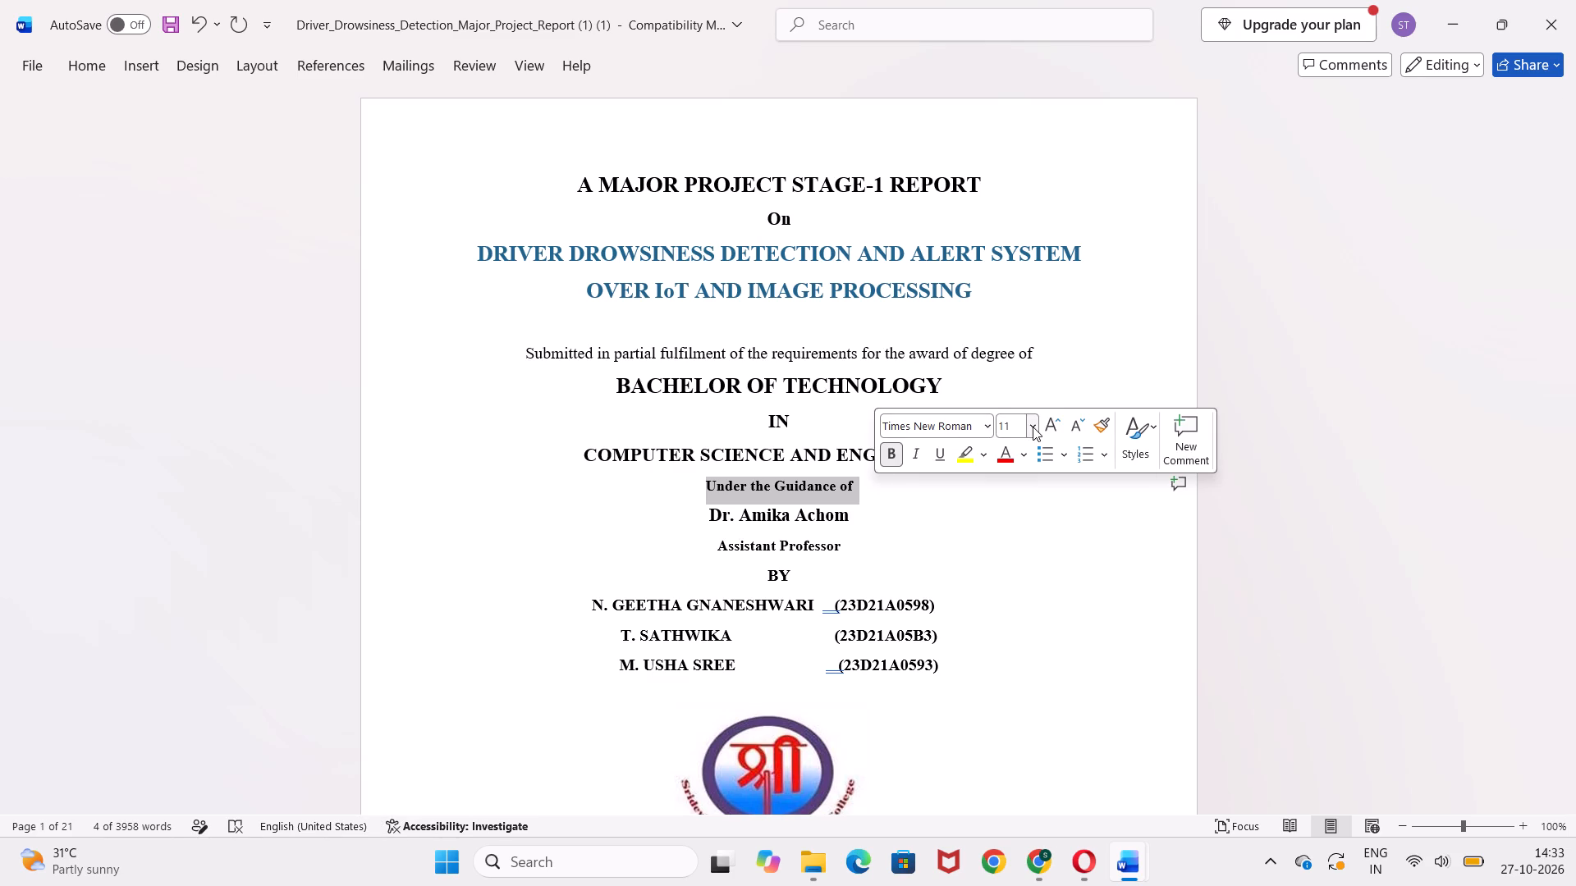
click(1033, 427)
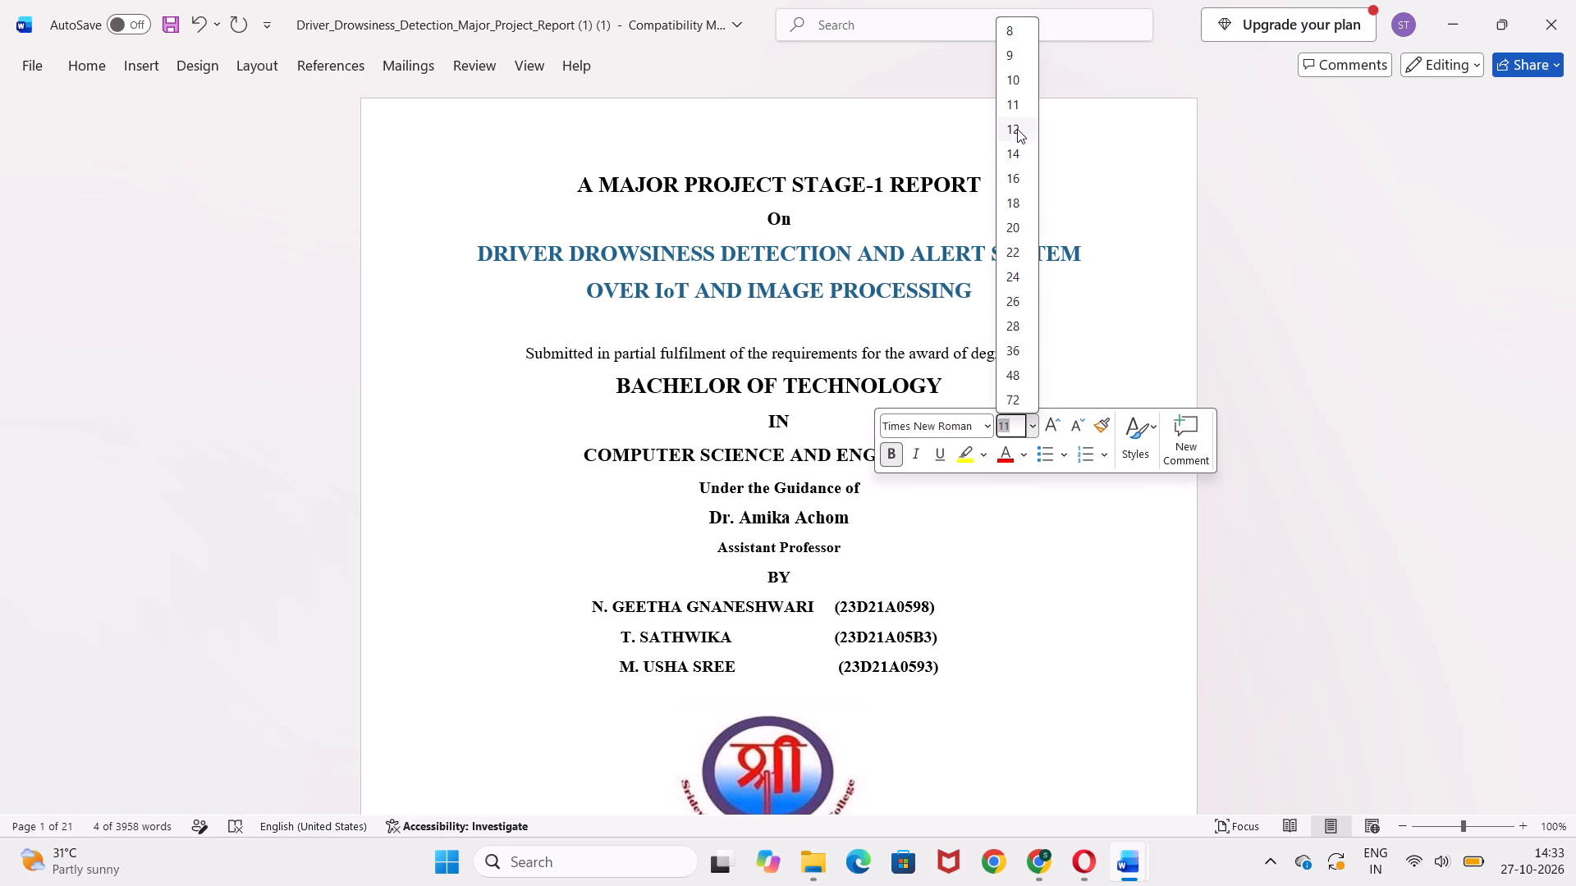
click(1017, 129)
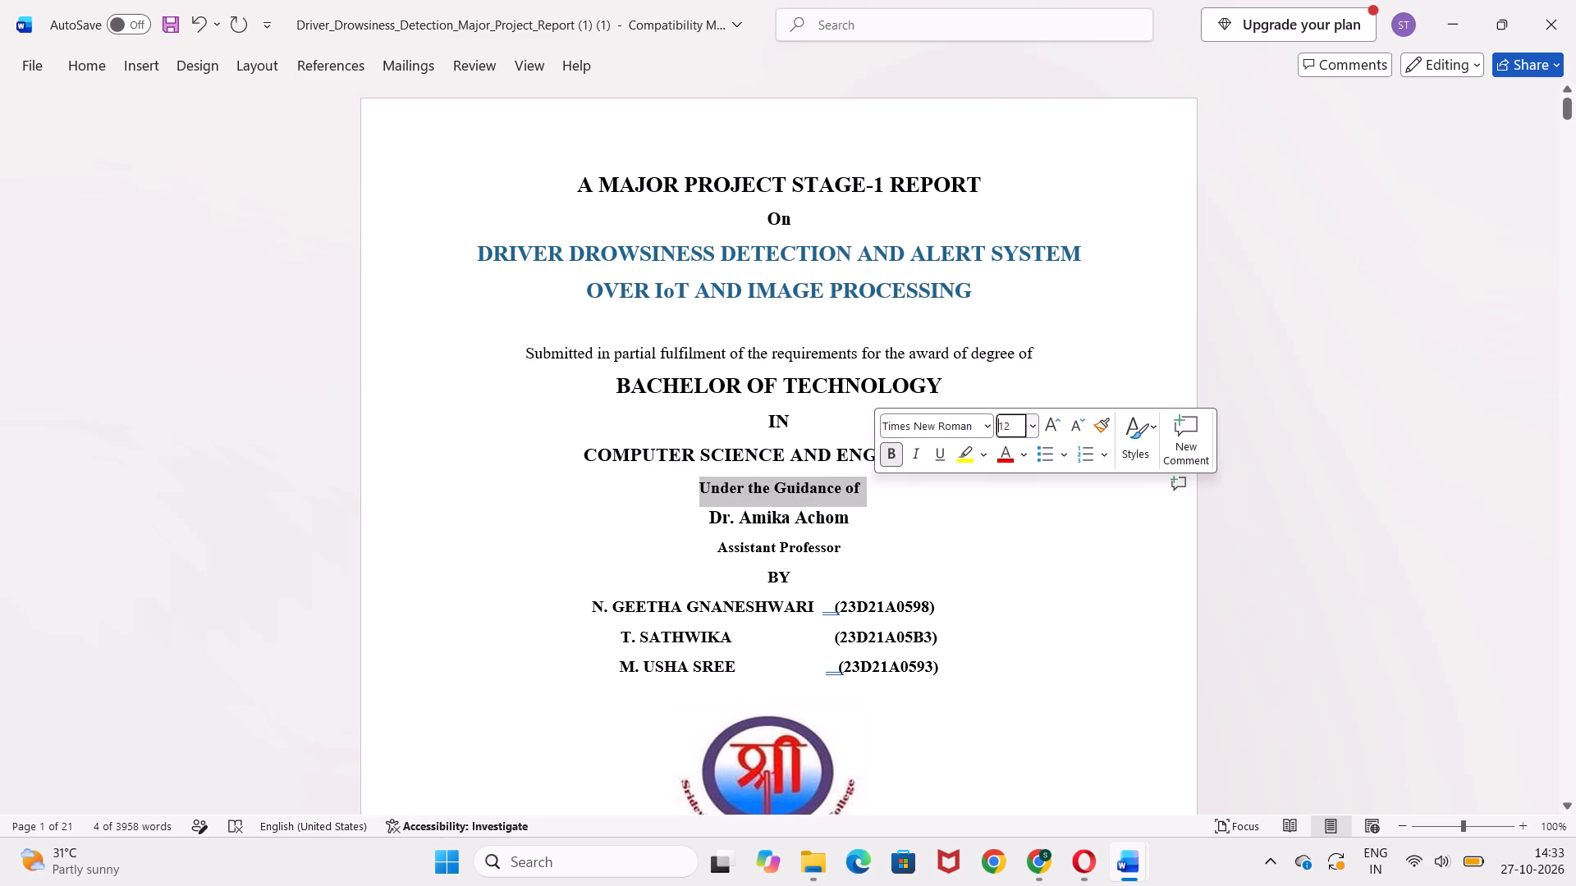
Set the guide's name line below "Under the Guidance of" to font size 16.
drag(709, 515, 848, 518)
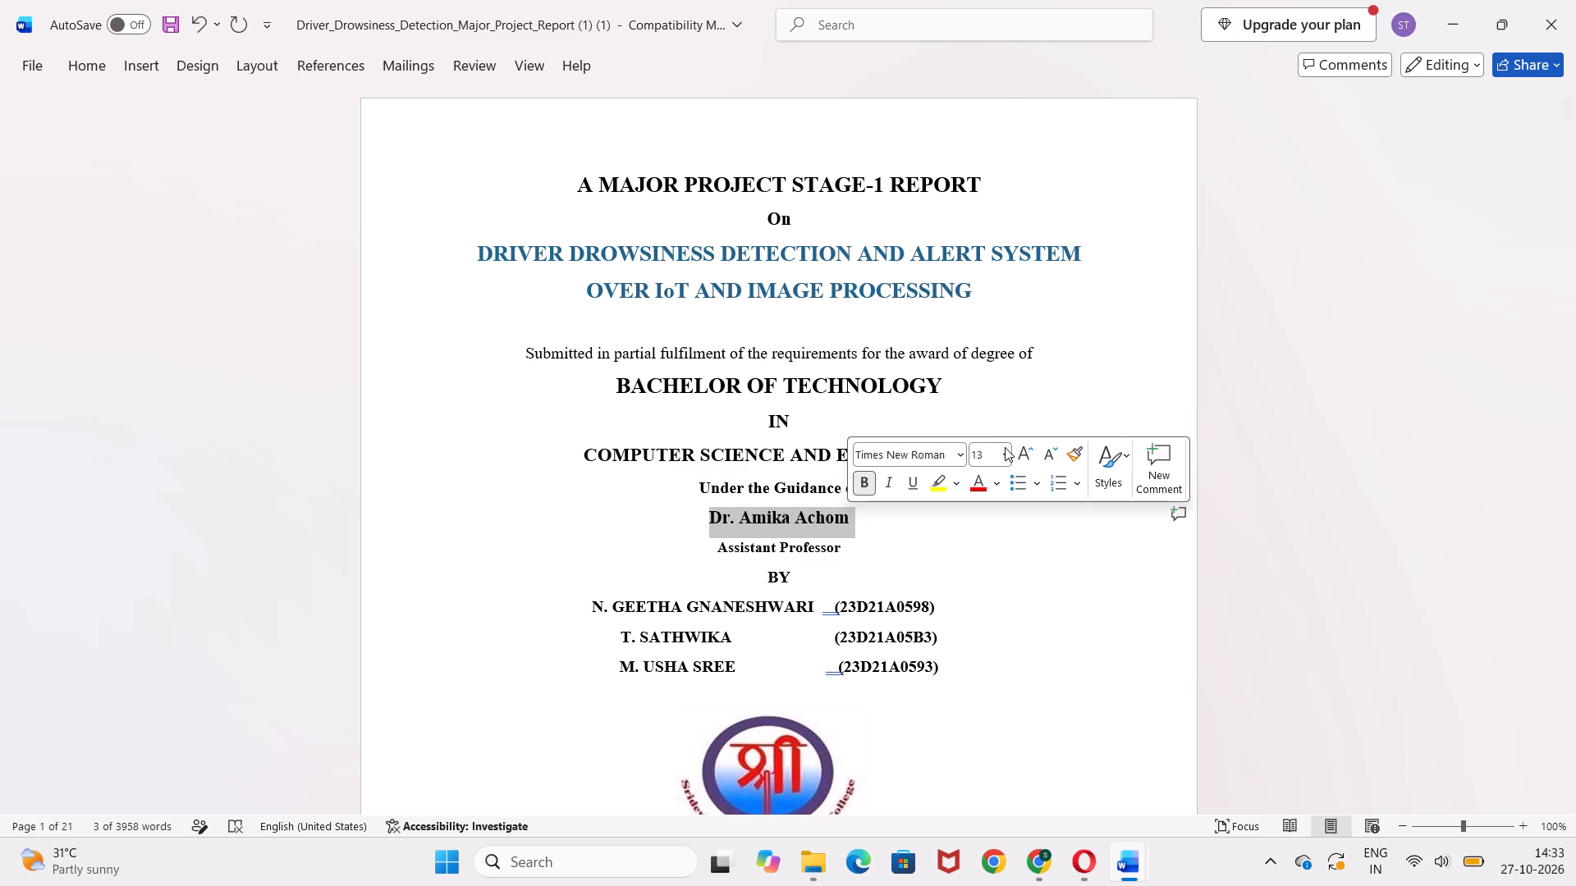
click(1005, 447)
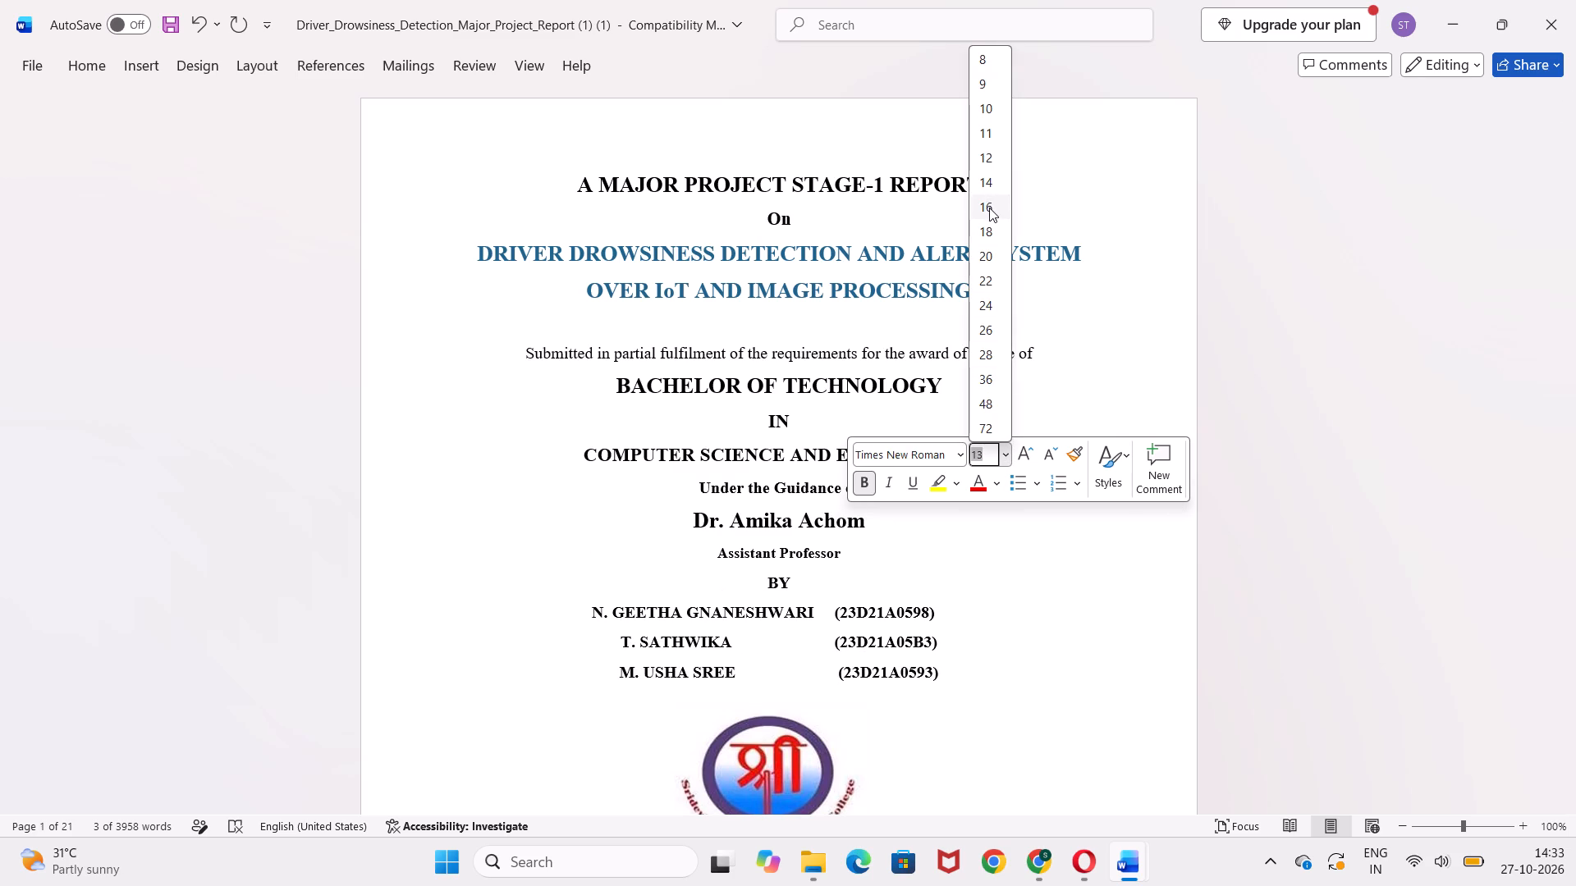
click(989, 208)
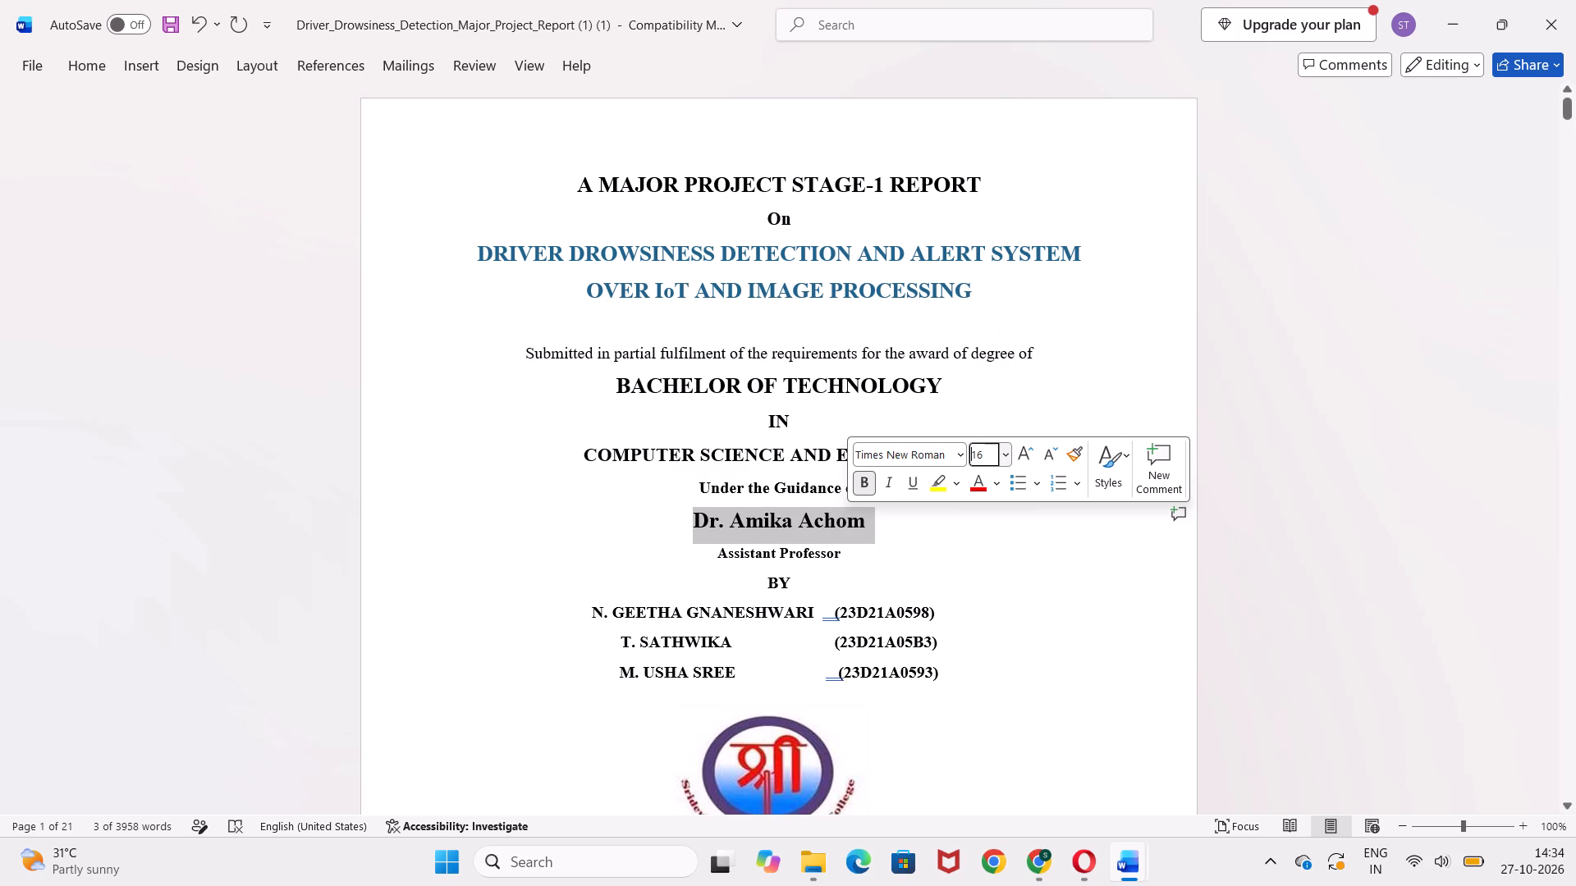
Set the "Assistant Professor" line below the guide's name to font size 16.
drag(712, 553, 833, 558)
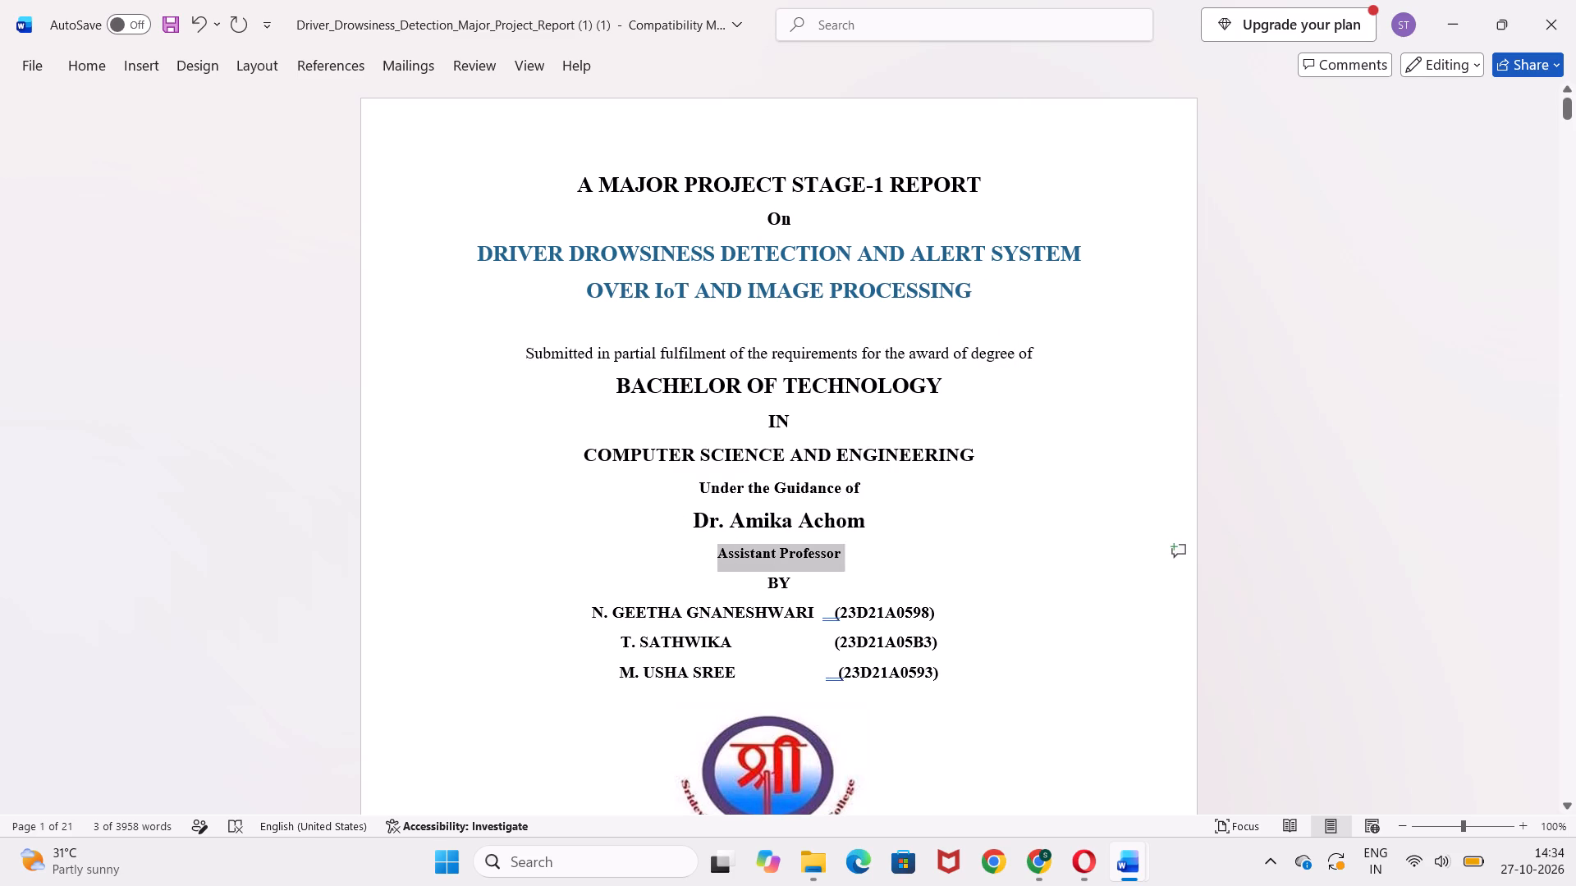
drag(833, 558, 849, 554)
click(1006, 487)
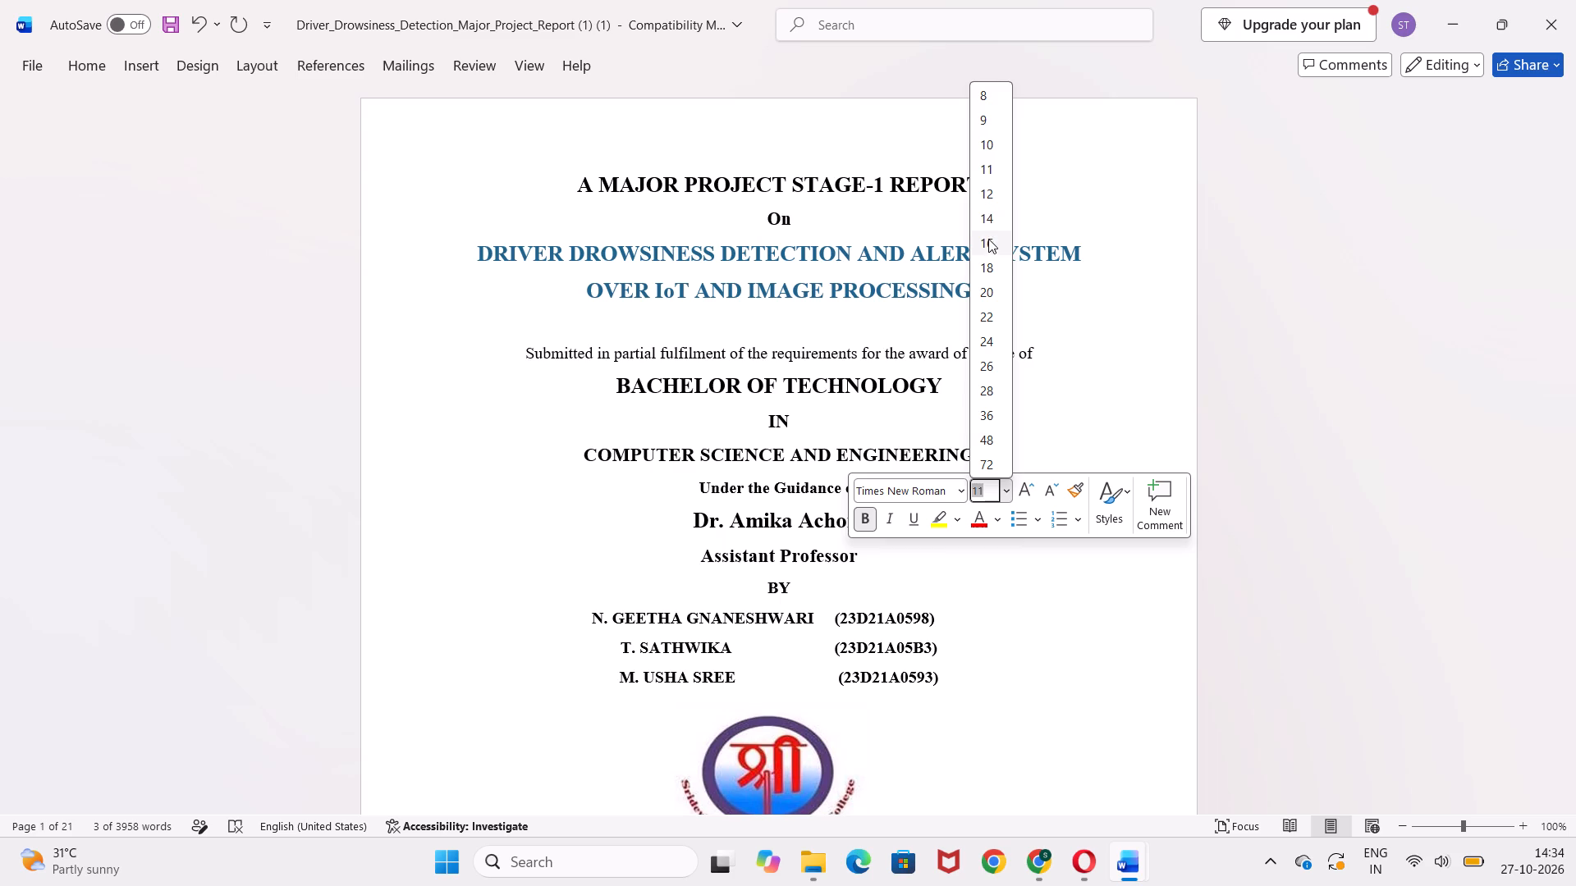
click(987, 235)
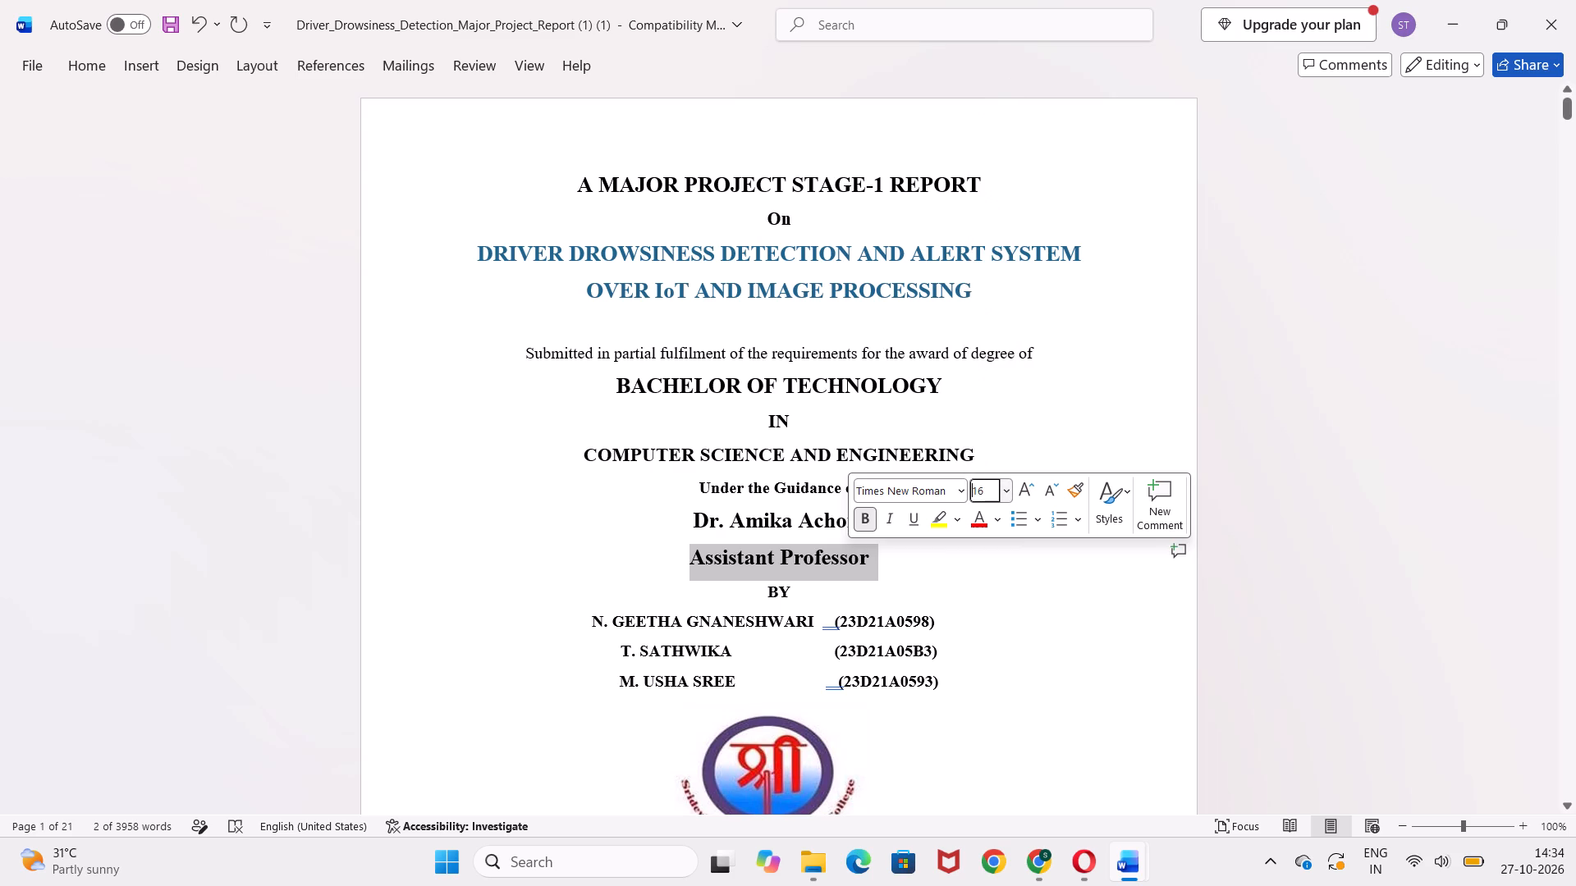
click(484, 548)
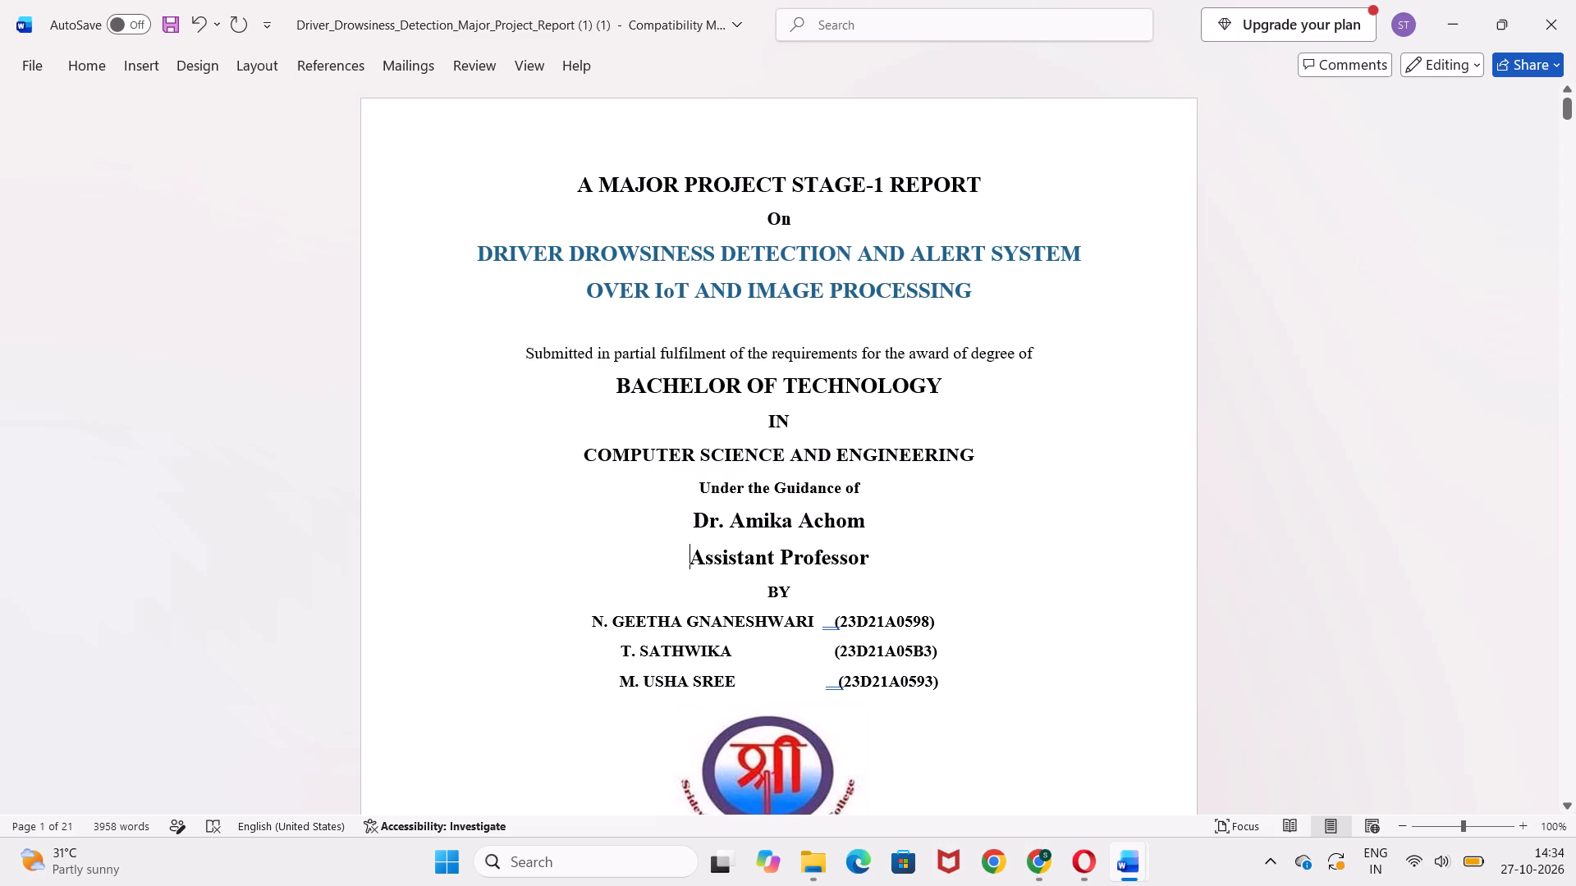
Adjust the spaces before the second student's name on the title page so it lines up under the first student's name.
click(622, 647)
key(BackSpace)
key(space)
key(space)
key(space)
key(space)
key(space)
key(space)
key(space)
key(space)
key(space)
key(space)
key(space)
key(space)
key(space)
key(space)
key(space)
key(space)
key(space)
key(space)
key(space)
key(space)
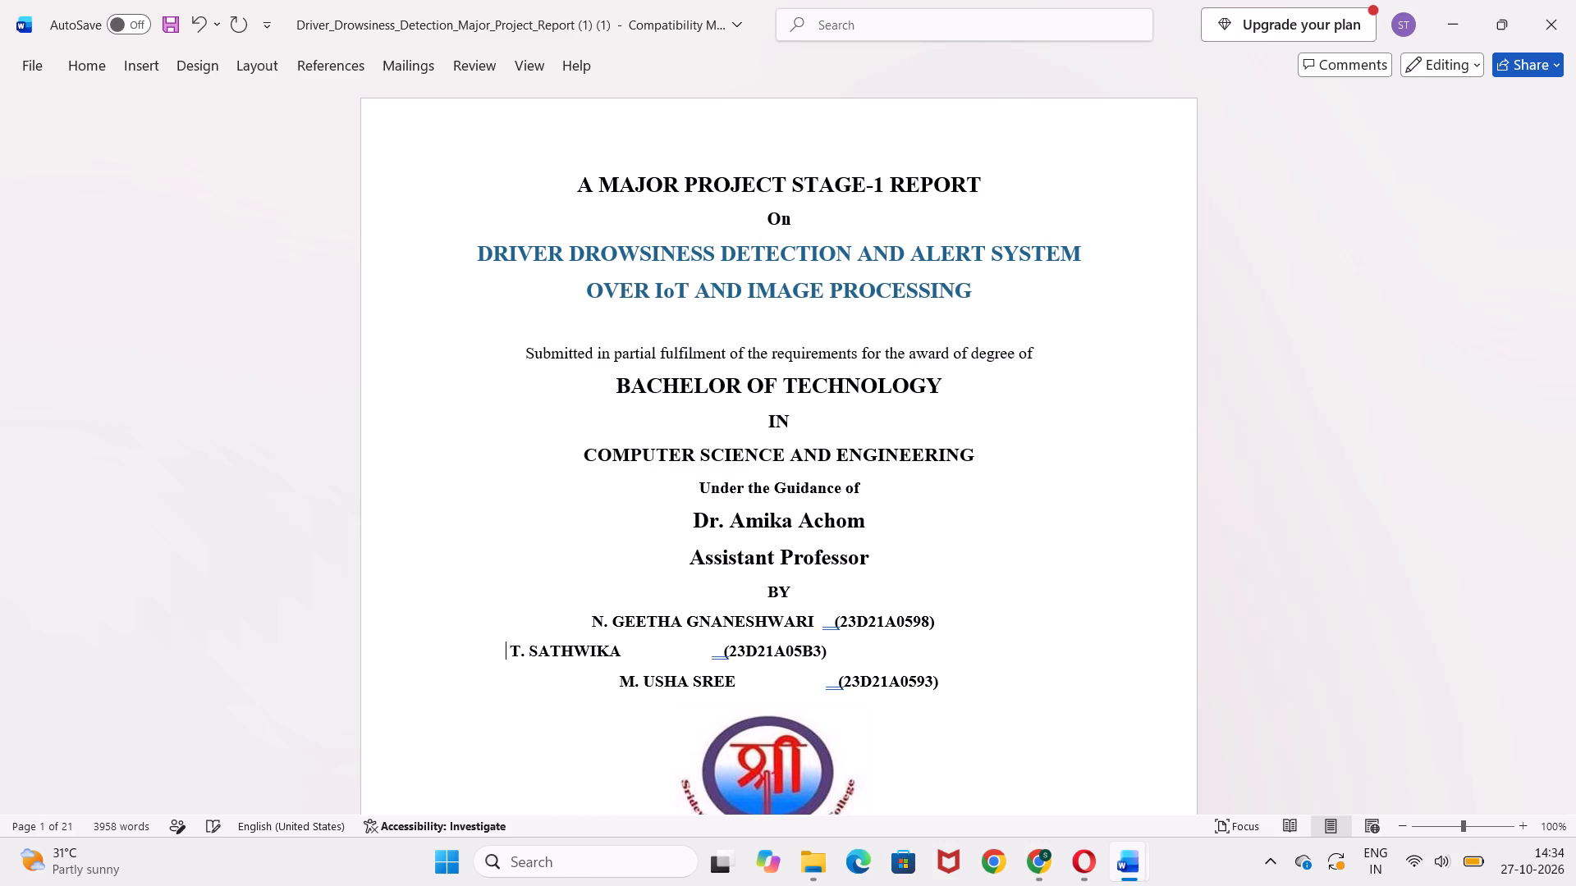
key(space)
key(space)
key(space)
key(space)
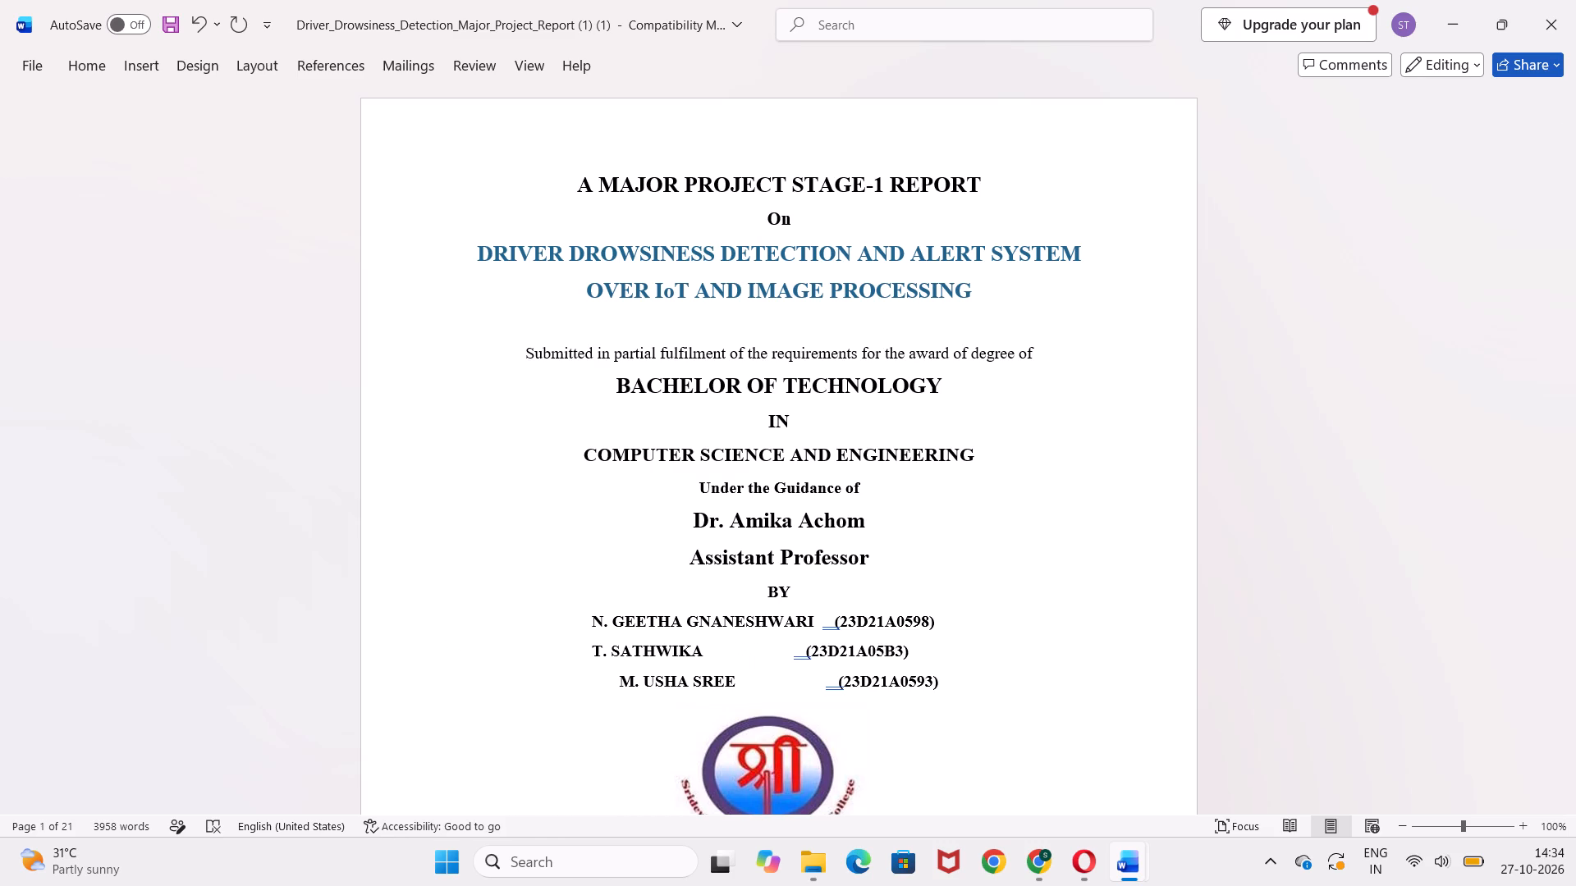
Adjust the spaces before the third student's name so it lines up under the two names above.
key(Down)
key(Down)
key(Up)
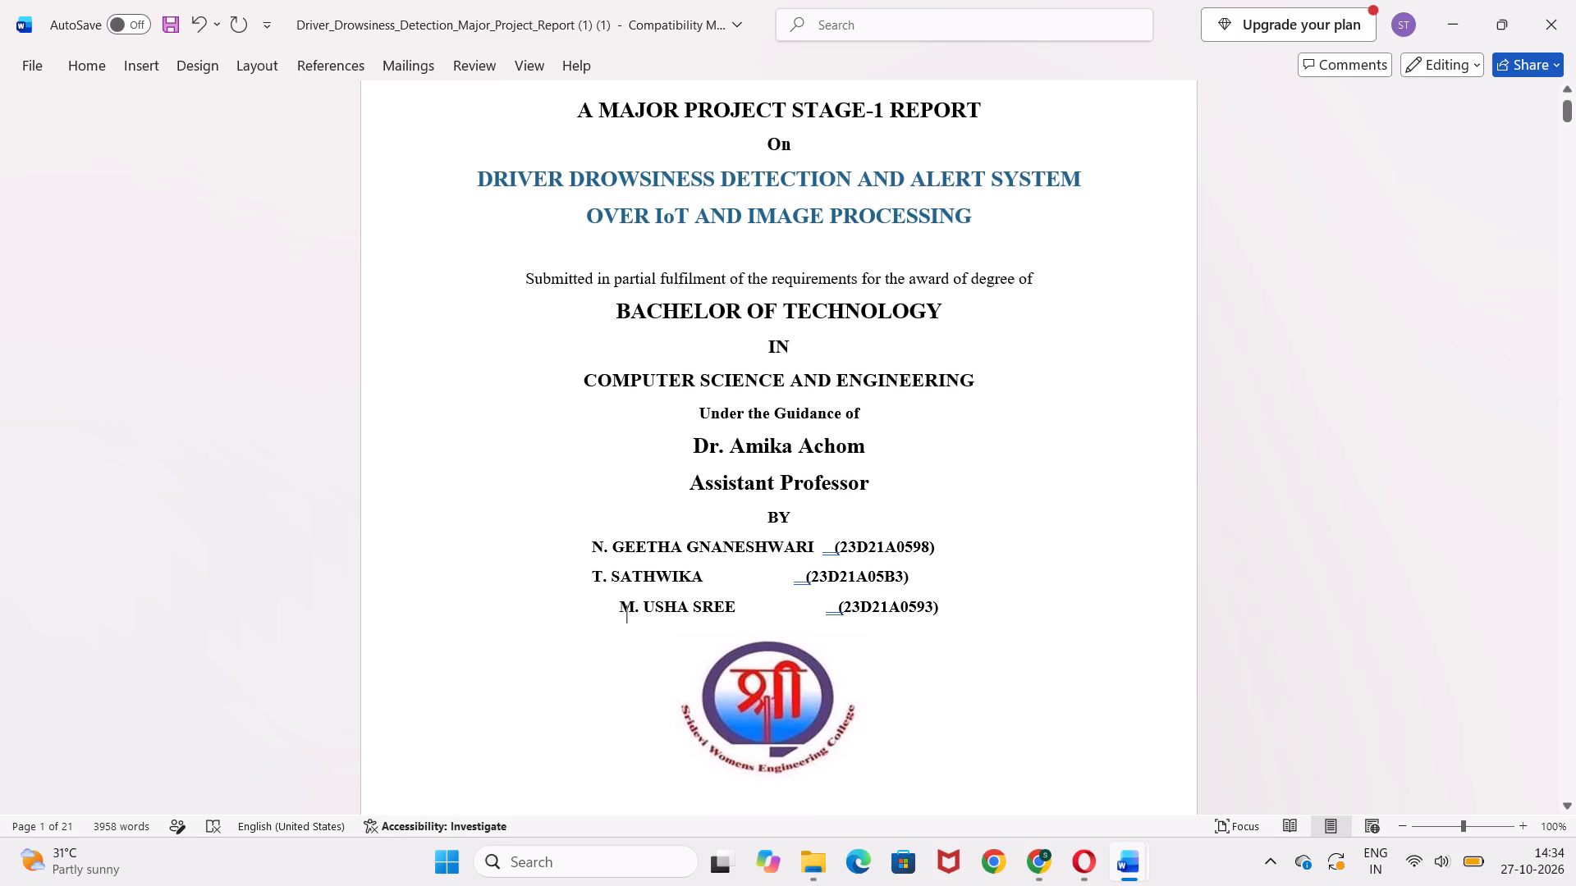
key(BackSpace)
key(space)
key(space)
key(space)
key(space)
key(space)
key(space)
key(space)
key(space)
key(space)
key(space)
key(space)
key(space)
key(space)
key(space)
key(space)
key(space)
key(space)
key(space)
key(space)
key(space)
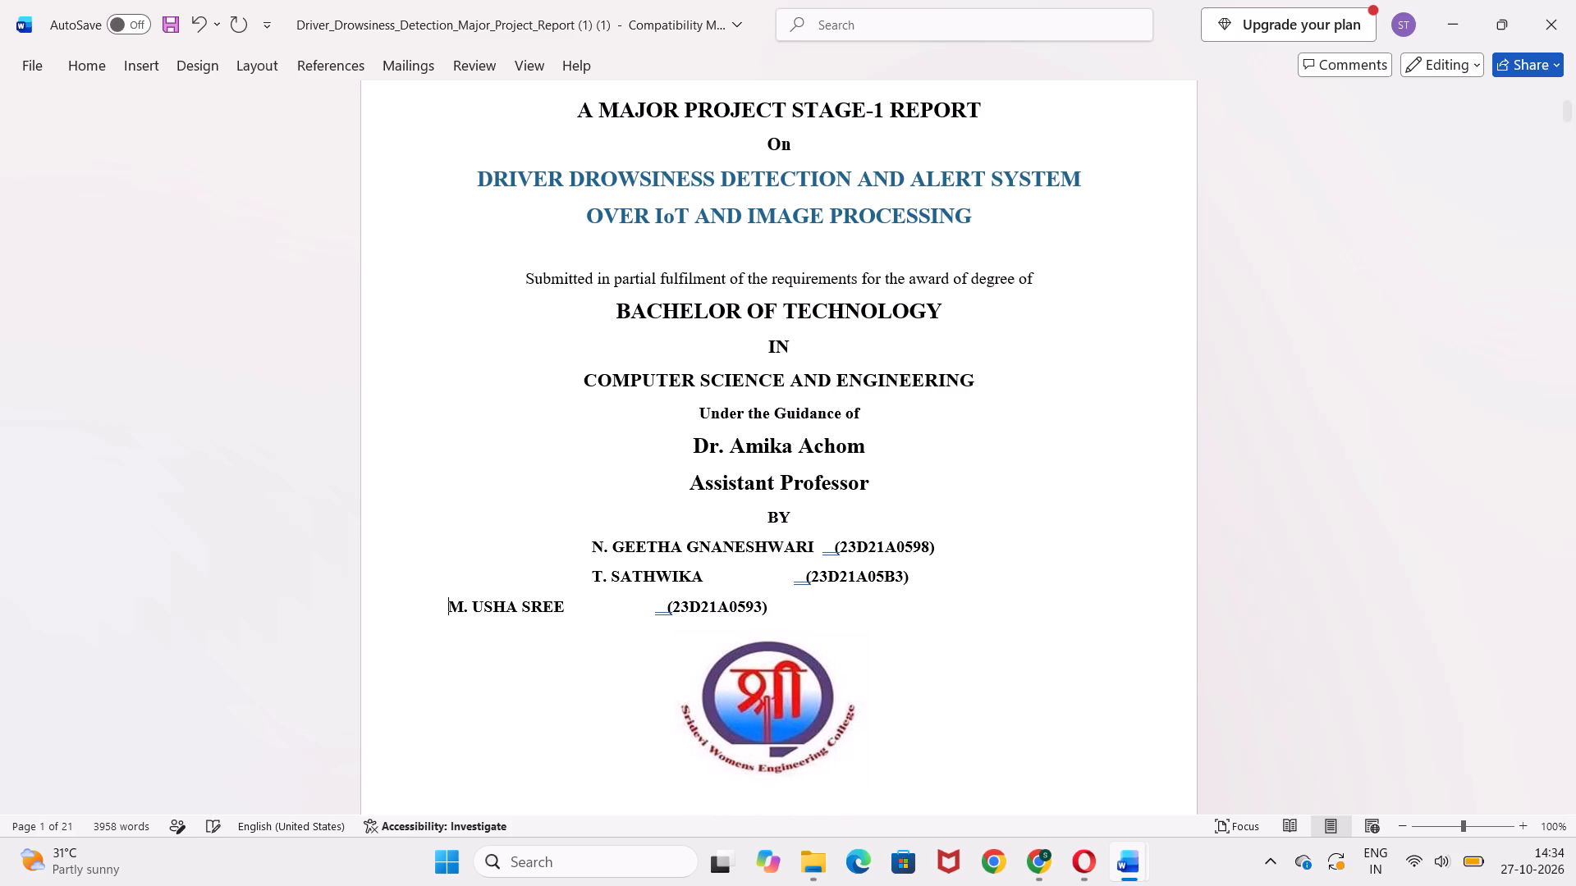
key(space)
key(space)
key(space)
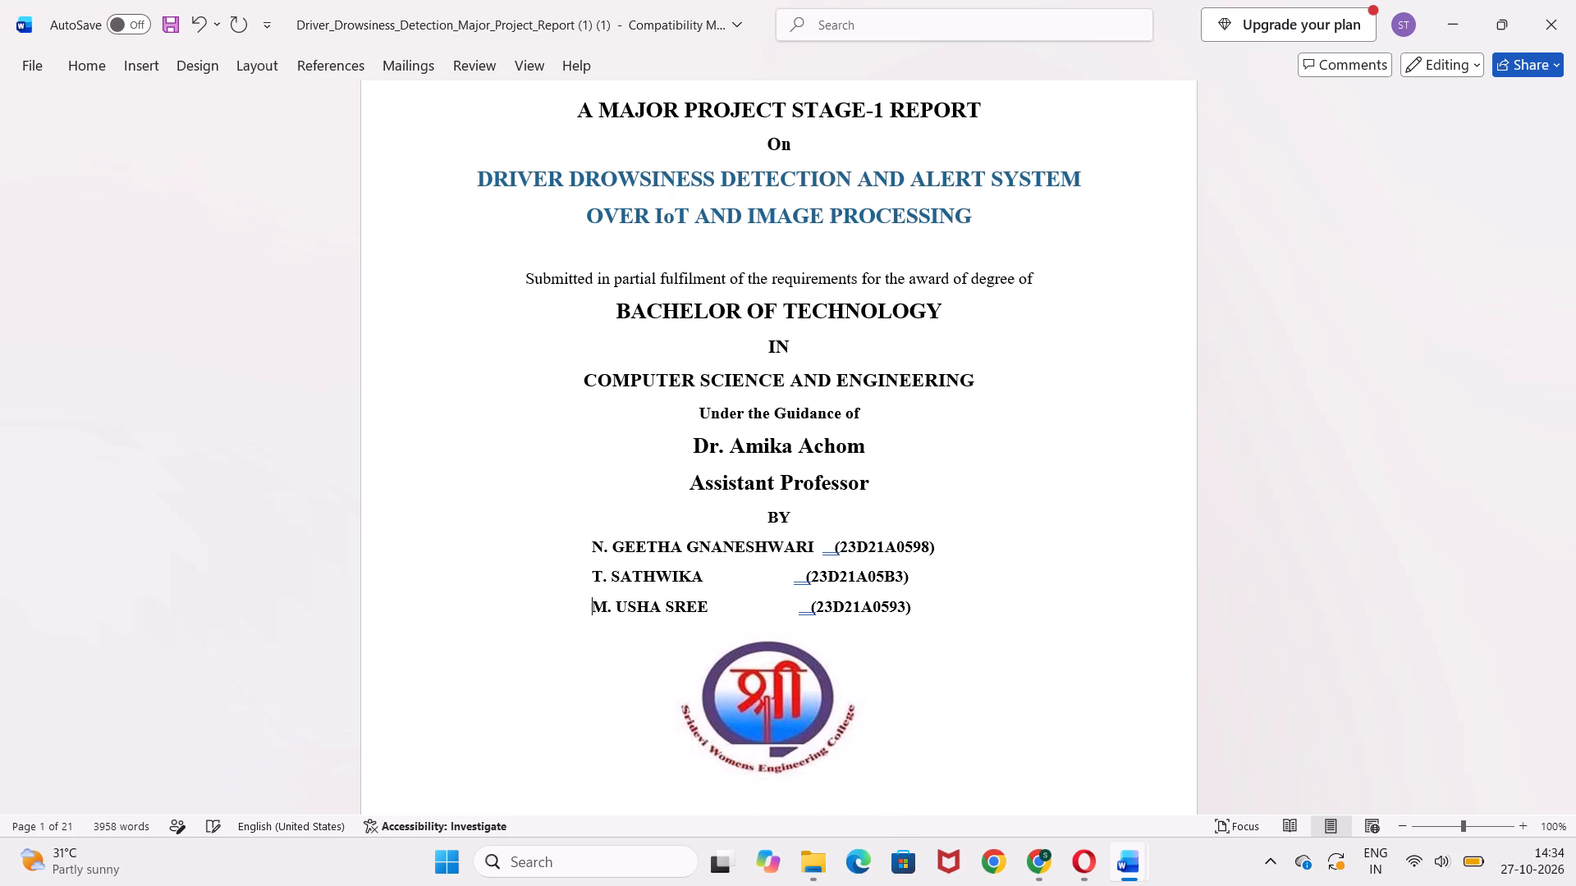
Add spaces before the second student's roll number so it lines up under the first student's roll number.
click(804, 575)
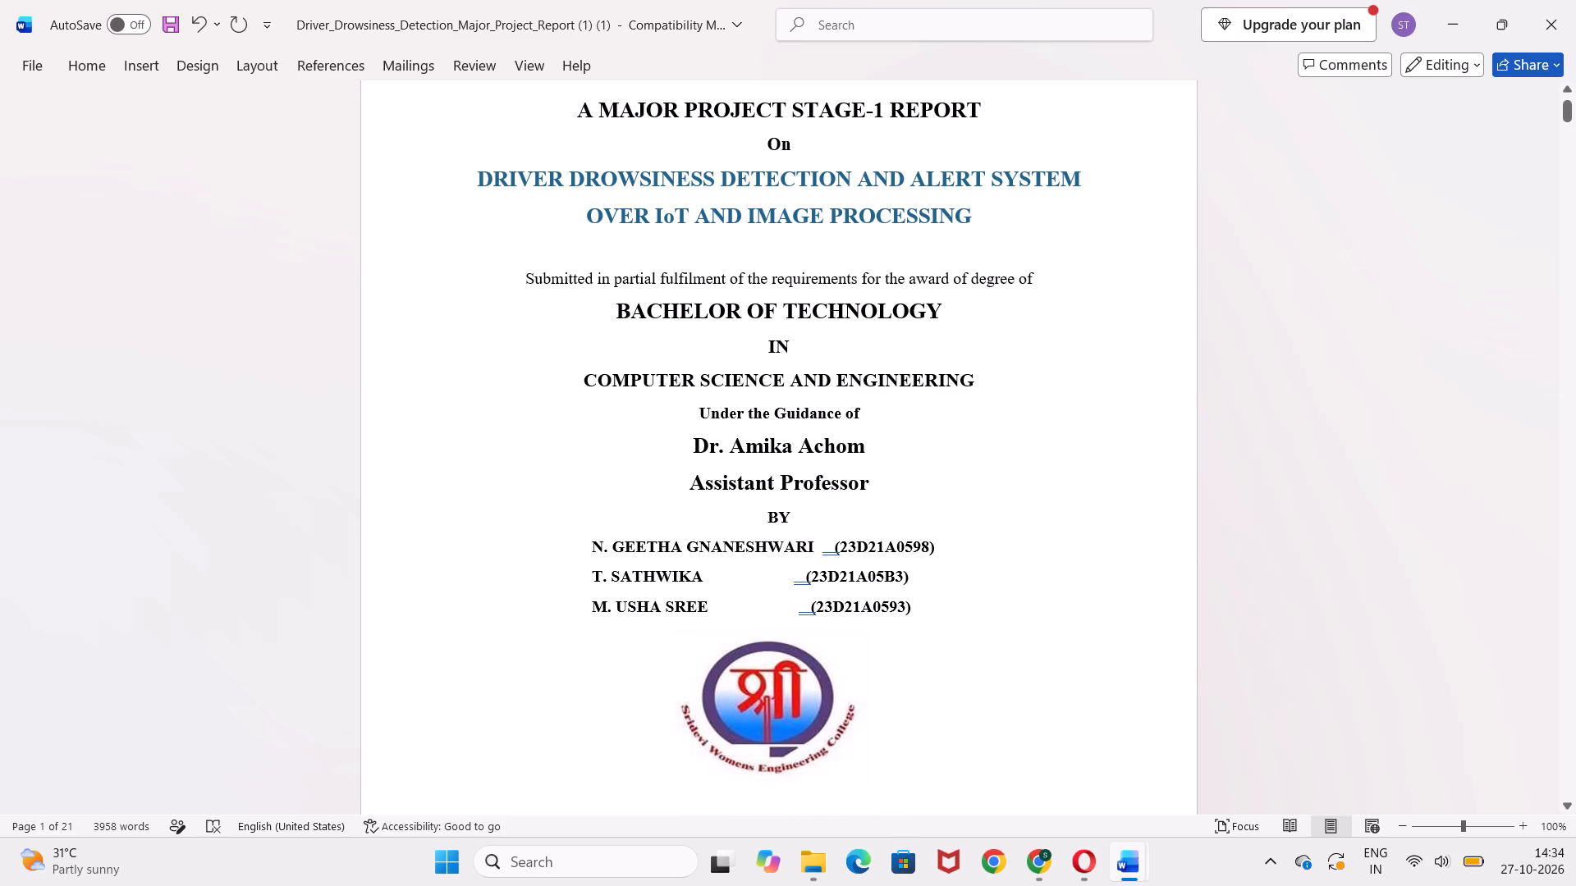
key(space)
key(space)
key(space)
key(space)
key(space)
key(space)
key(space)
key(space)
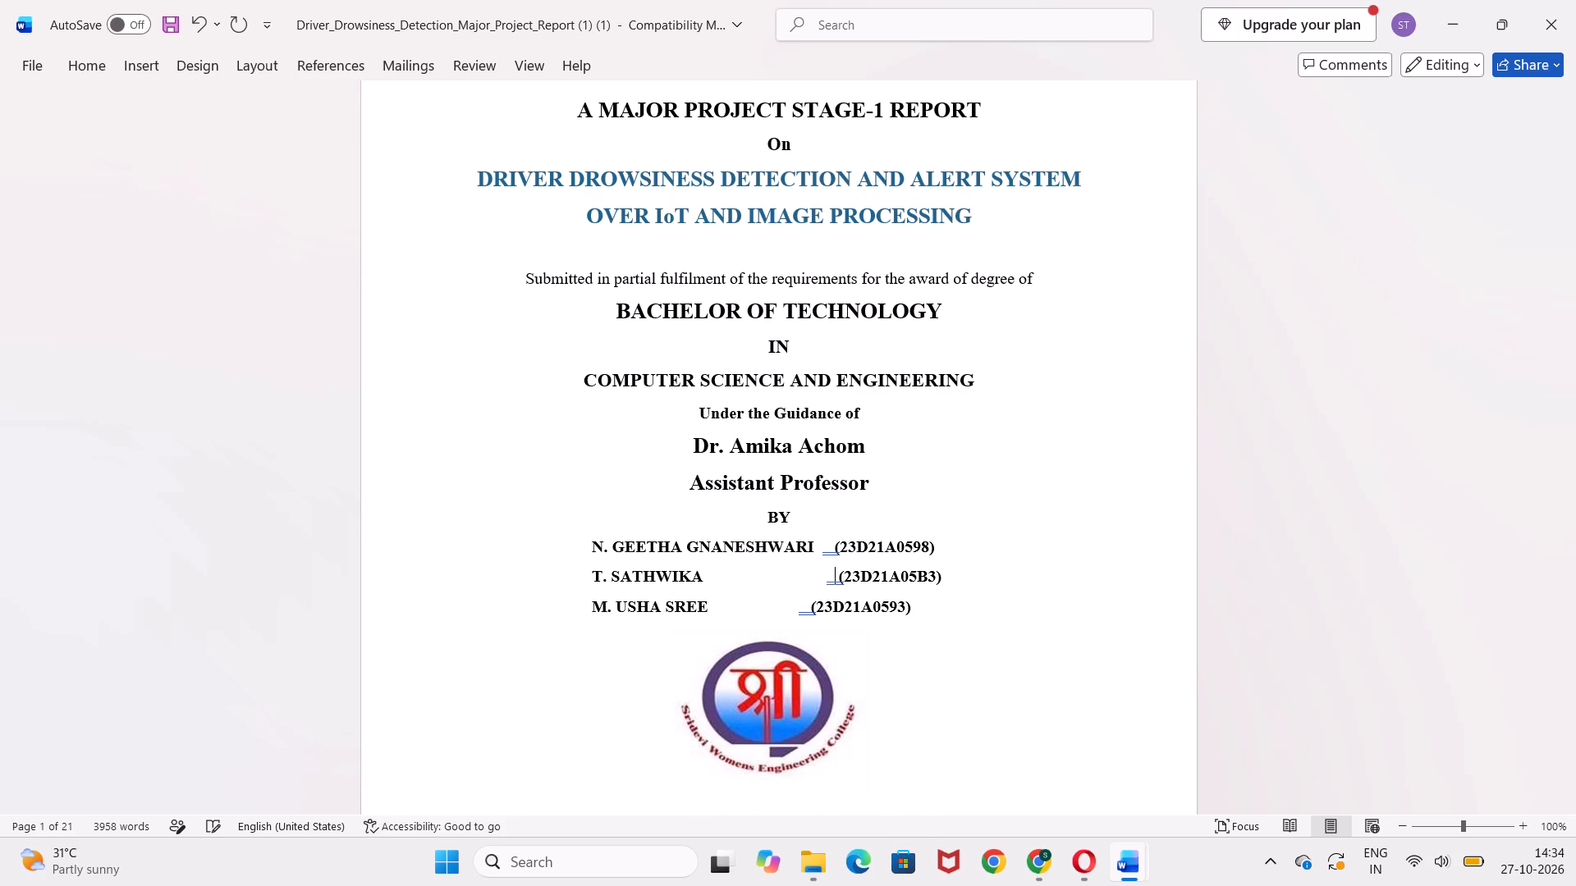
key(BackSpace)
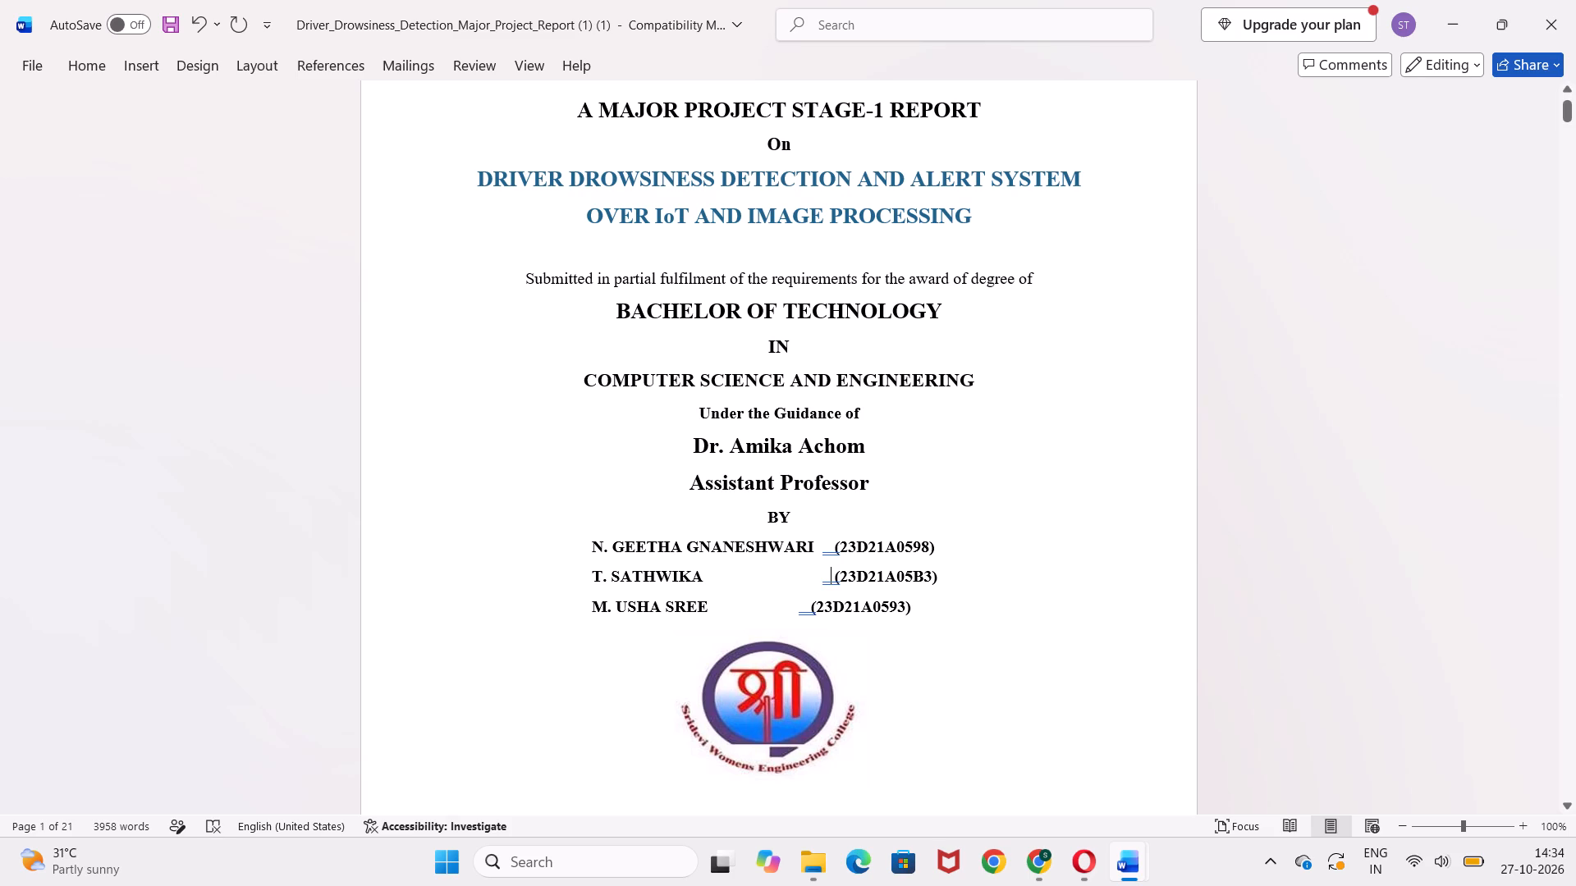
Add spaces before the third student's roll number so it lines up under the roll numbers above.
click(809, 601)
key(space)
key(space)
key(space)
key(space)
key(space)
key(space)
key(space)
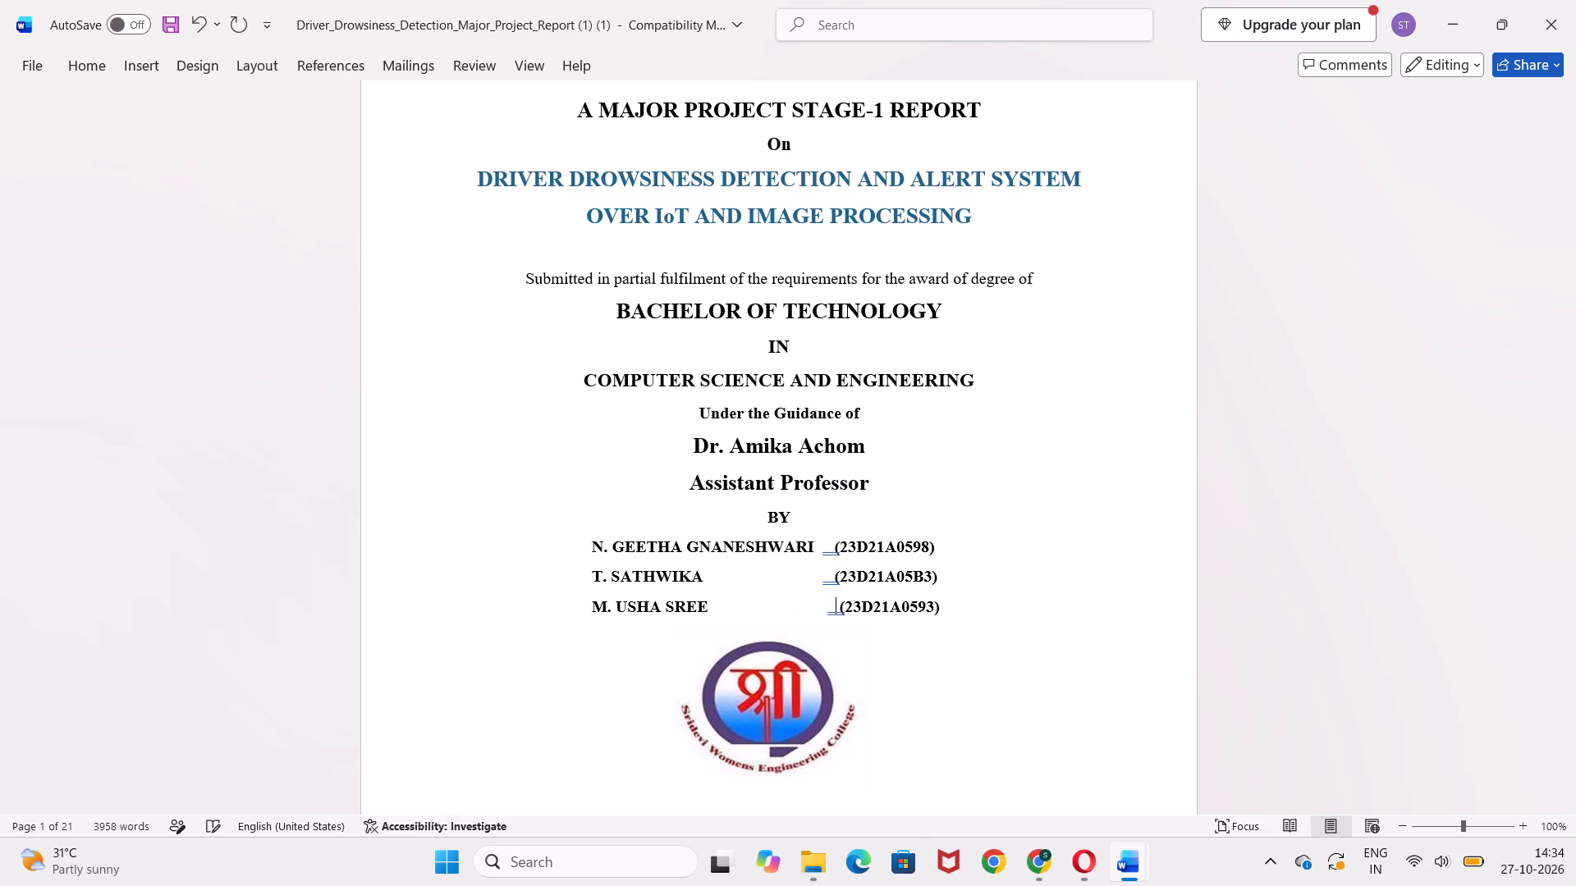
key(BackSpace)
Set the certificate's body paragraph, from "This is to certify" to "major project", to font size 12.
scroll(809, 601, down, 1)
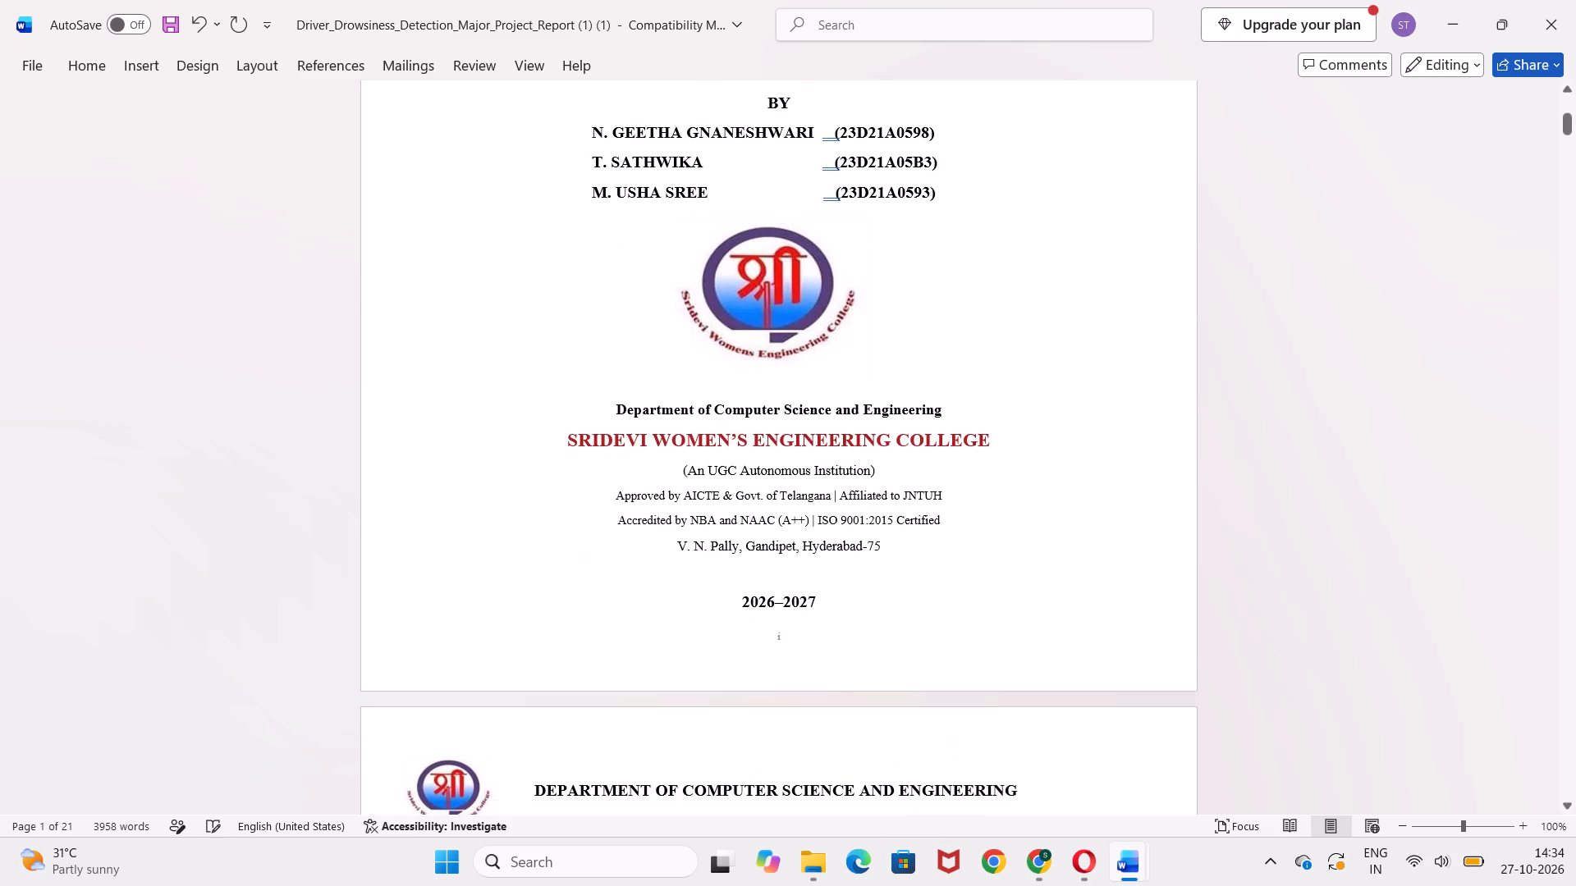
scroll(809, 601, down, 1)
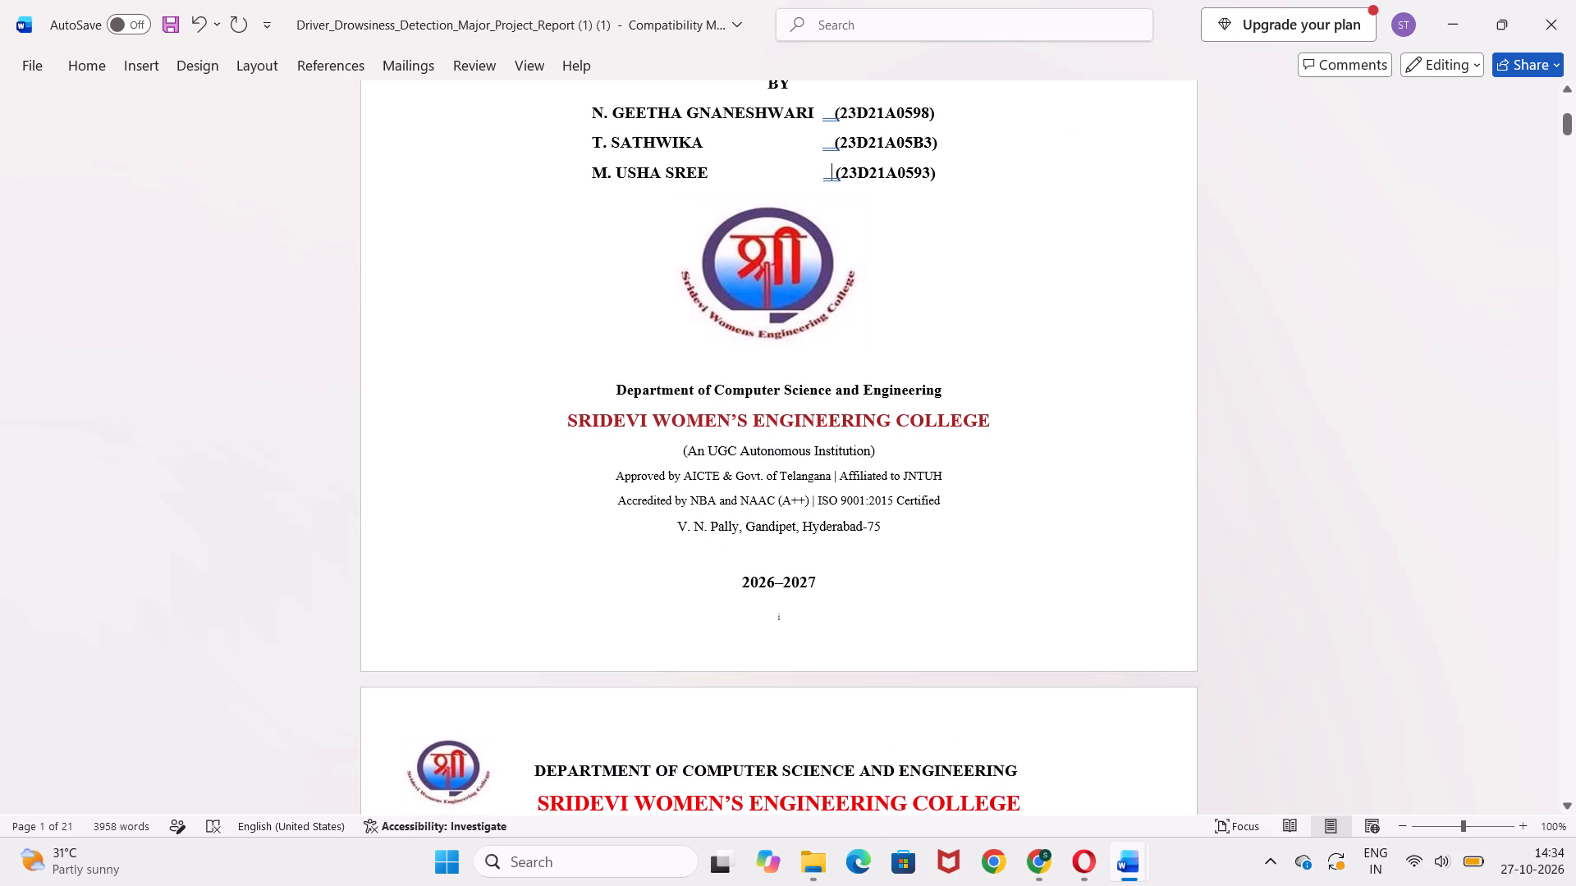
scroll(738, 431, down, 1)
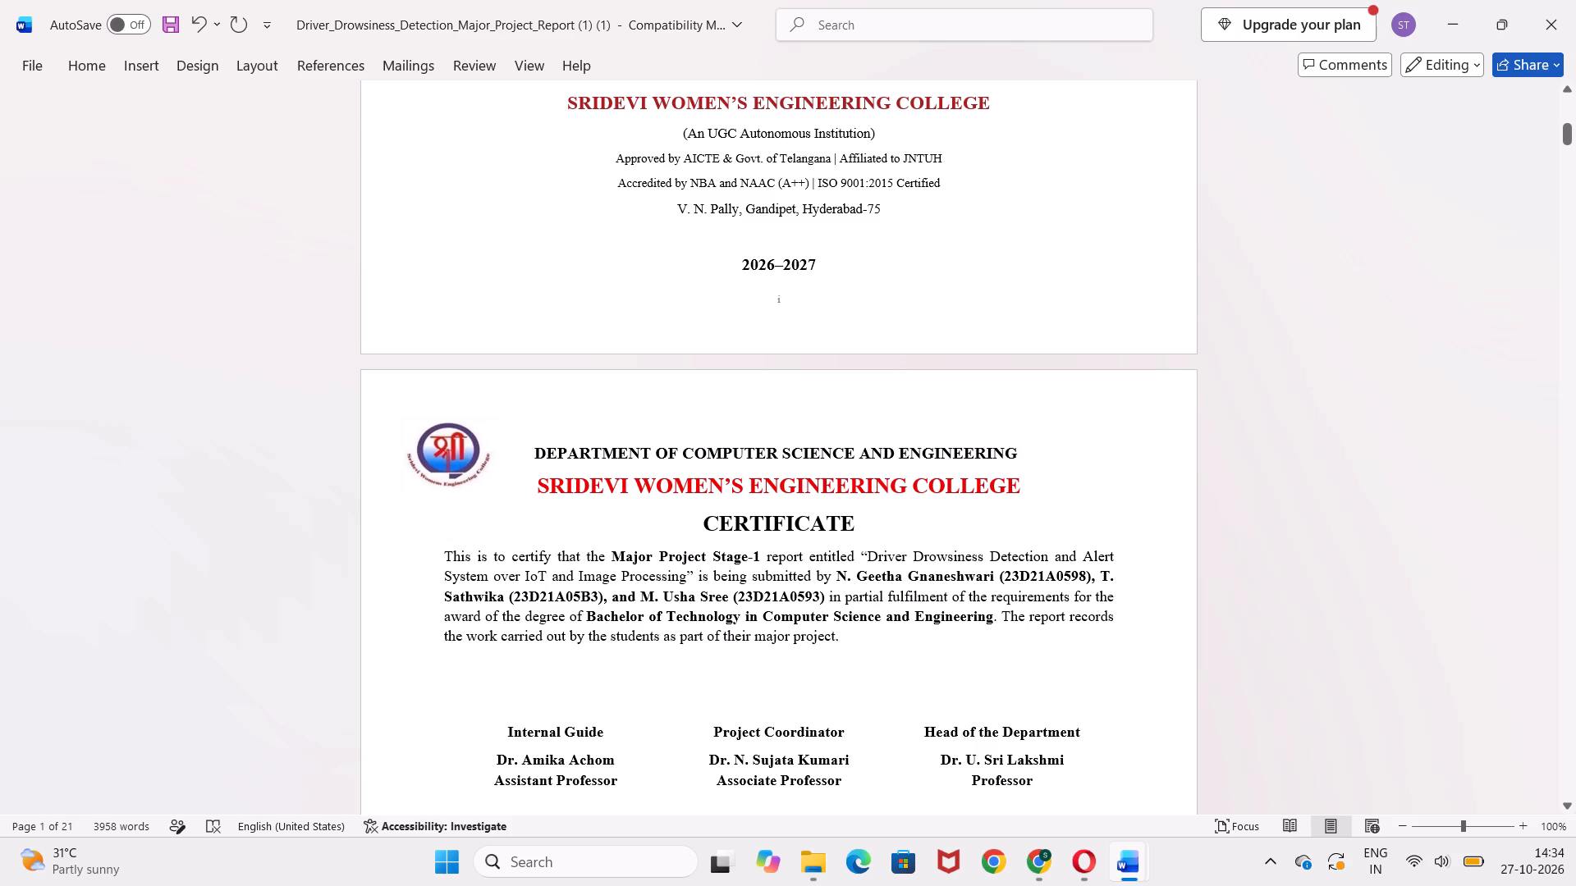
drag(446, 548, 818, 629)
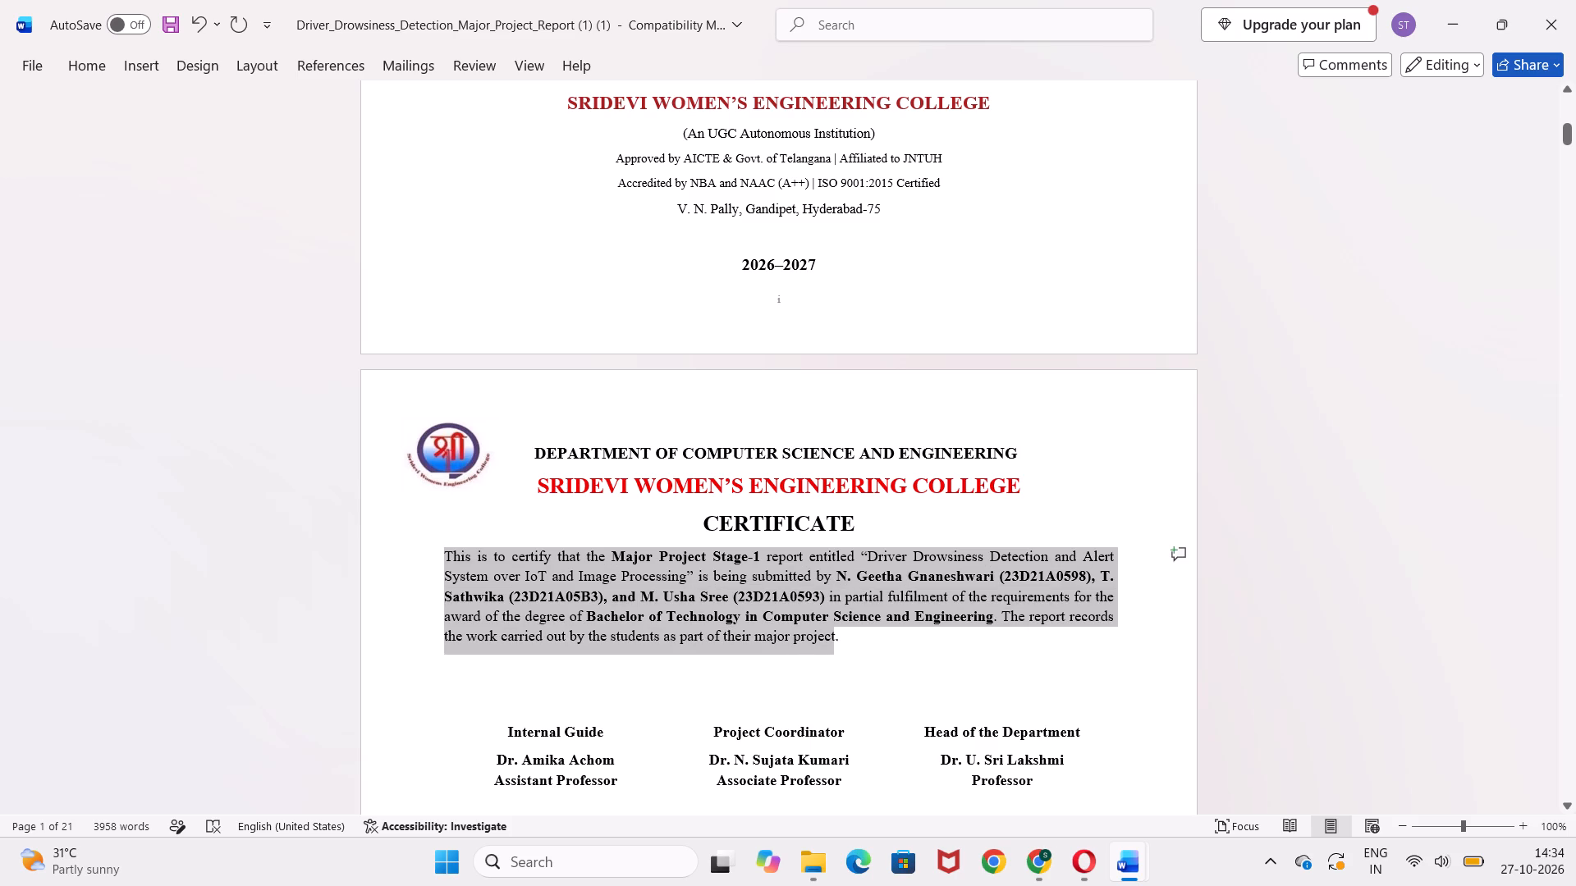
drag(818, 629, 856, 632)
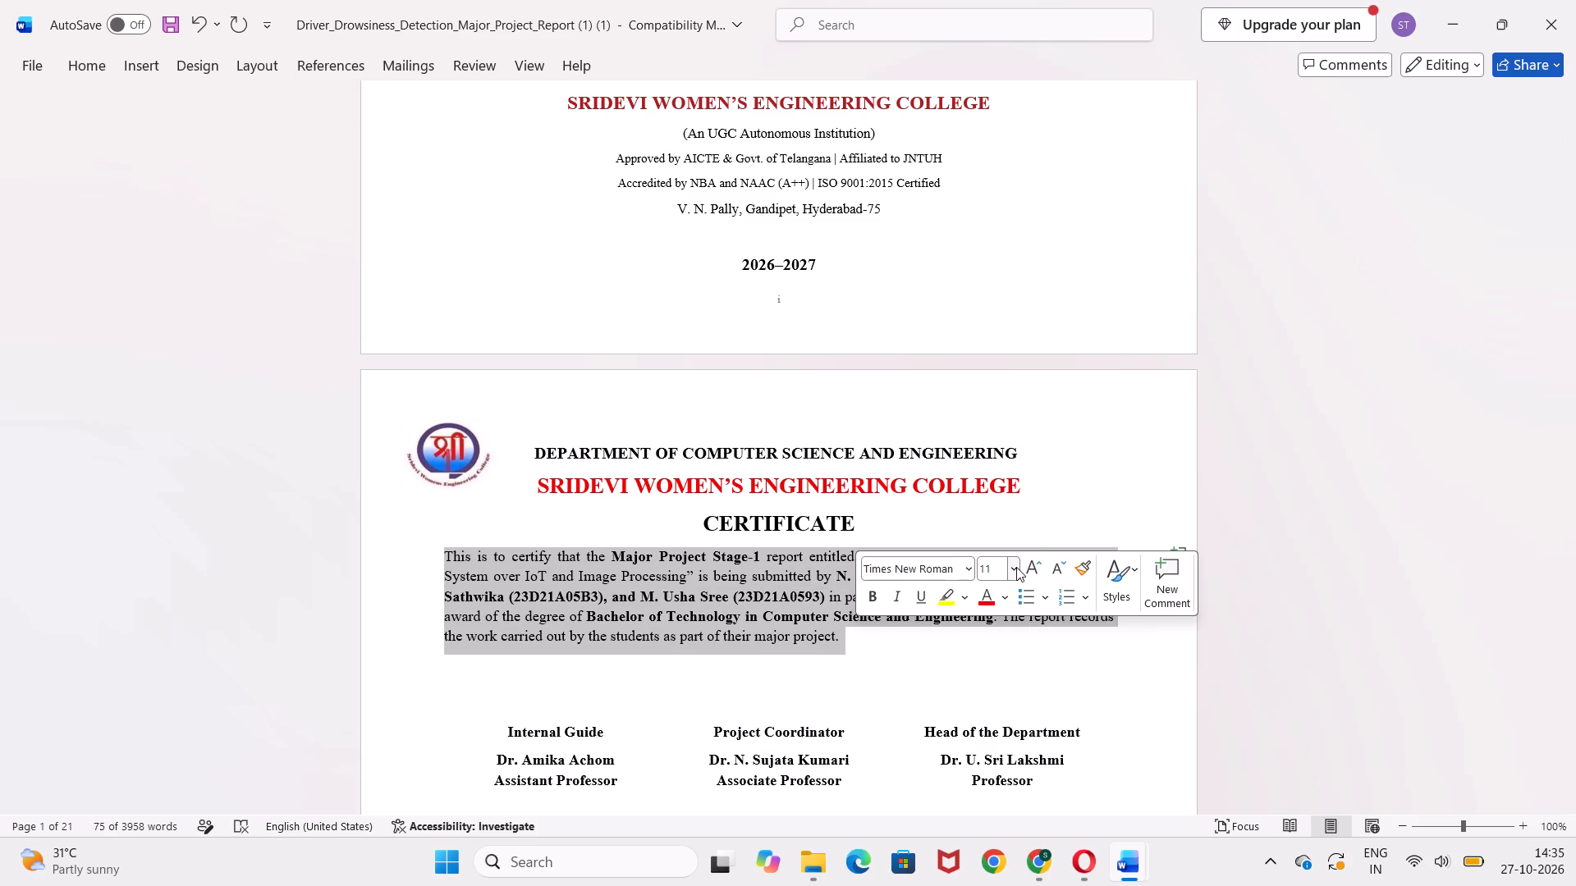
click(1016, 567)
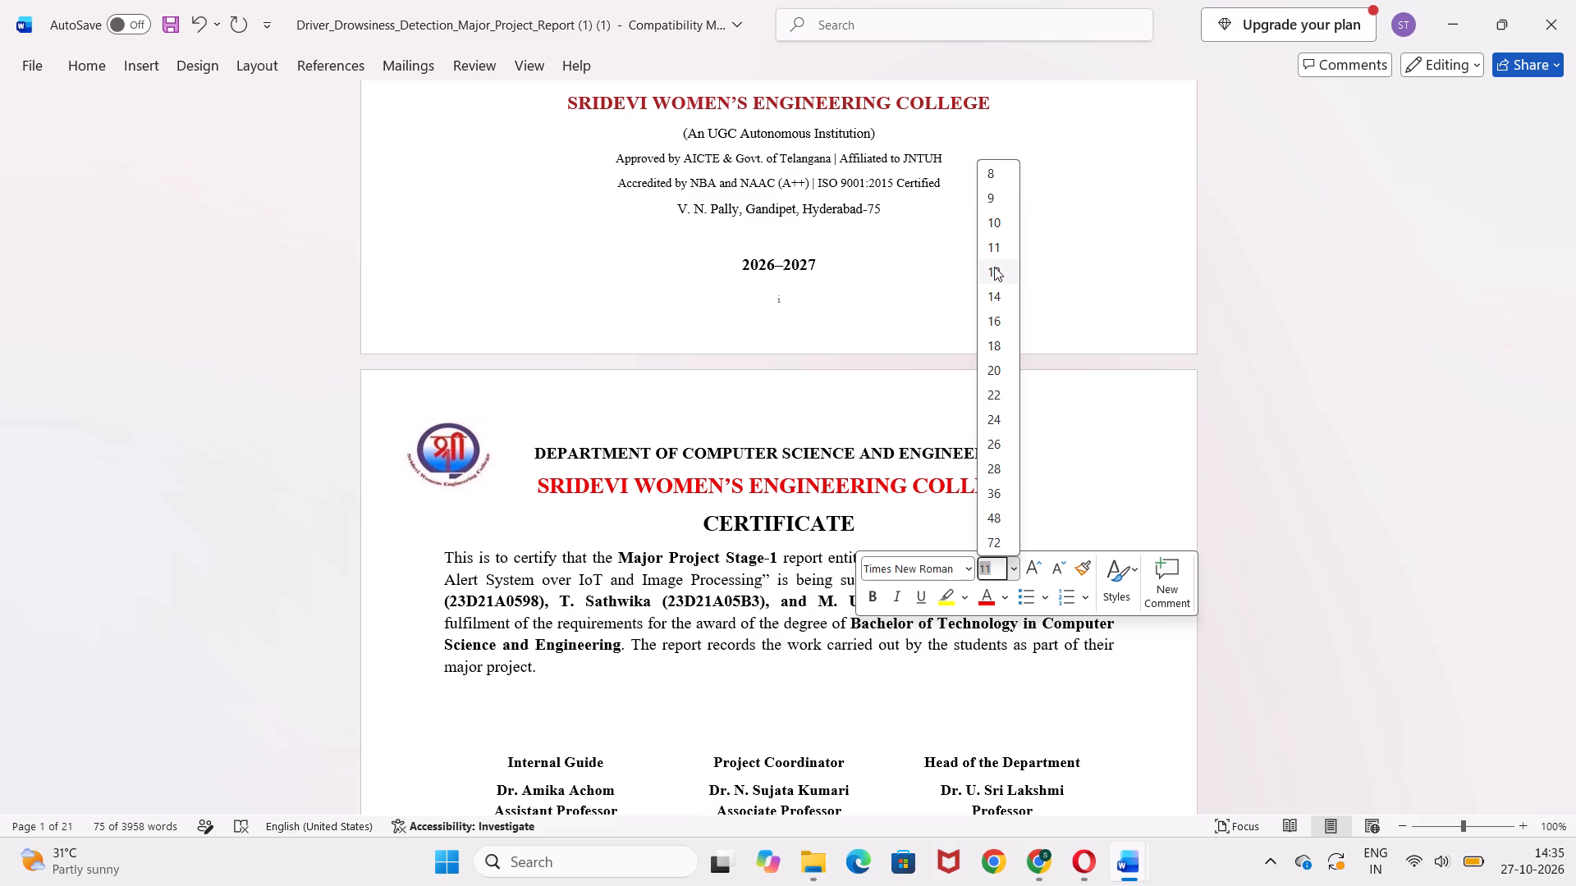
click(994, 267)
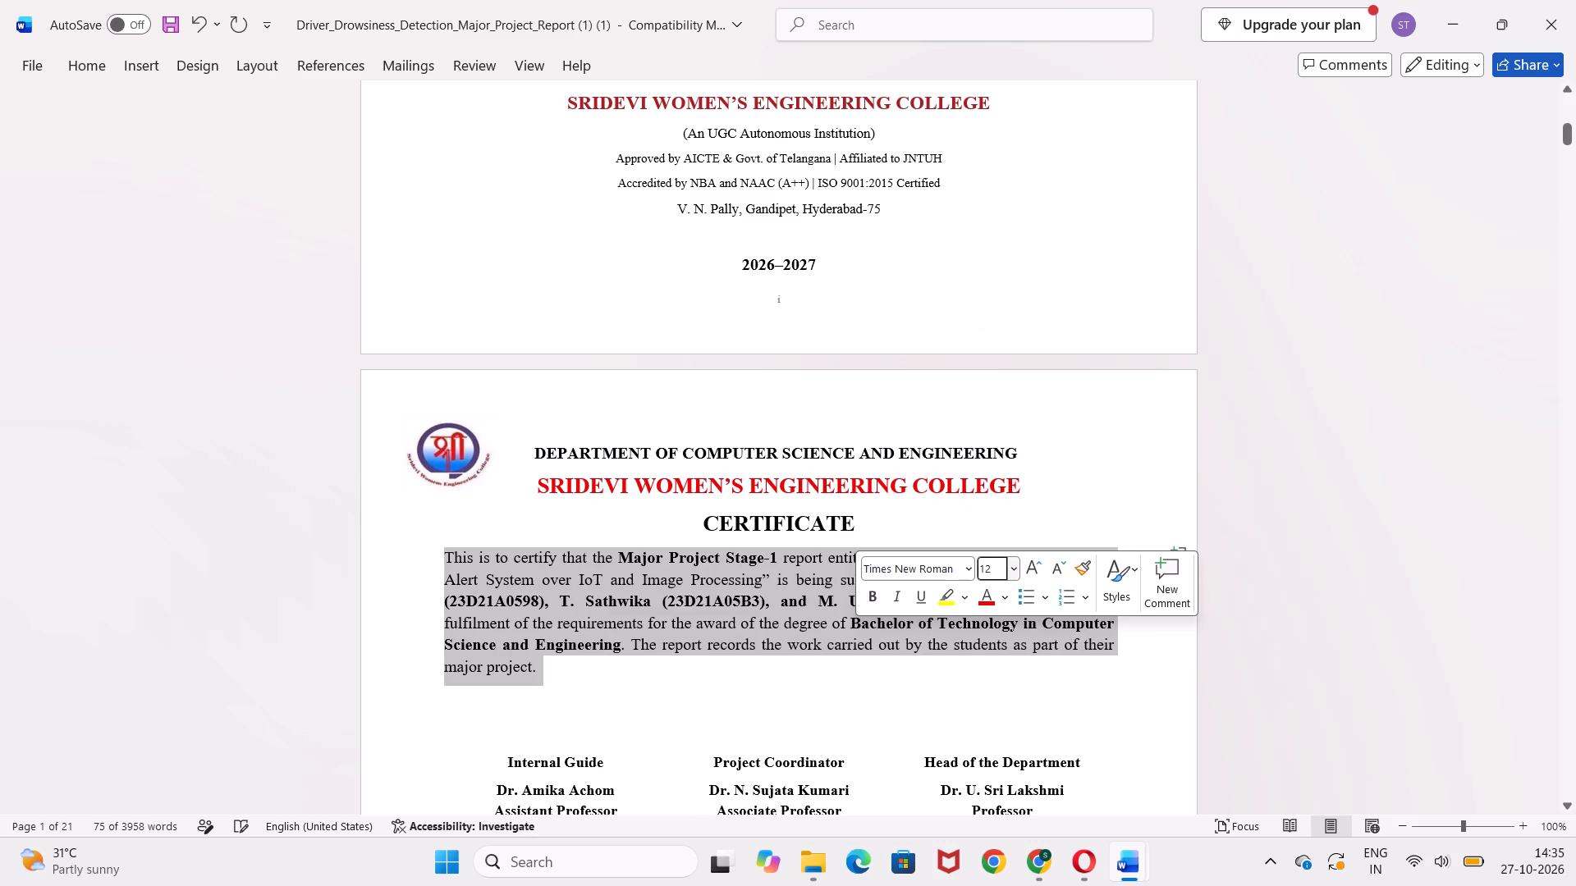
click(1060, 424)
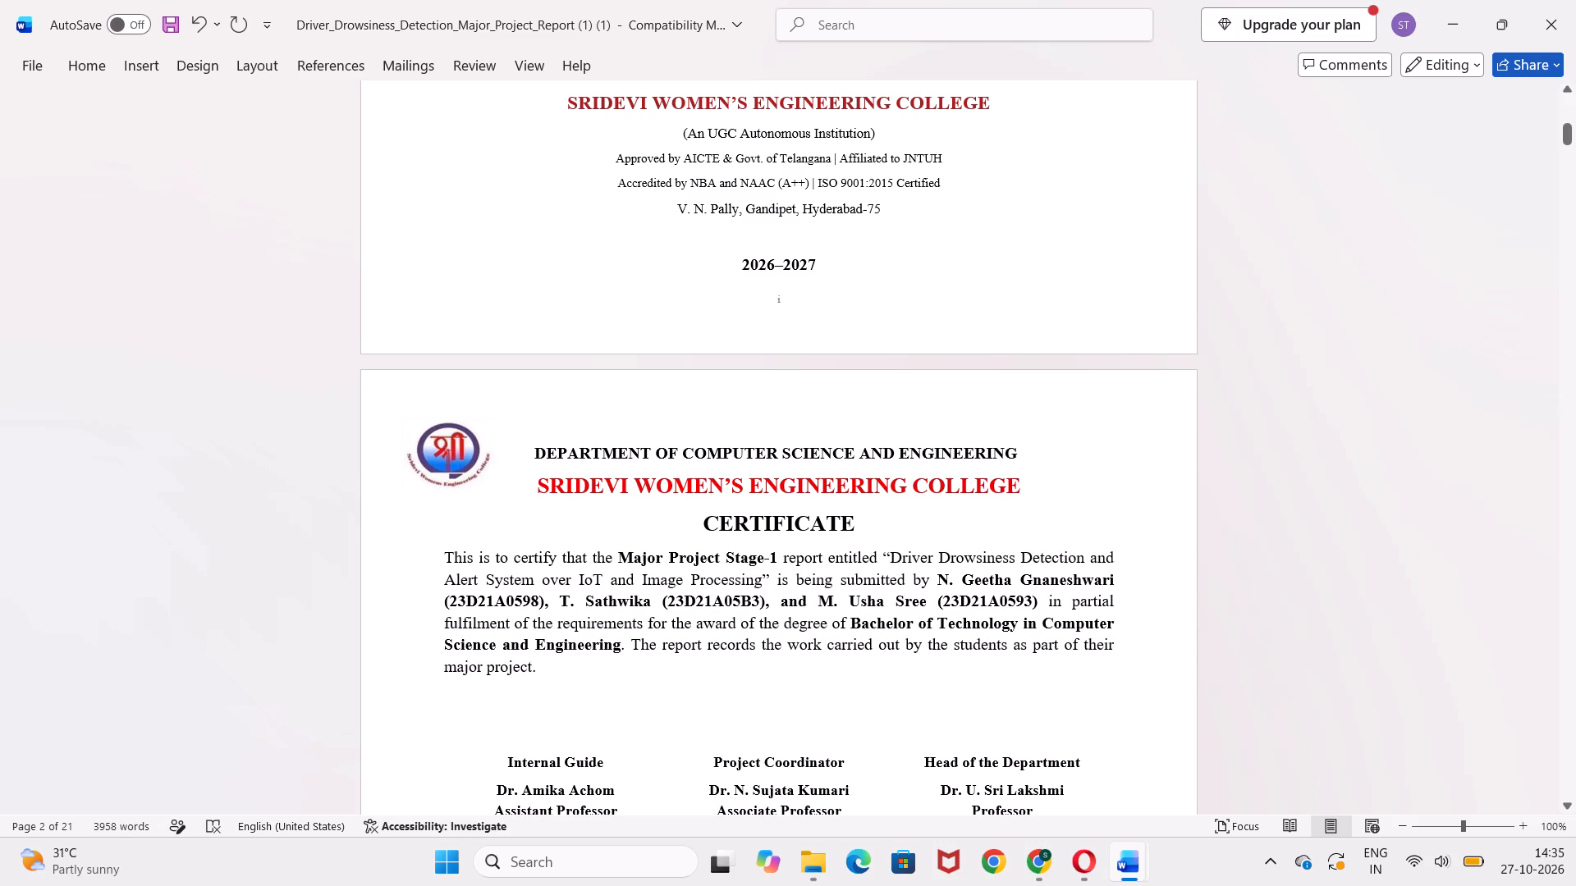
Set the Internal Guide, Project Coordinator and Head of the Department headings on the certificate page to font size 12.
scroll(1028, 521, down, 1)
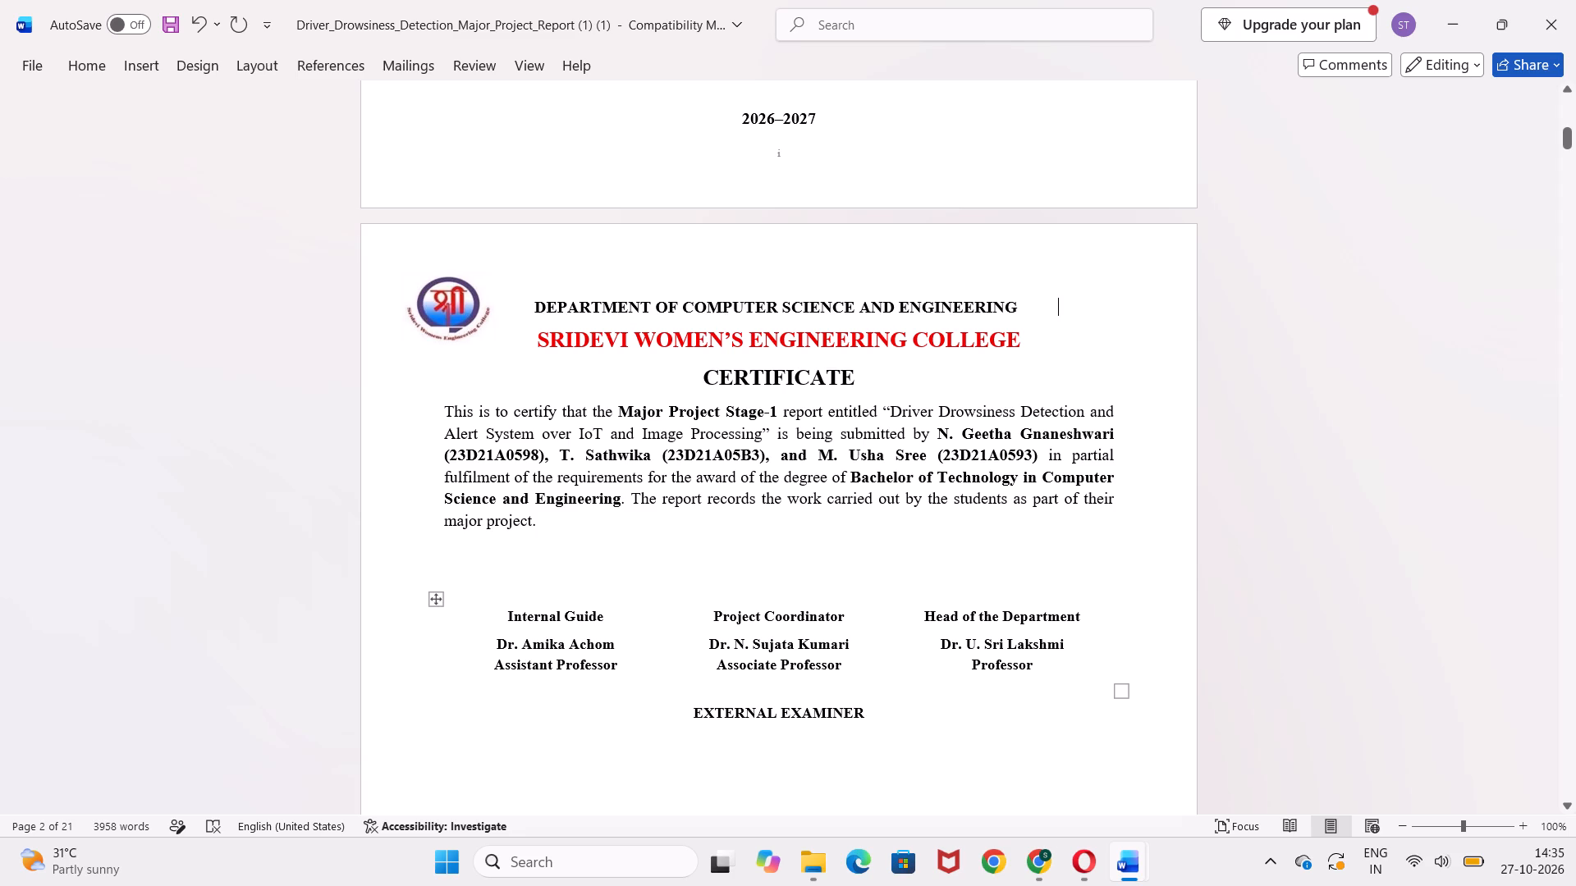
drag(506, 610, 604, 616)
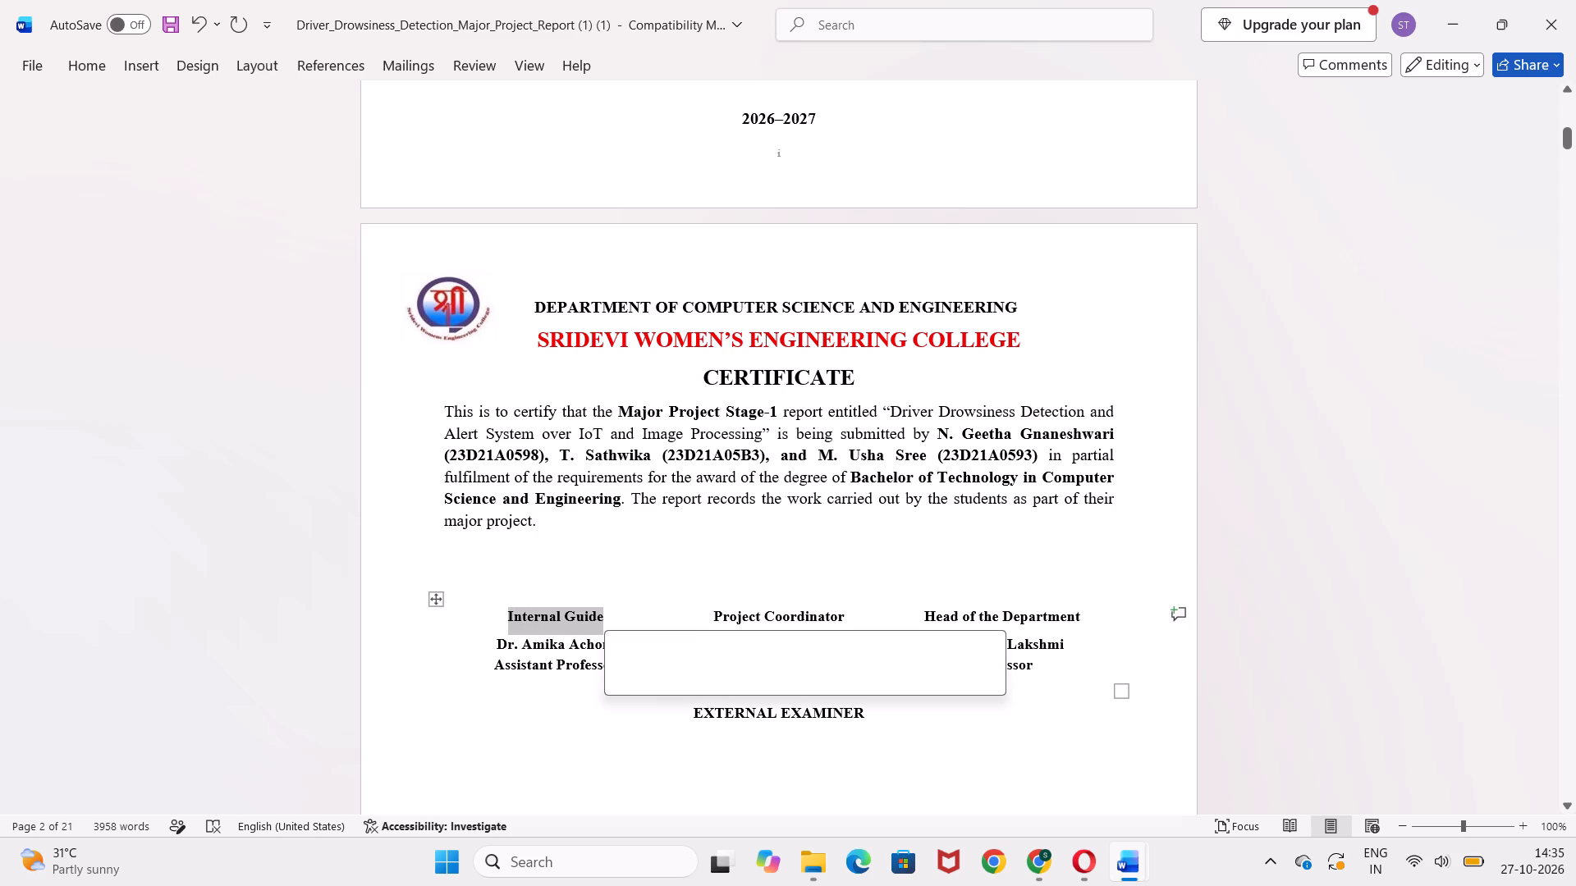
click(728, 646)
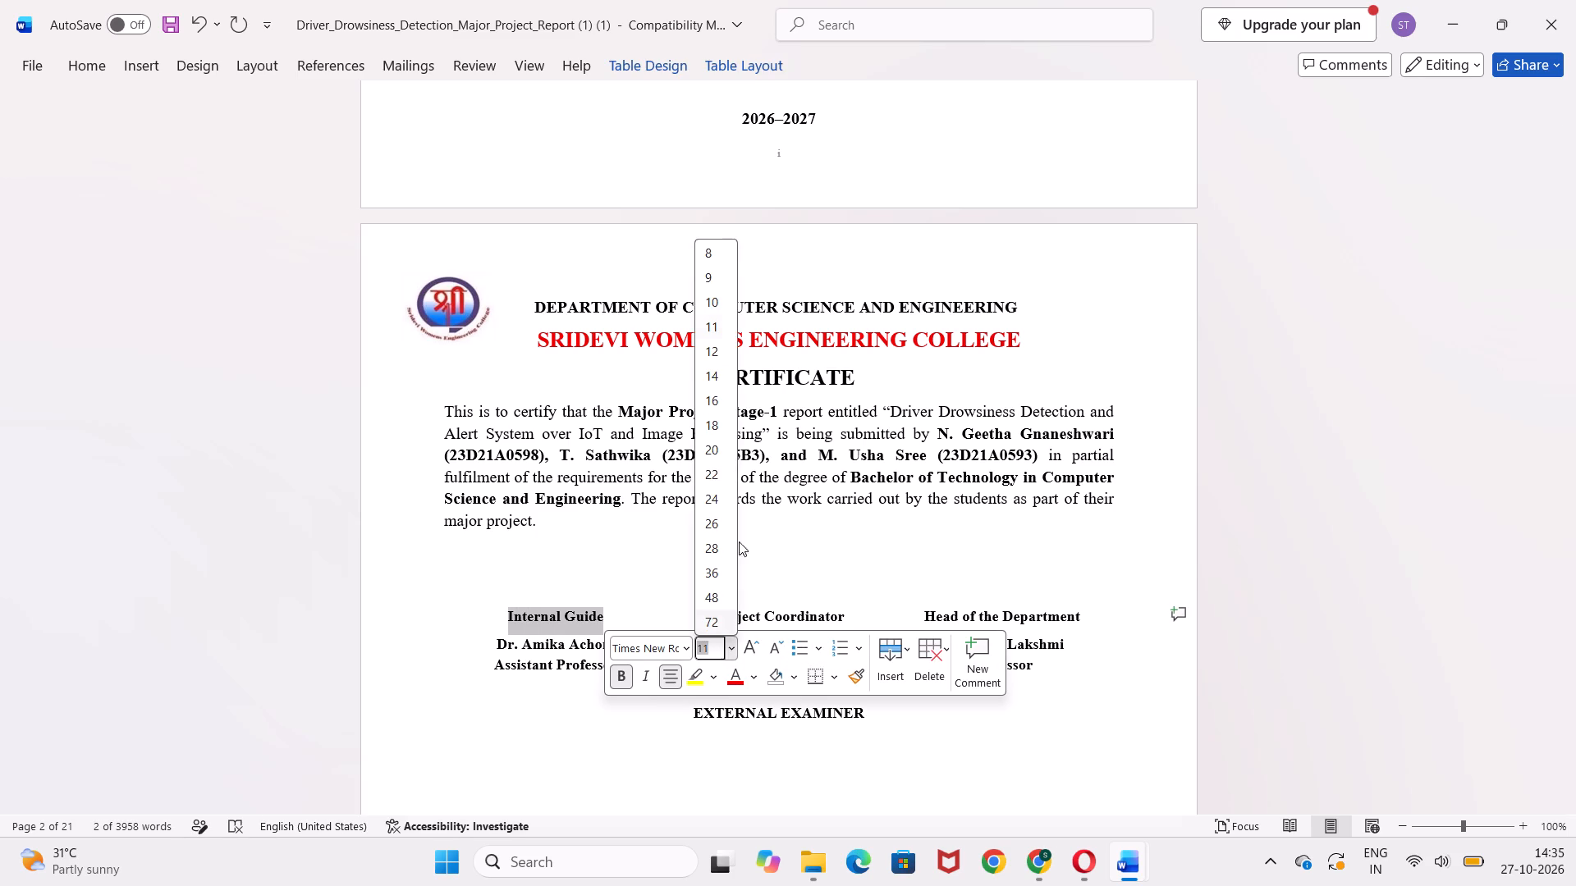
click(707, 354)
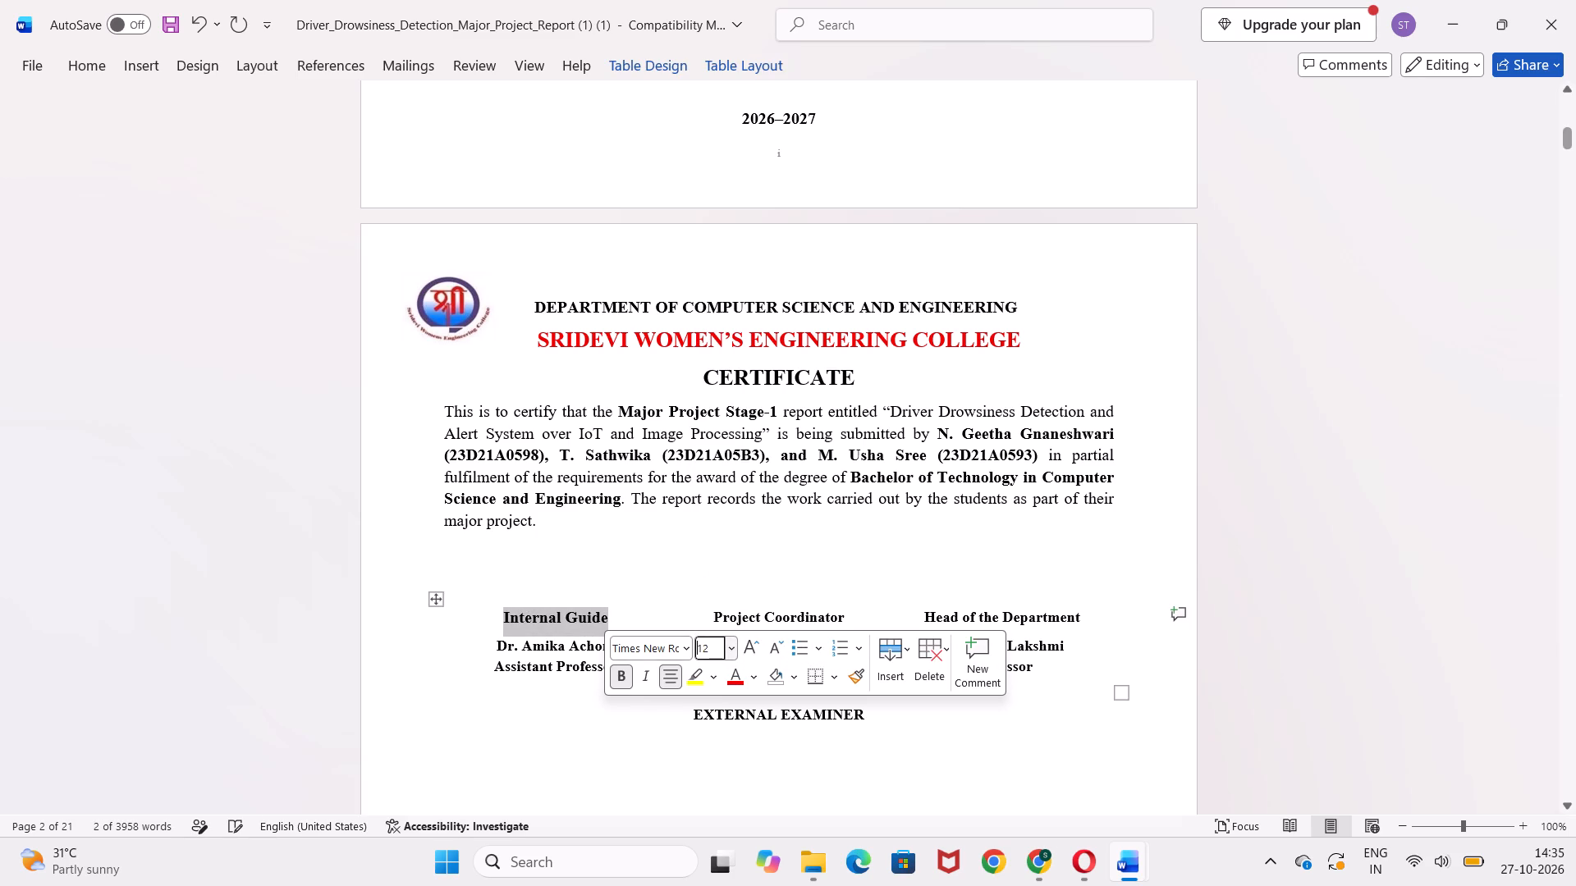
drag(713, 618, 855, 620)
click(845, 617)
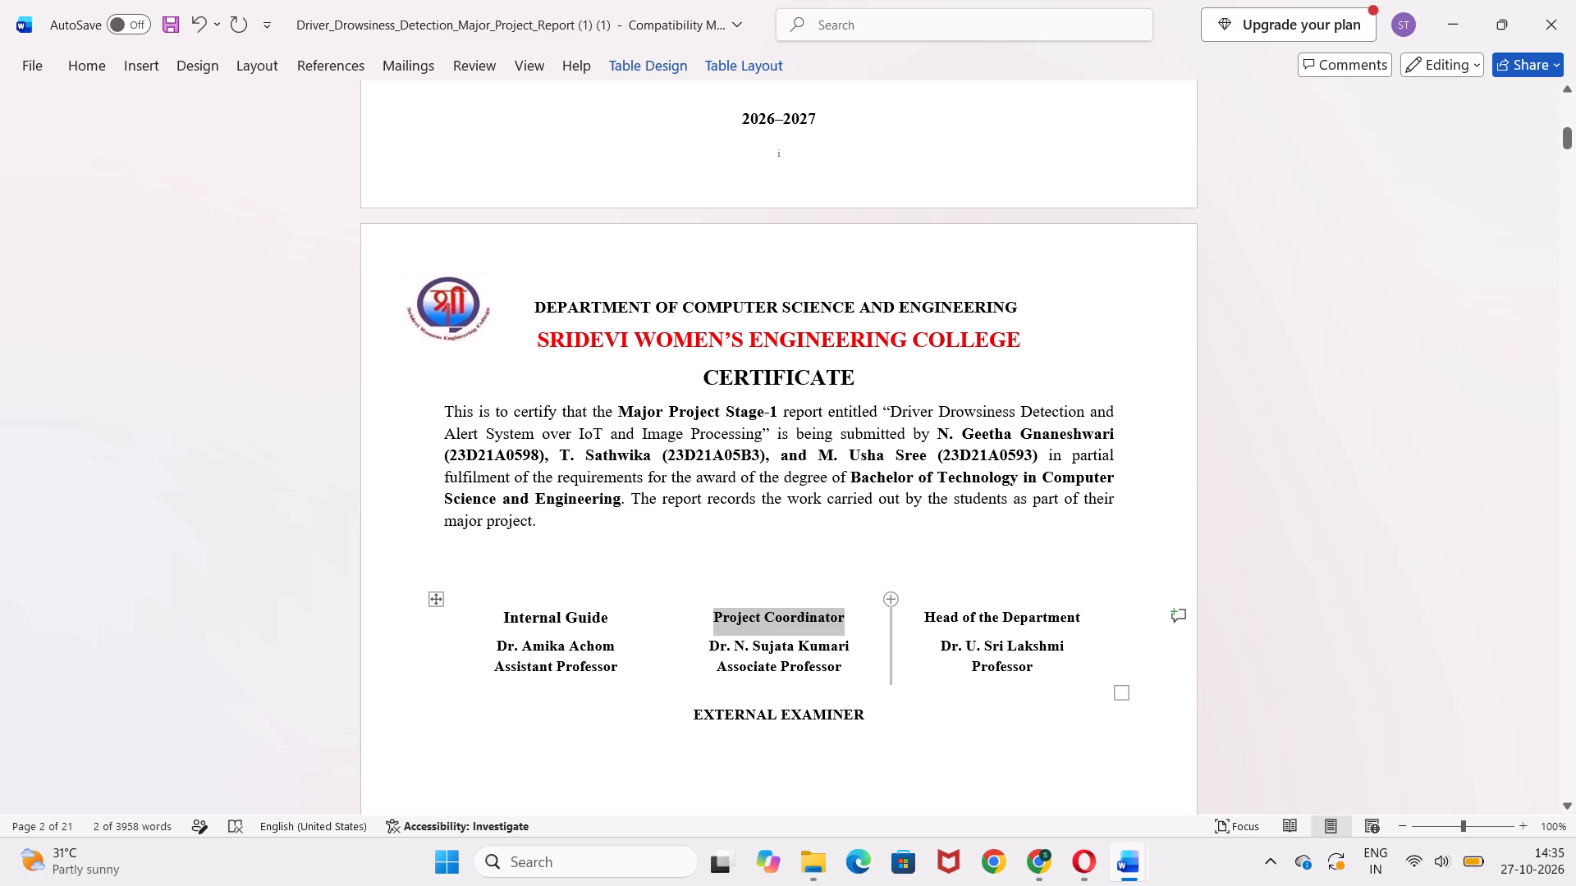
drag(845, 617, 712, 613)
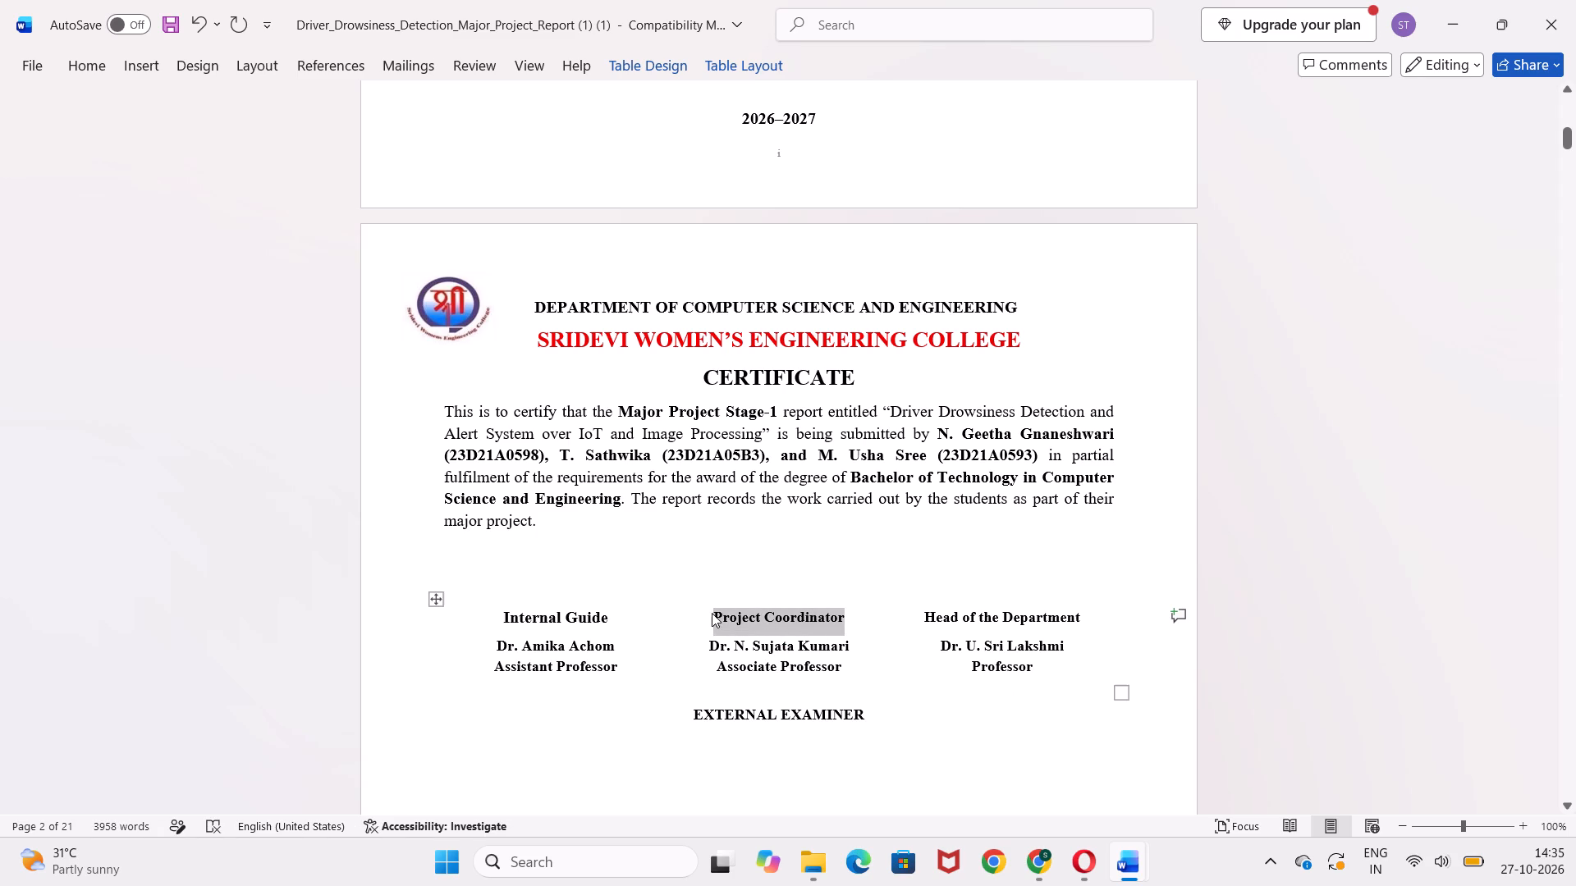
click(840, 642)
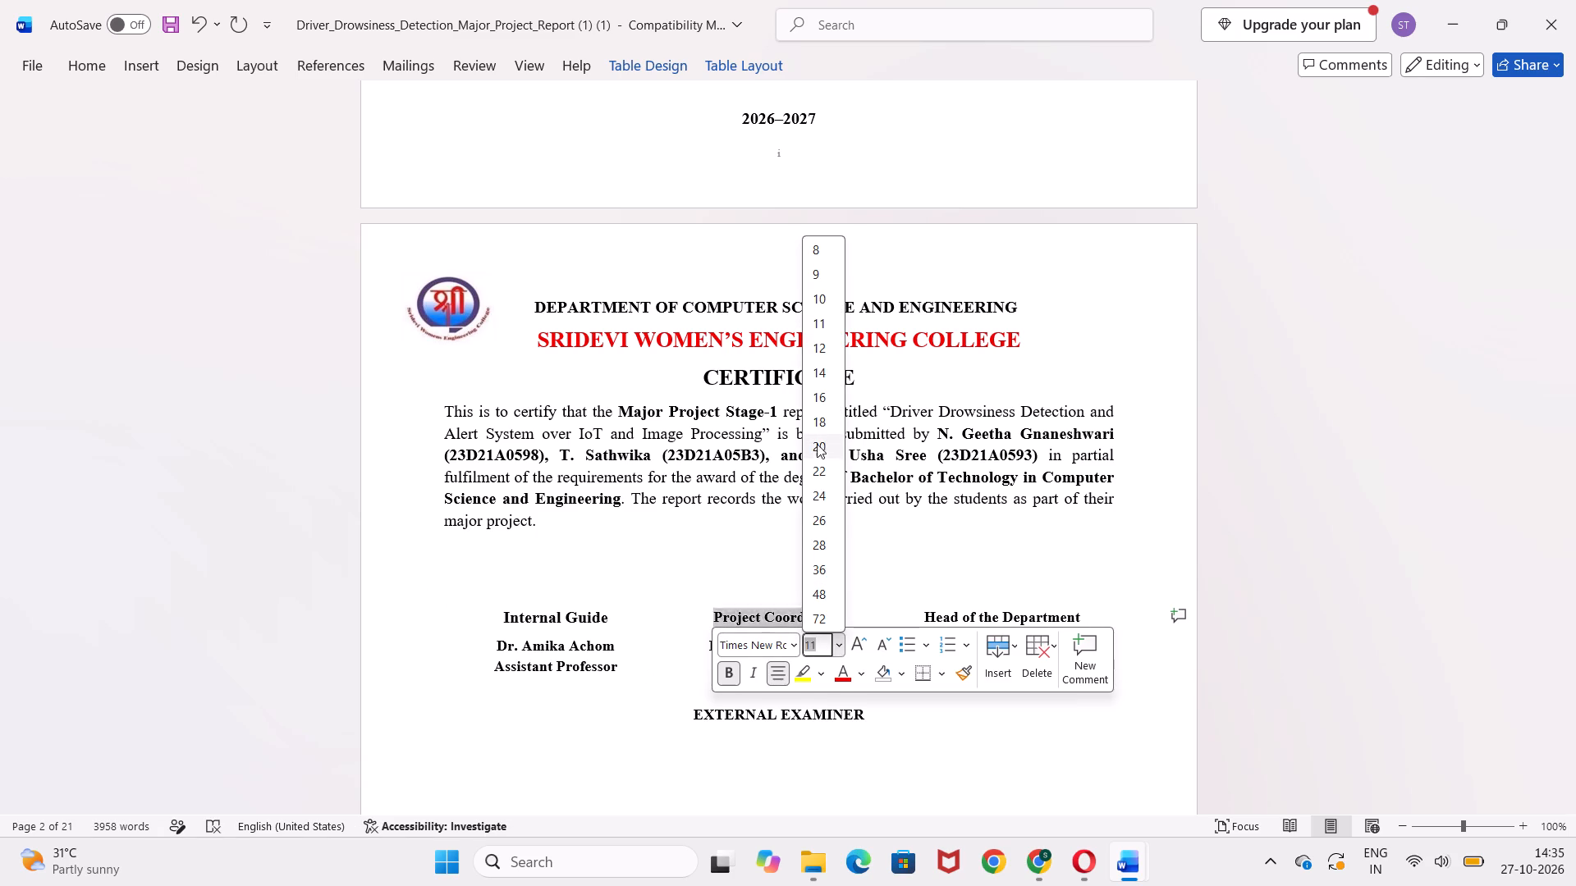
click(819, 352)
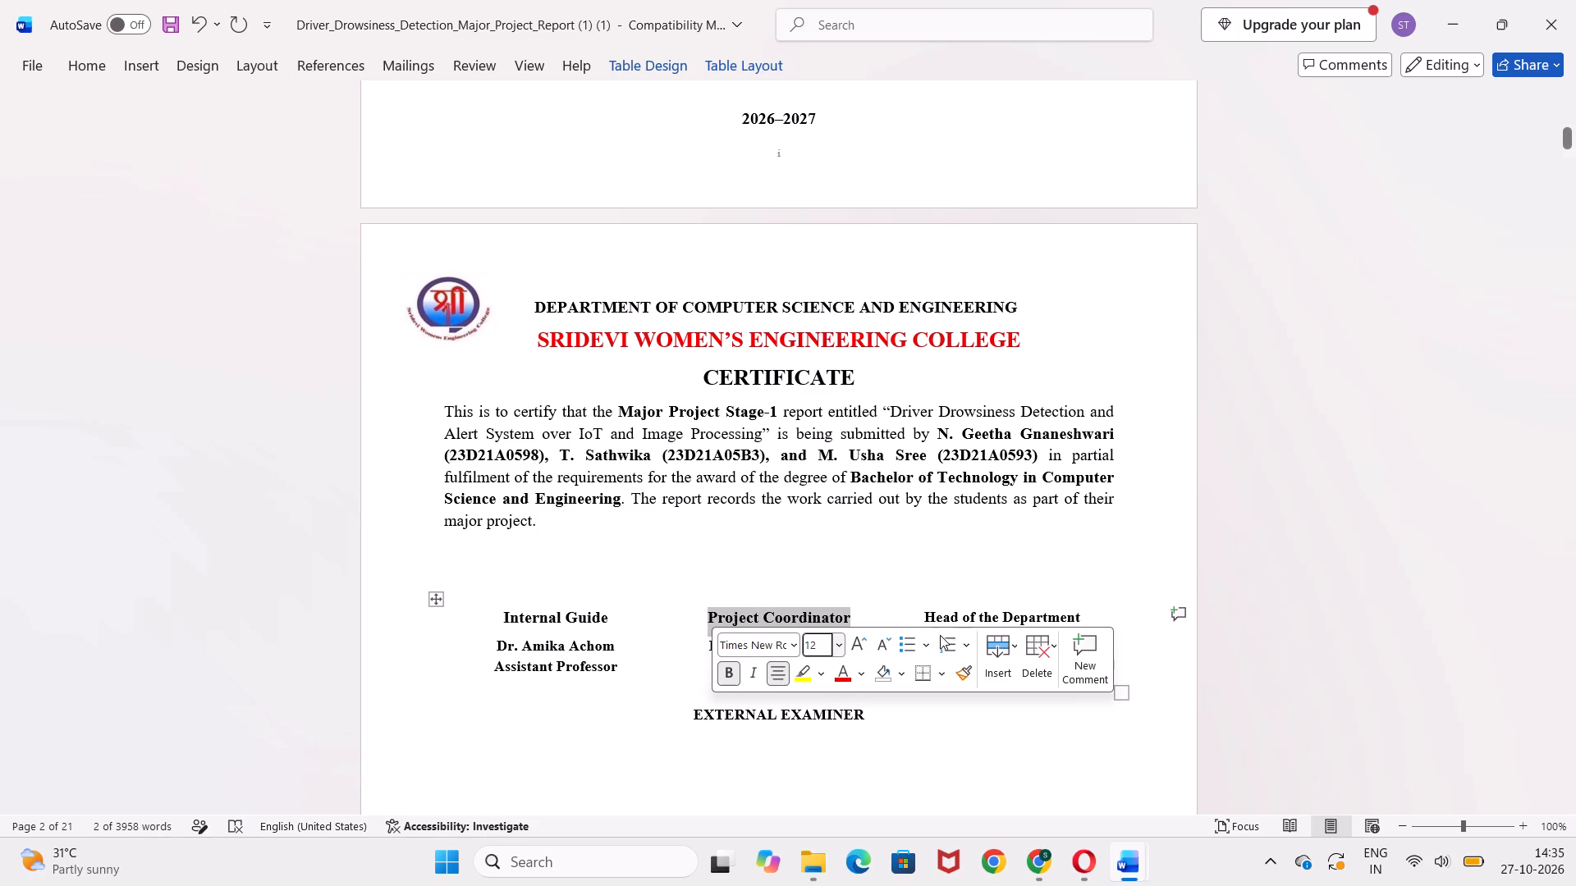
drag(921, 618, 1097, 596)
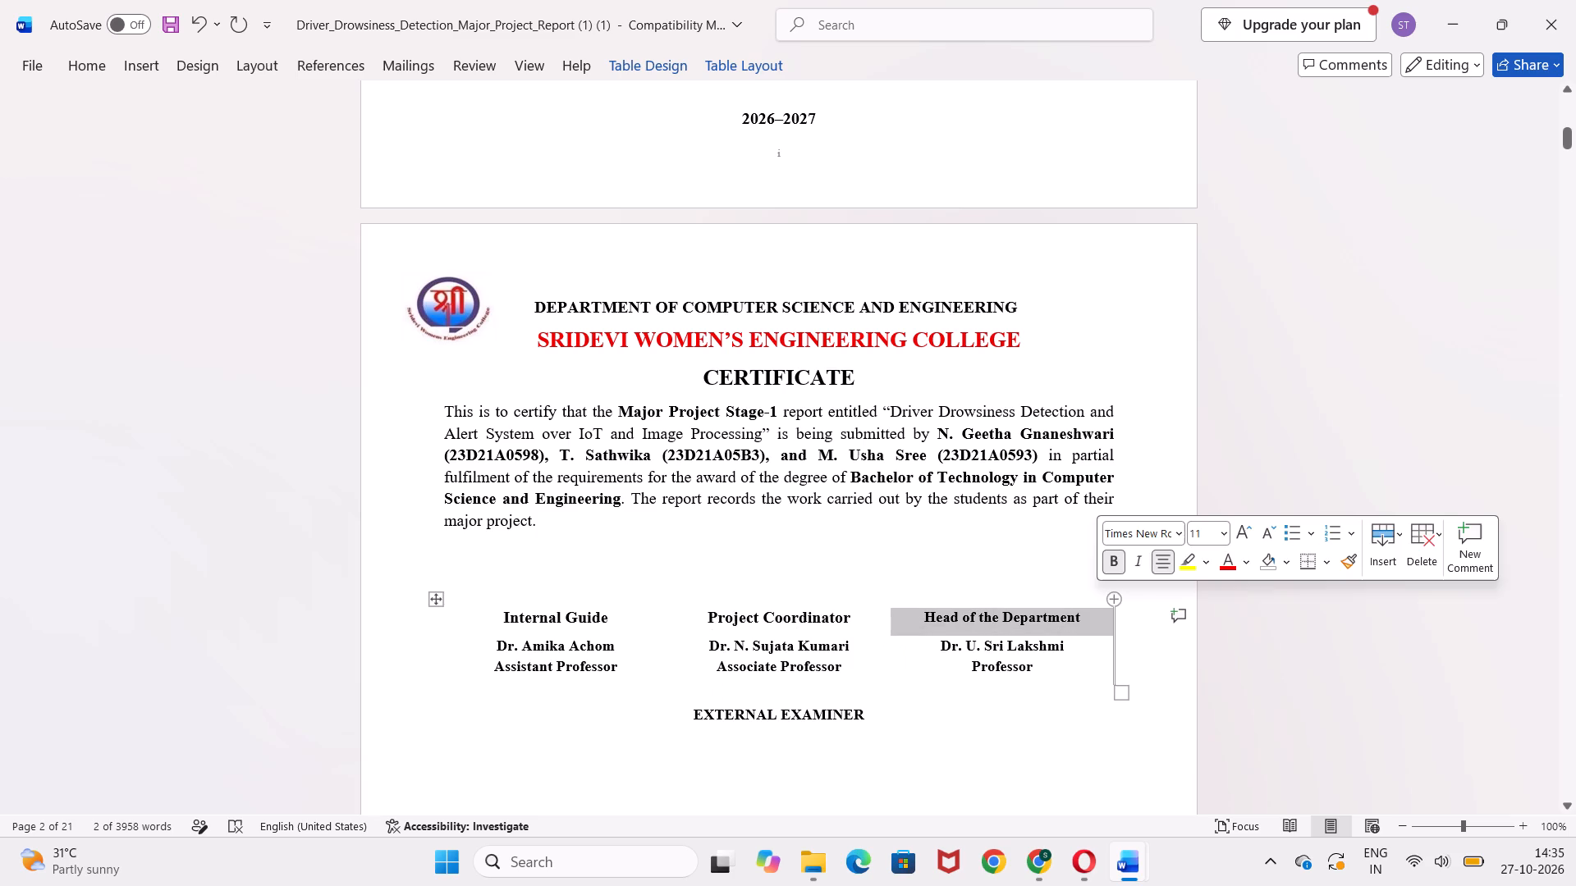
click(1226, 527)
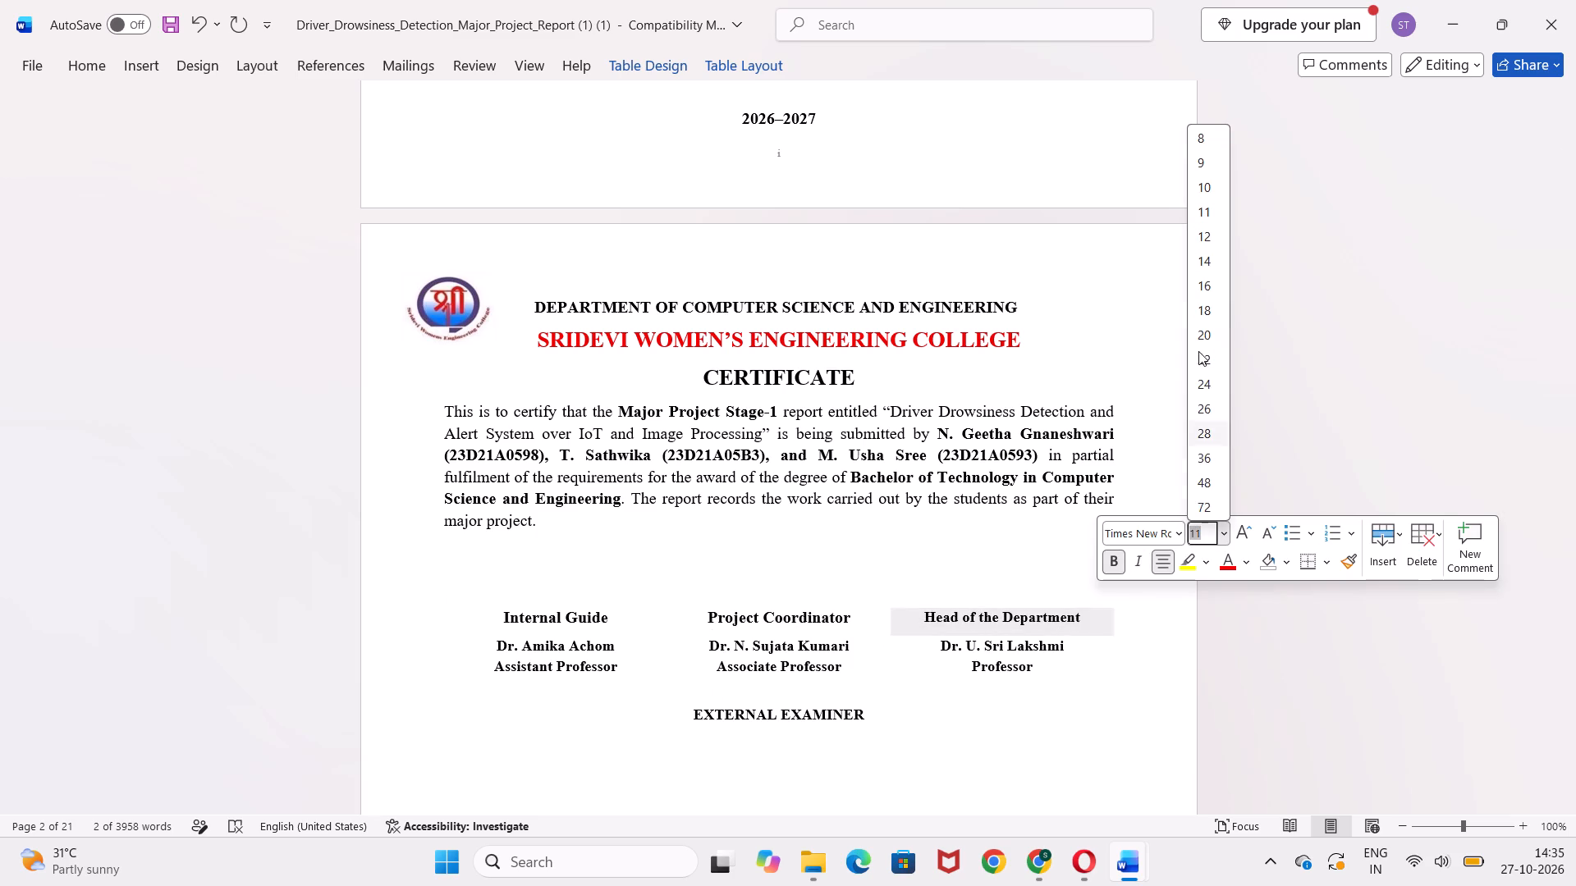
click(1211, 240)
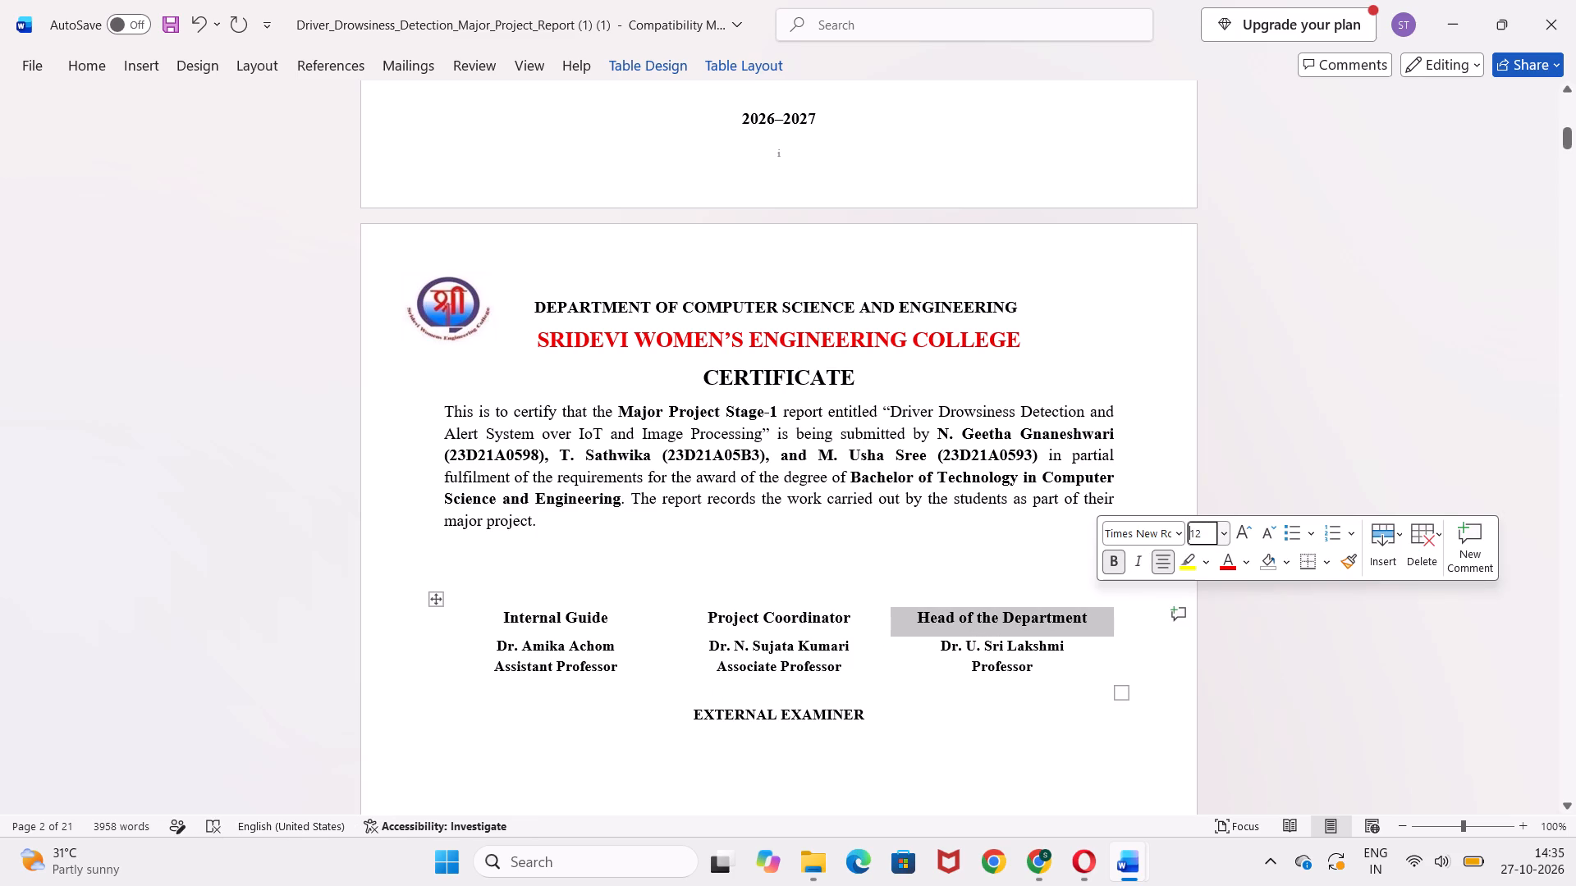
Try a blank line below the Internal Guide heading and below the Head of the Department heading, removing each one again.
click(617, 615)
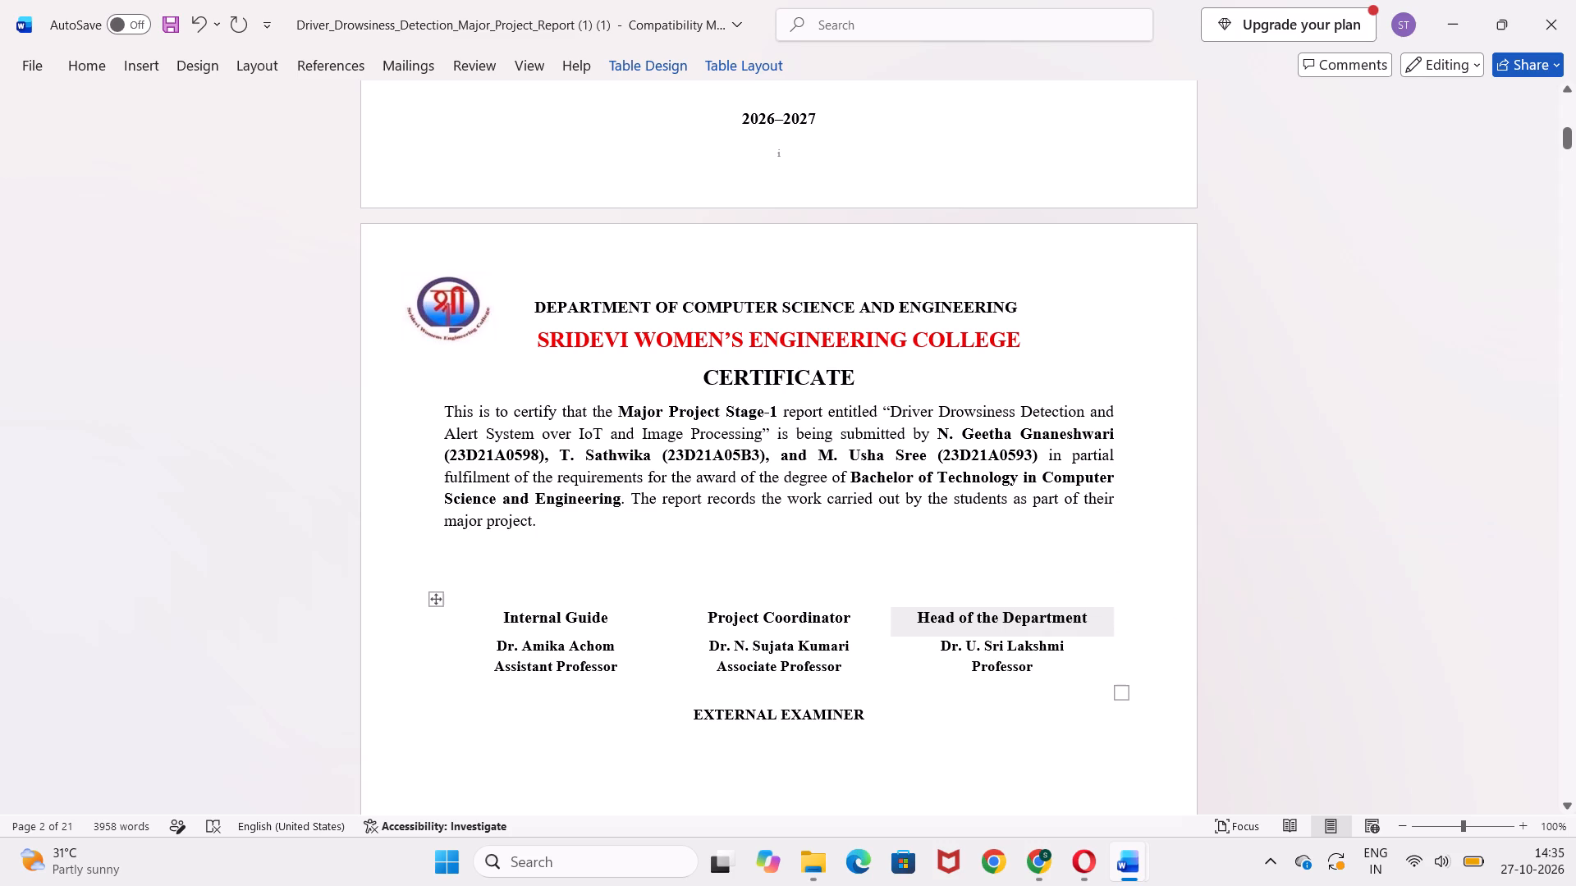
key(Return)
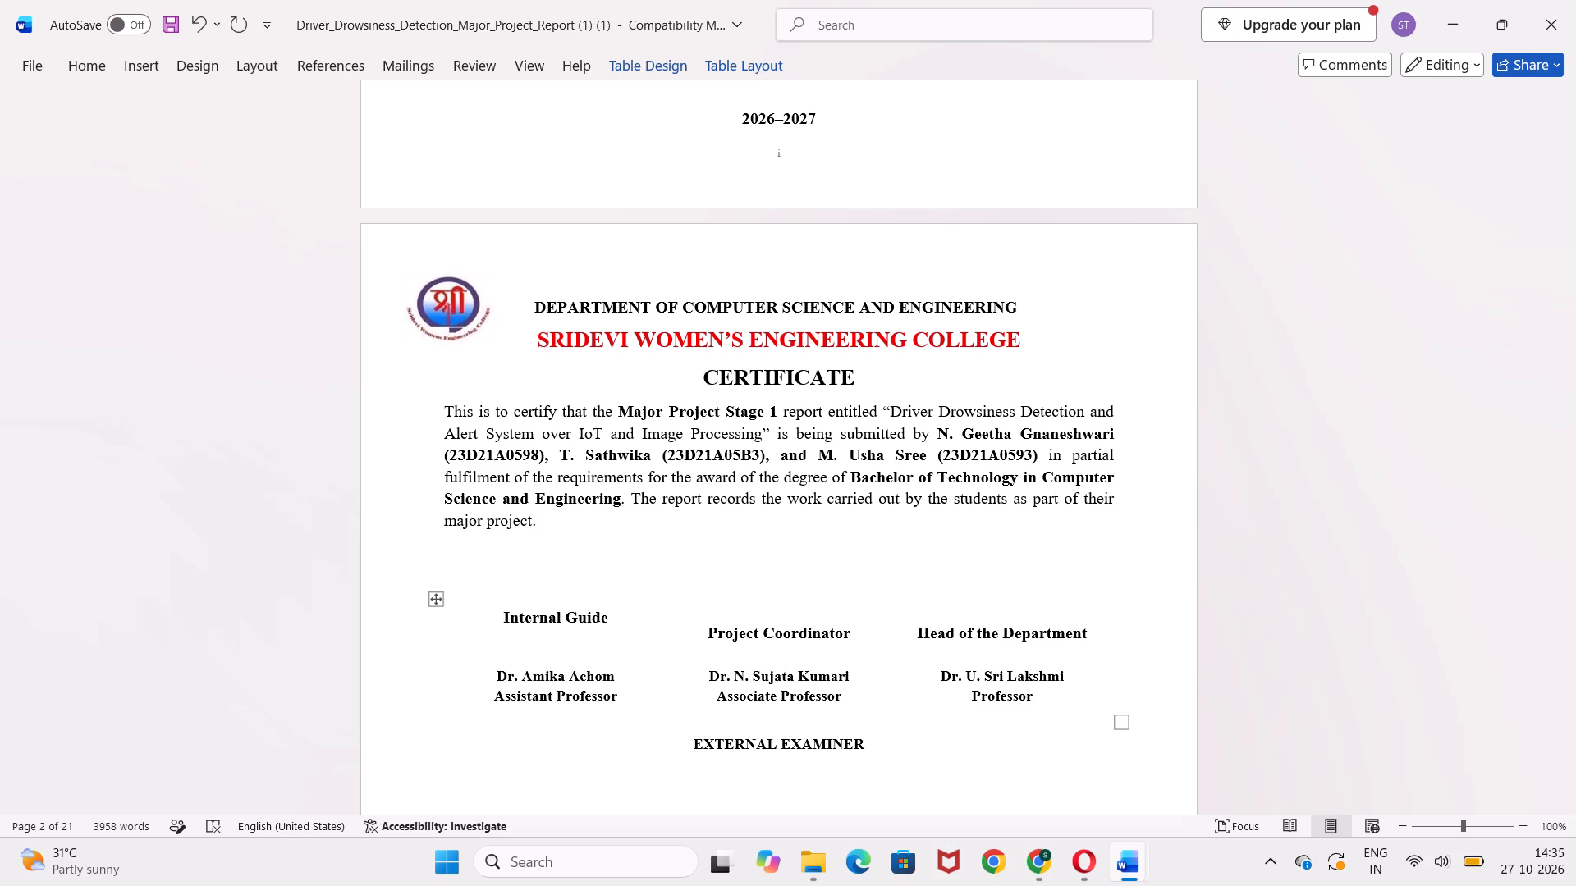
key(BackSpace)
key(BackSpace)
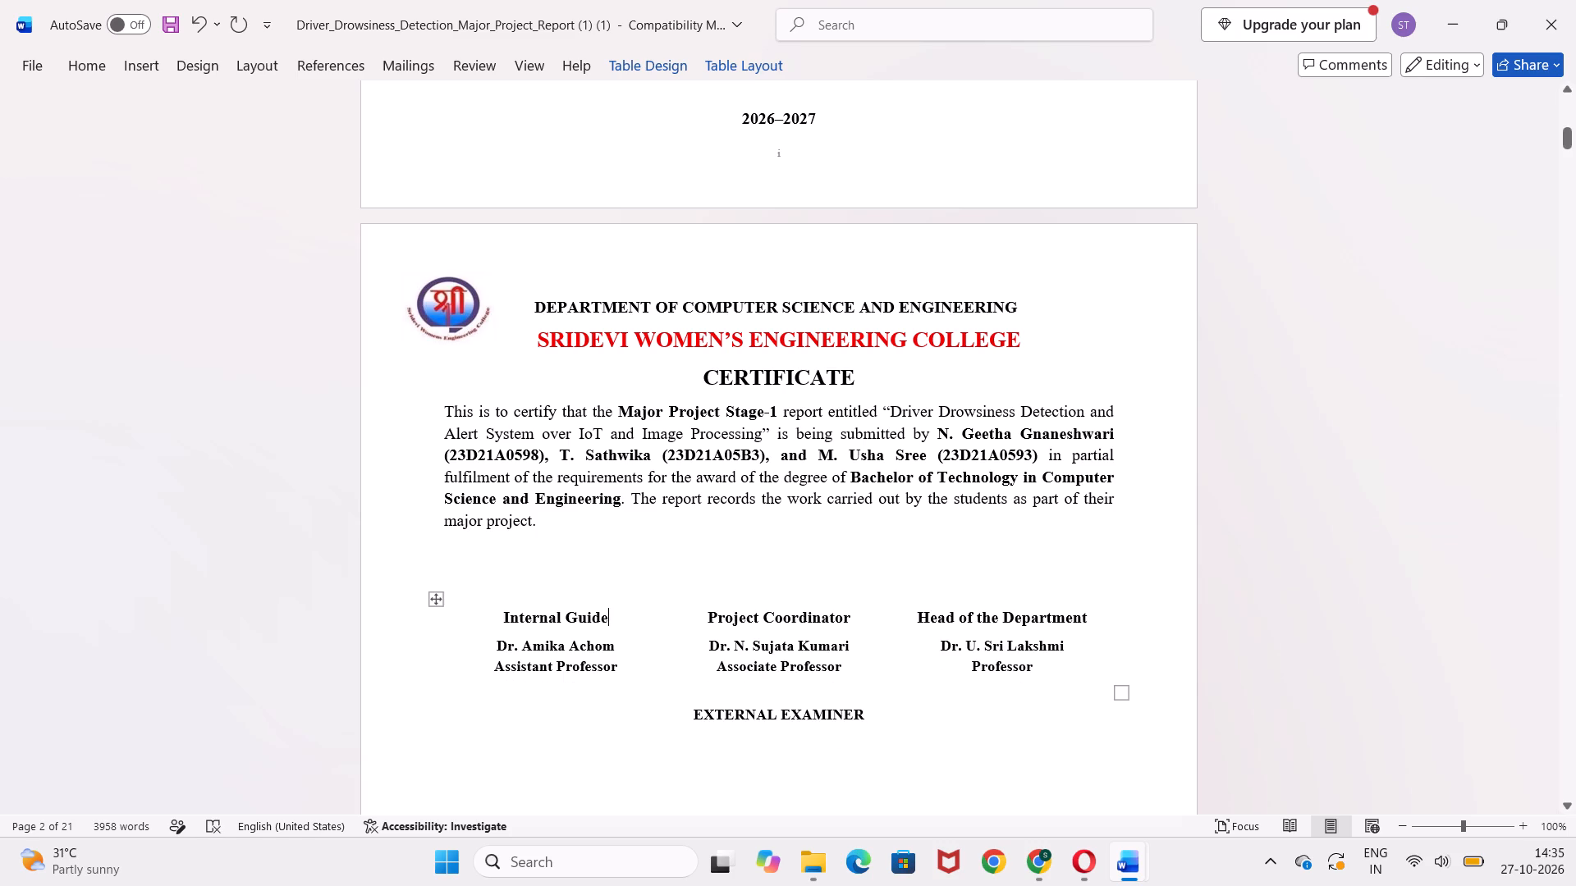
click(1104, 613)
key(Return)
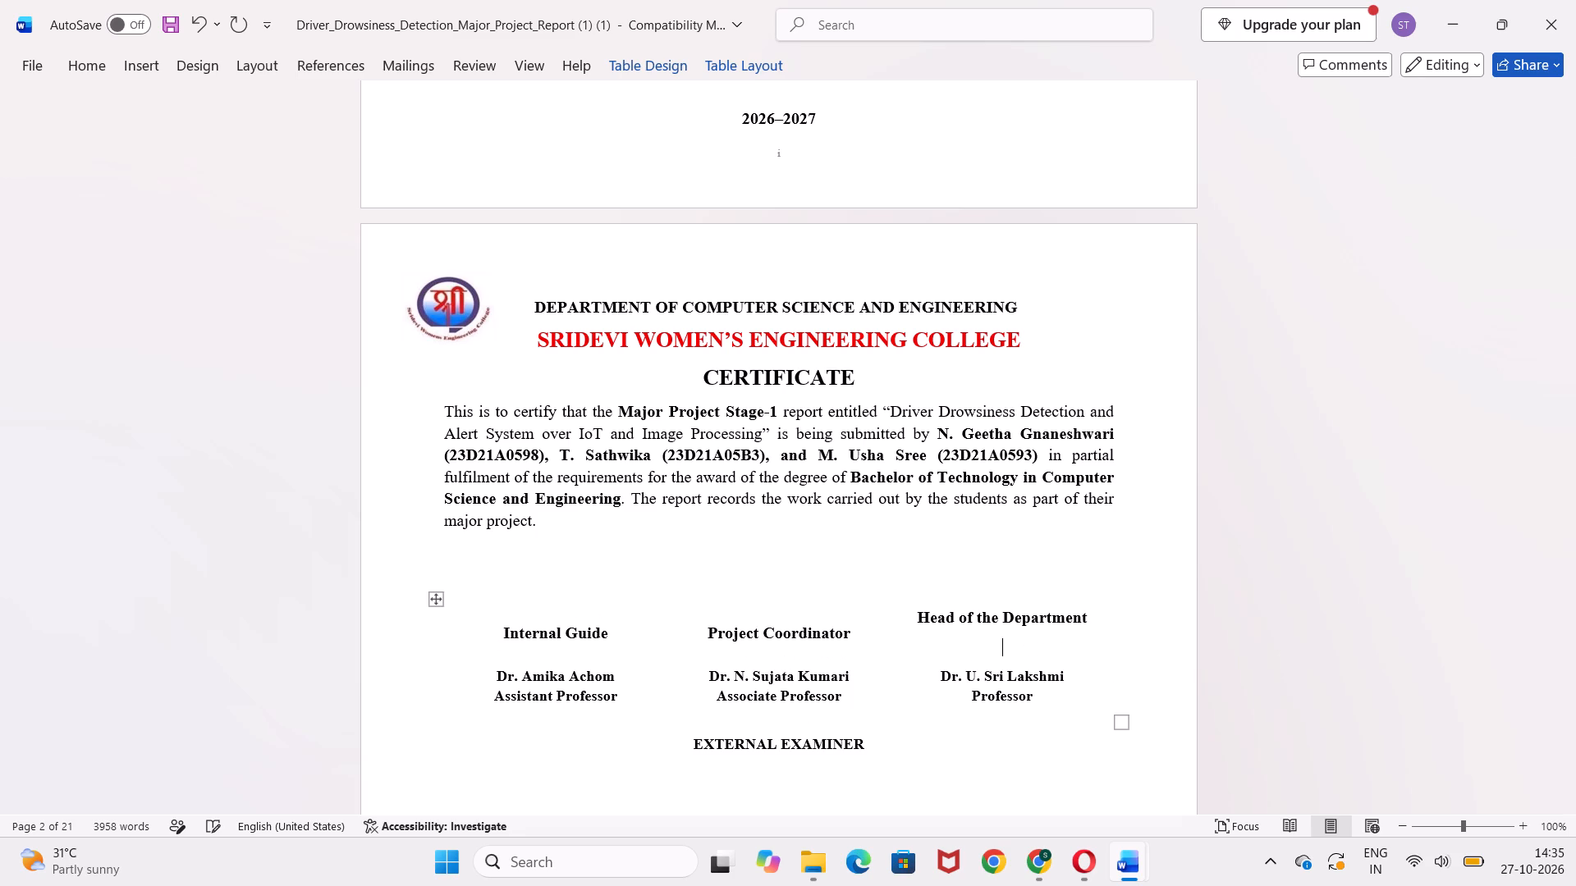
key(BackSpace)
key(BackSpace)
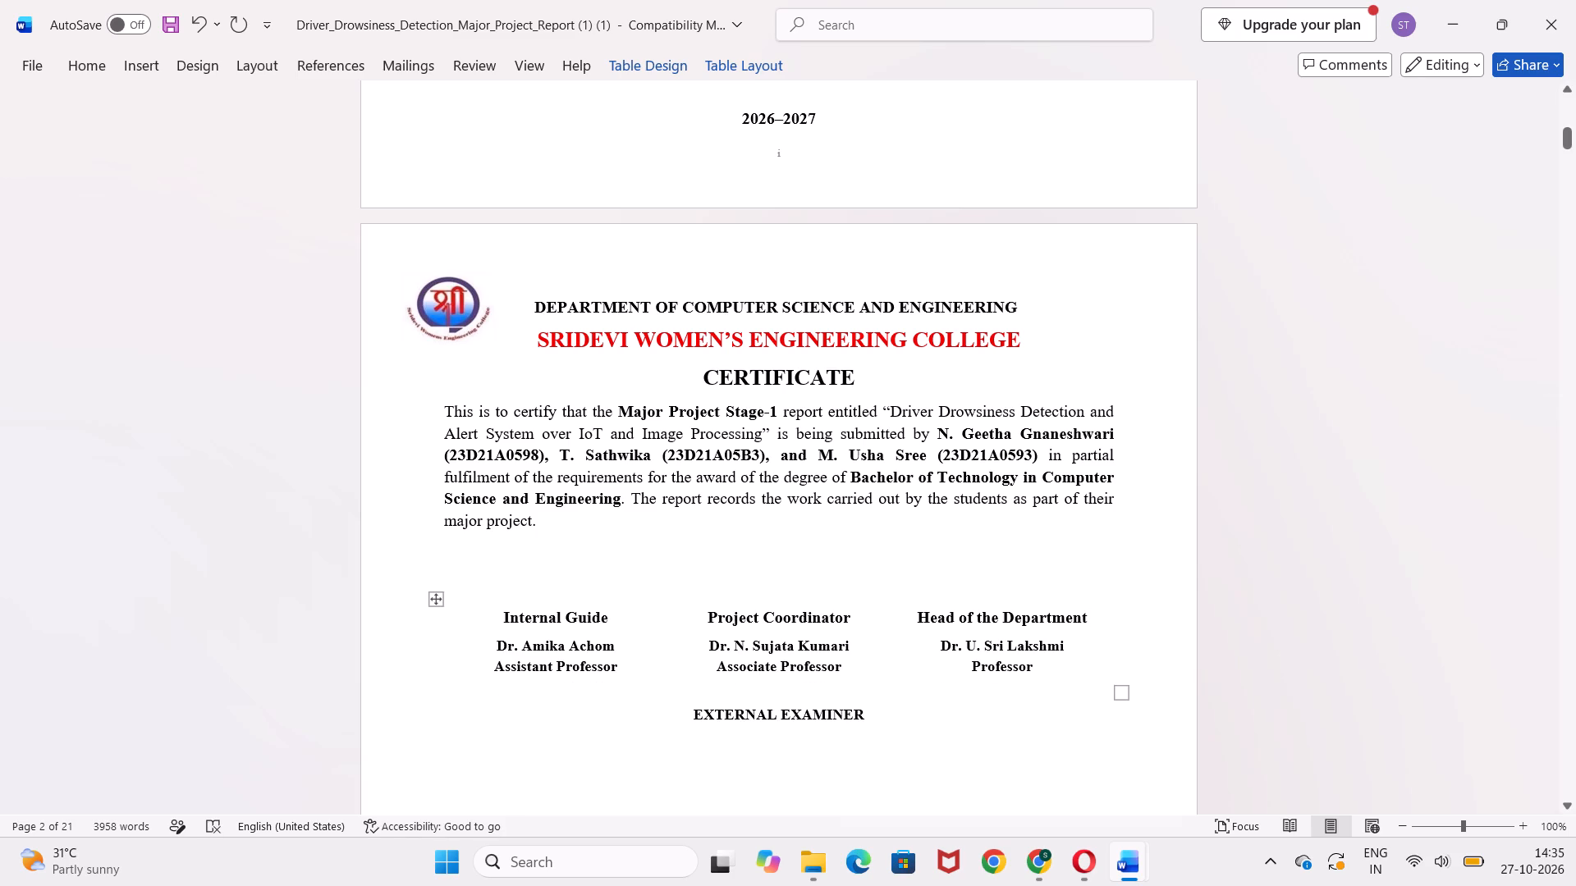
Insert two blank lines above each of the three names in the certificate's signature table to leave room for signatures.
click(586, 634)
click(586, 634)
click(484, 652)
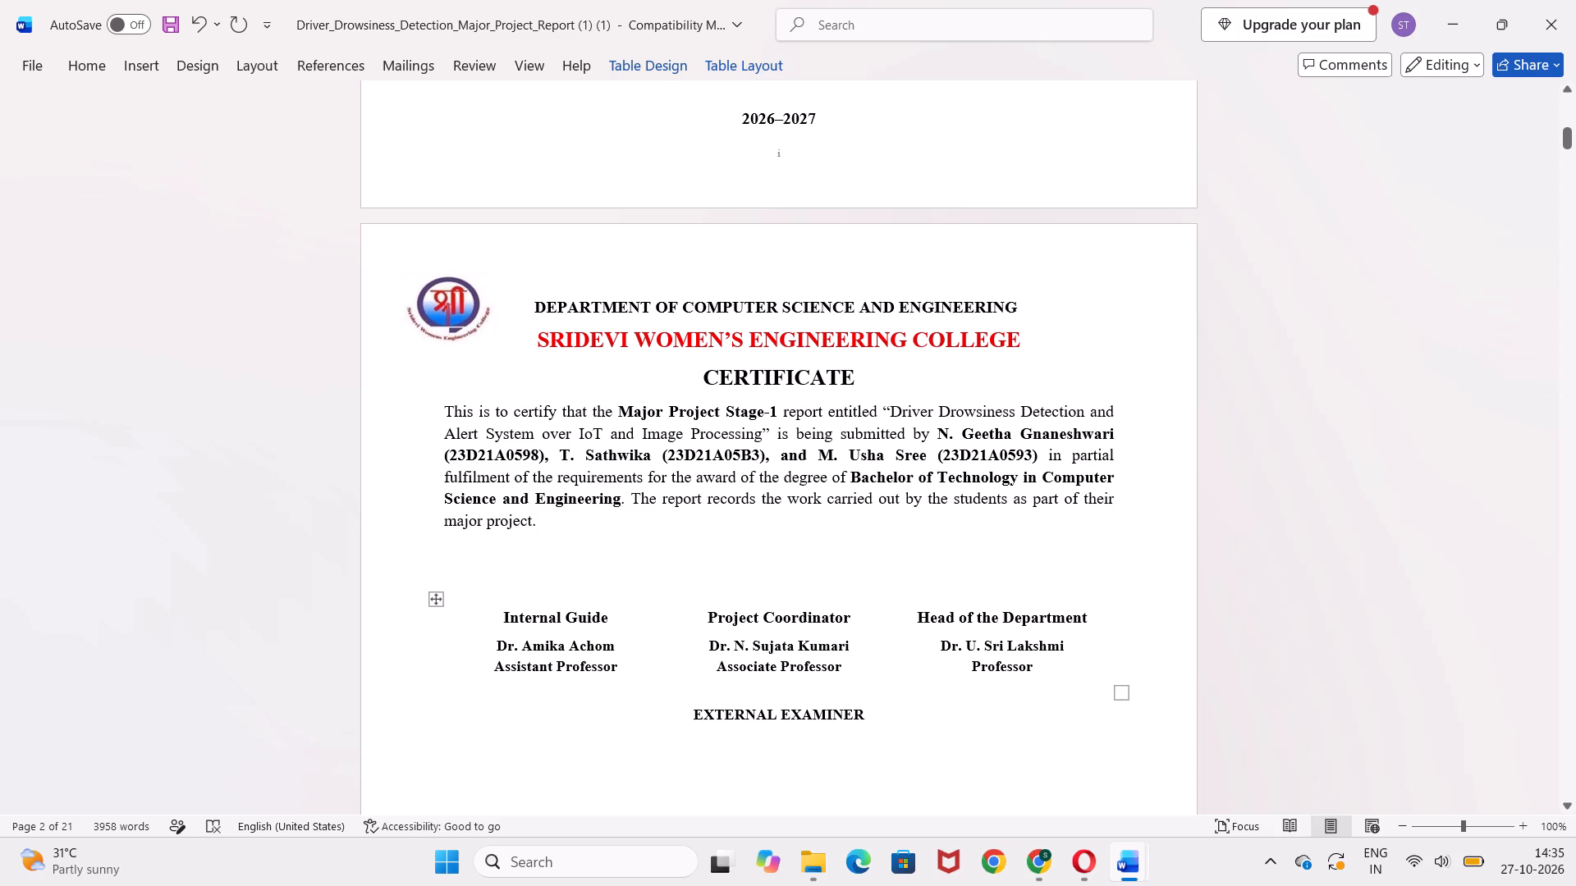
click(484, 652)
key(Return)
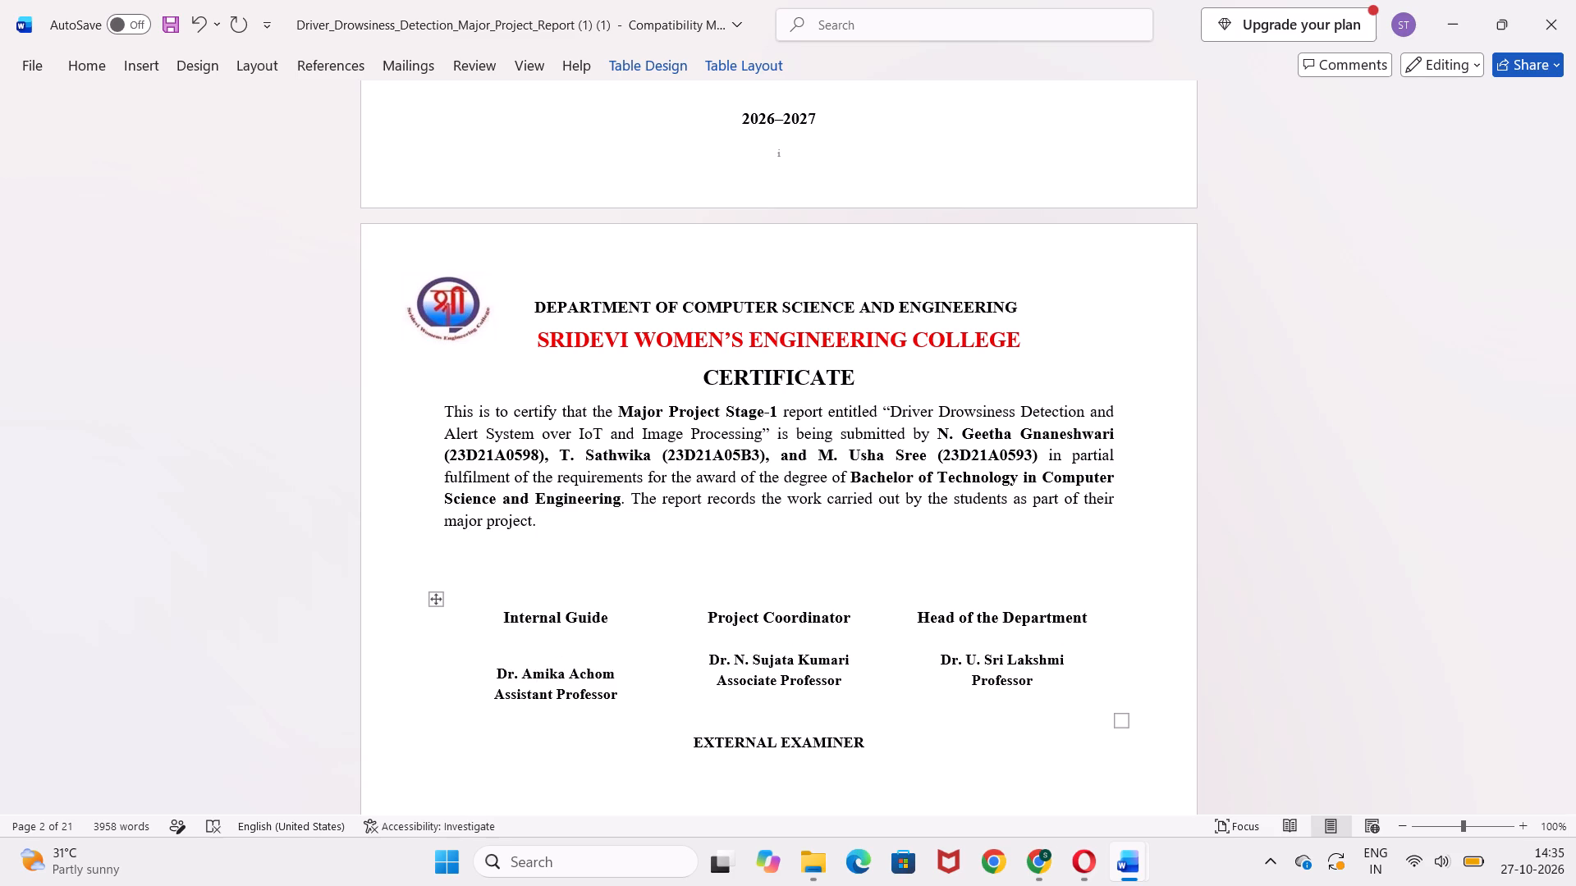
key(Return)
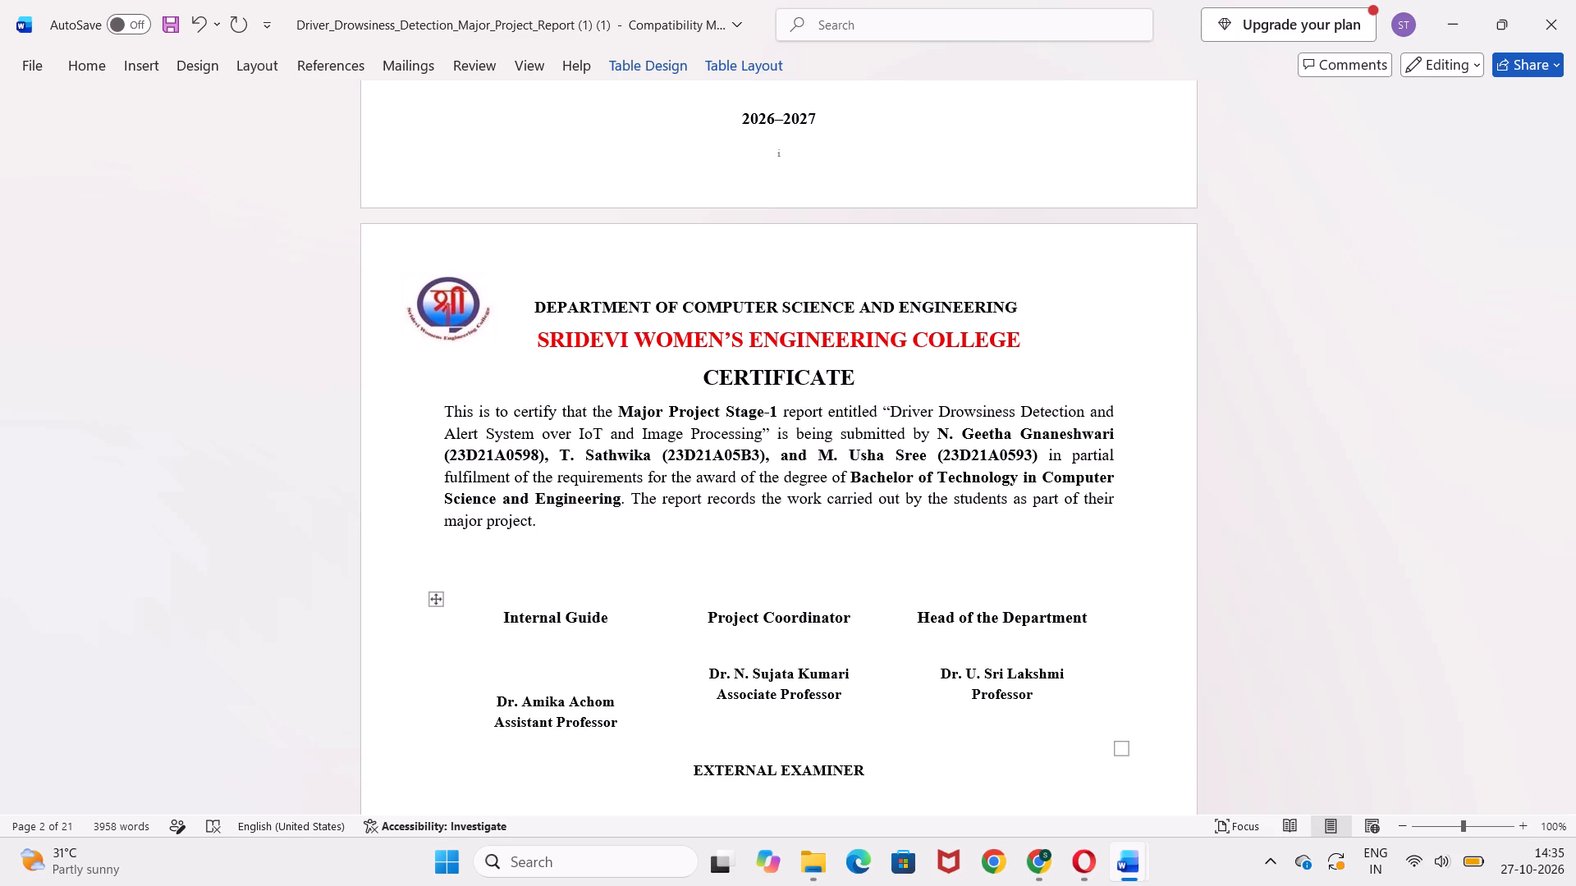
click(706, 673)
key(Return)
key(Return)
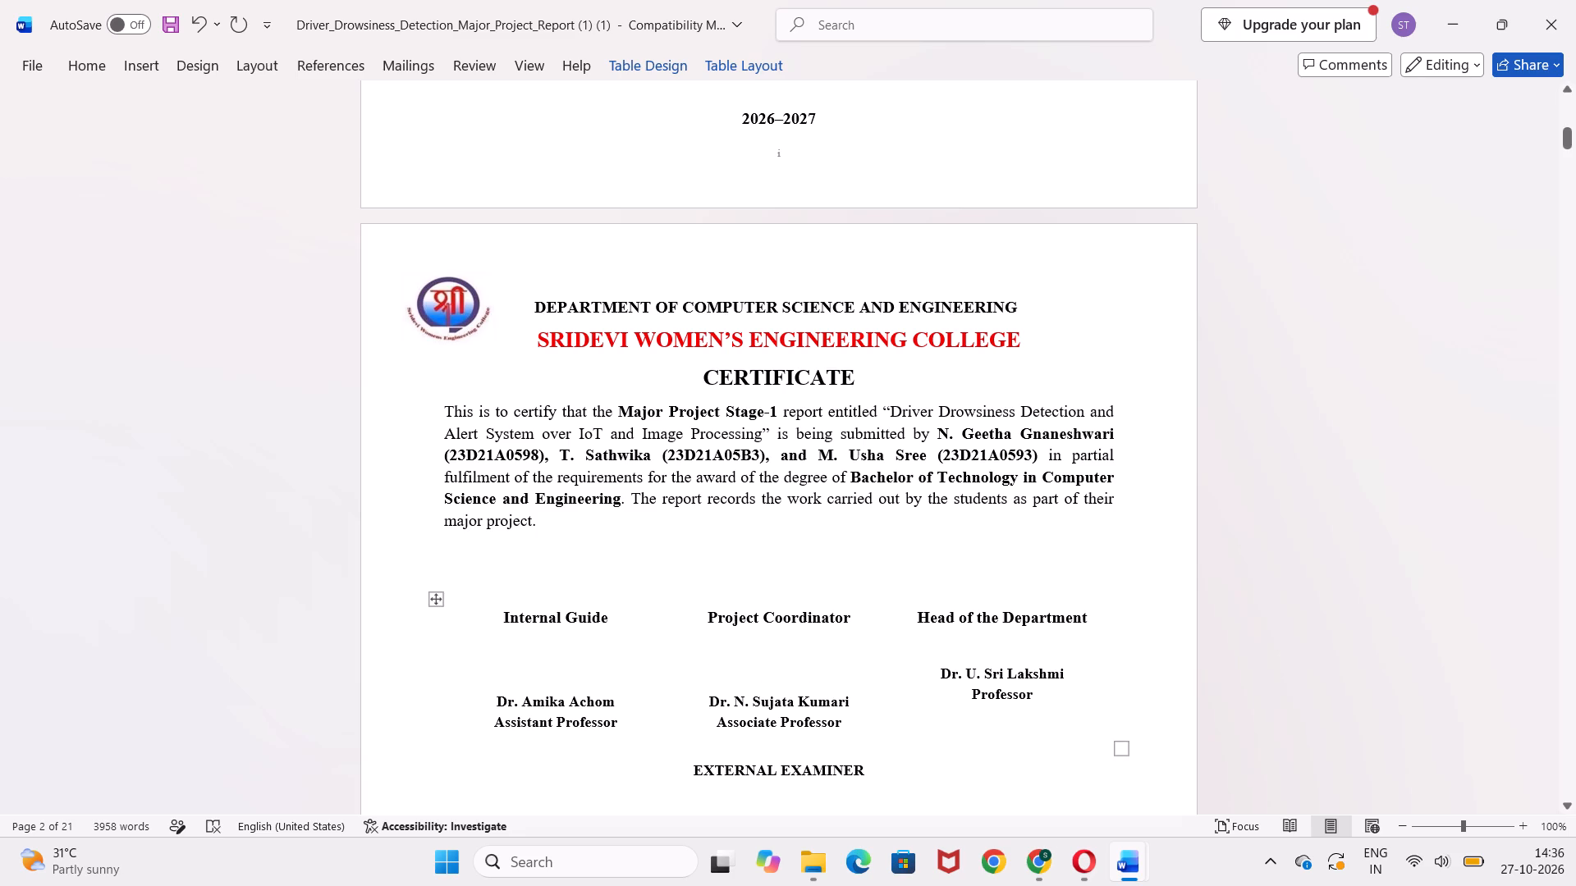
click(938, 677)
key(Return)
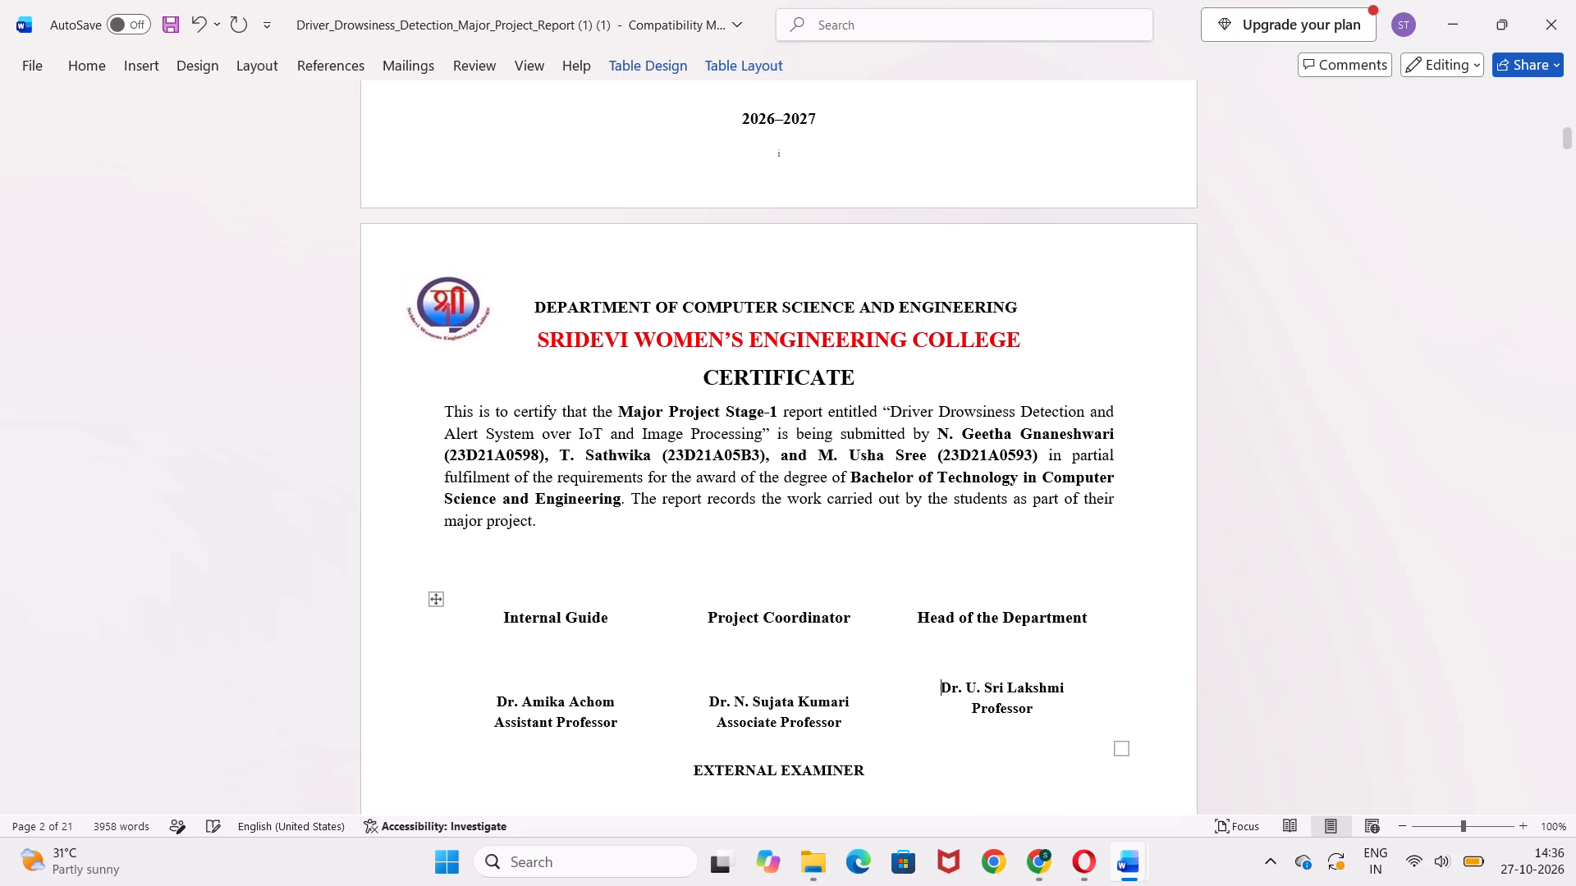
key(Return)
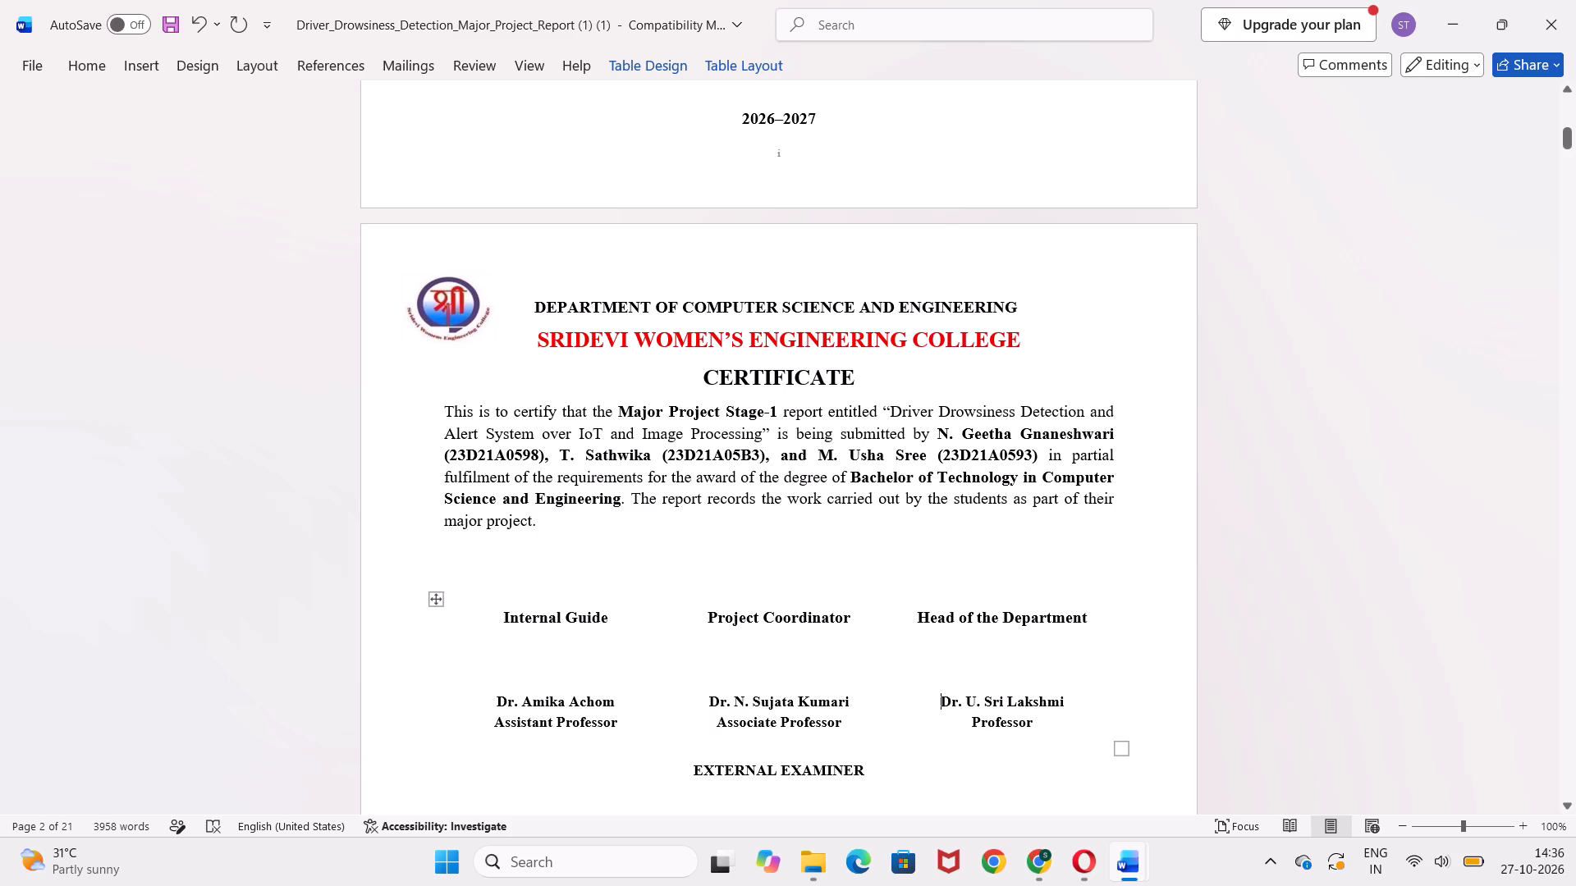
Insert two blank lines between the signature table and the EXTERNAL EXAMINER line on the certificate page.
click(764, 744)
key(Return)
scroll(764, 744, down, 2)
key(Return)
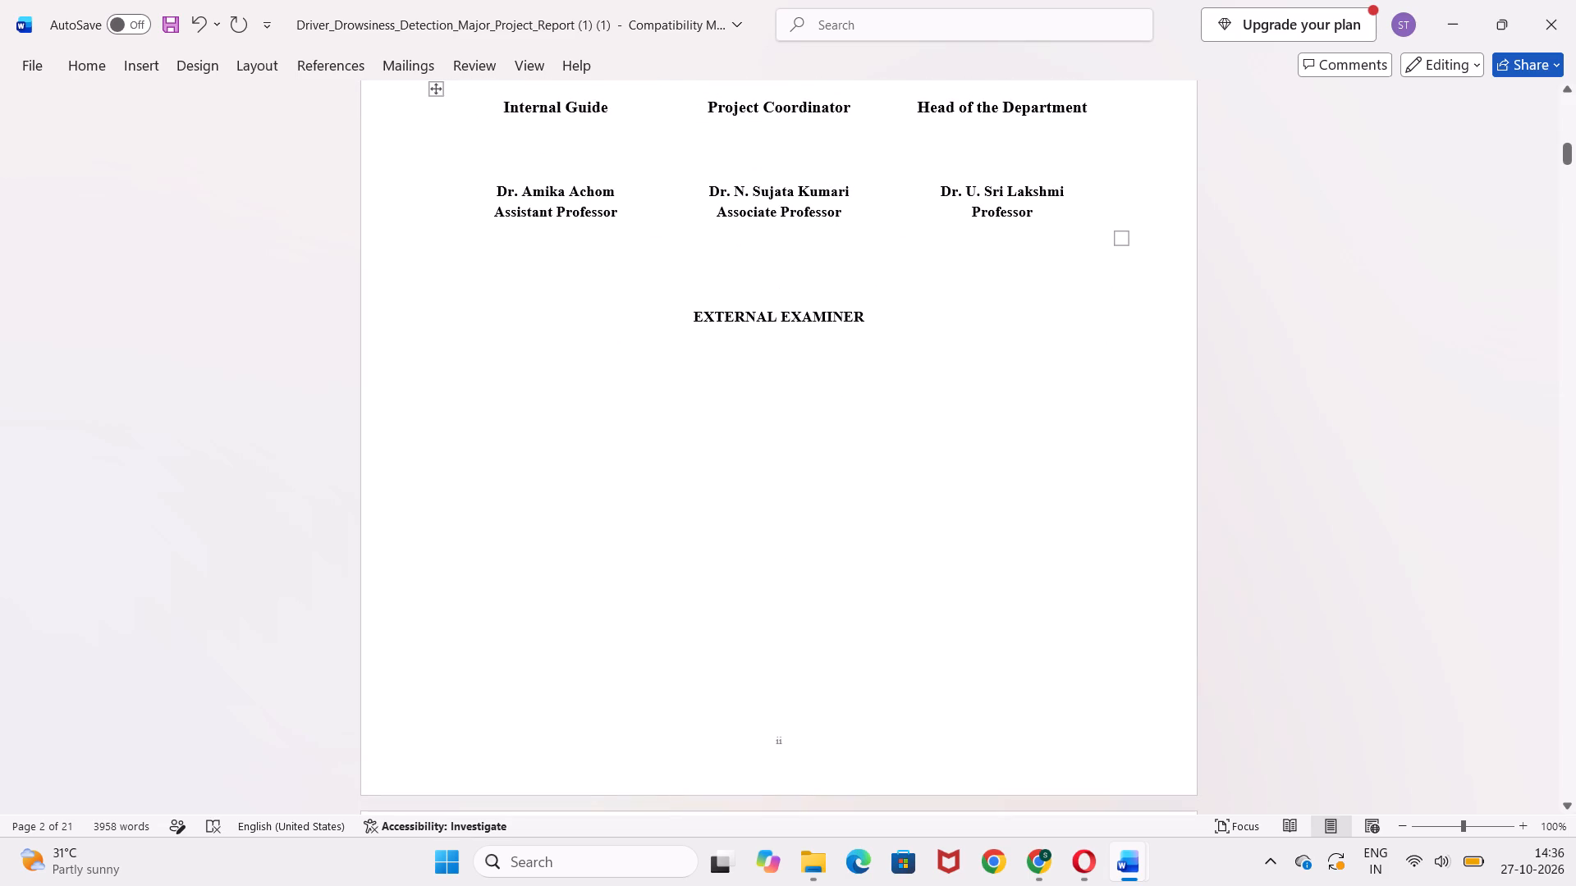
Set the three names and their designations in the certificate page's signature table to font size 12.
drag(494, 185, 896, 208)
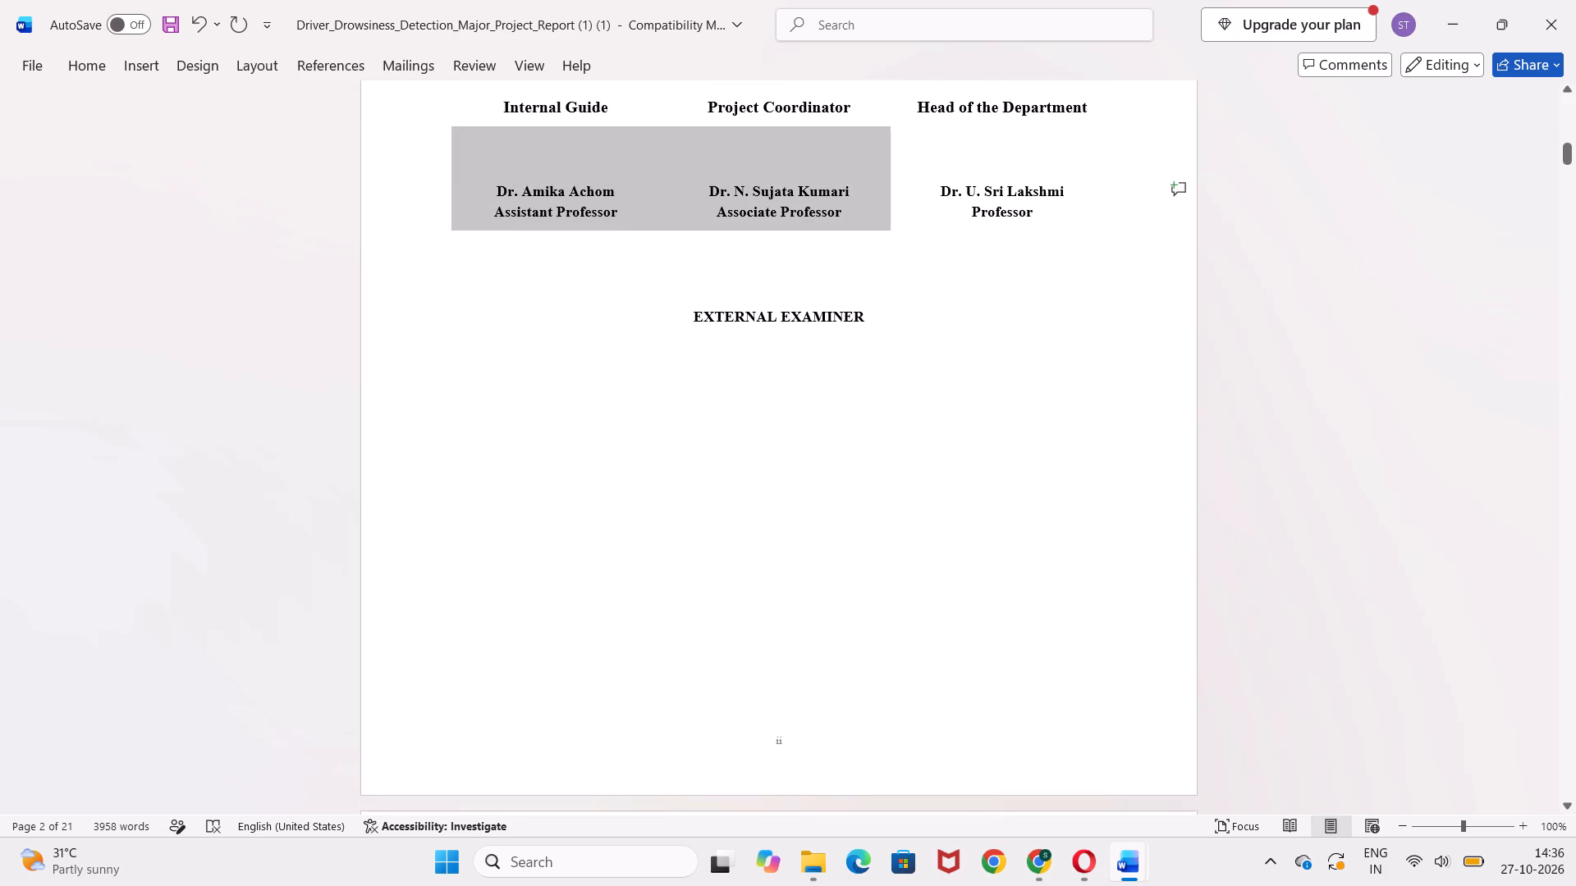
drag(896, 208, 959, 228)
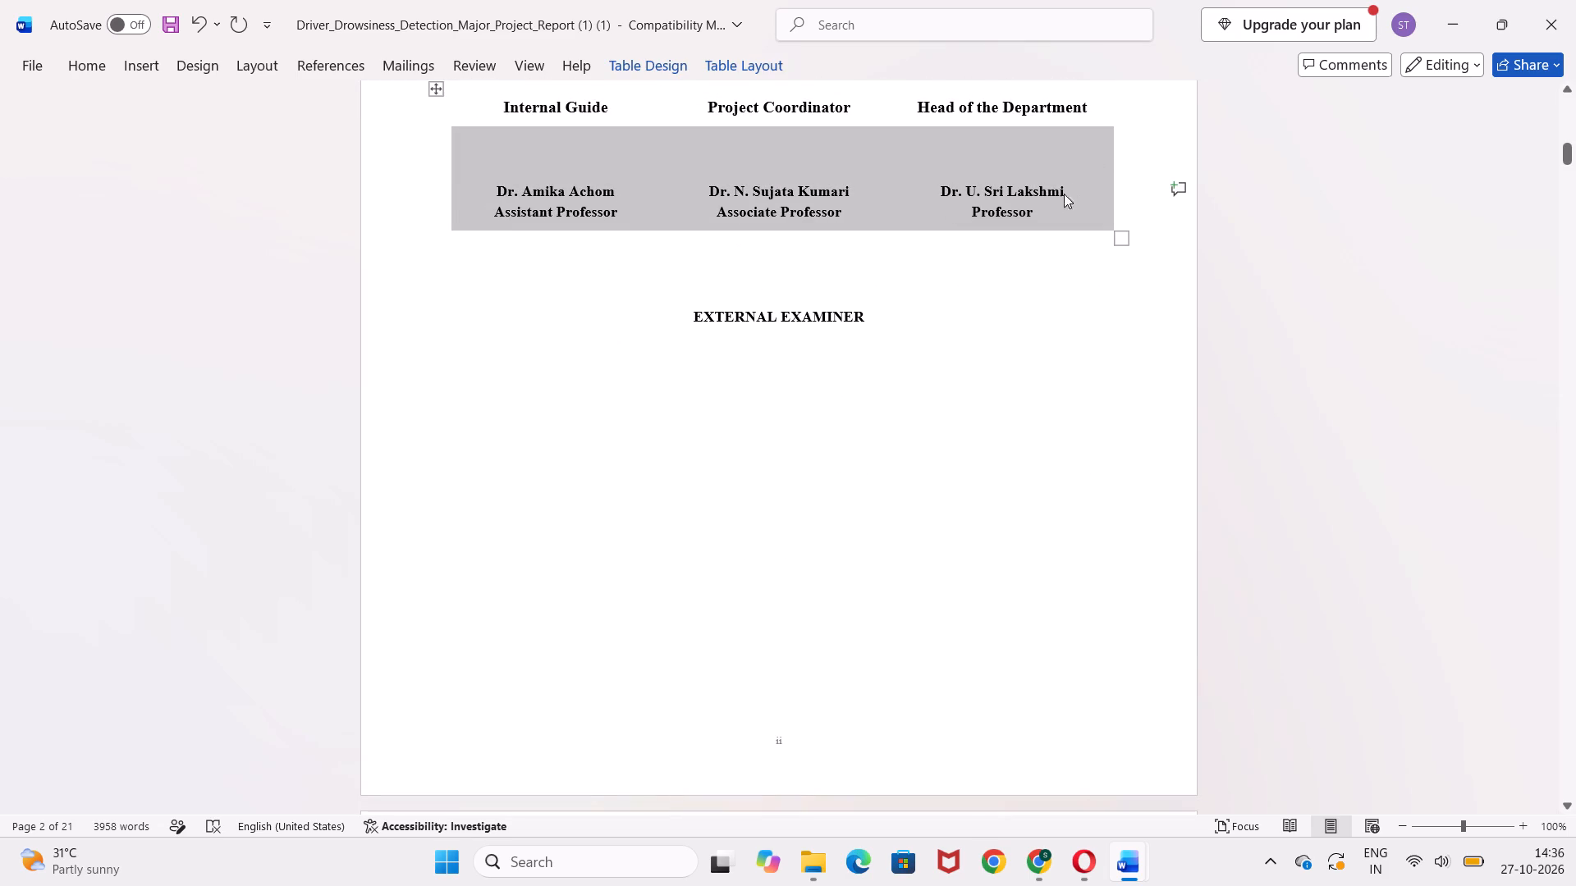
right_click(1058, 181)
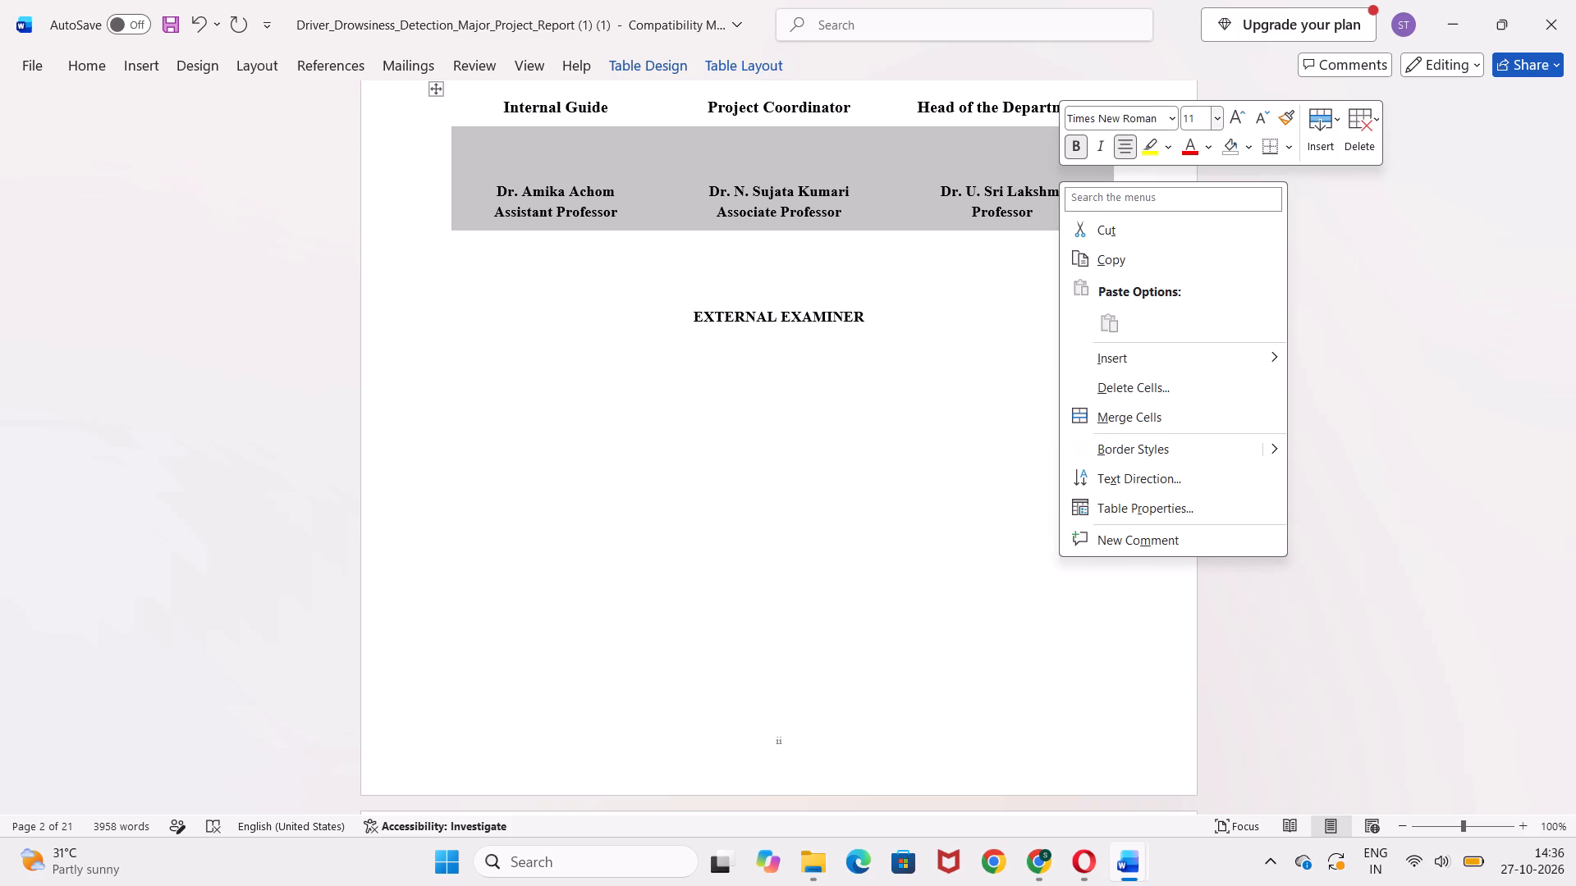
click(1216, 119)
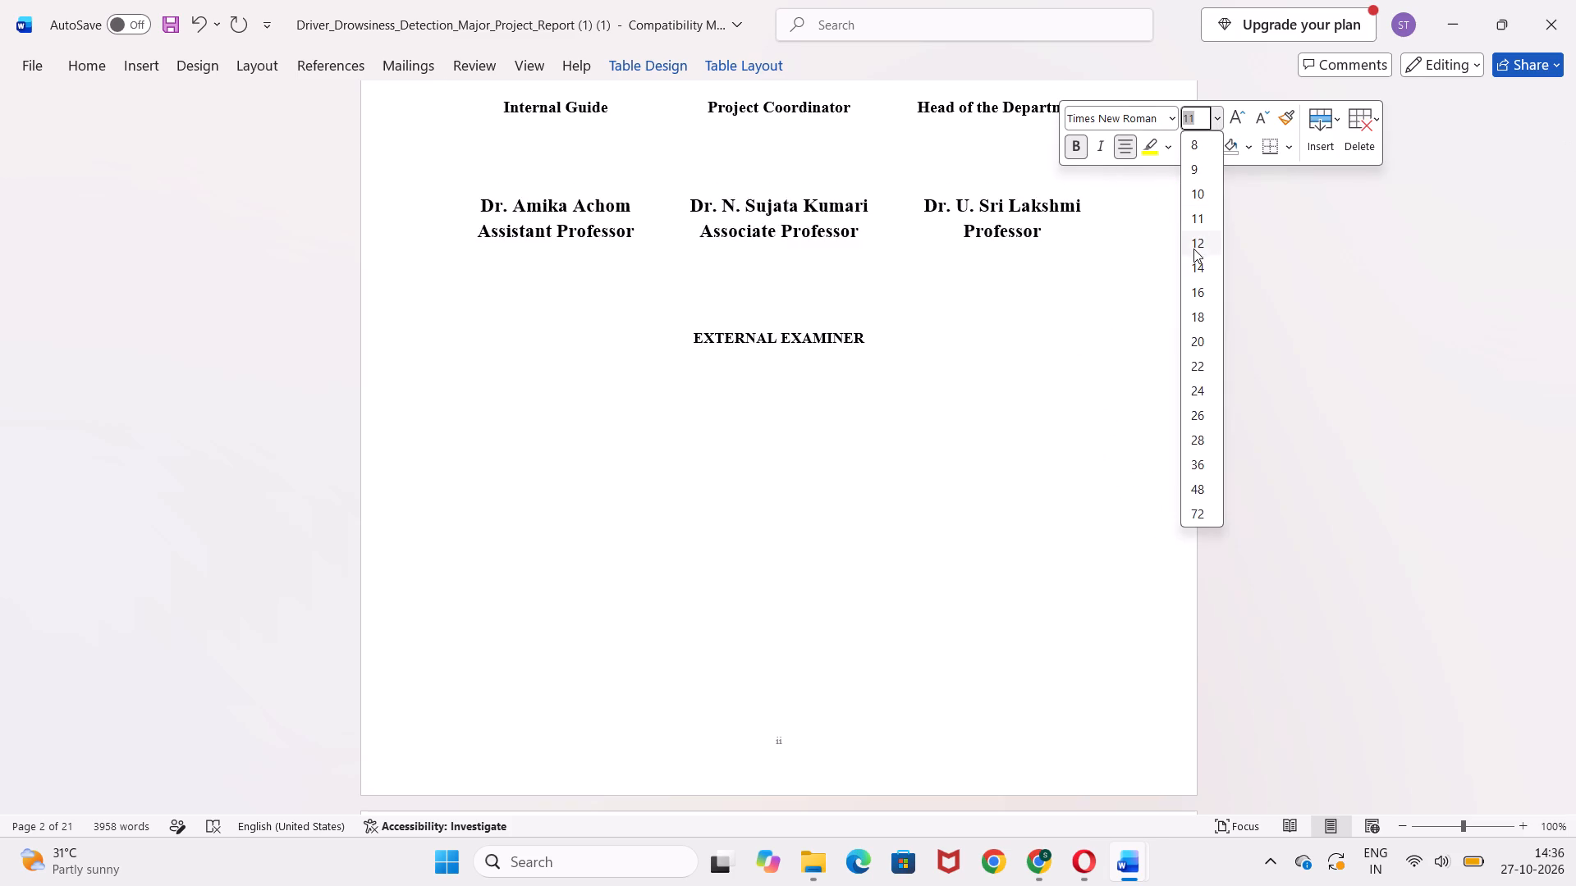
click(1192, 246)
click(1097, 346)
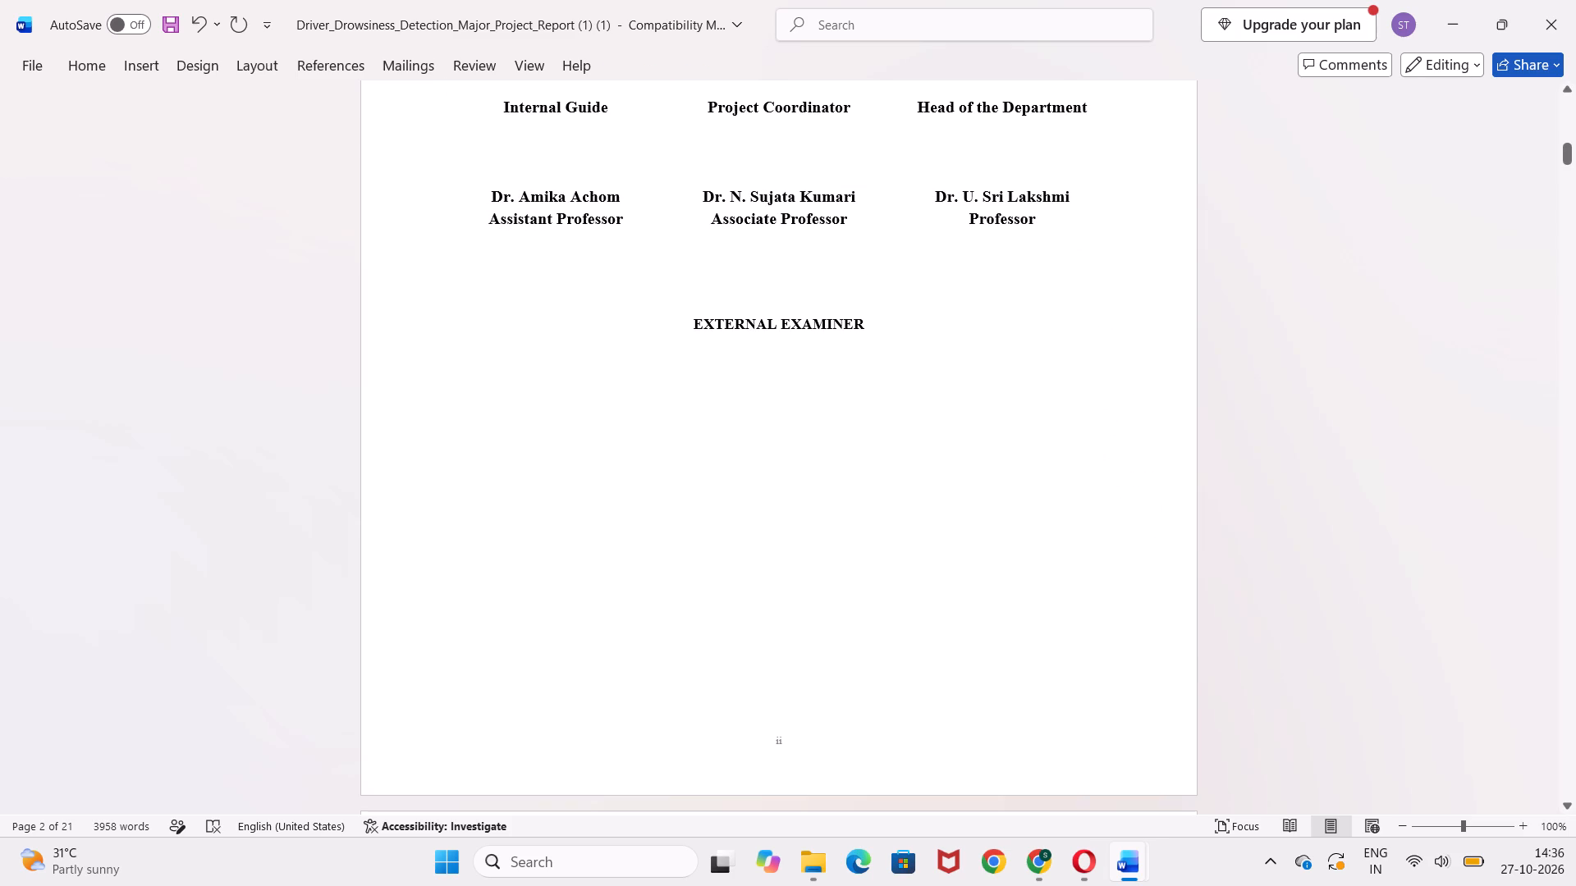
Set the EXTERNAL EXAMINER line on the certificate page to font size 12.
drag(694, 326, 886, 335)
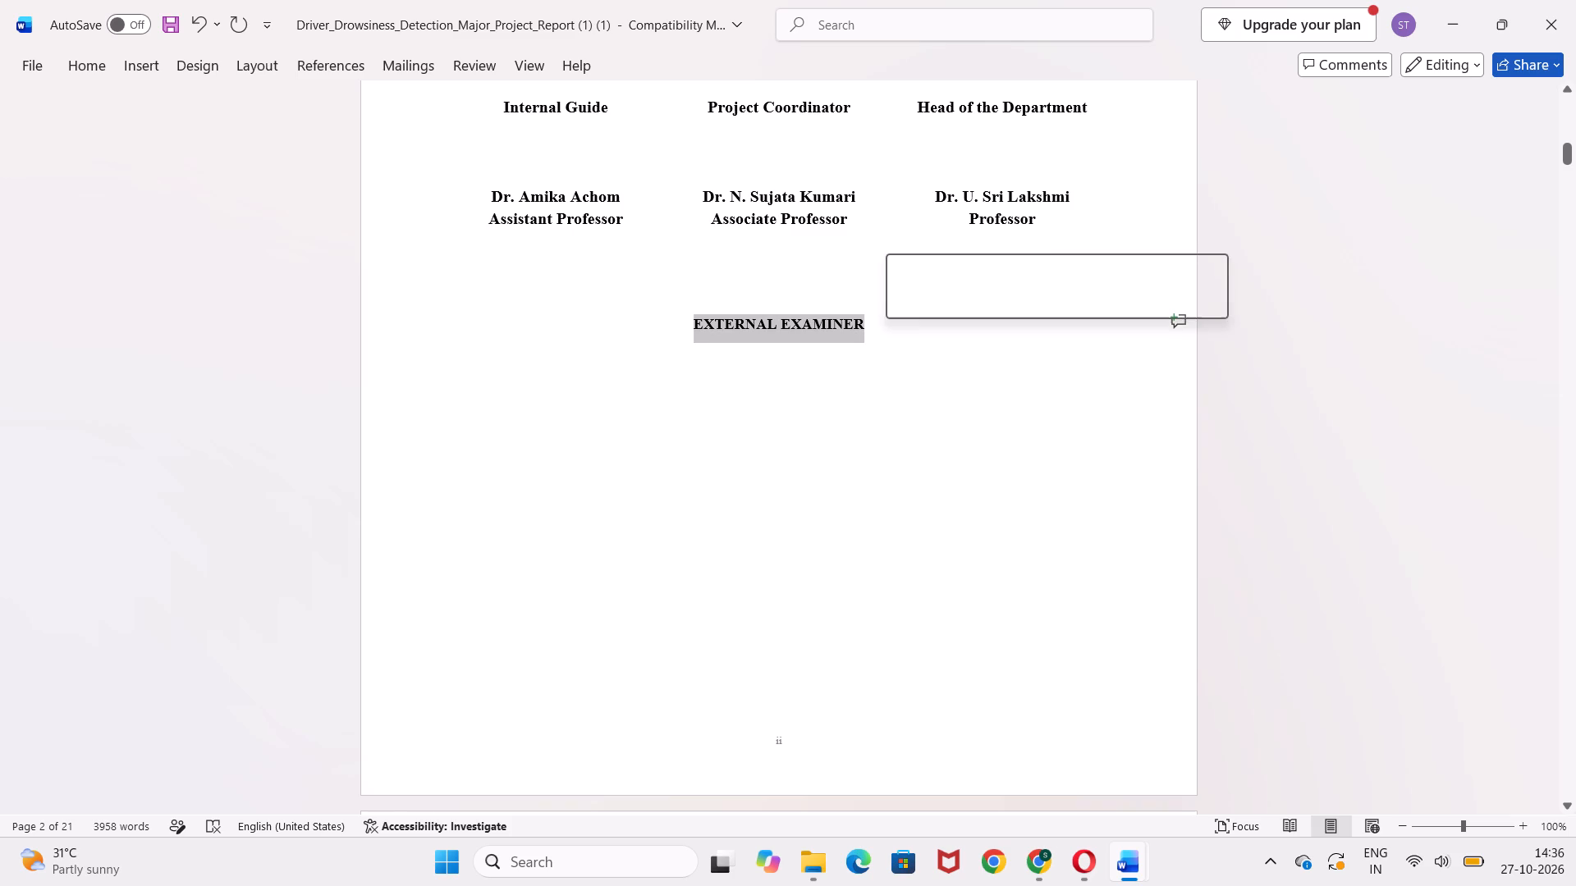
click(1045, 268)
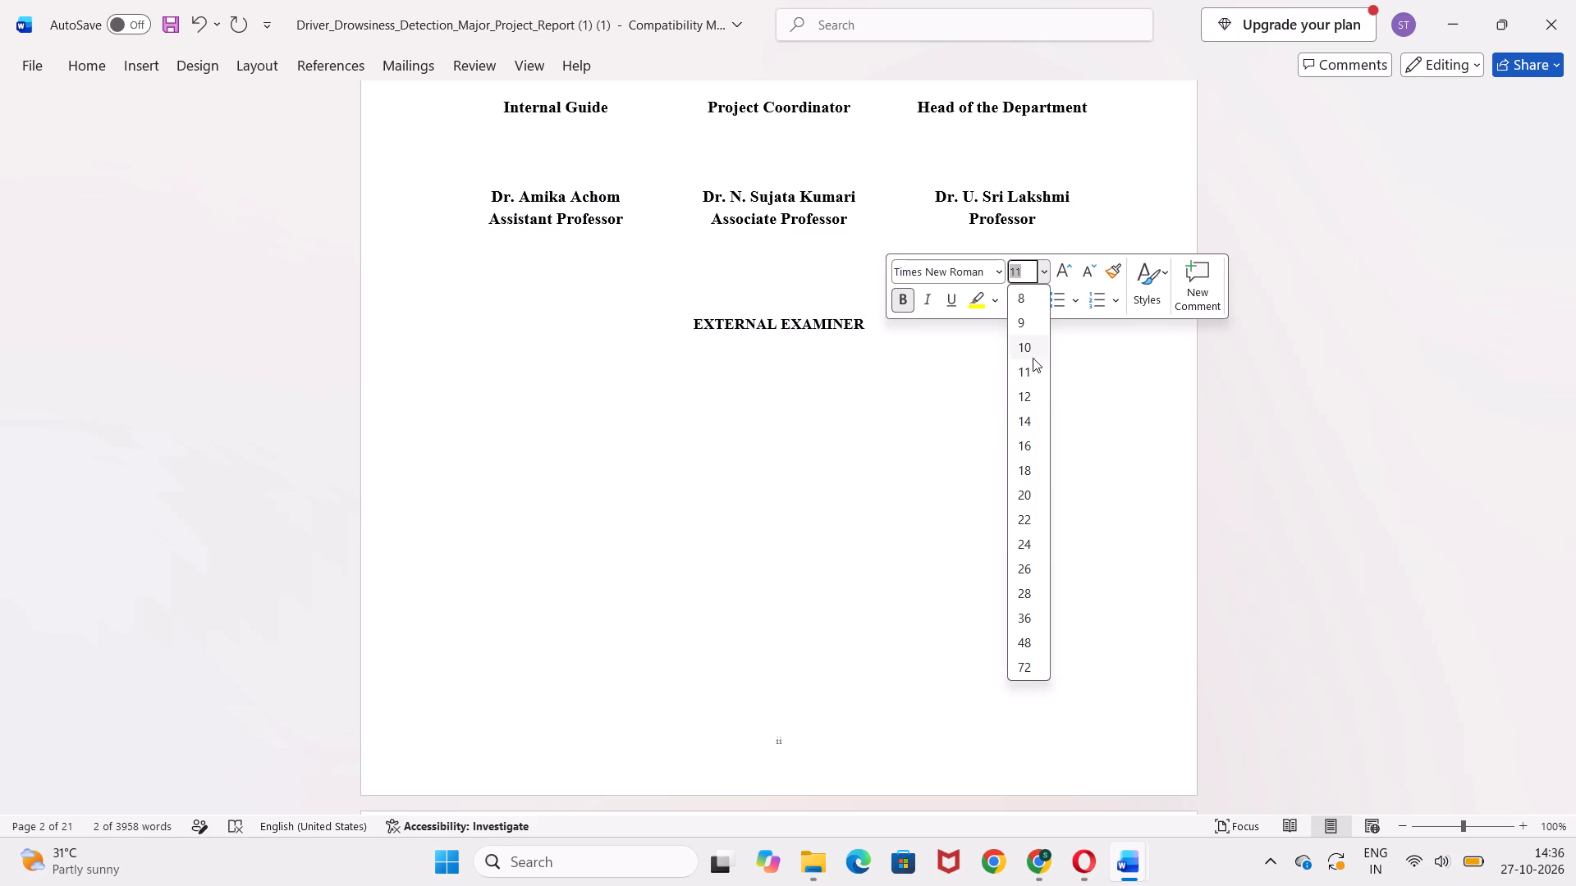
click(1038, 391)
Check the DECLARATION heading's font size and set the declaration paragraph below it to font size 12.
scroll(899, 470, down, 1)
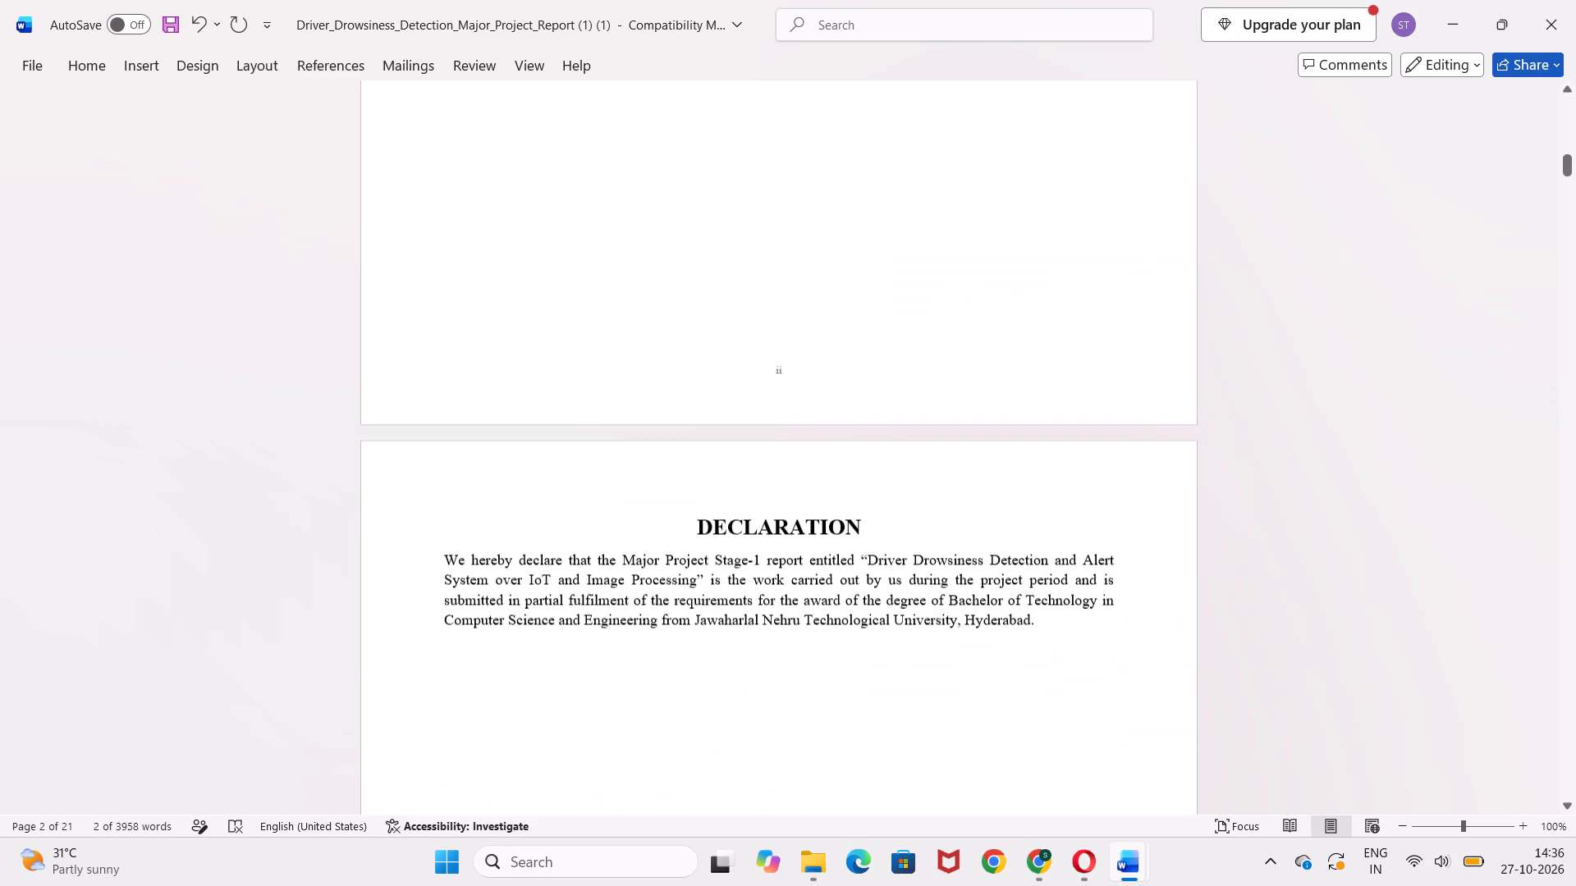
scroll(899, 470, down, 1)
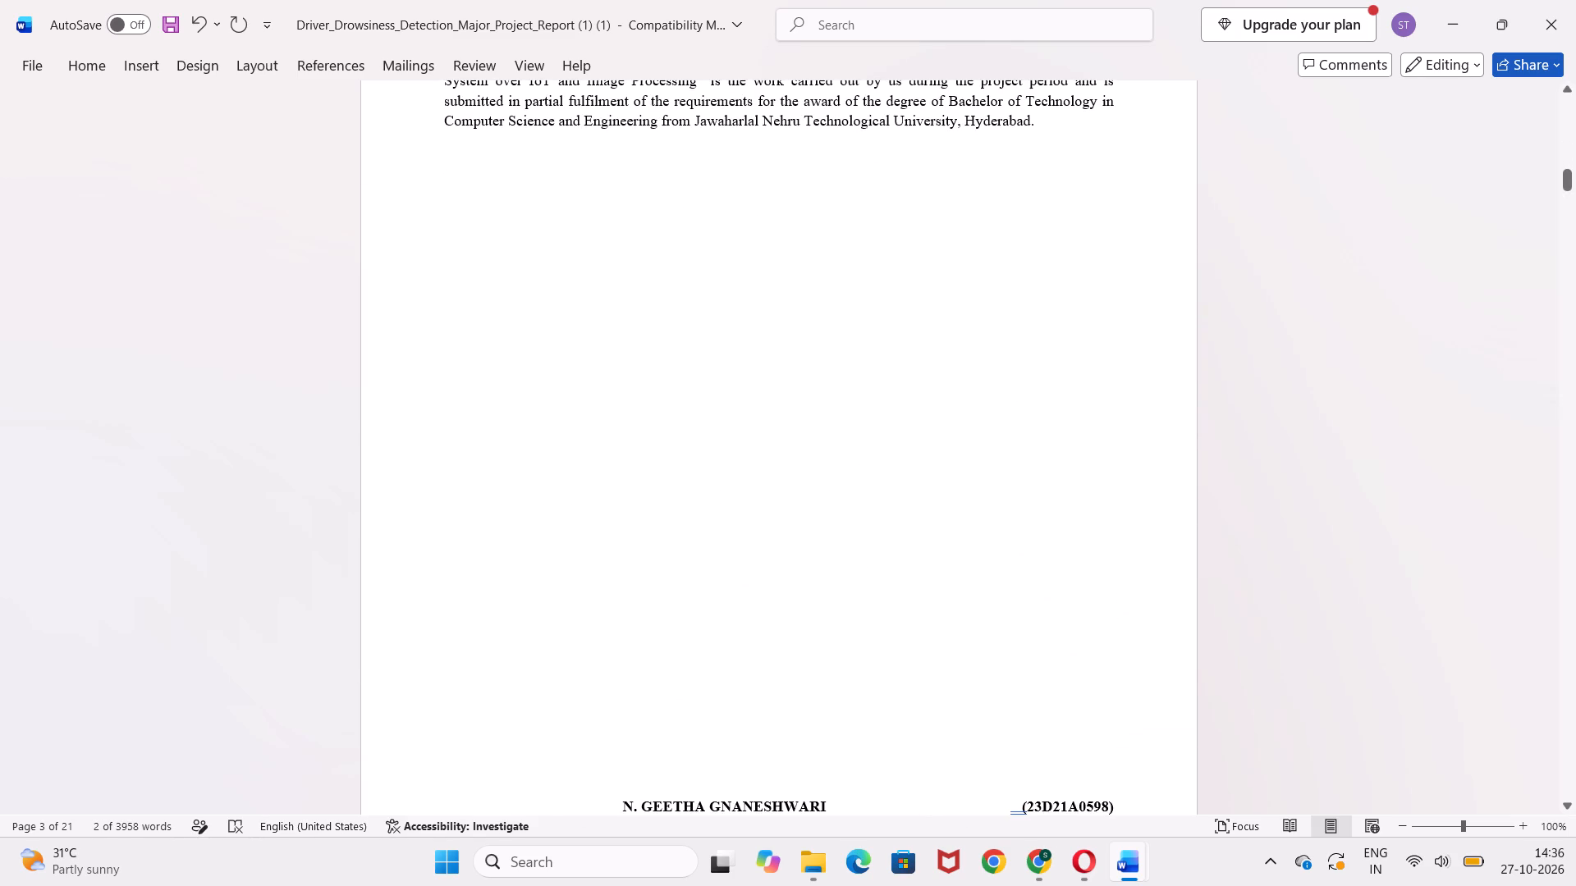
scroll(880, 404, up, 2)
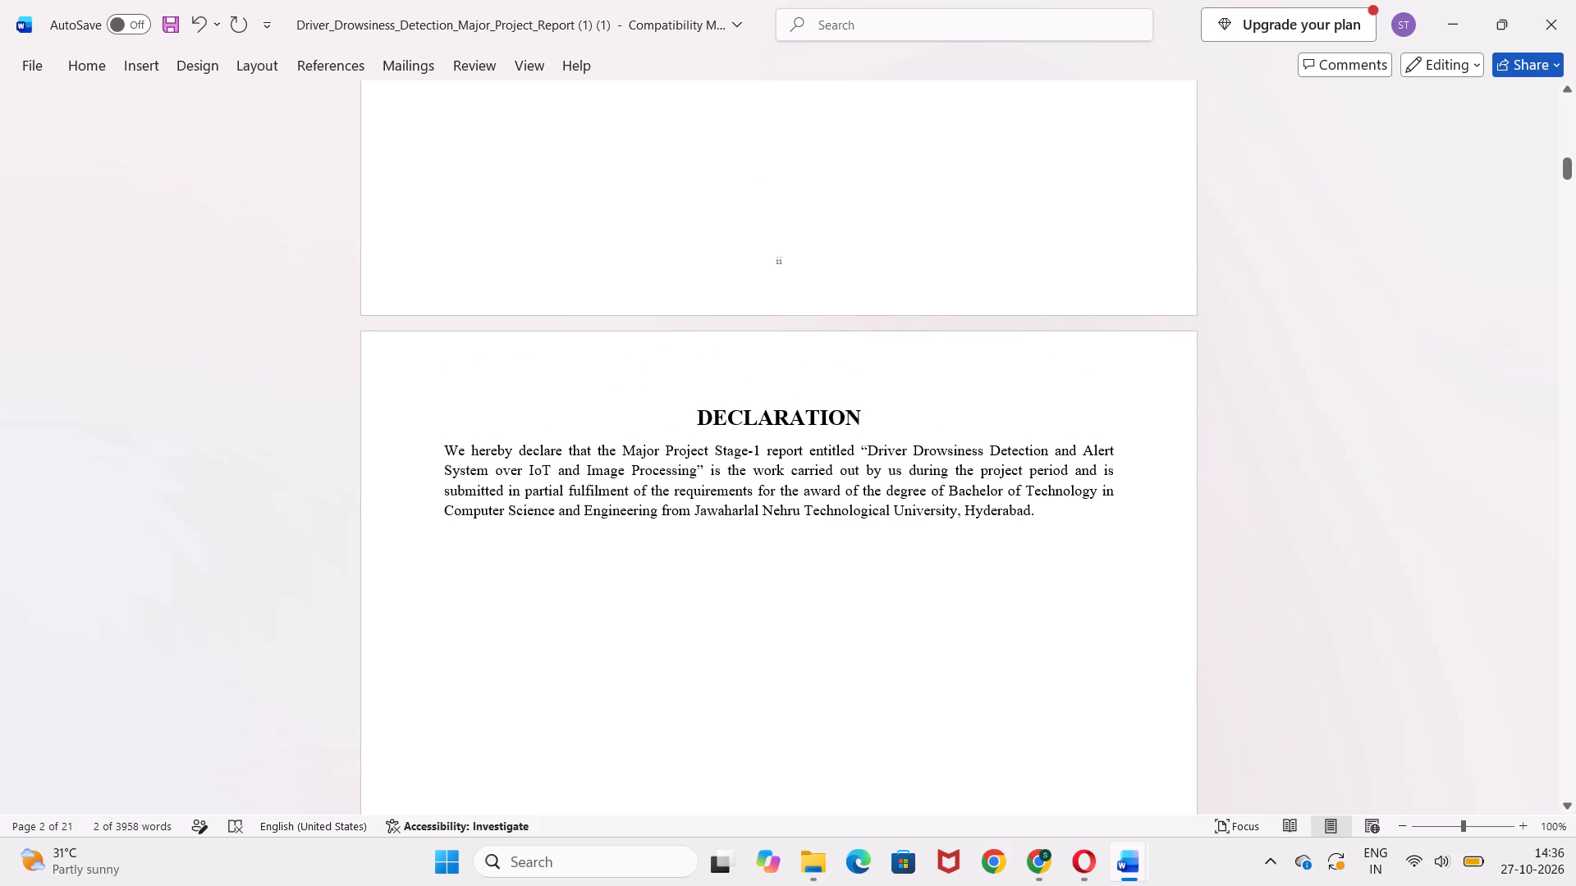
drag(699, 416, 887, 416)
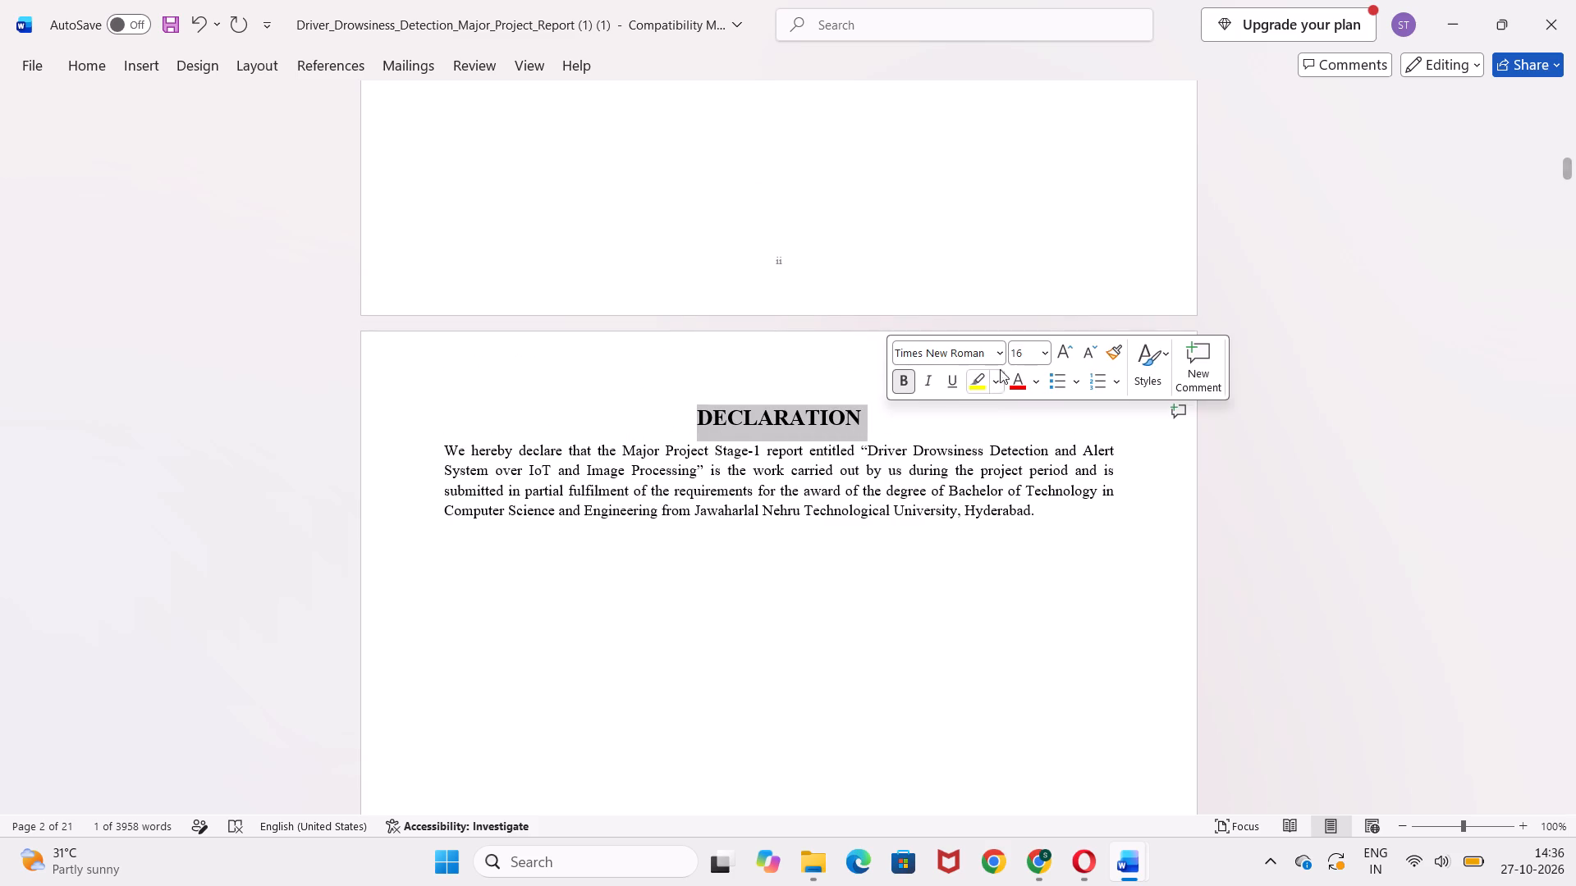
click(870, 477)
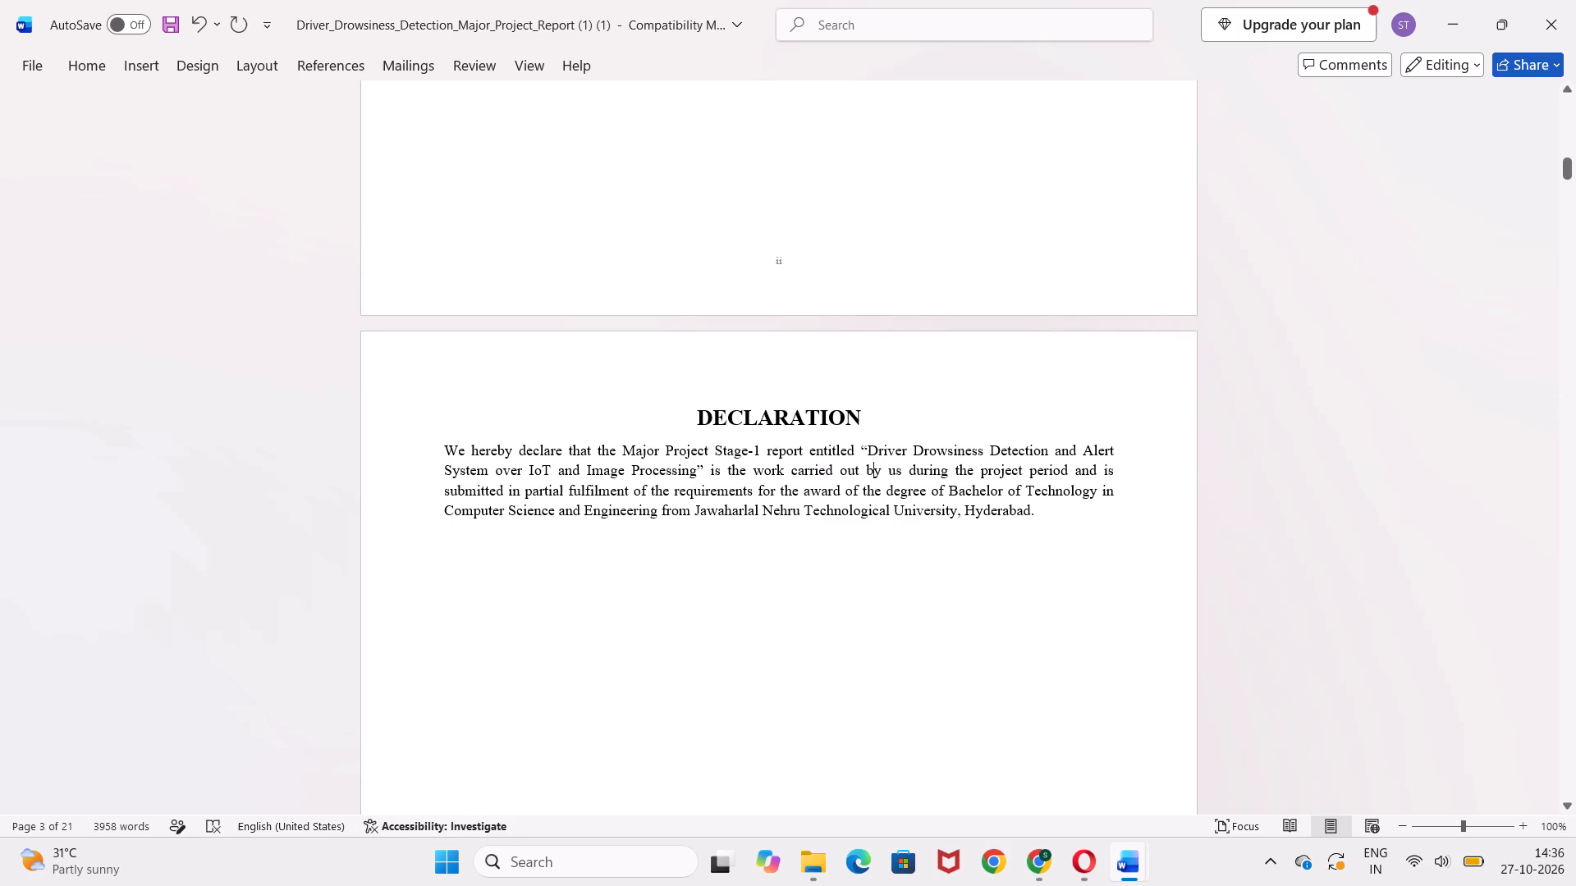
drag(447, 446, 1015, 551)
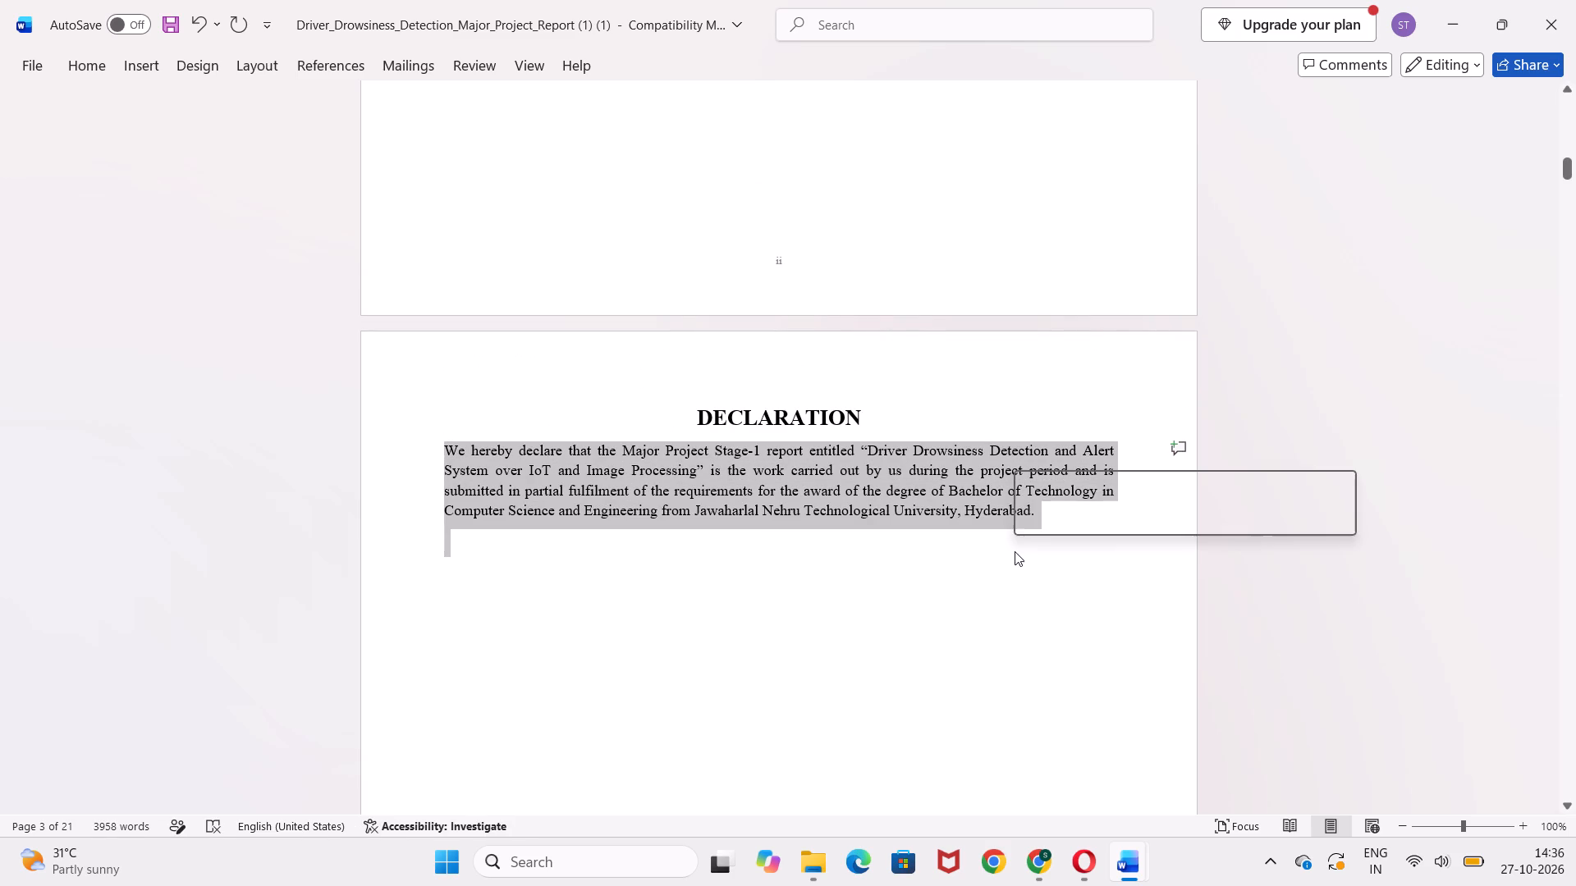
click(1175, 490)
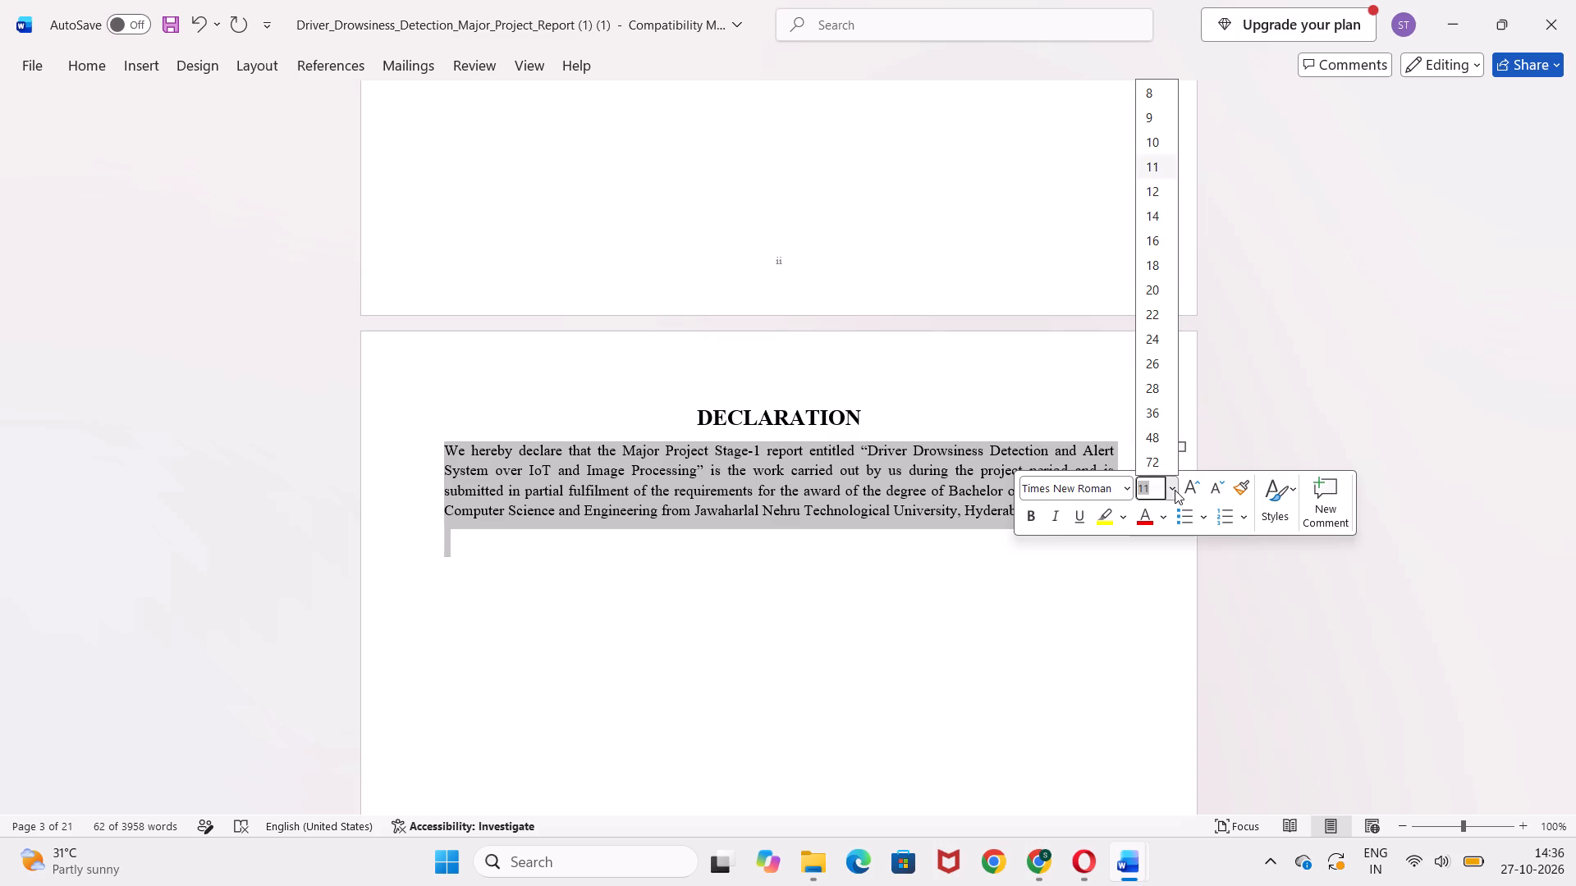
click(1150, 197)
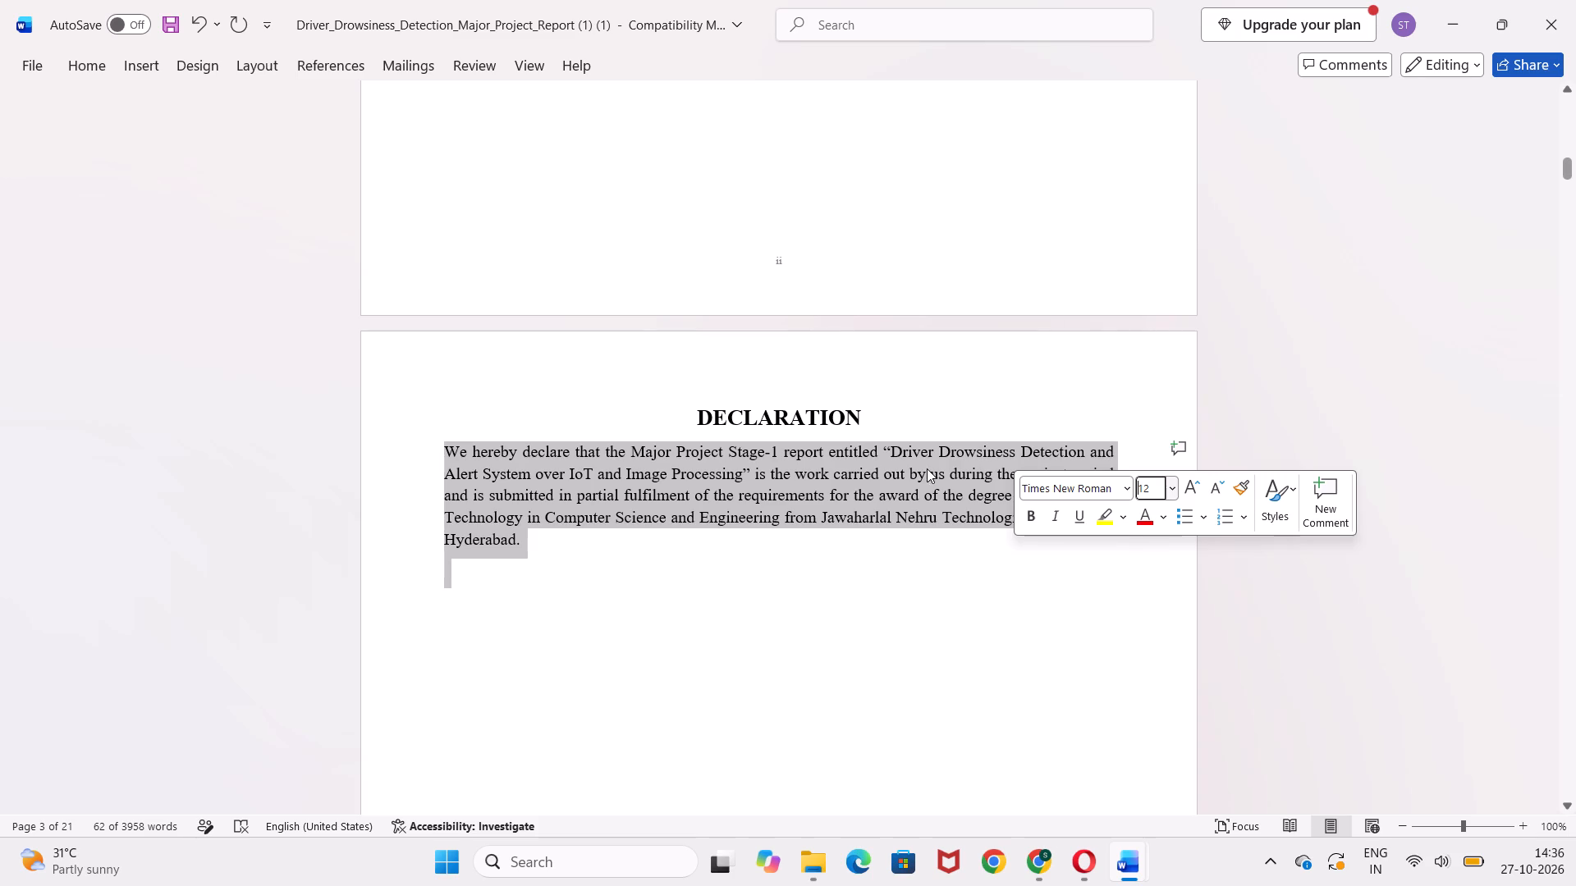
click(898, 605)
Delete the surplus blank lines between the declaration paragraph and the student names, leaving only a small gap.
scroll(898, 605, down, 2)
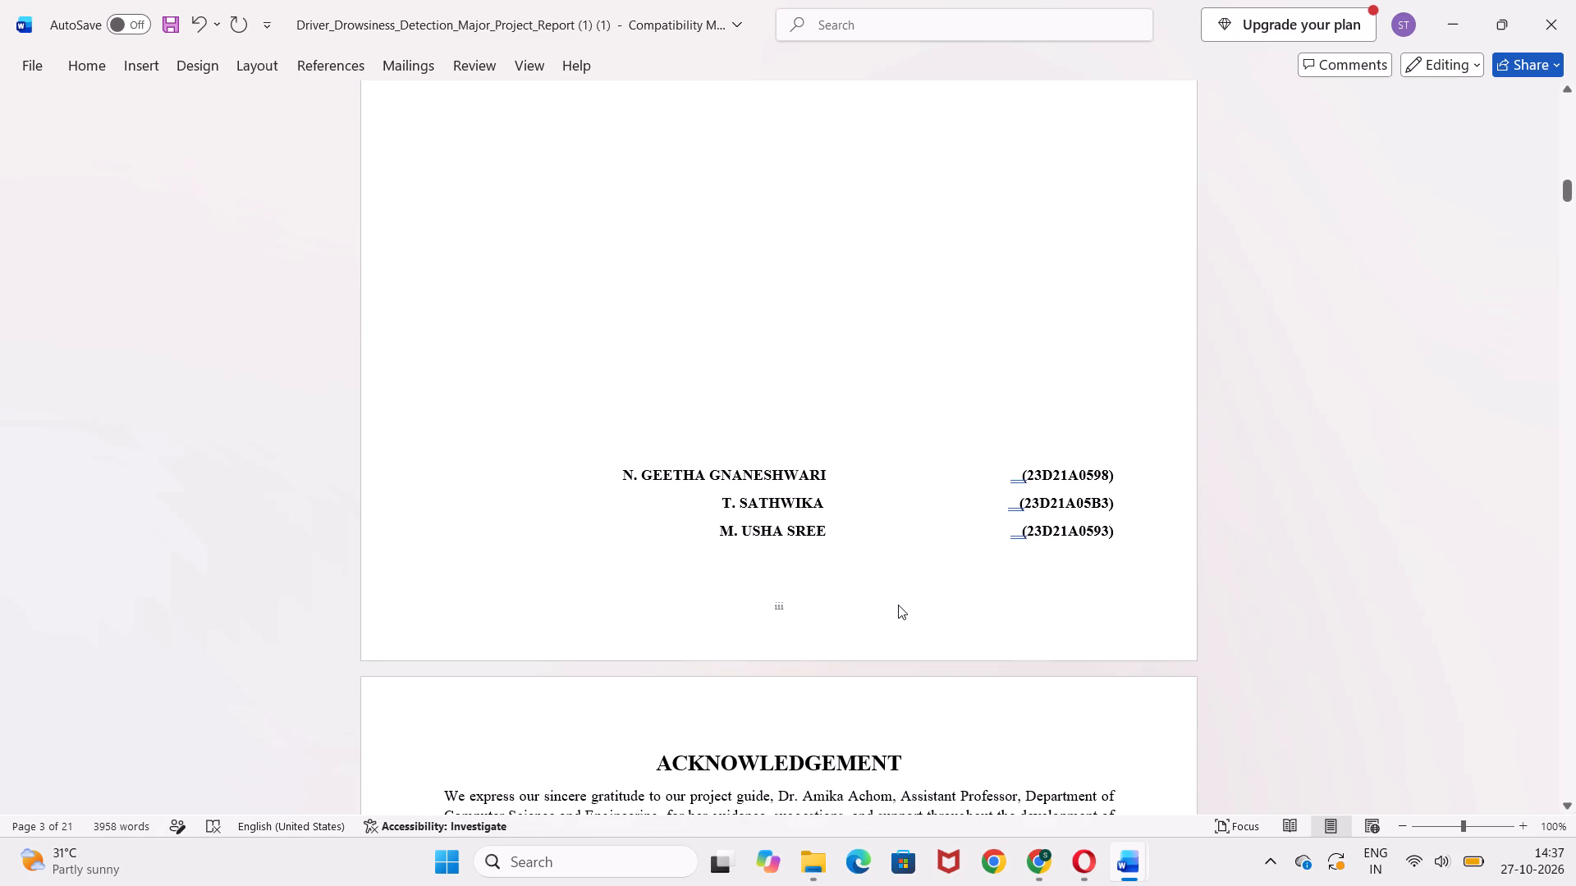
scroll(801, 423, up, 1)
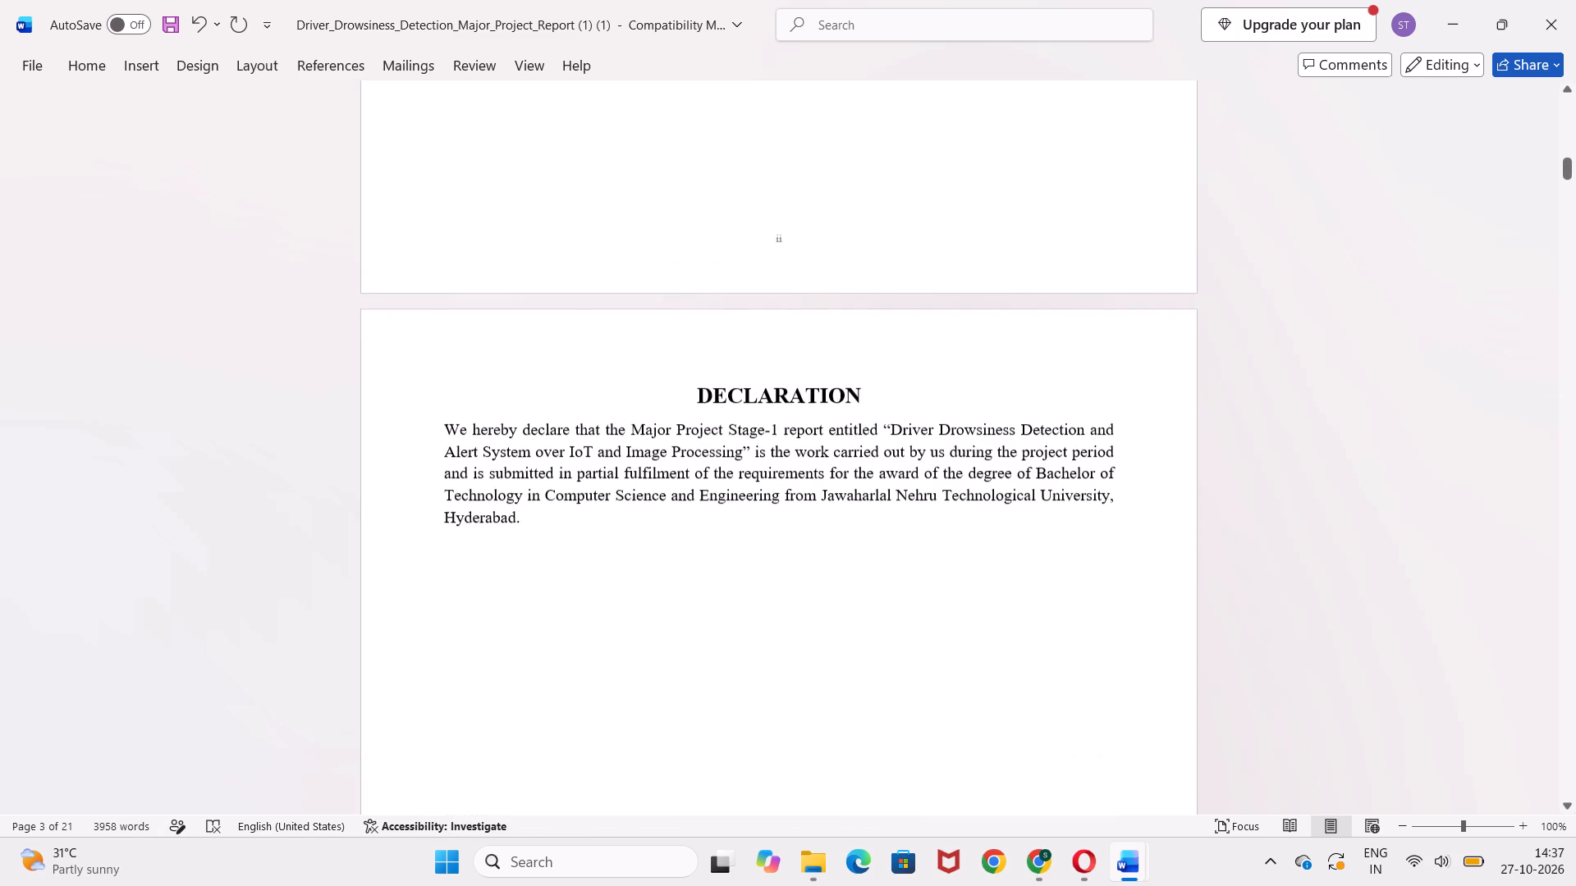
scroll(801, 423, up, 1)
scroll(707, 667, down, 1)
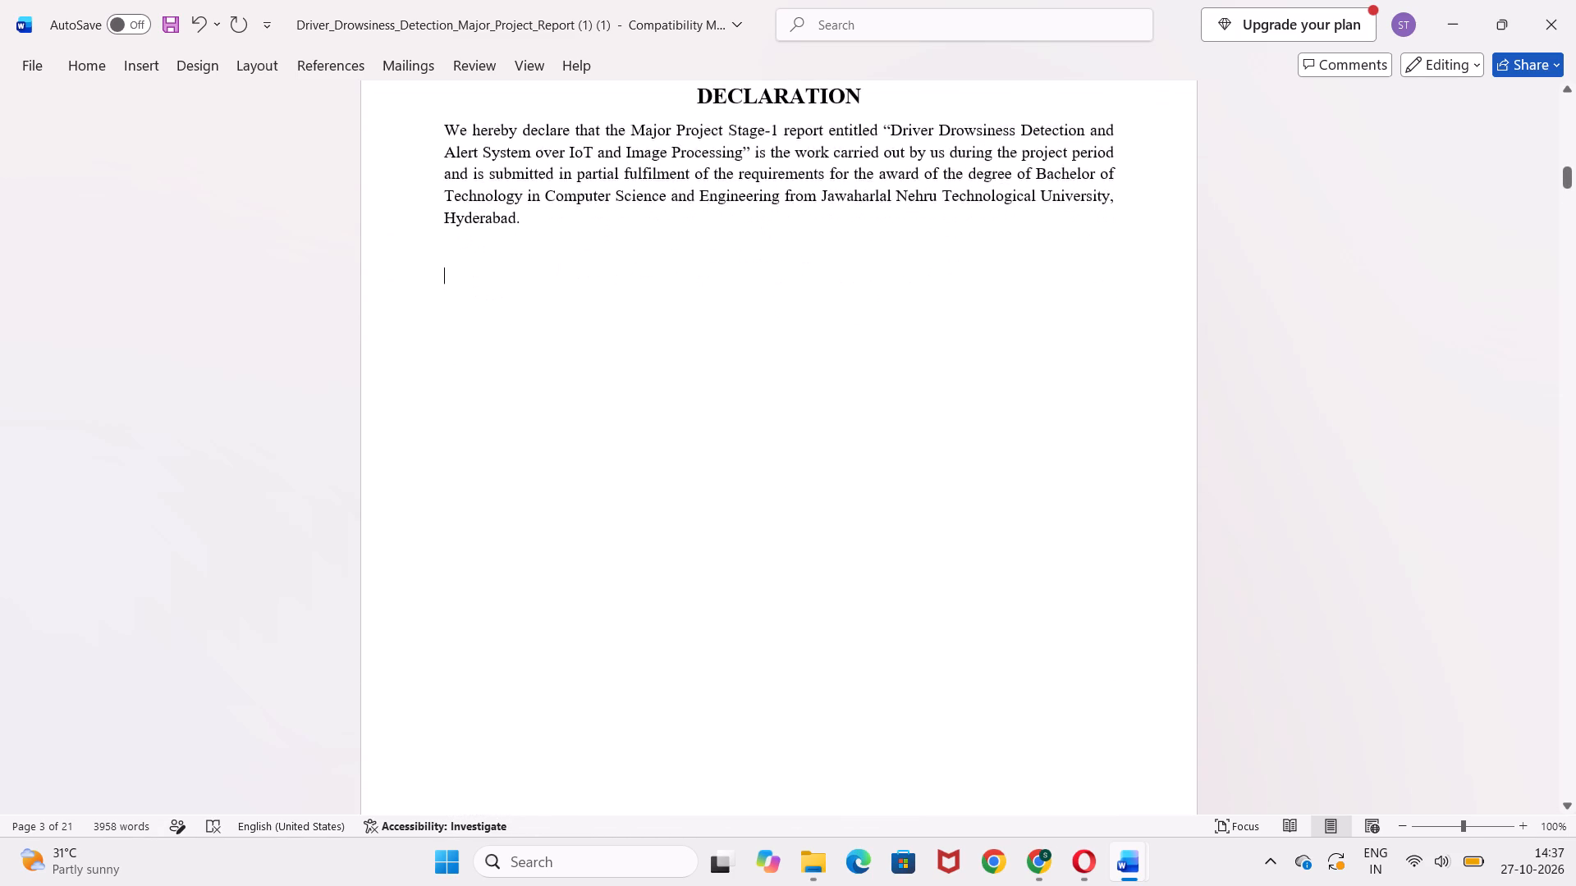
scroll(739, 668, down, 2)
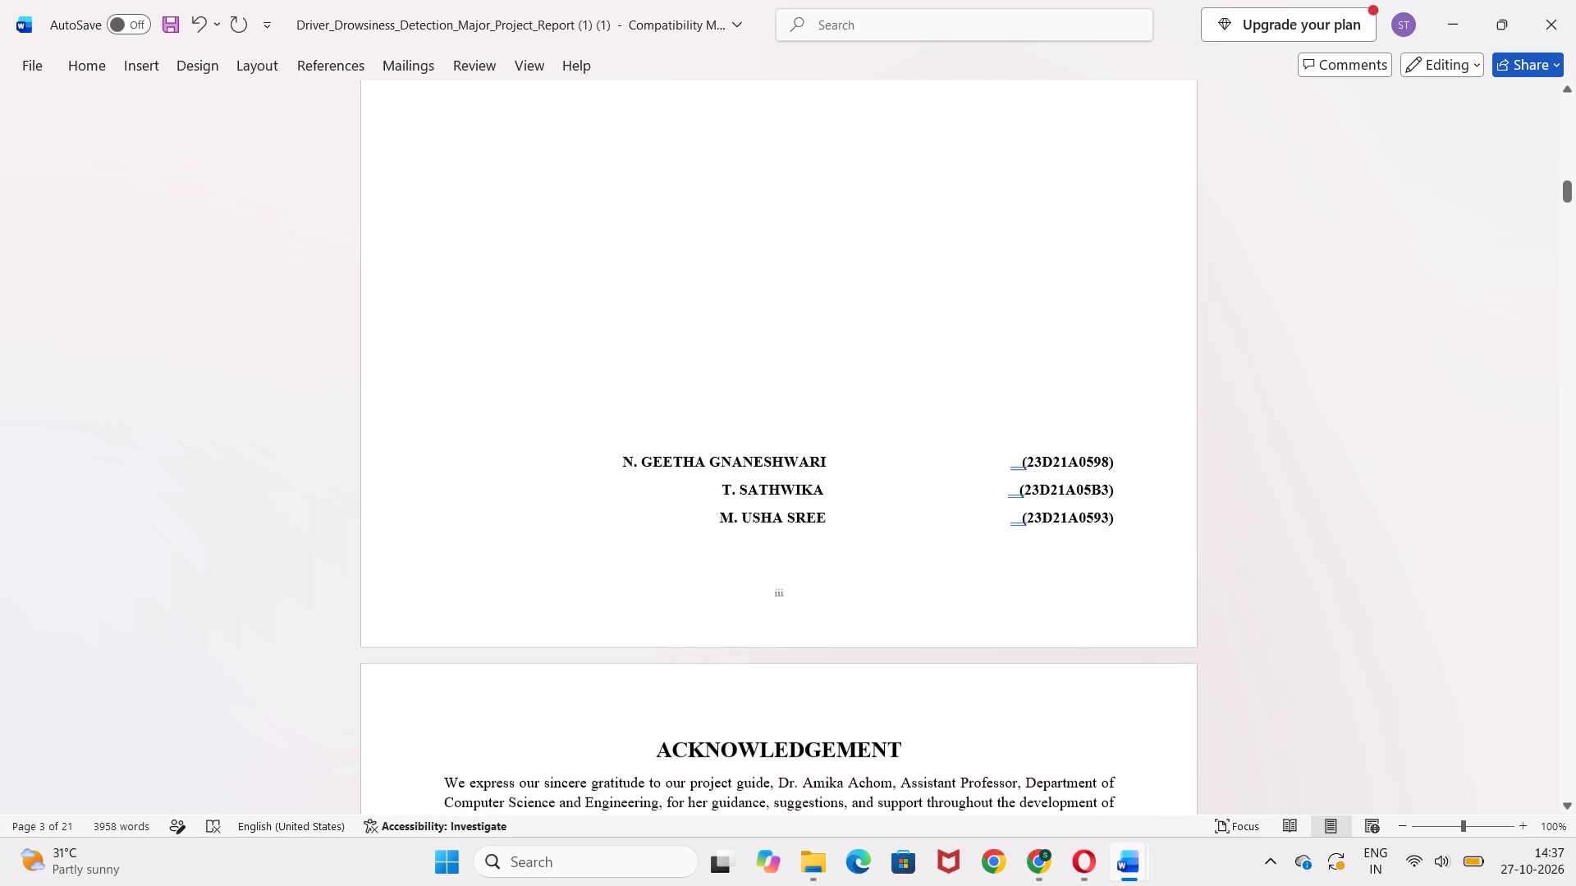
click(712, 425)
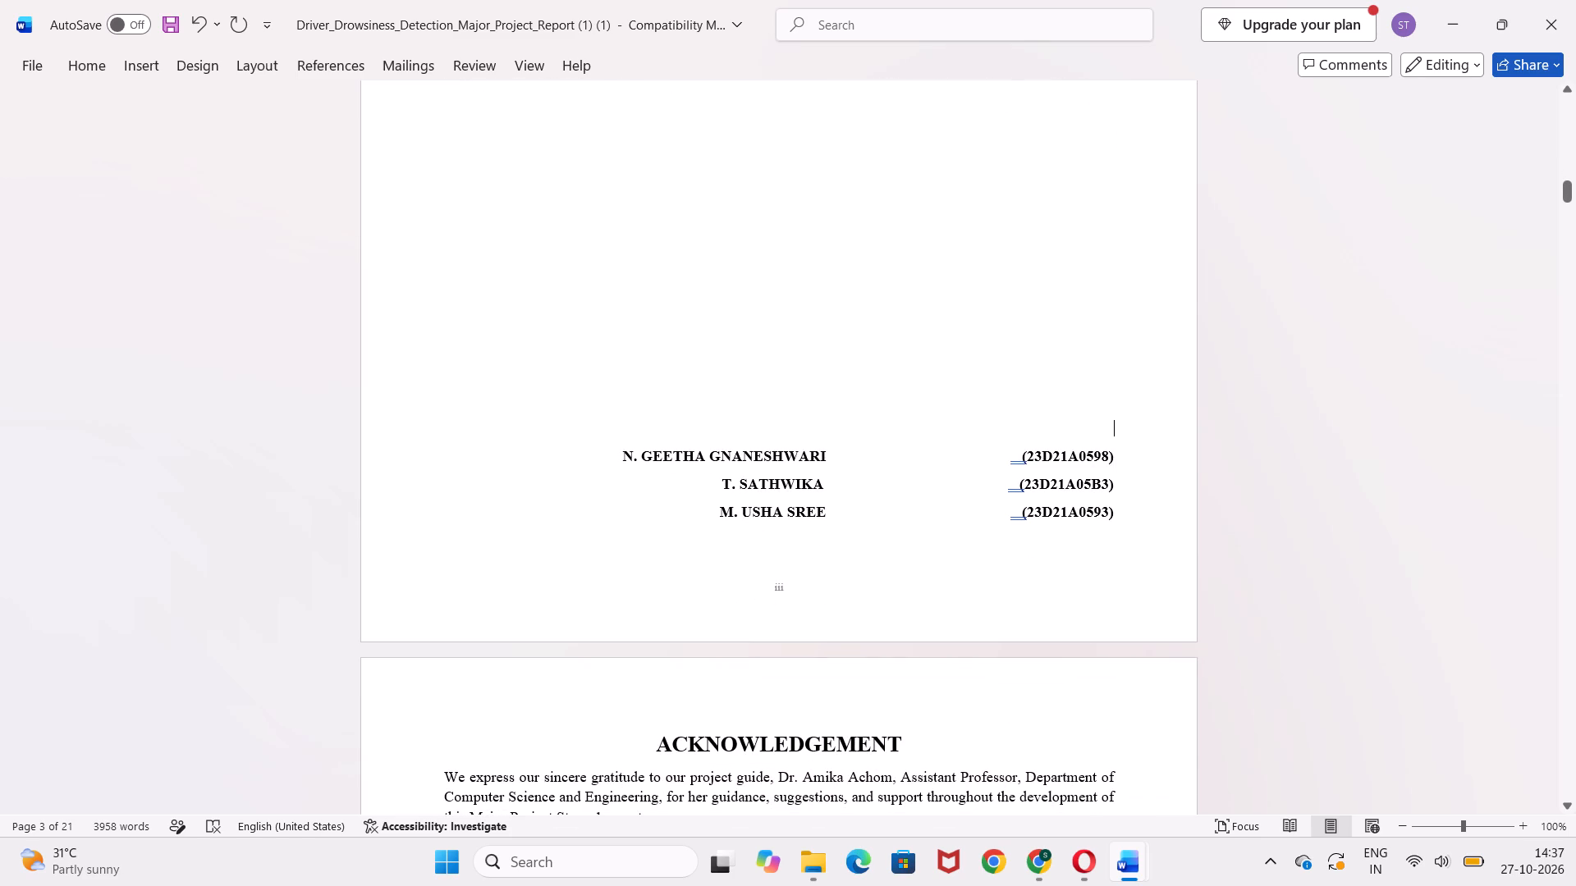
click(712, 425)
double_click(703, 416)
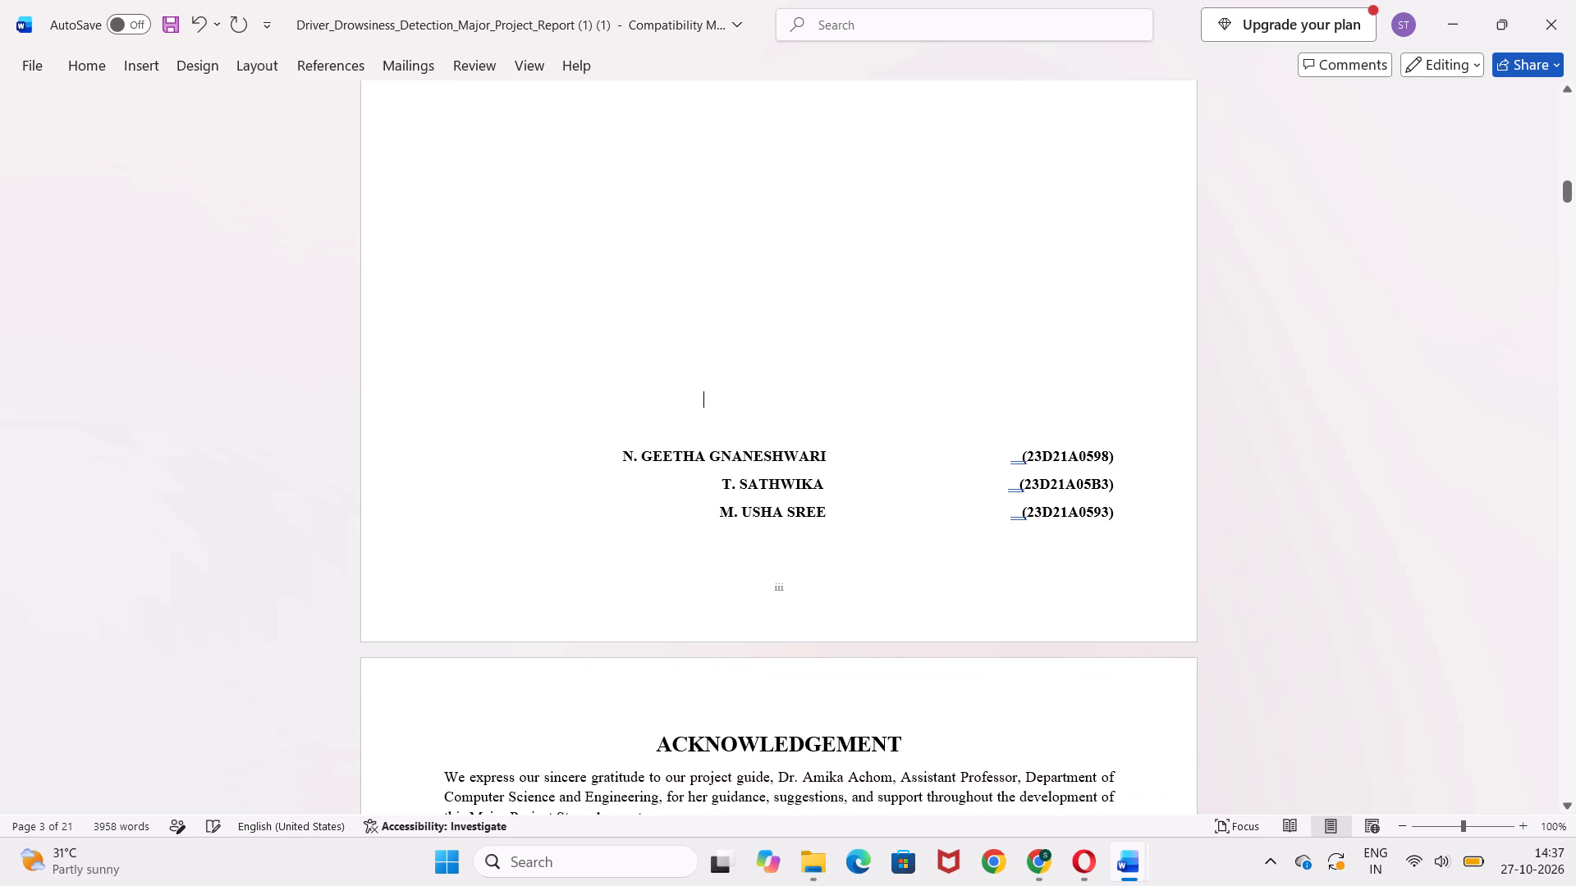
click(703, 416)
key(BackSpace)
key(BackSpace)
key(BackSpace)
key(BackSpace)
key(BackSpace)
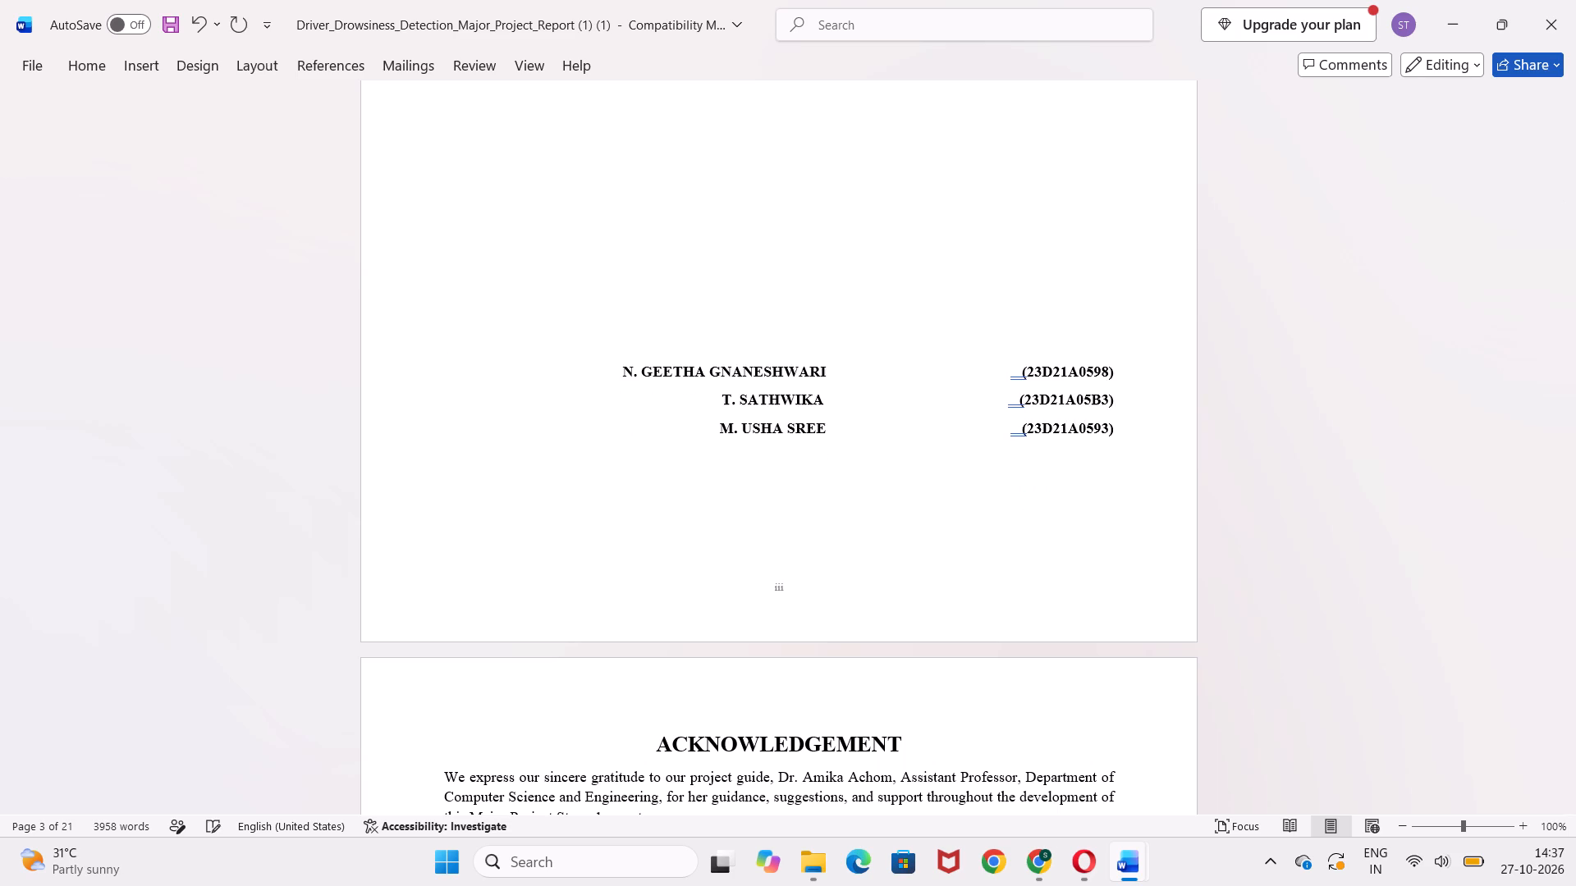
key(BackSpace)
key(BackSpace)
key(BackSpace)
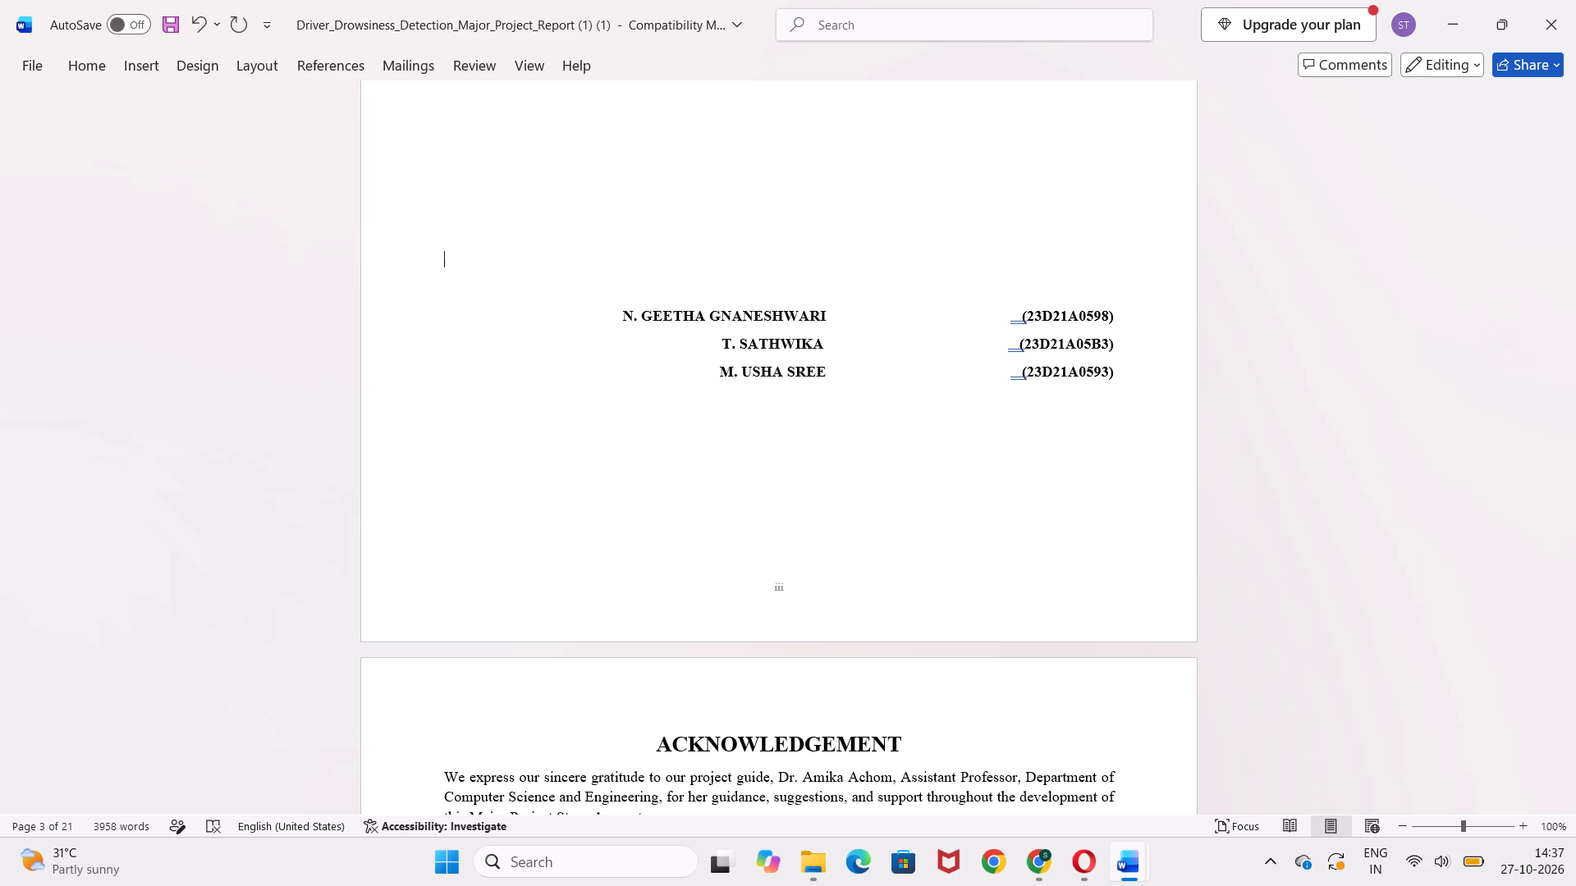
key(BackSpace)
scroll(703, 416, up, 2)
key(BackSpace)
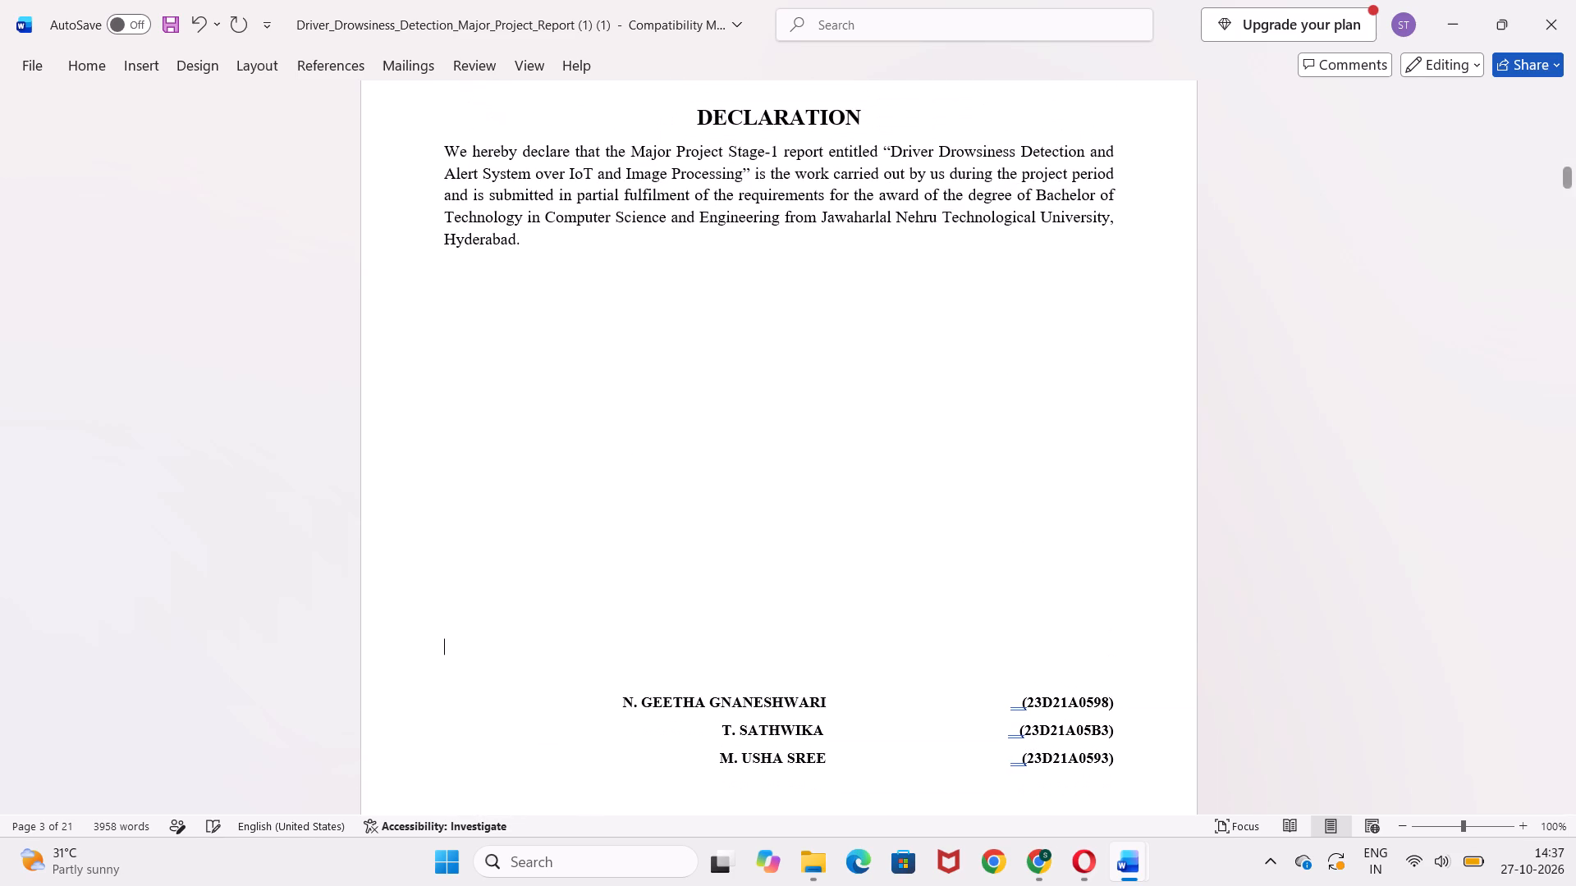
key(BackSpace)
key(BackSpace)
key(BackSpace)
key(BackSpace)
key(BackSpace)
key(BackSpace)
key(BackSpace)
key(BackSpace)
key(BackSpace)
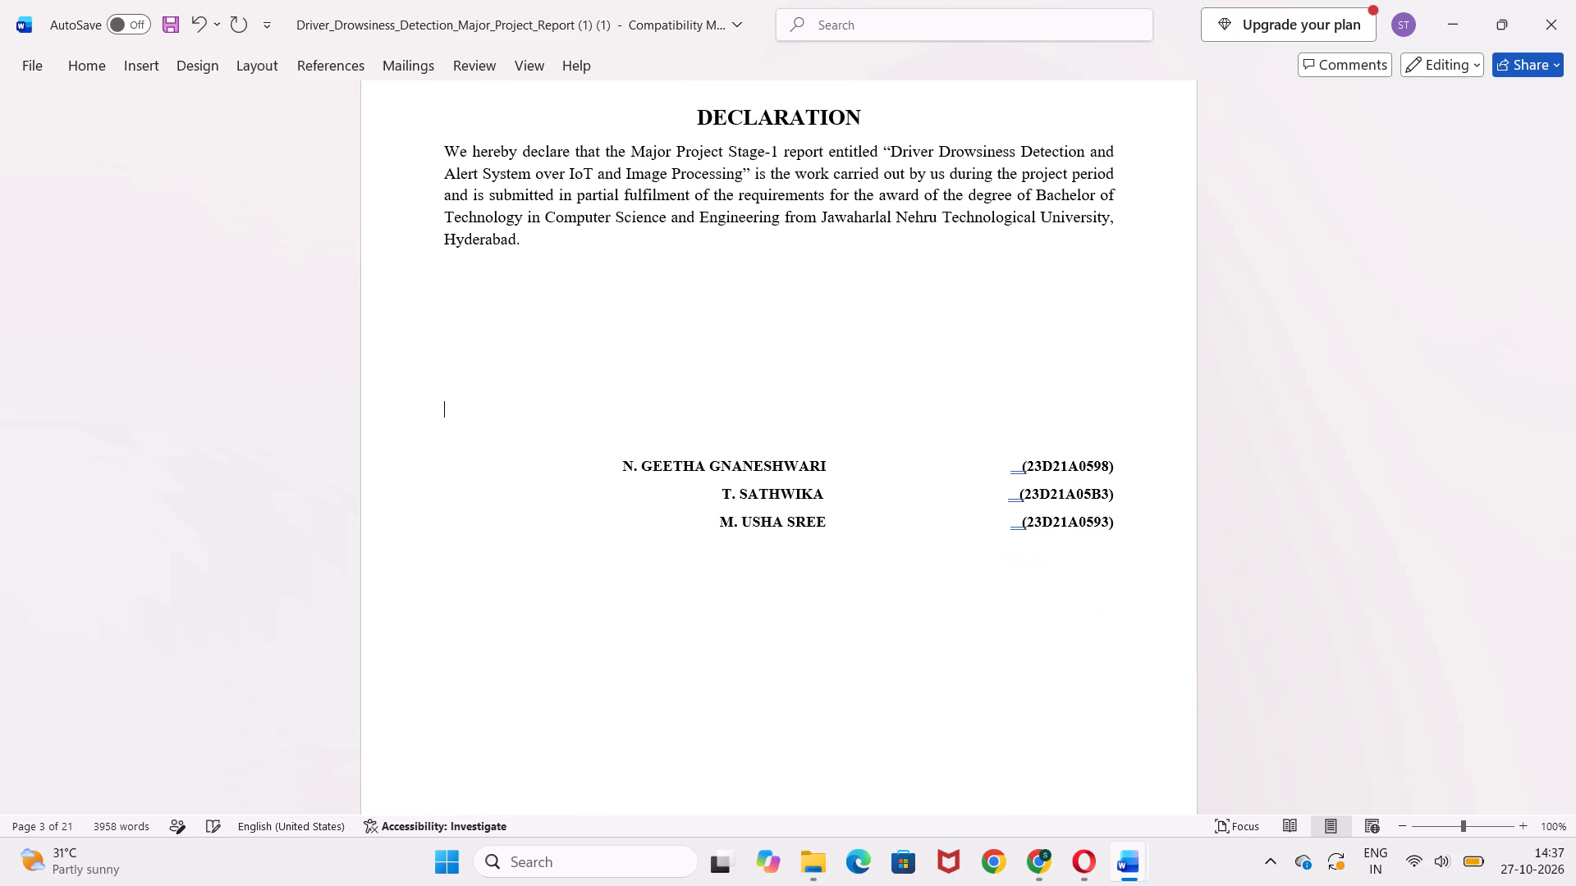
key(BackSpace)
key(BackSpace)
key(BackSpace)
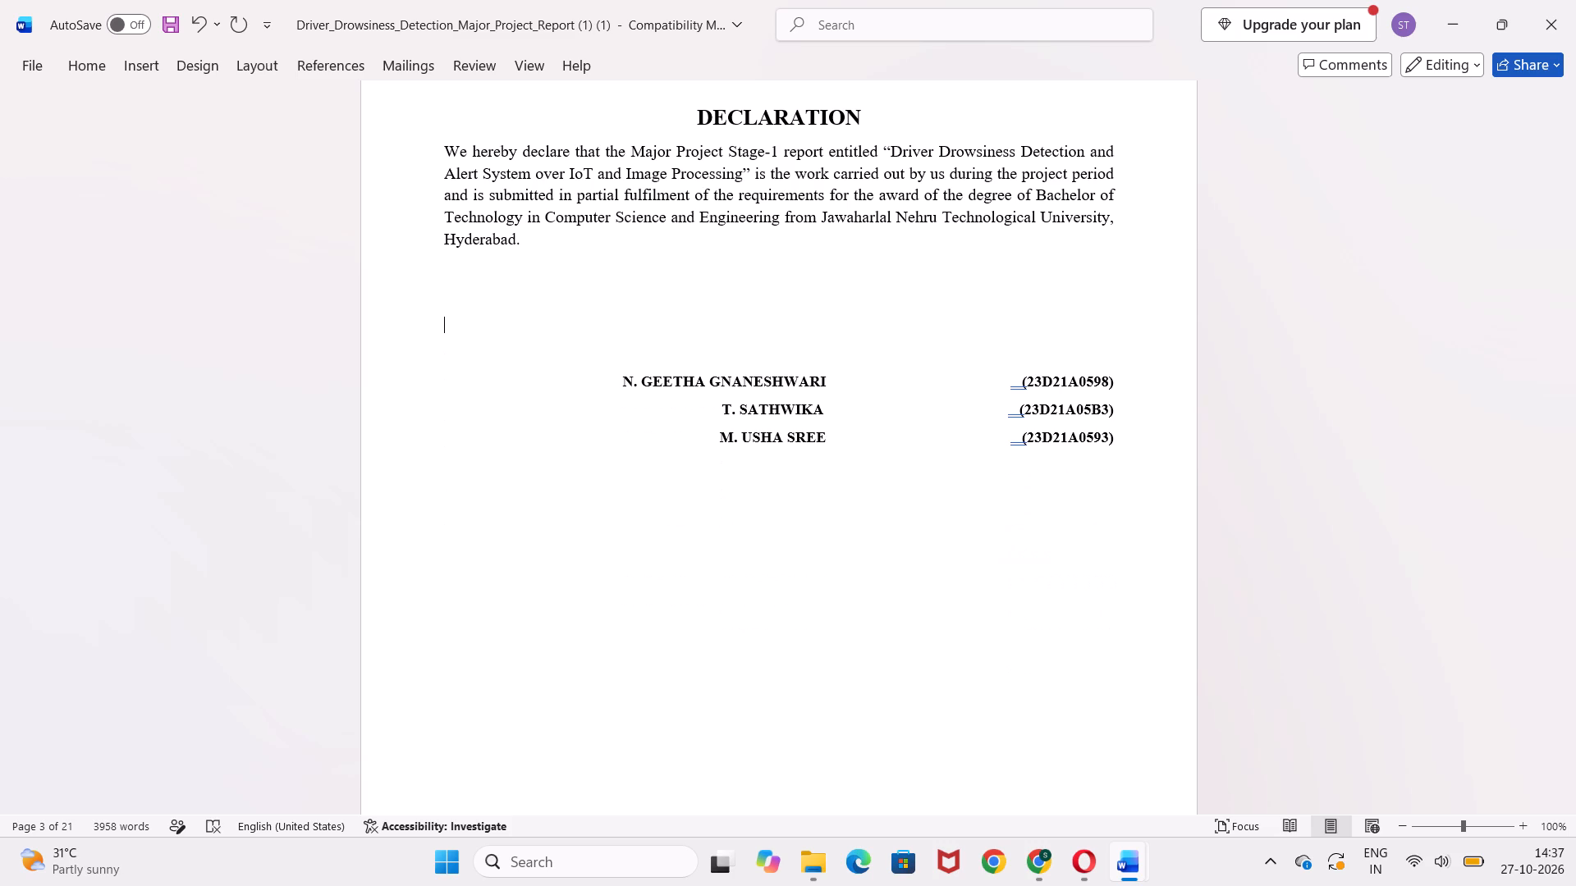
Adjust the spacing before the second student's name on the declaration page so it starts level with the first student's name.
scroll(800, 463, down, 1)
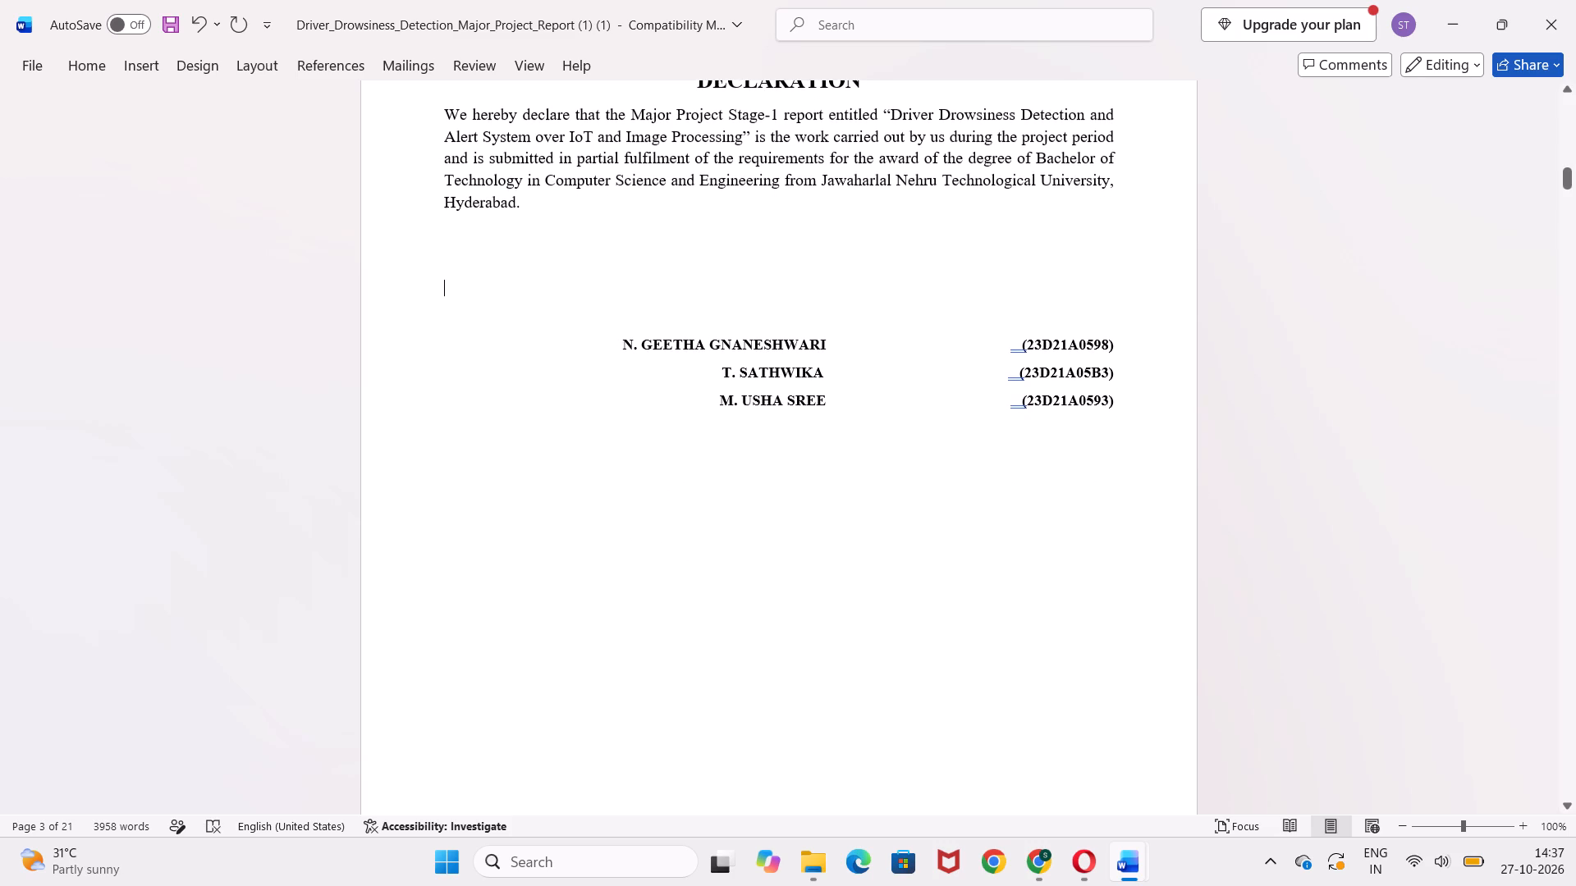
scroll(800, 463, down, 2)
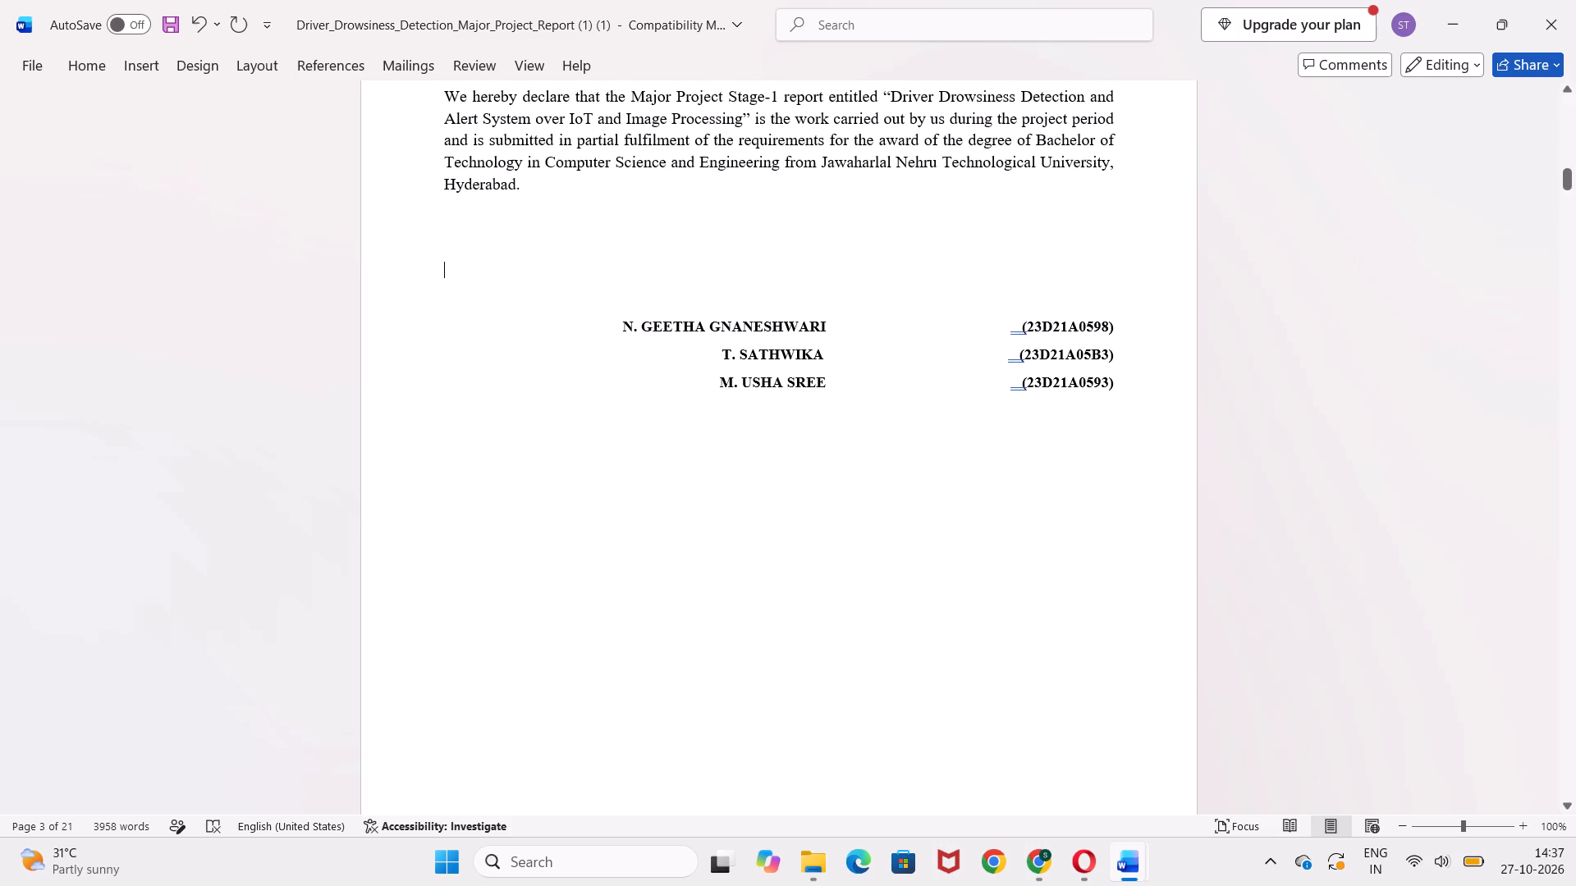
click(719, 356)
key(BackSpace)
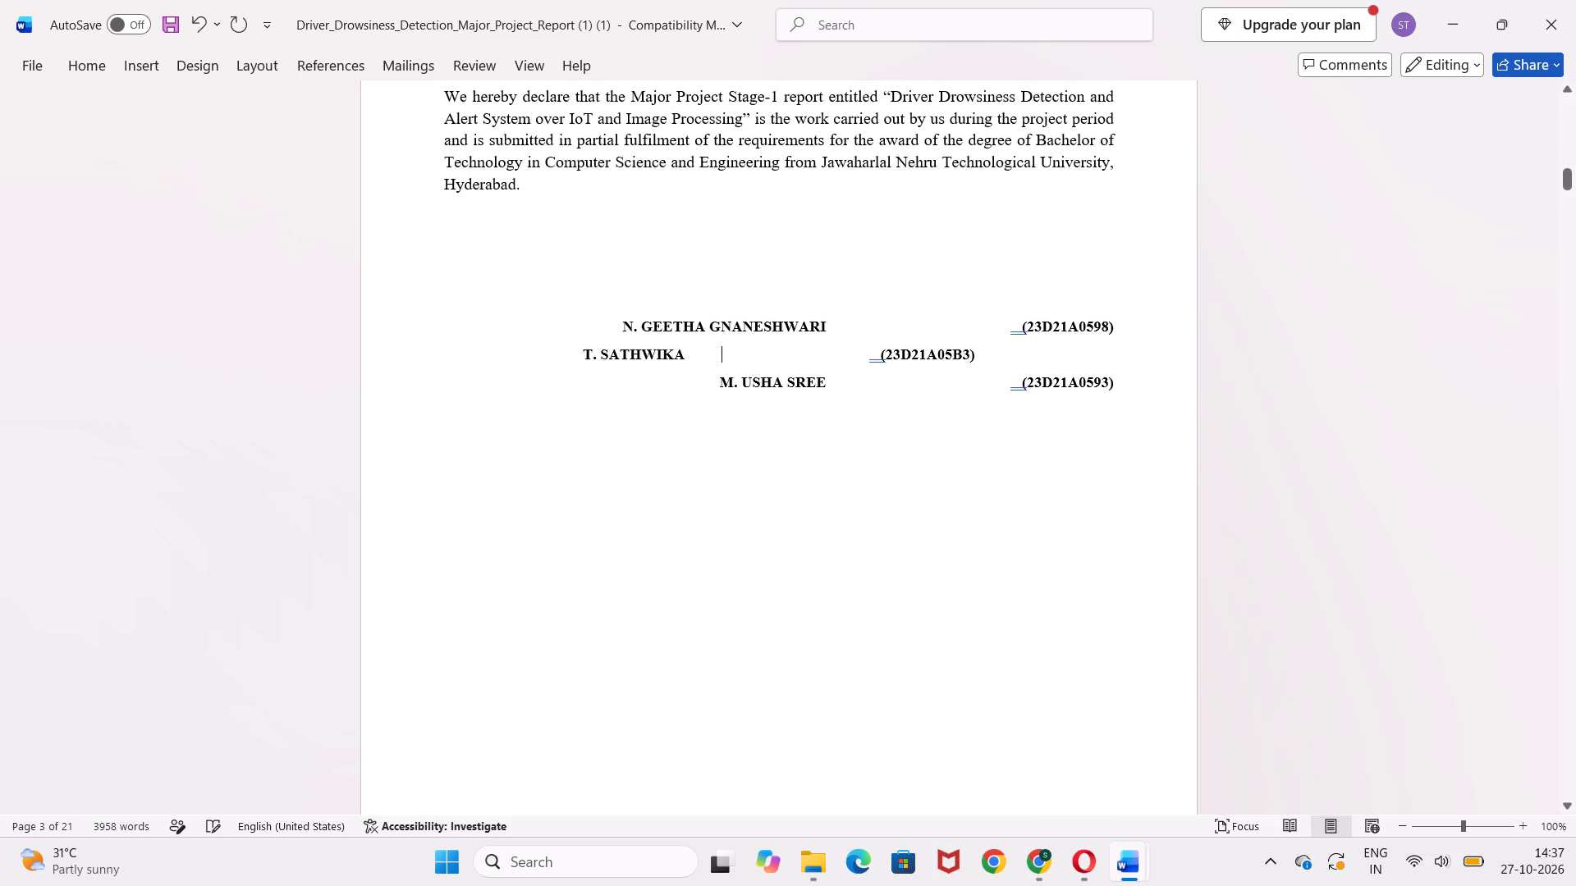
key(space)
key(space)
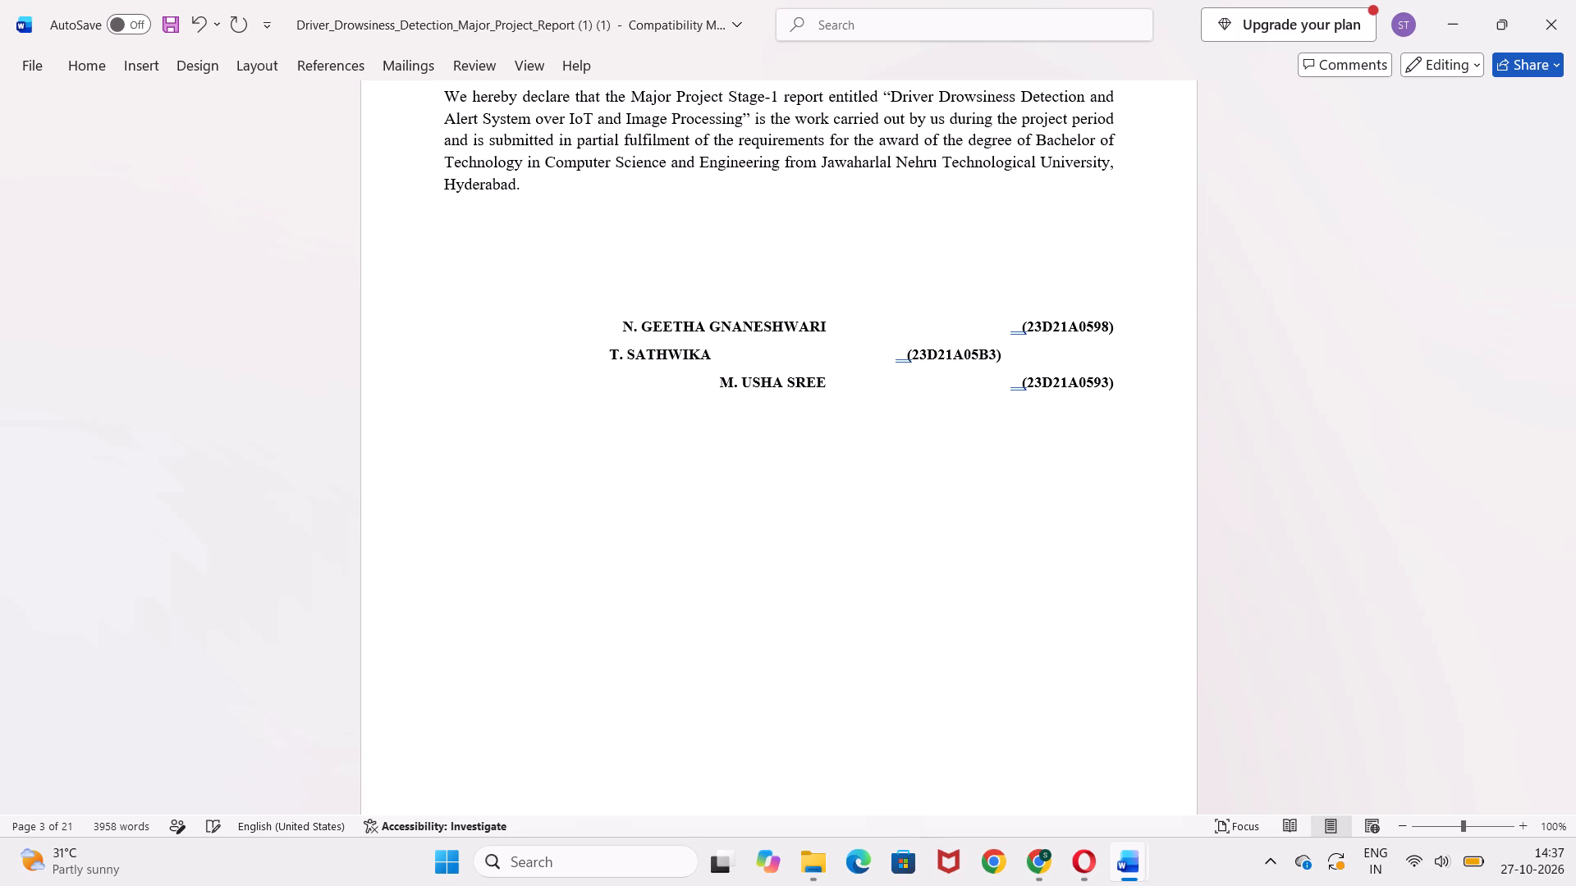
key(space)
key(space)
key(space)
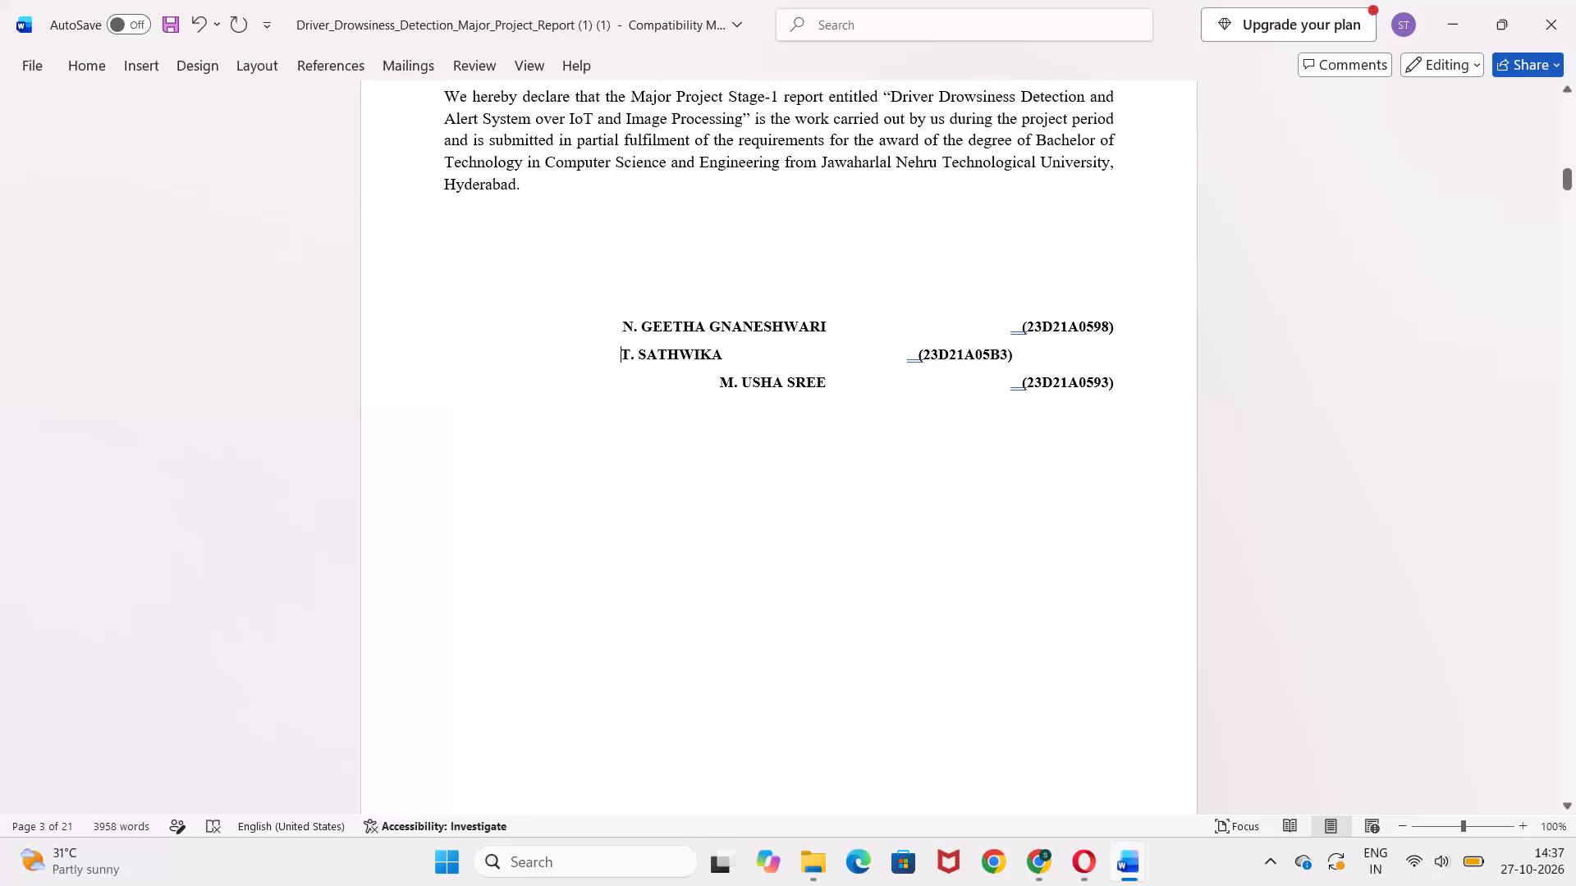
Adjust the spacing before the third student's name on the declaration page so it starts level with the second student's name.
click(722, 375)
key(BackSpace)
key(BackSpace)
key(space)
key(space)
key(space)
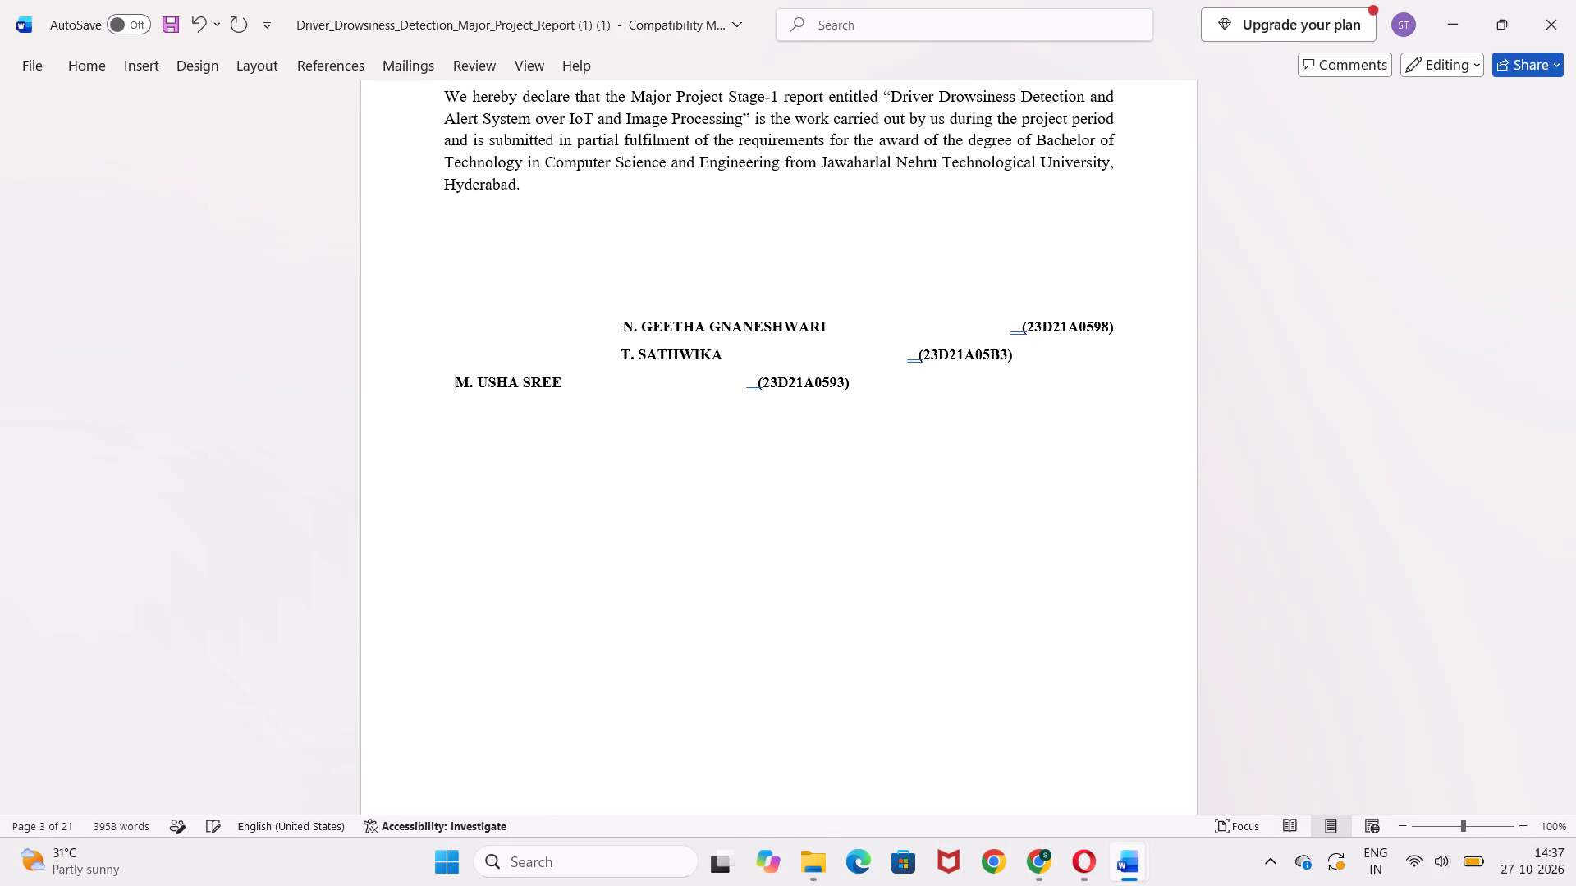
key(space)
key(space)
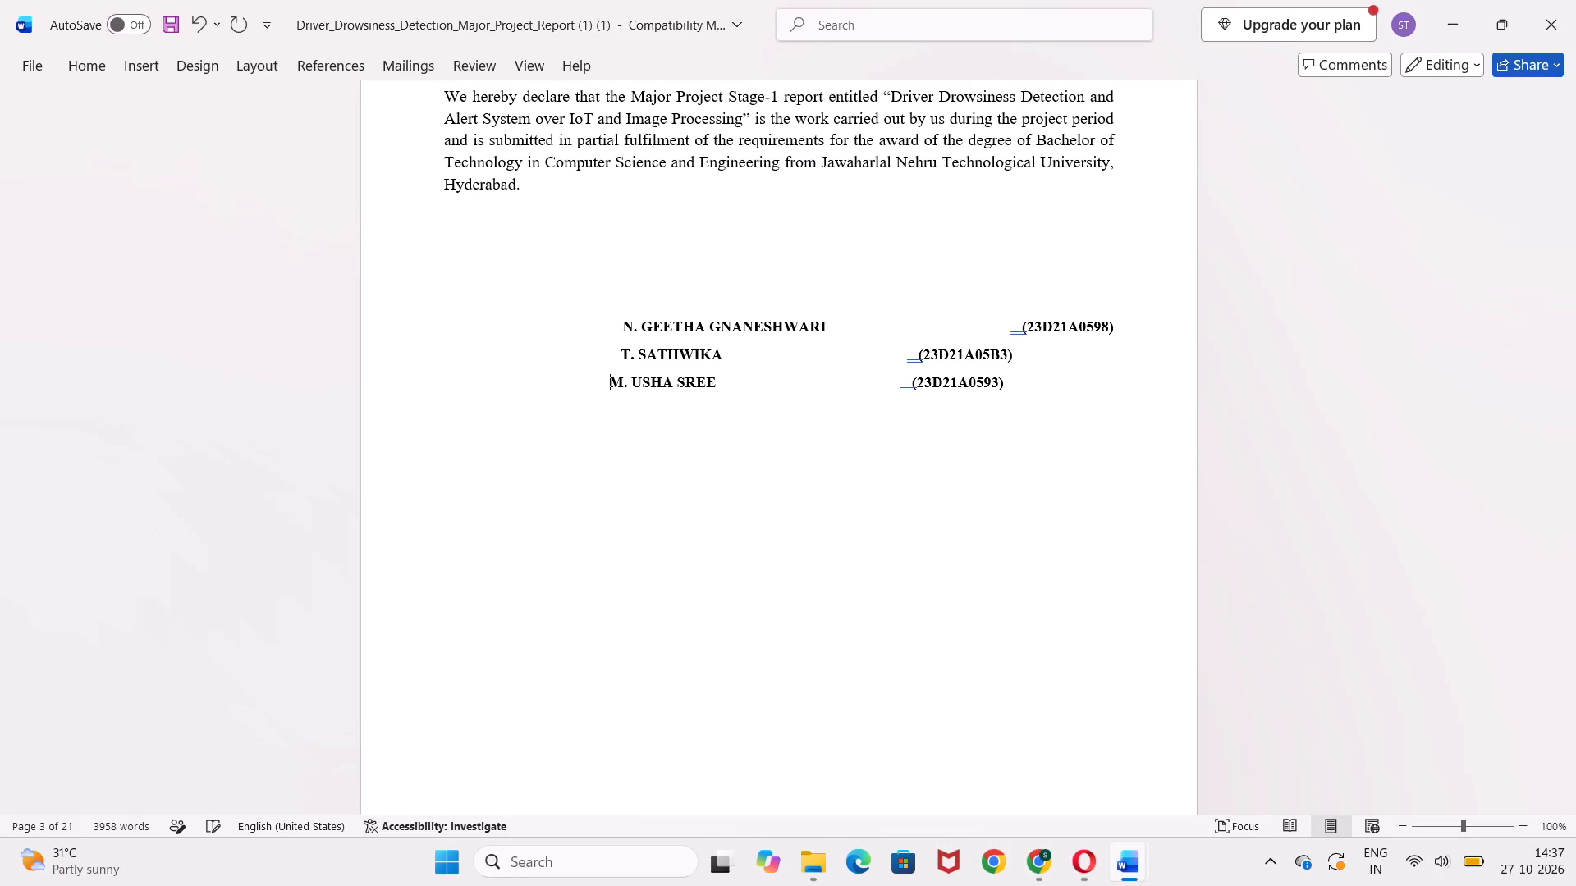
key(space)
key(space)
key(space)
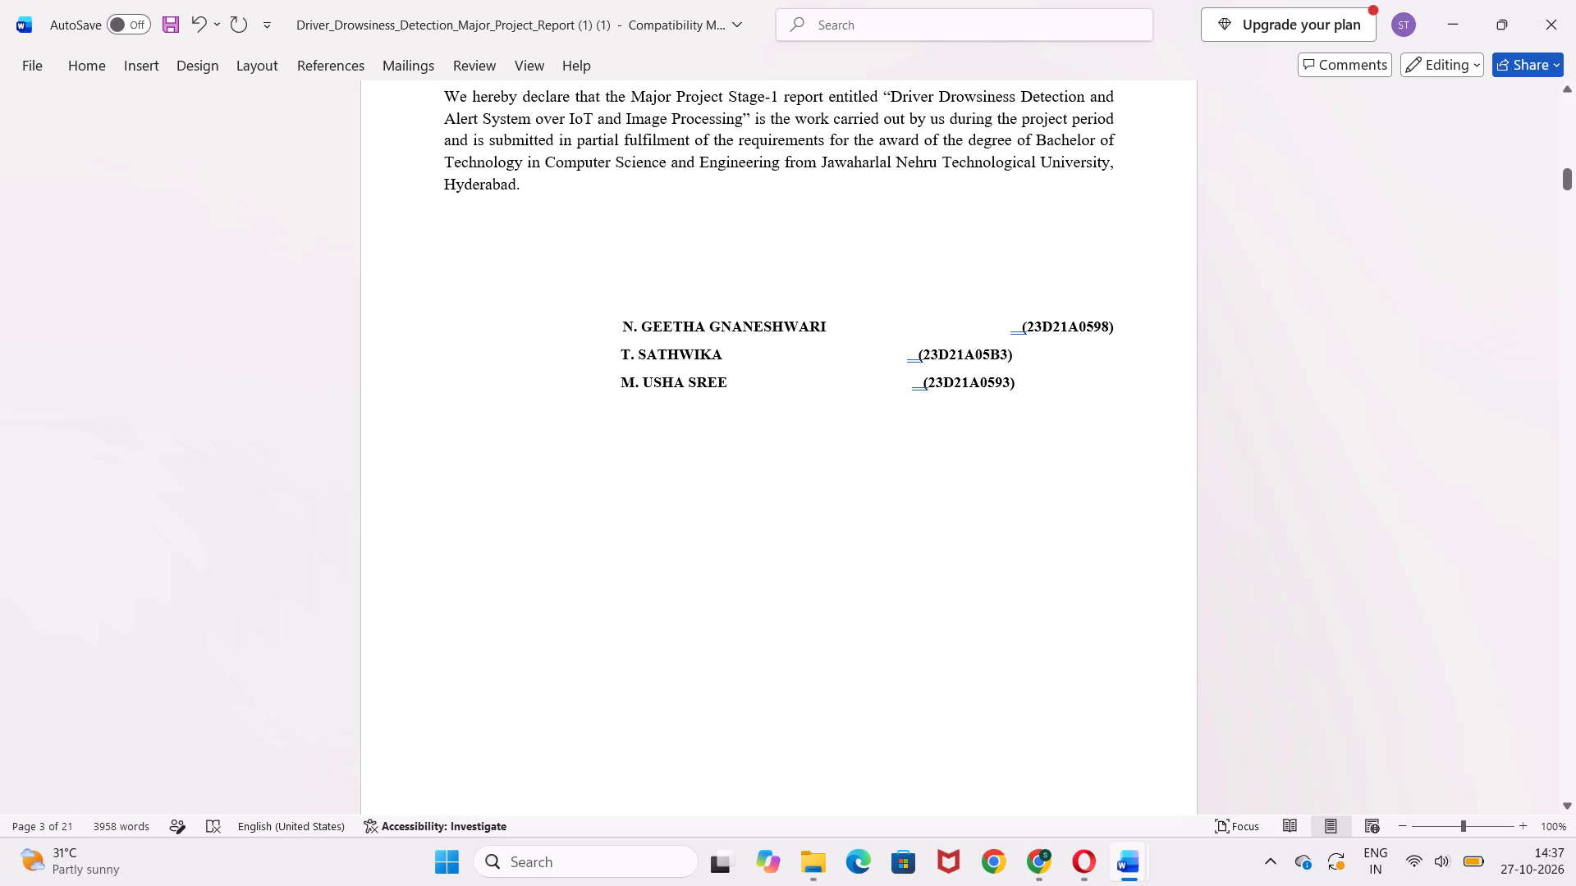
Delete several spaces before the first student's roll number to narrow the gap between the name and the number.
click(1021, 329)
key(BackSpace)
key(BackSpace)
key(BackSpace)
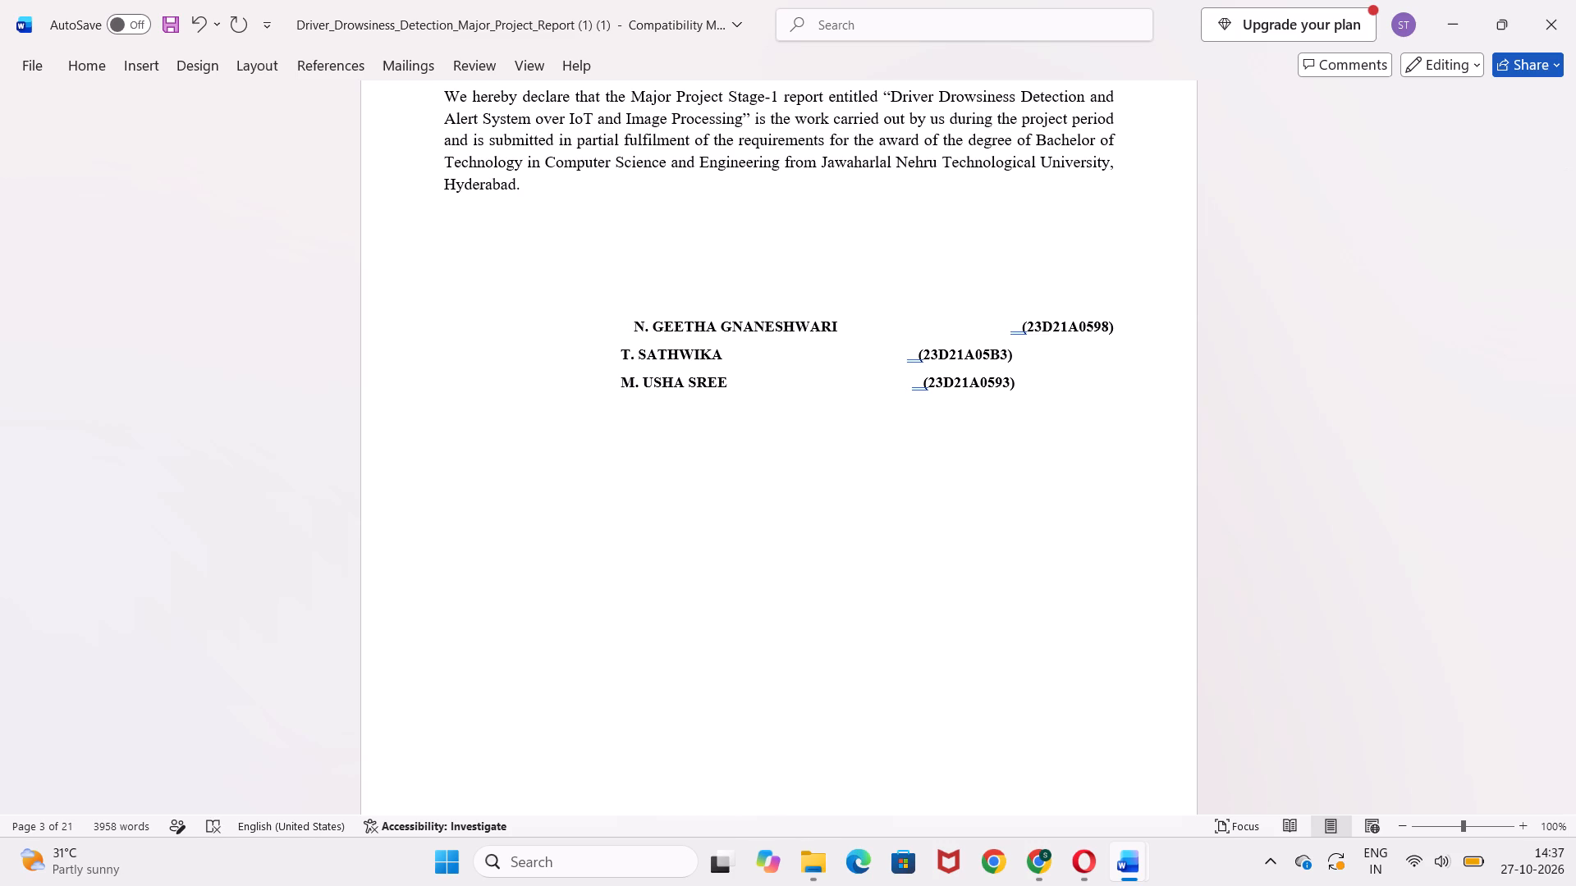
key(BackSpace)
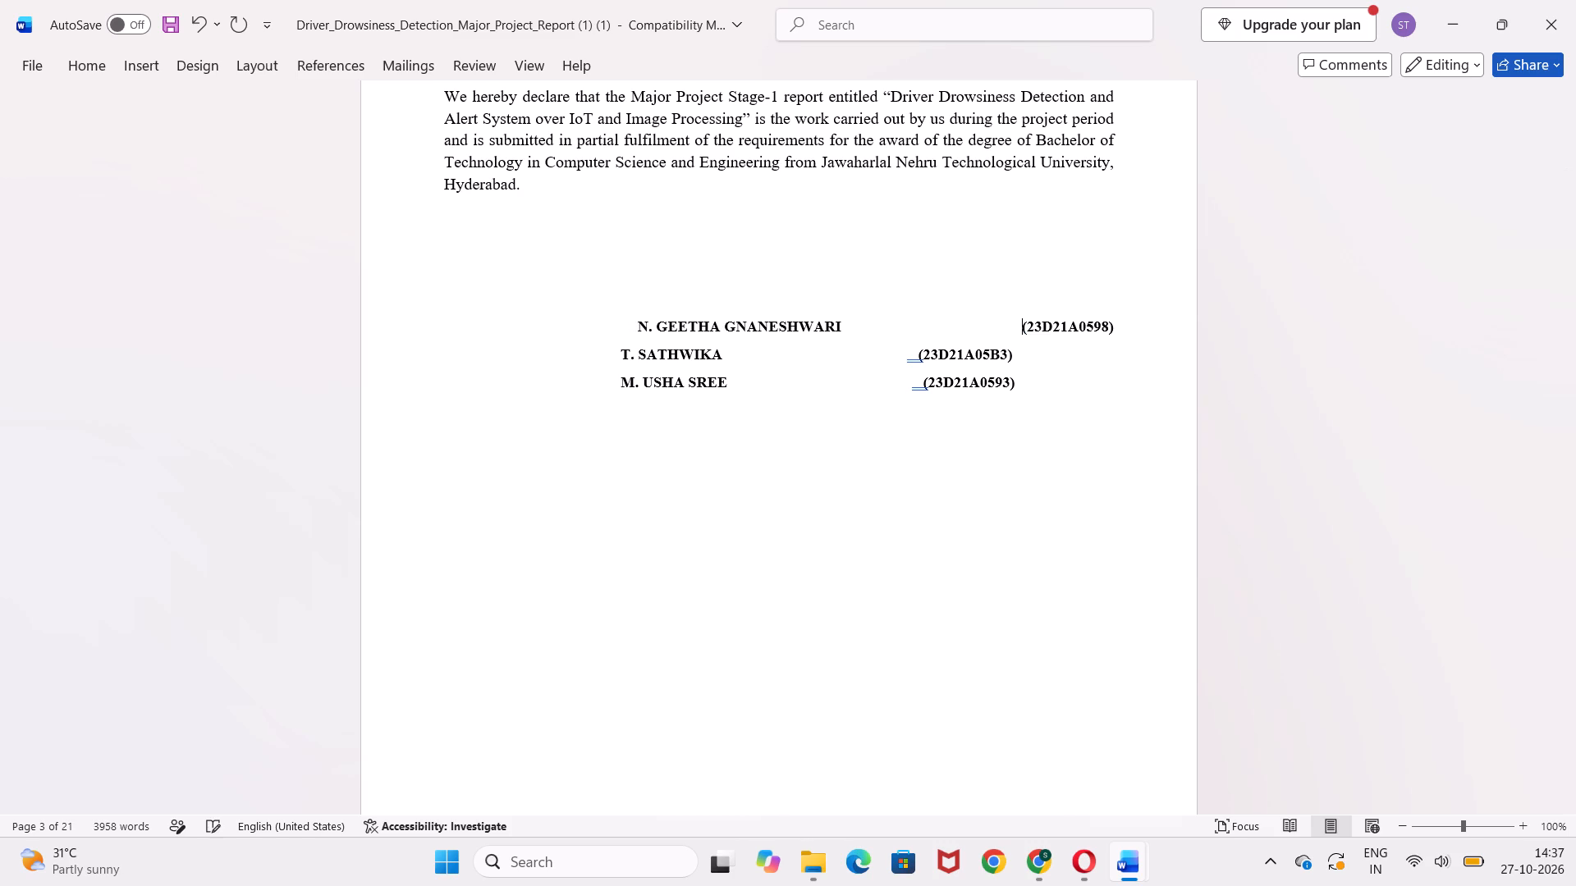
key(BackSpace)
key(BackSpace)
key(BackSpace)
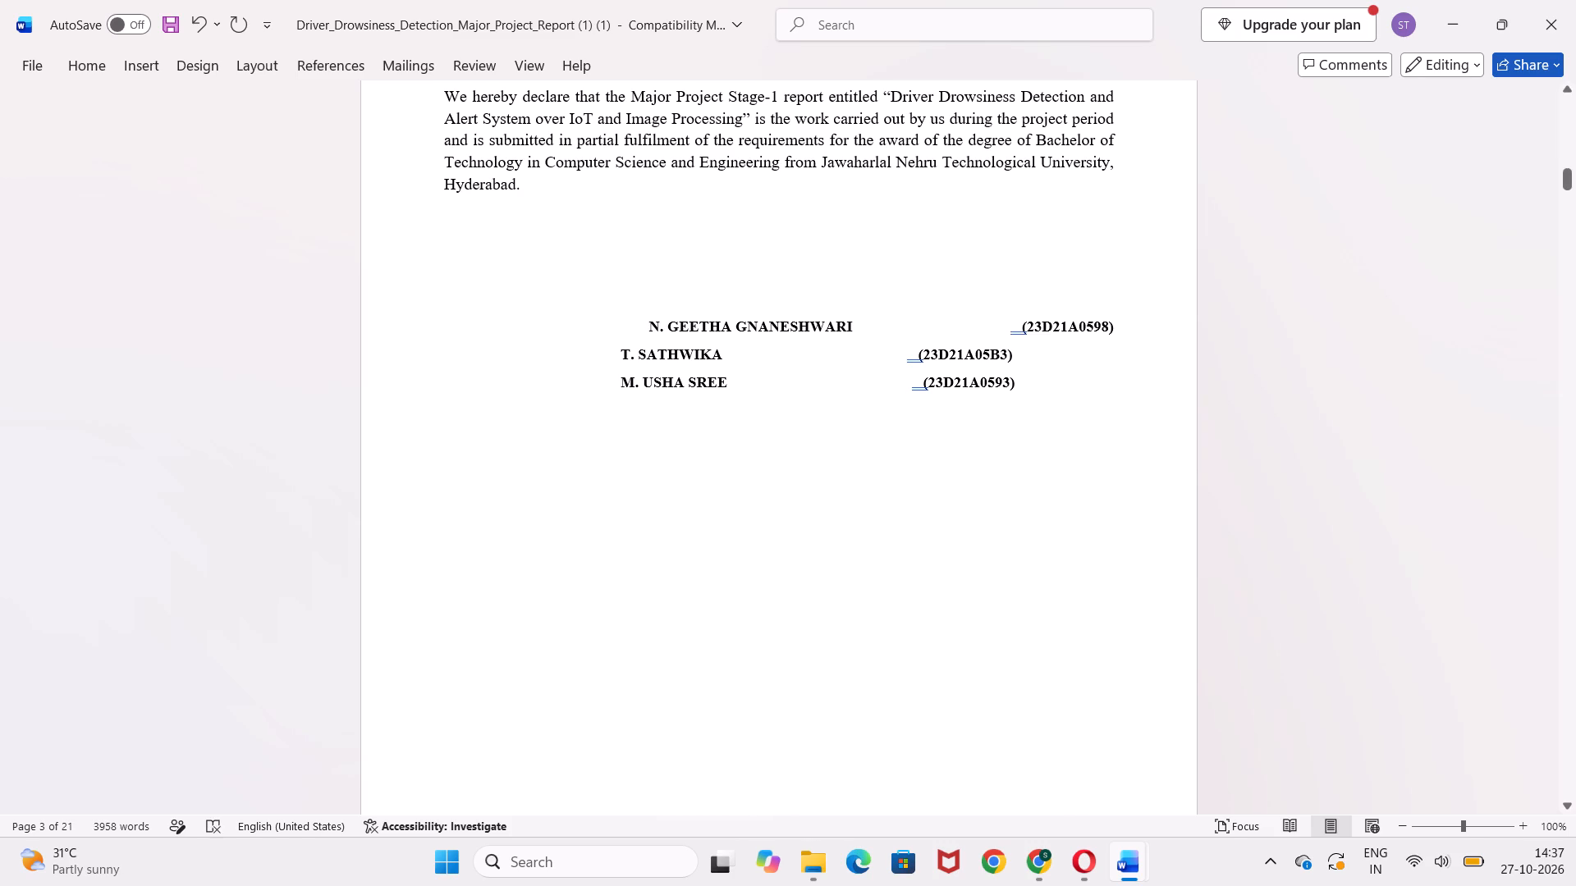
Delete a few leading spaces on the third student's line, join it to the second student's line and split it back onto its own line.
click(914, 353)
key(Right)
key(Right)
key(Right)
key(Right)
key(Right)
key(Right)
key(Right)
key(Right)
key(Right)
key(Right)
key(Right)
key(Right)
key(Right)
key(Right)
key(Right)
key(Right)
key(Right)
key(BackSpace)
key(BackSpace)
key(BackSpace)
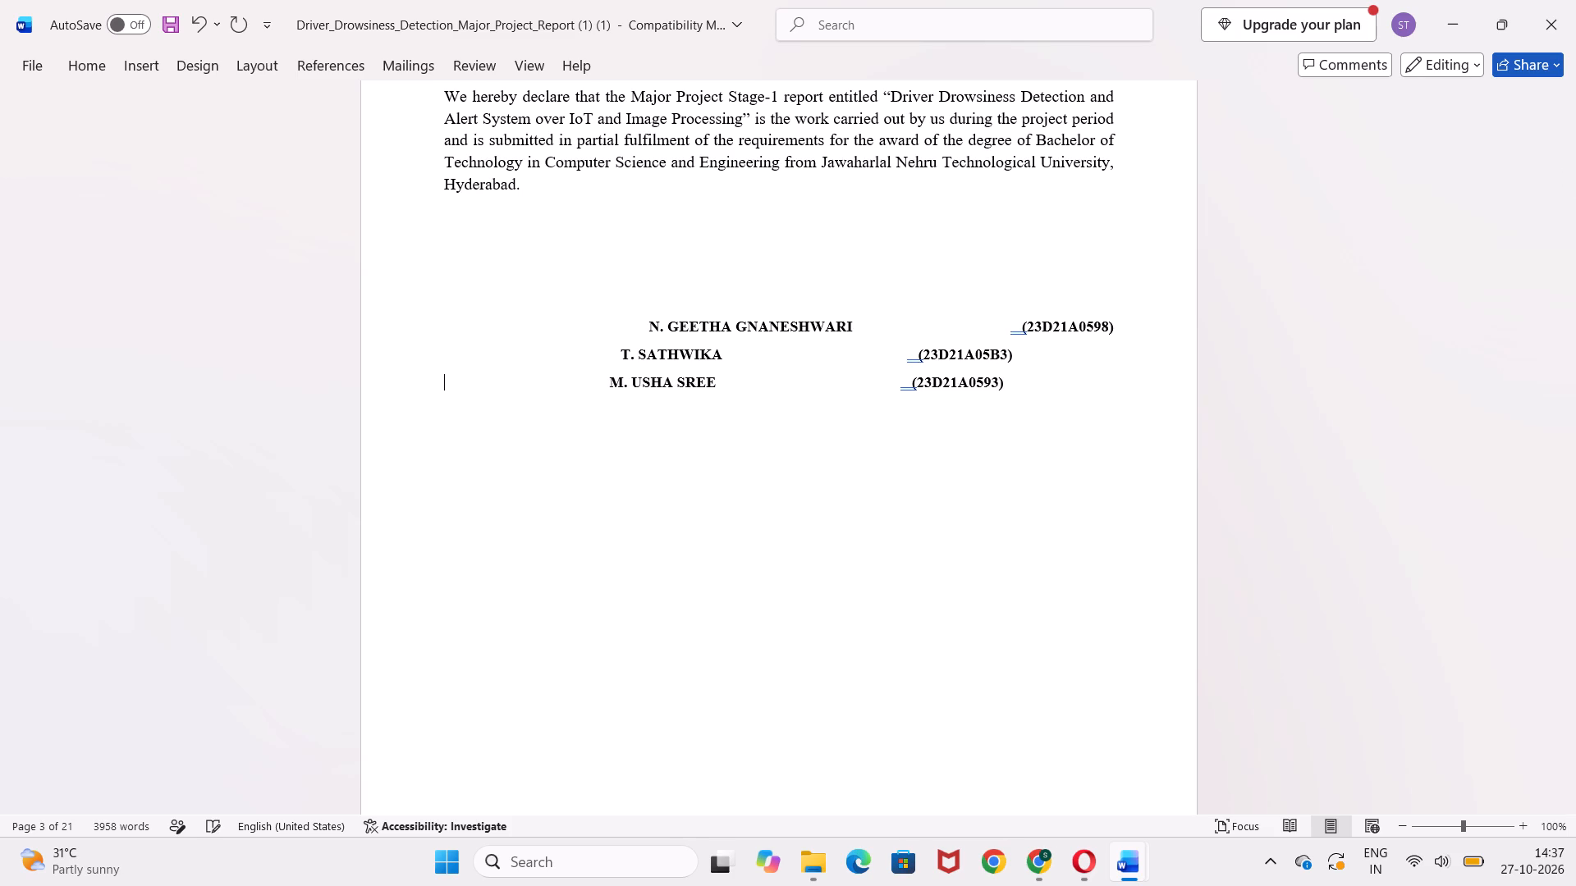
key(BackSpace)
key(Return)
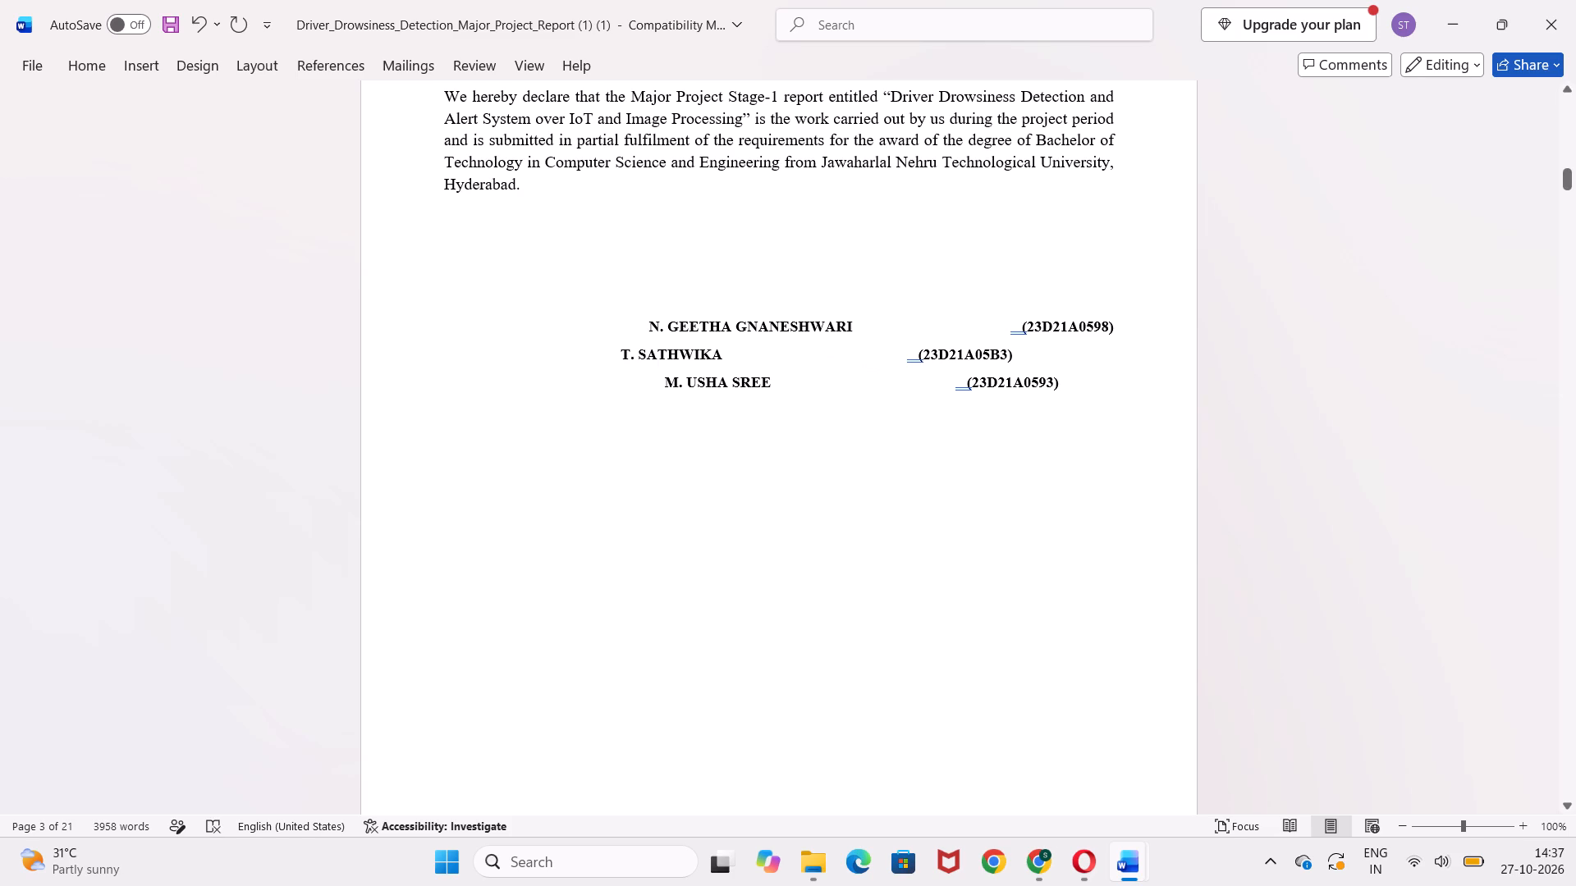
Delete spaces between the second student's name and roll number until the name starts level with the first student's name.
click(915, 351)
key(BackSpace)
key(BackSpace)
key(BackSpace)
key(BackSpace)
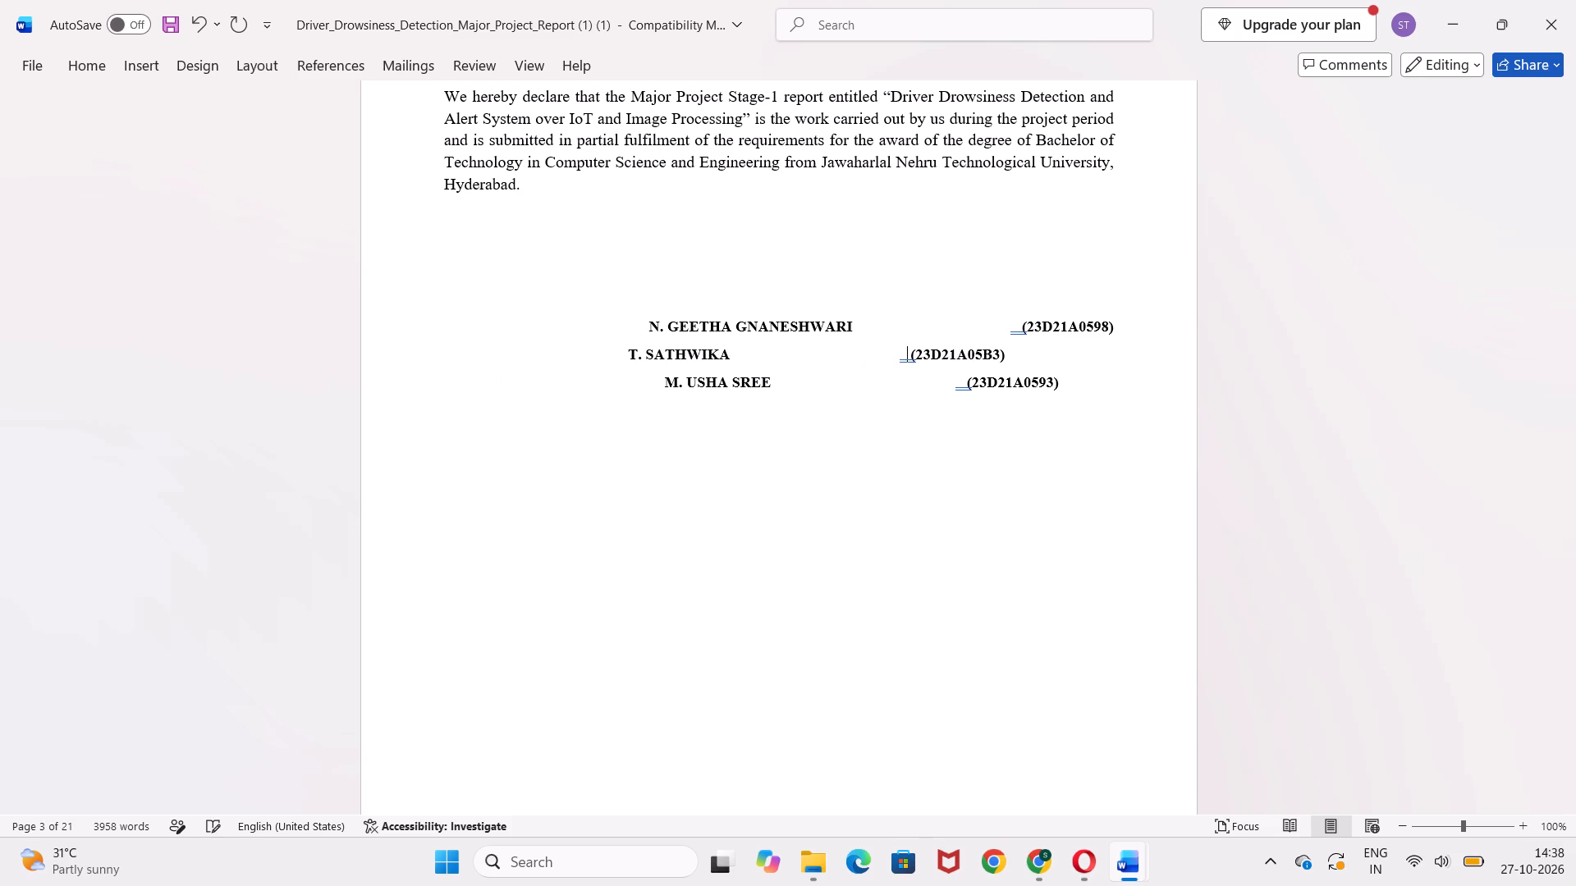
key(BackSpace)
key(BackSpace)
key(BackSpace)
key(BackSpace)
key(BackSpace)
key(BackSpace)
key(BackSpace)
key(BackSpace)
key(BackSpace)
key(BackSpace)
key(BackSpace)
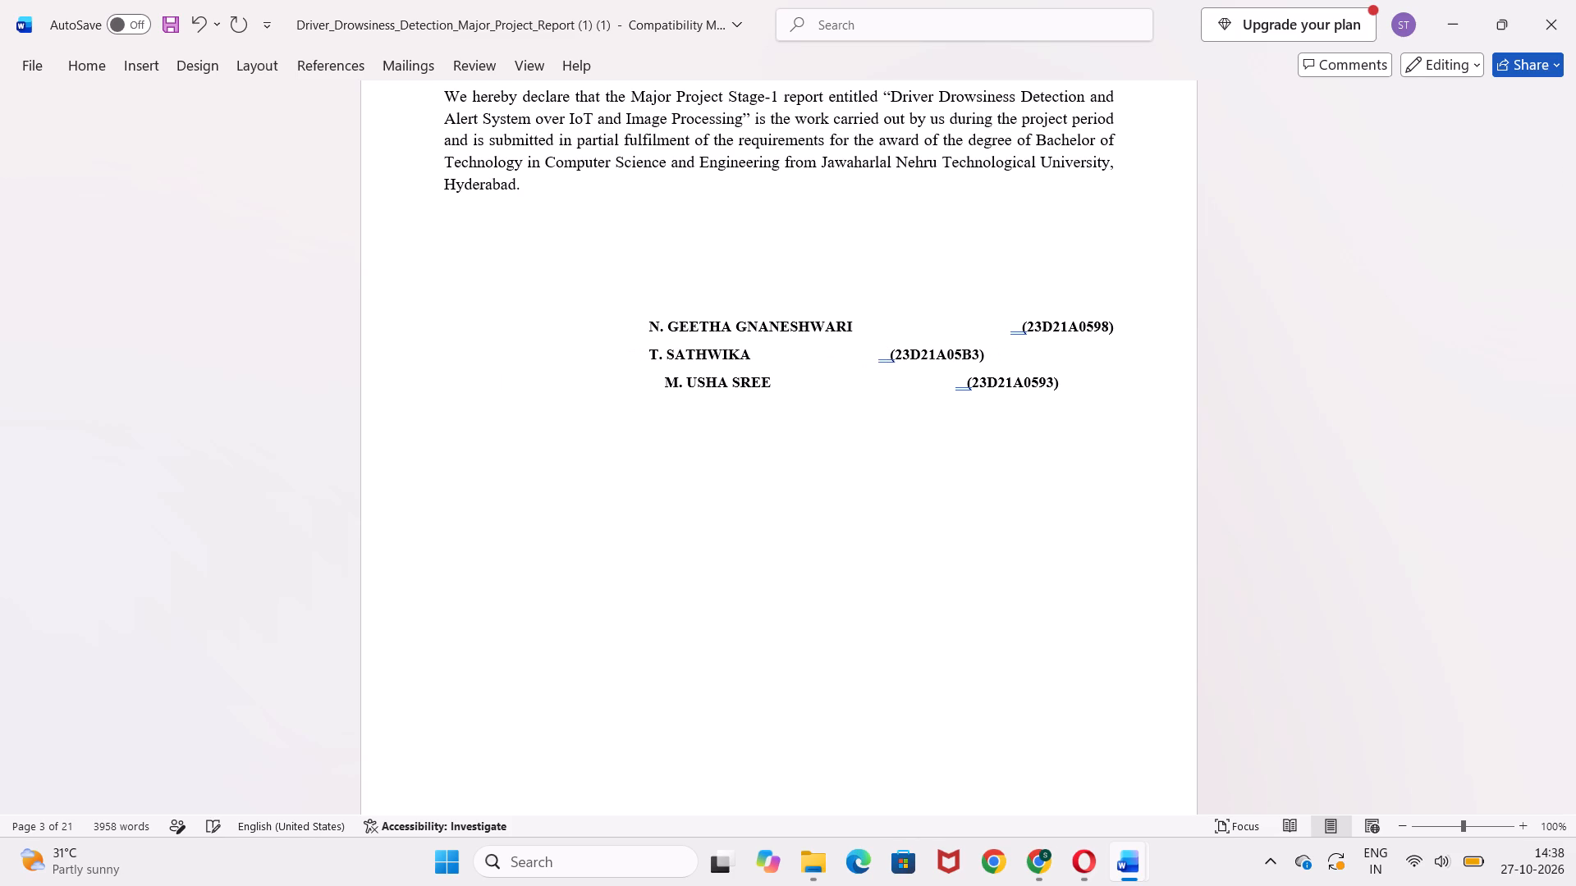
Delete spaces before the third student's name so it starts level with the two names above.
click(662, 384)
key(BackSpace)
key(BackSpace)
key(BackSpace)
key(BackSpace)
key(BackSpace)
key(BackSpace)
key(BackSpace)
key(BackSpace)
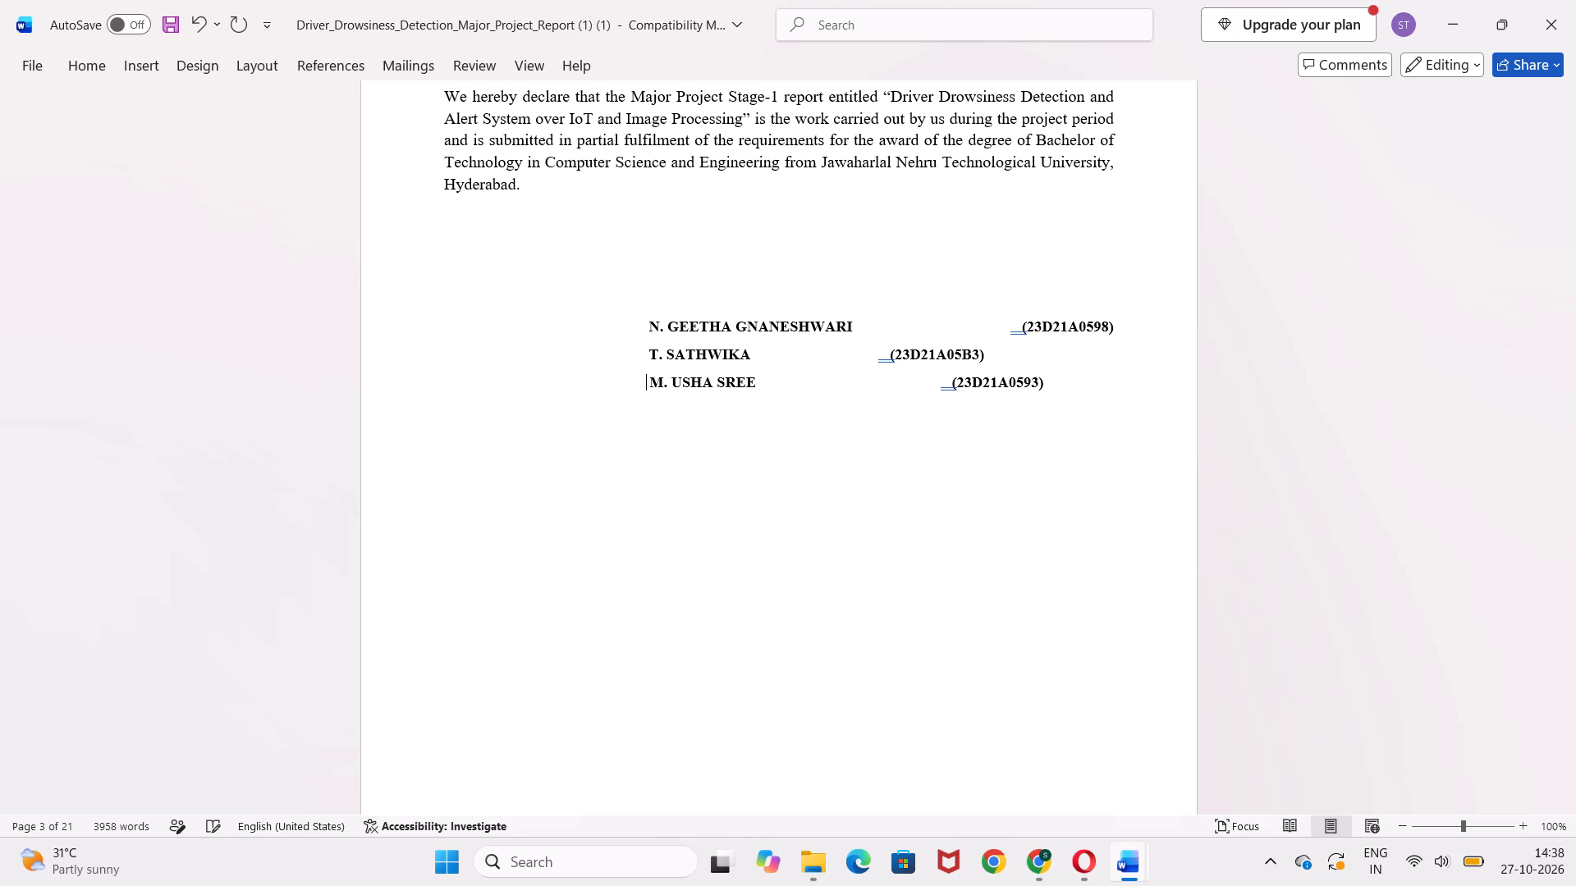
key(BackSpace)
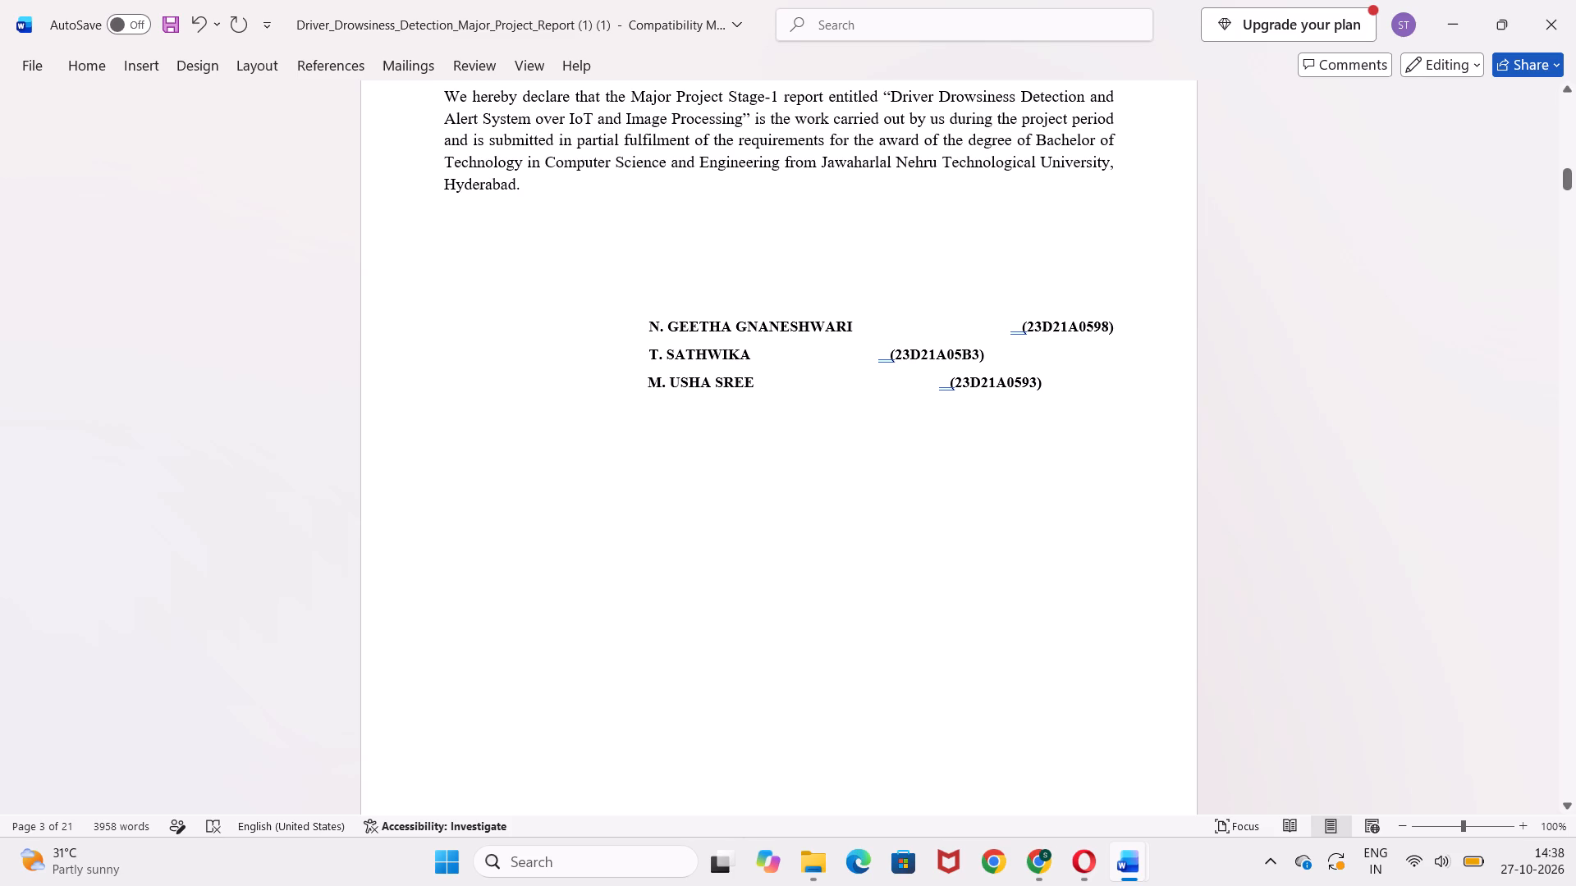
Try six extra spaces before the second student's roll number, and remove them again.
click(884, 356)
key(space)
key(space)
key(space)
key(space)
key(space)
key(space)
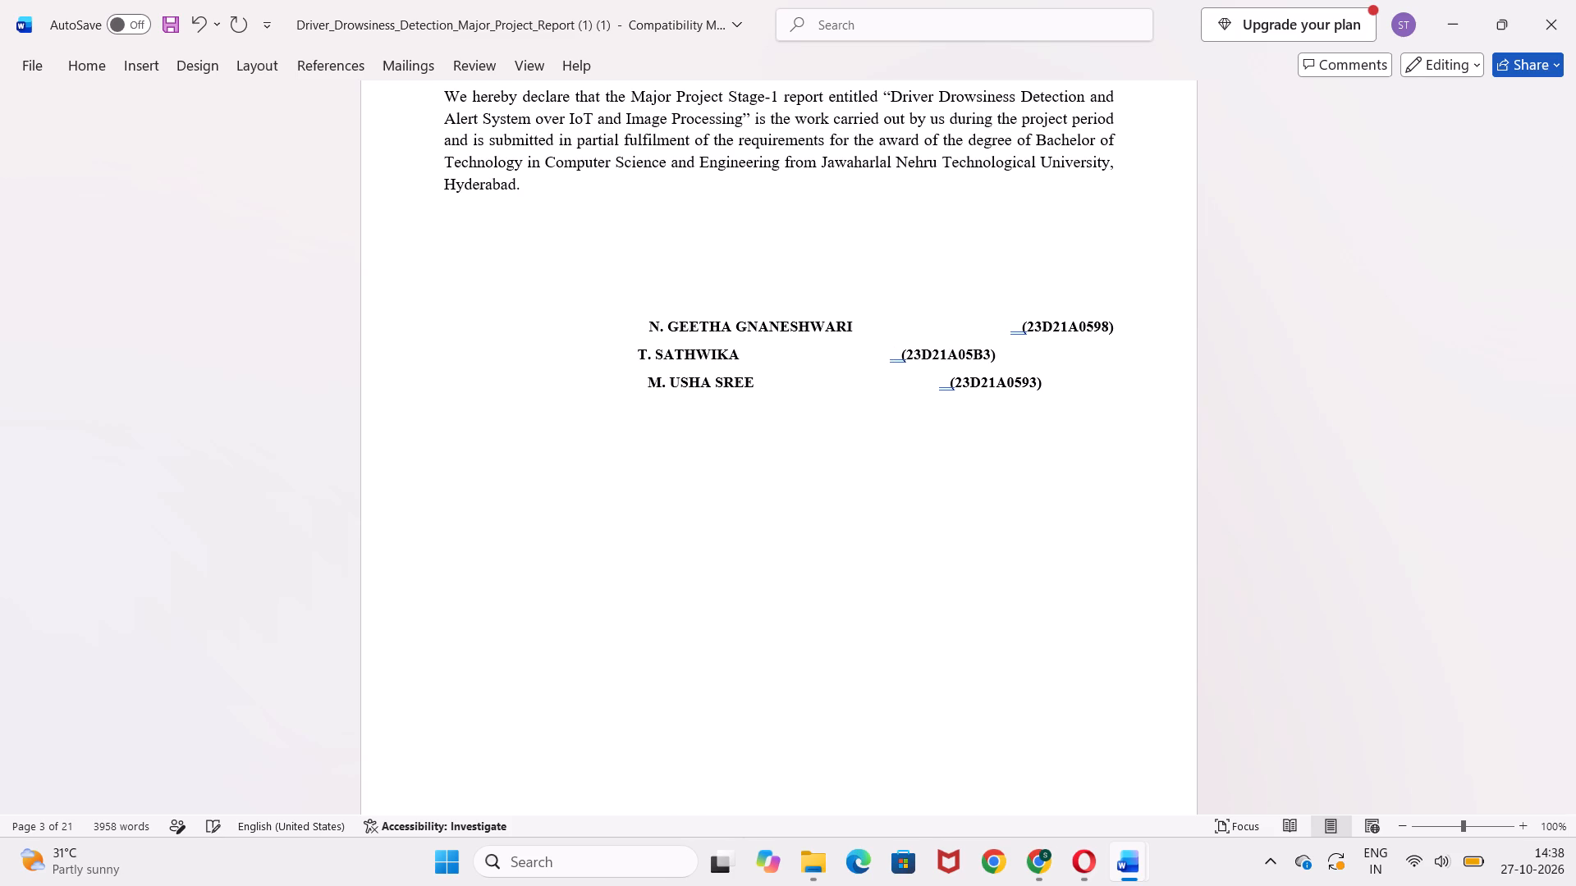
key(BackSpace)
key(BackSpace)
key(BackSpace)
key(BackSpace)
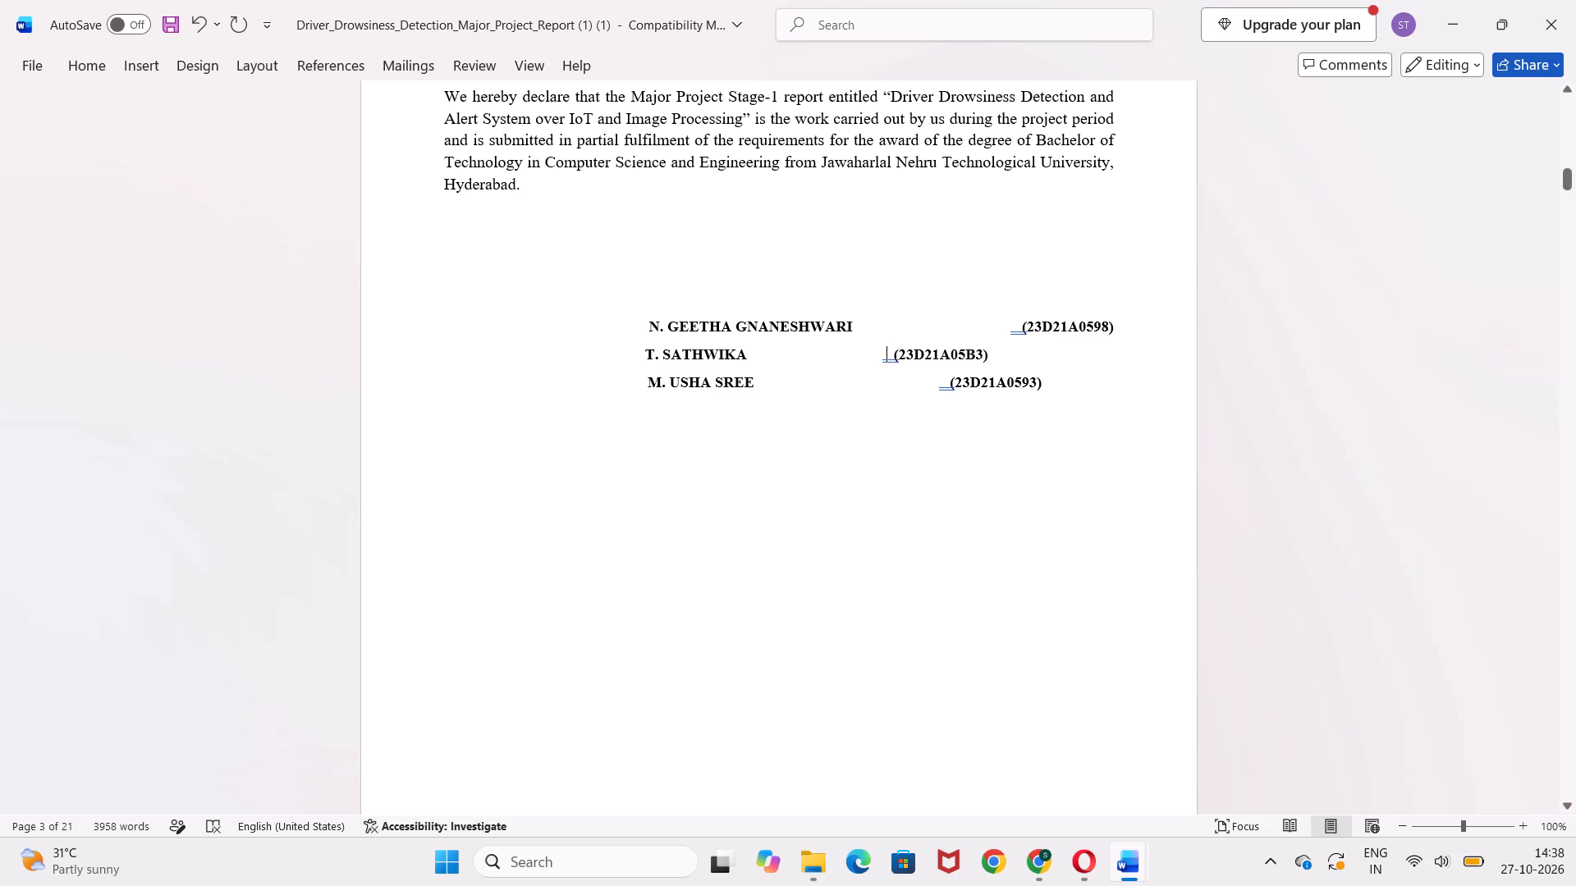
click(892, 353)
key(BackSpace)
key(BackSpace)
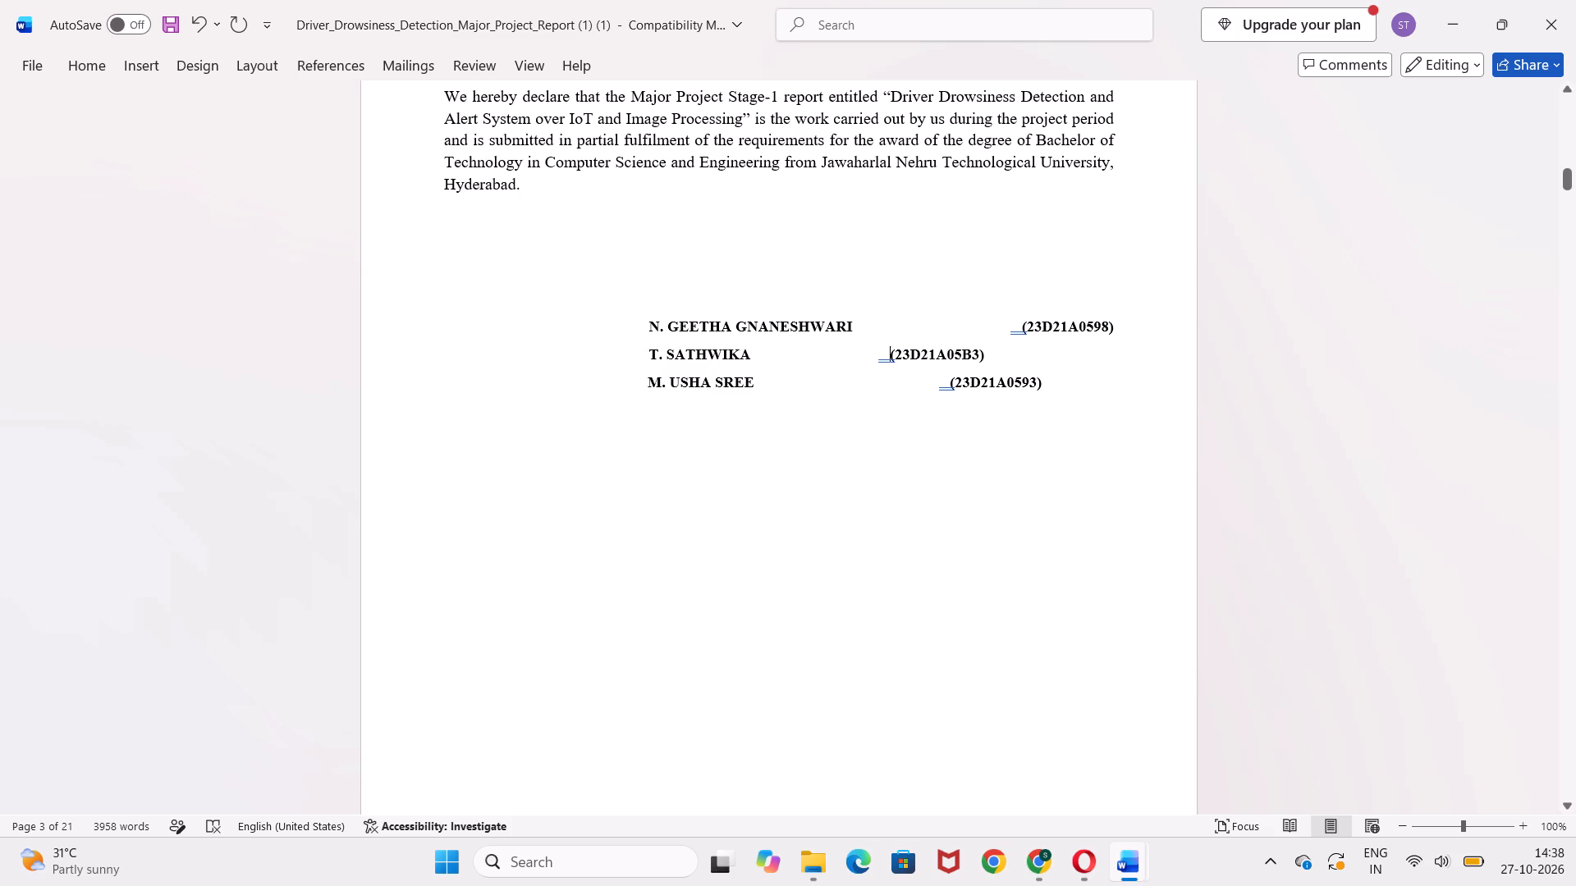
Delete three more spaces before the first student's roll number to bring the name closer to it.
click(1019, 327)
key(BackSpace)
key(BackSpace)
key(BackSpace)
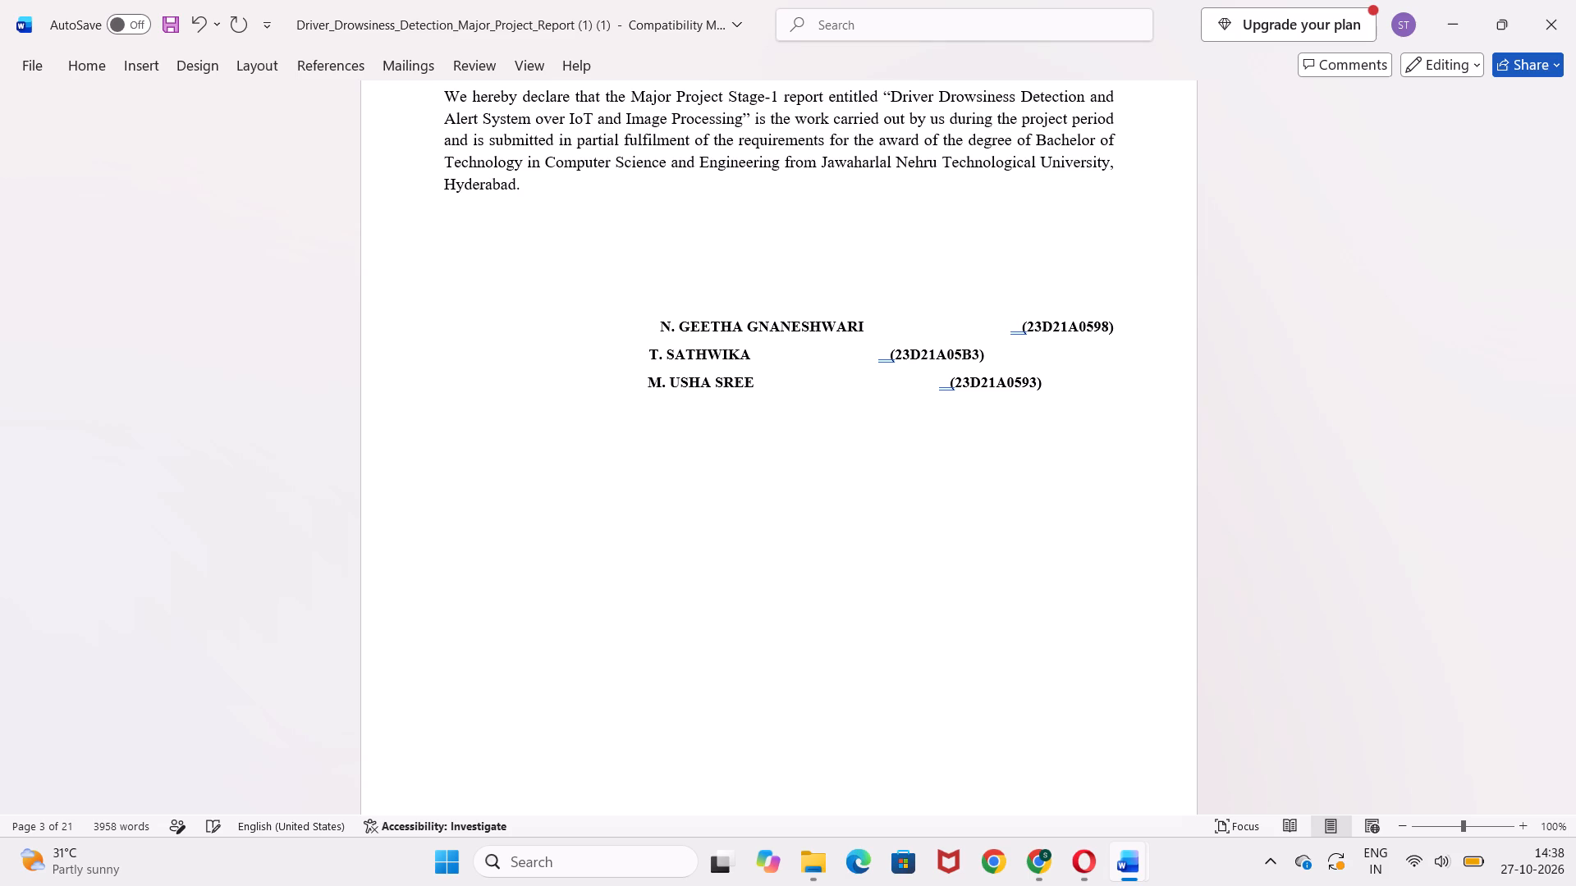
click(1068, 365)
Delete backward from the start of the second student's name through the spacing and into the end of the first student's roll number.
click(644, 360)
key(BackSpace)
key(BackSpace)
key(BackSpace)
key(BackSpace)
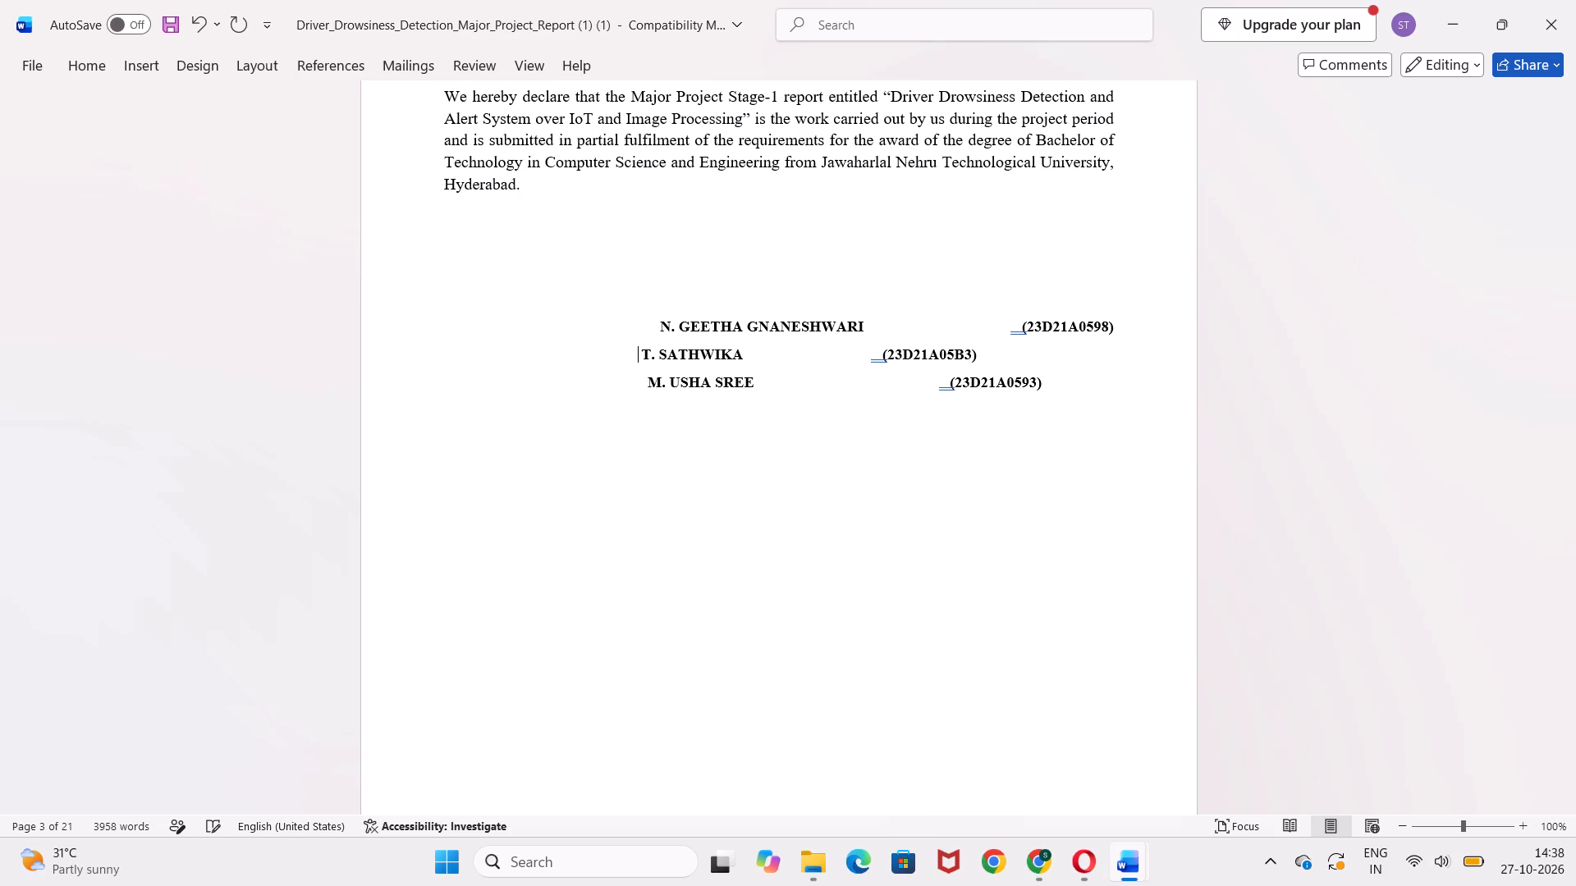
key(BackSpace)
key(BackSpace)
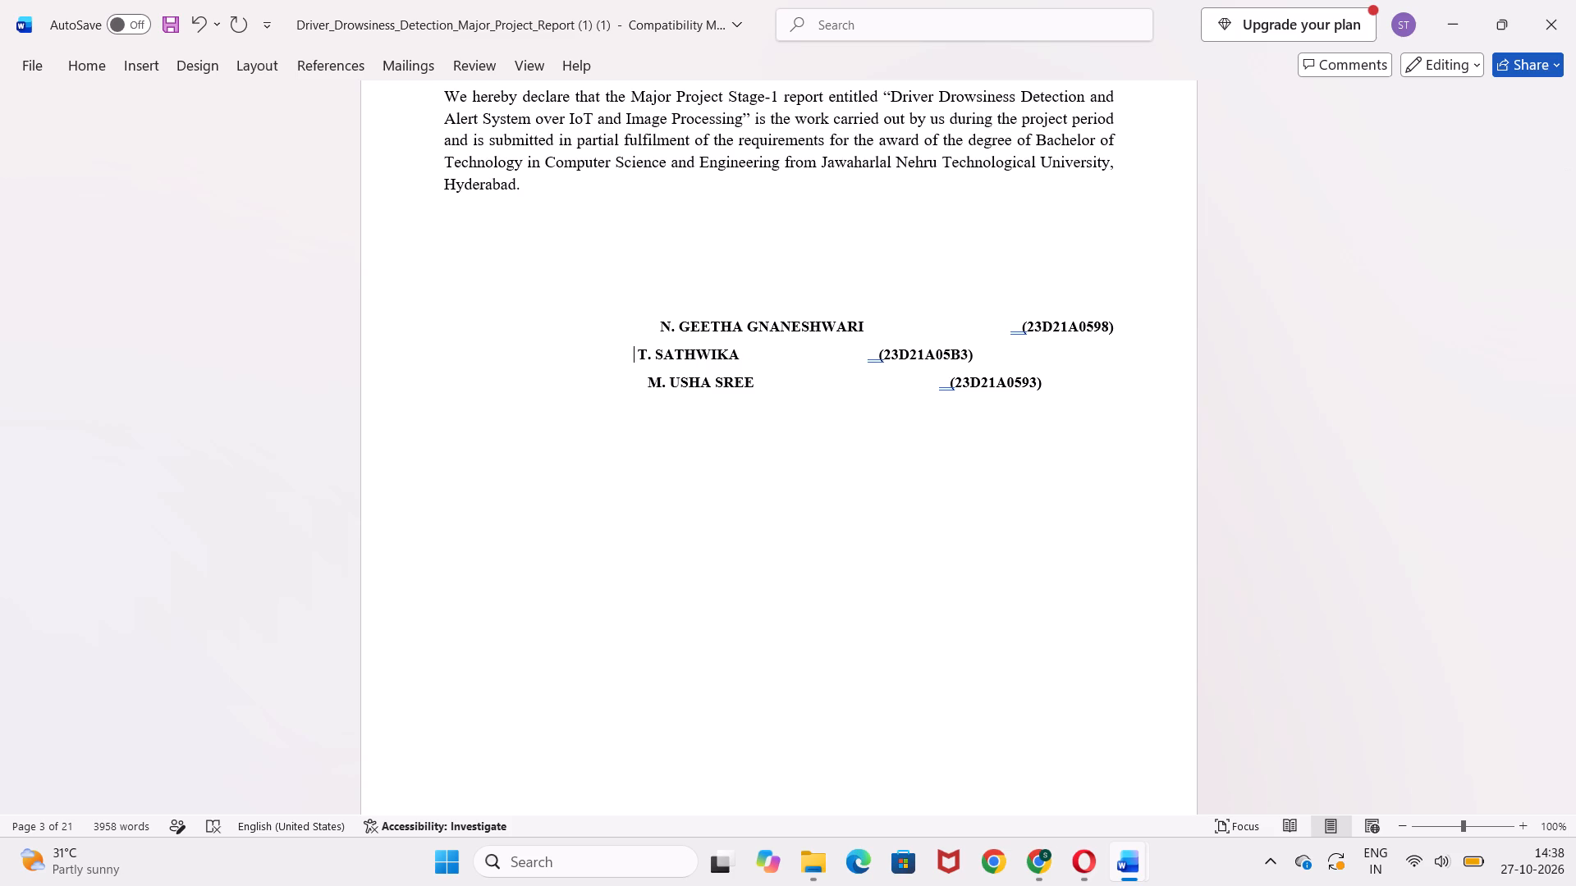
key(Return)
key(BackSpace)
key(BackSpace)
key(BackSpace)
key(BackSpace)
key(BackSpace)
key(BackSpace)
key(BackSpace)
key(BackSpace)
key(BackSpace)
key(BackSpace)
key(BackSpace)
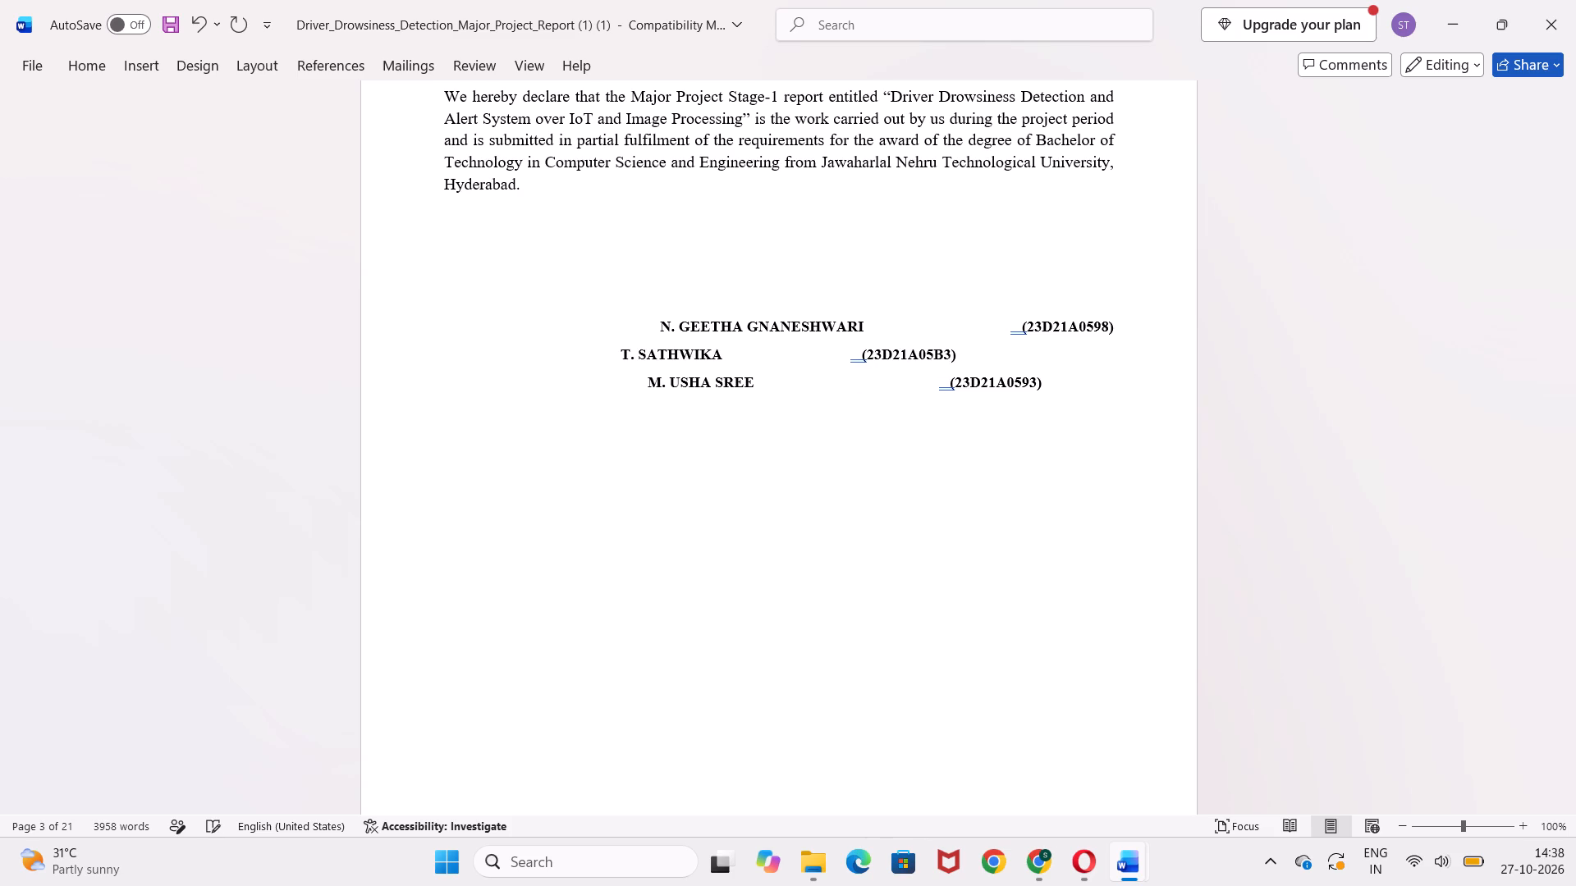
key(BackSpace)
key(BackSpace)
key(BackSpace)
key(BackSpace)
key(BackSpace)
key(BackSpace)
key(BackSpace)
key(BackSpace)
key(BackSpace)
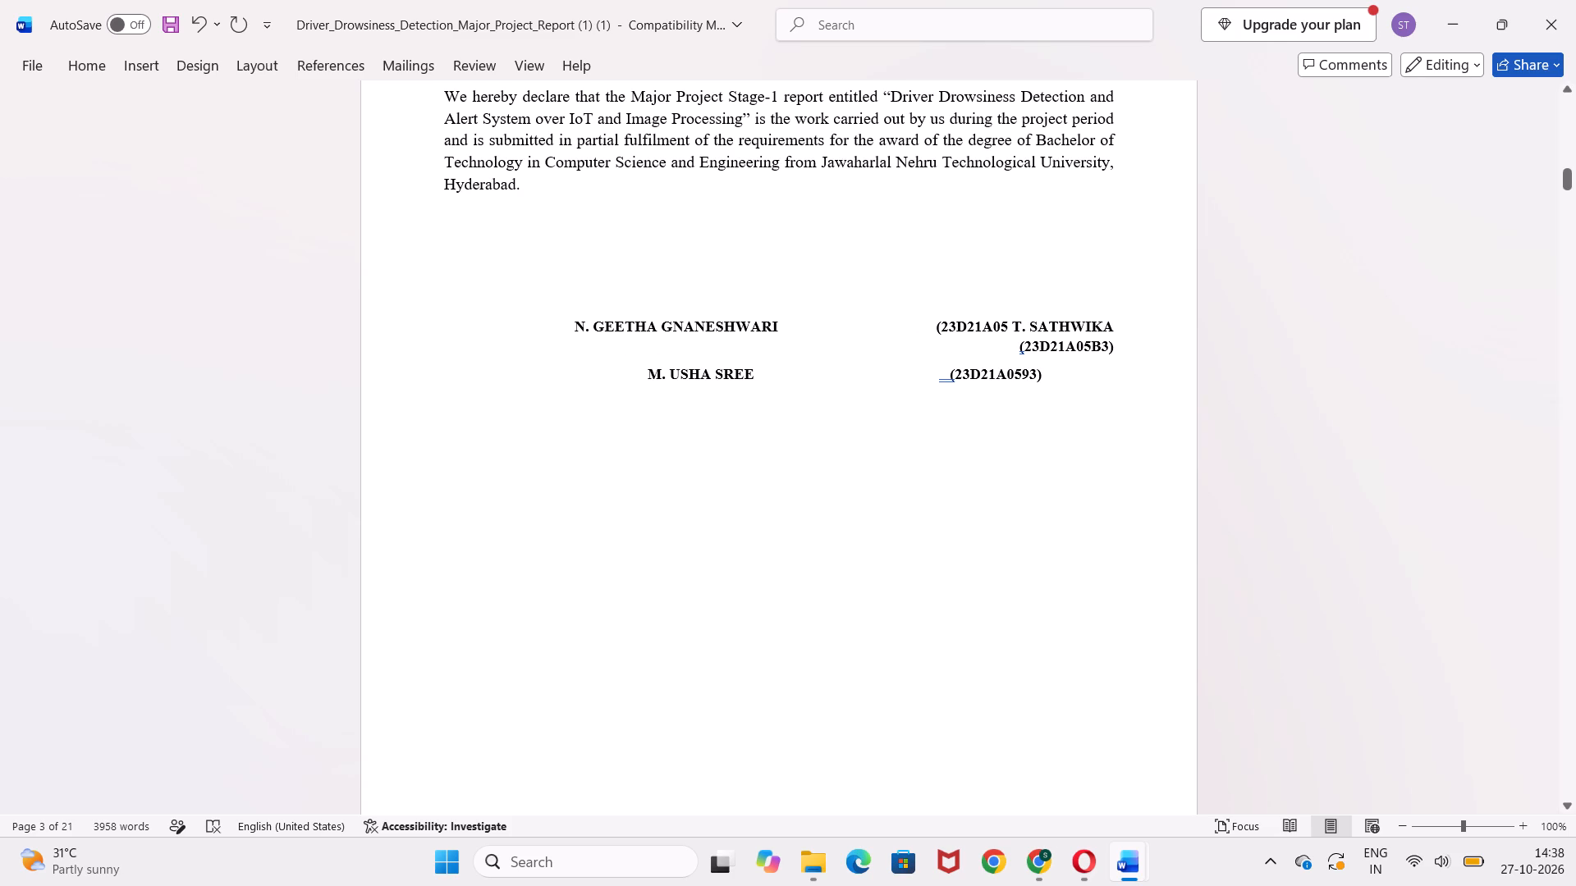
Check the roll number on the certificate page, complete the first student's number with "98)", and put the second student on a new line.
scroll(863, 317, up, 8)
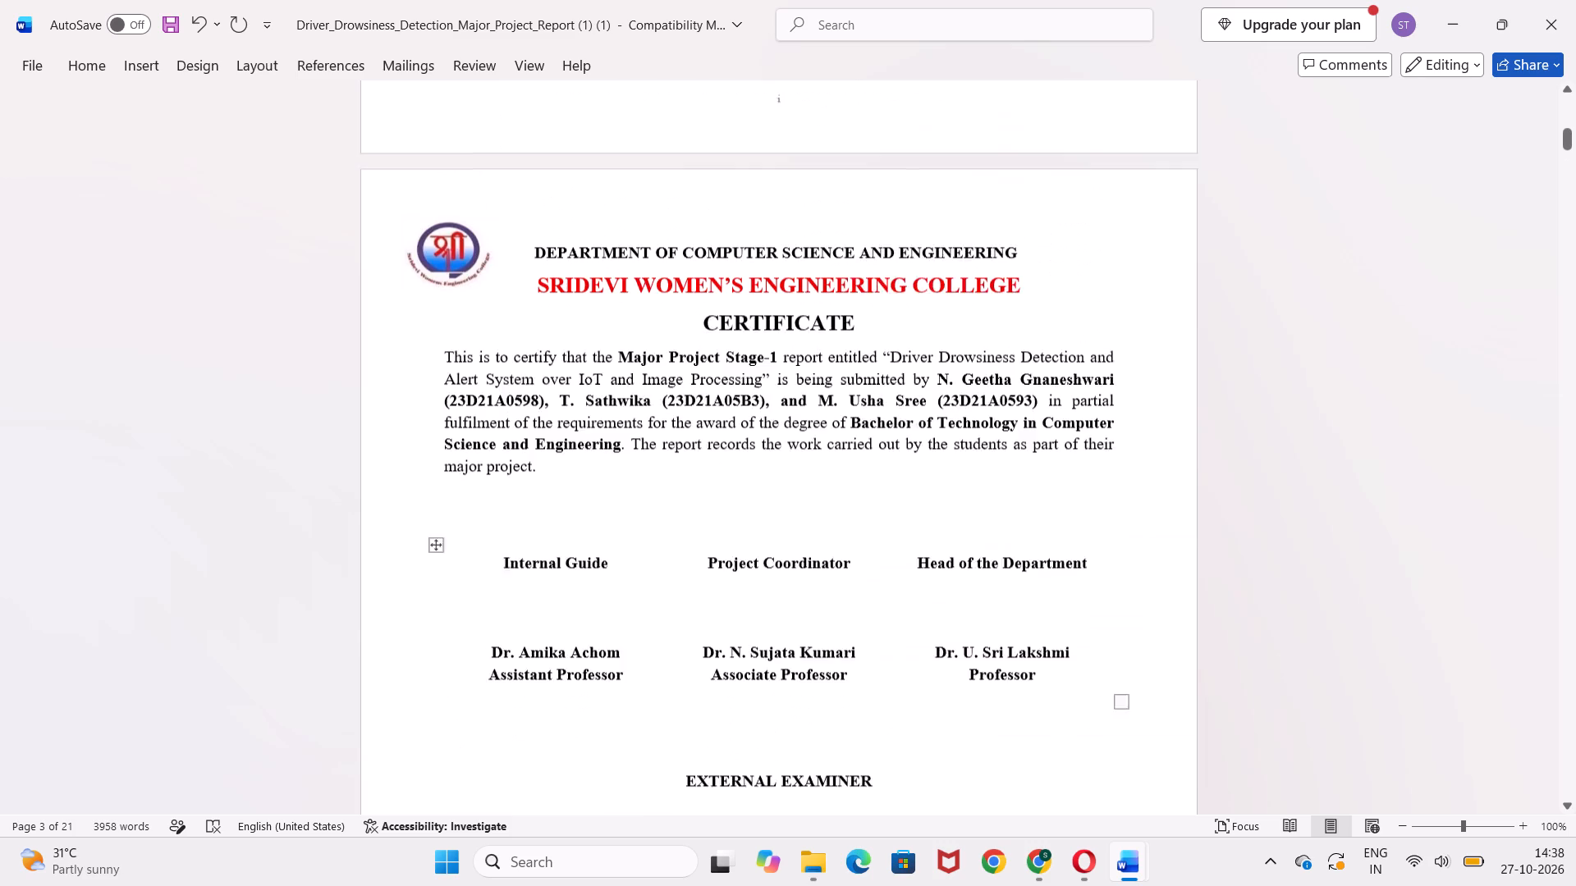
scroll(863, 317, up, 3)
scroll(863, 317, down, 5)
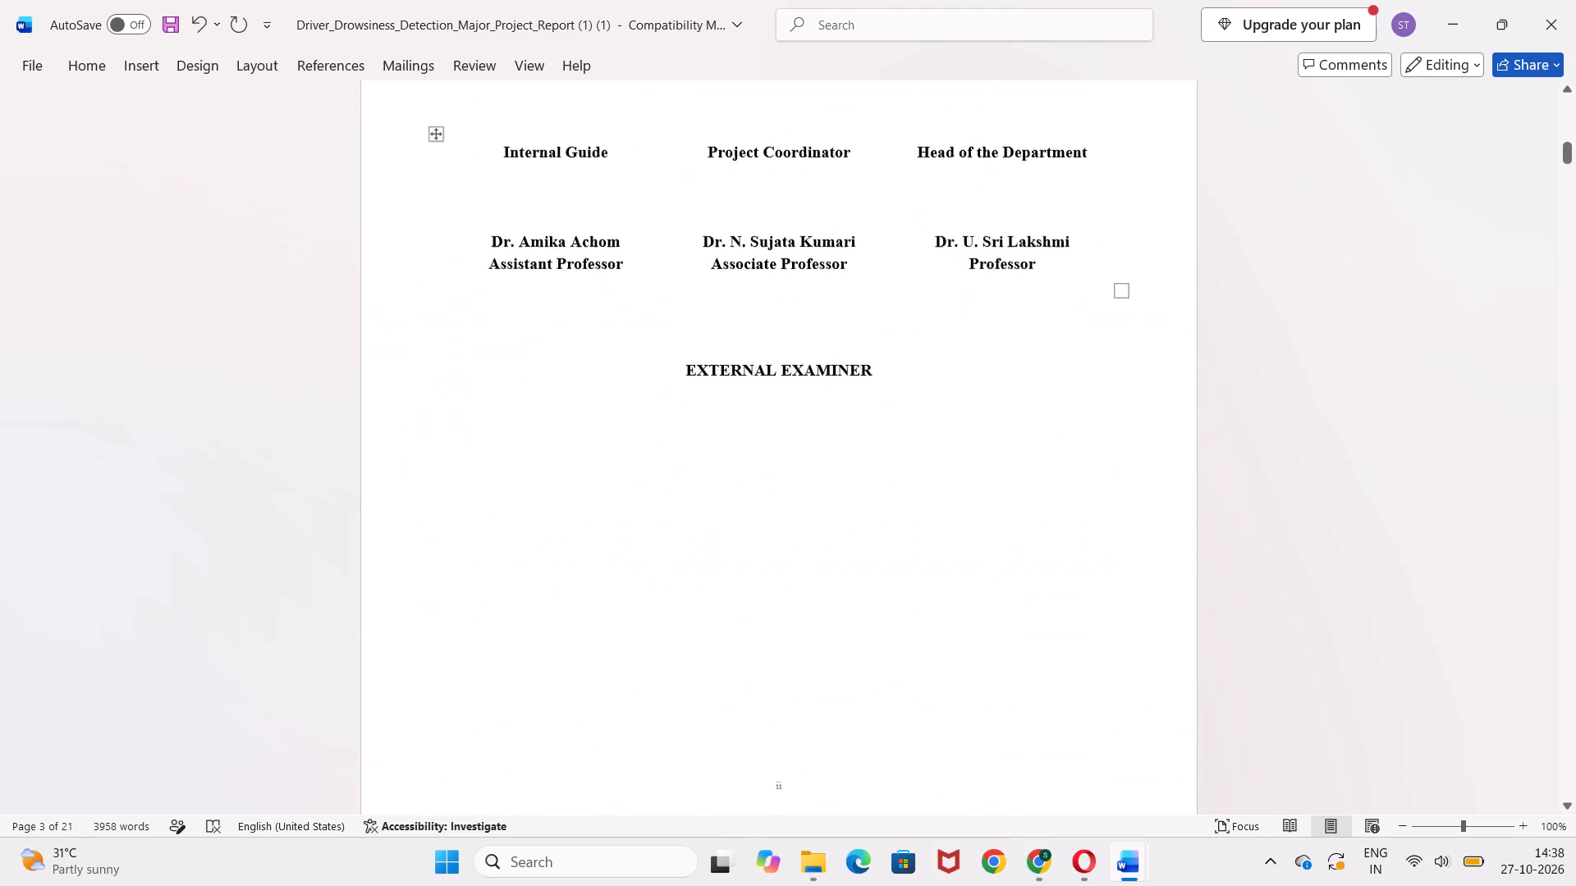
scroll(863, 317, down, 4)
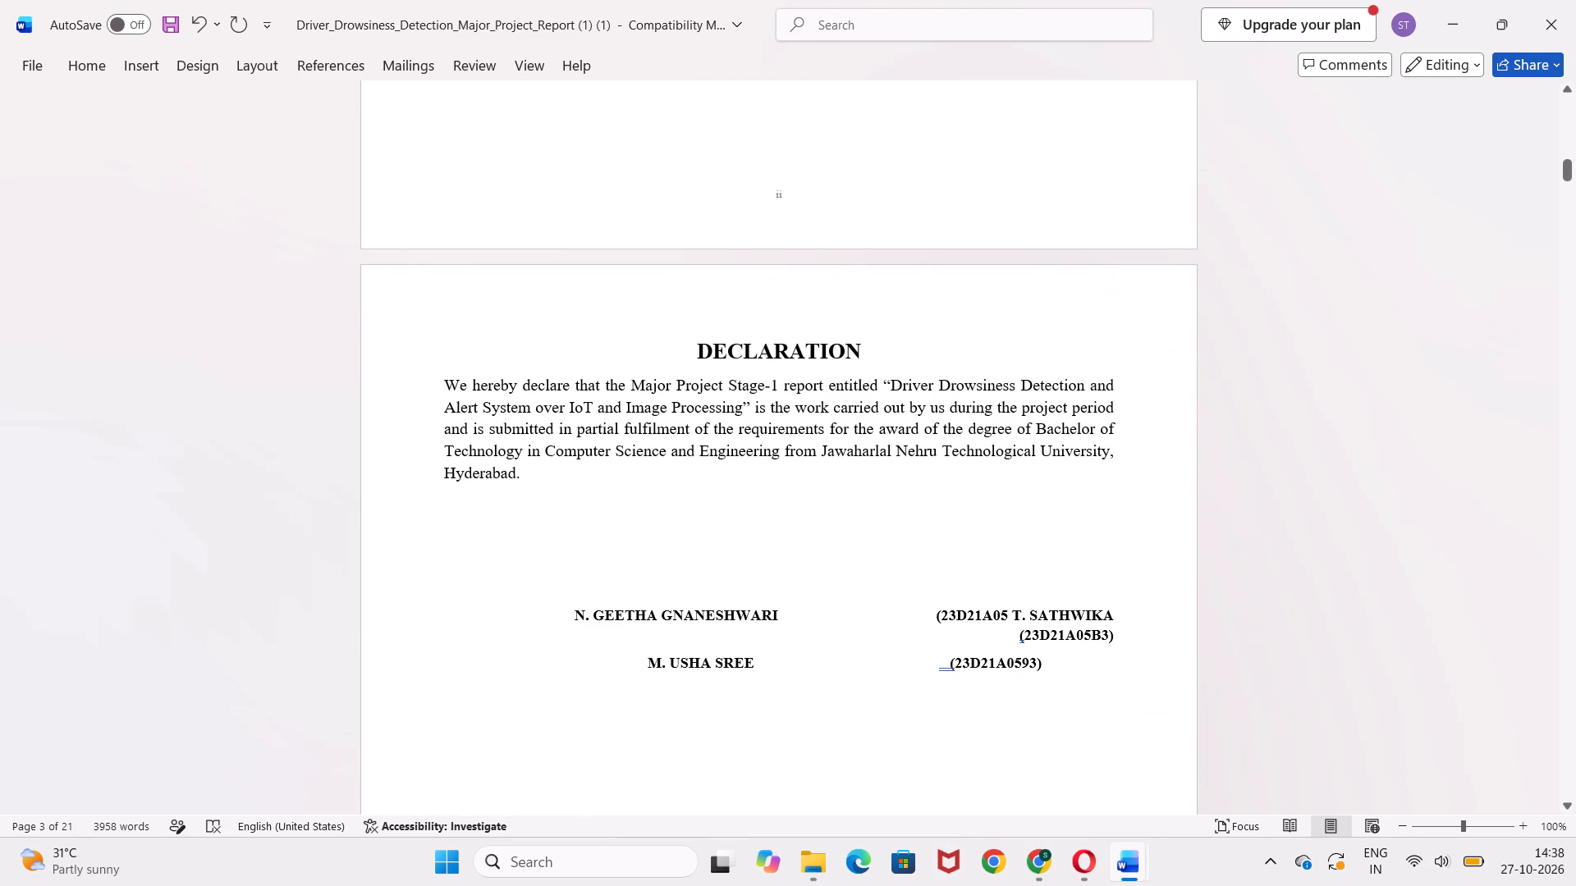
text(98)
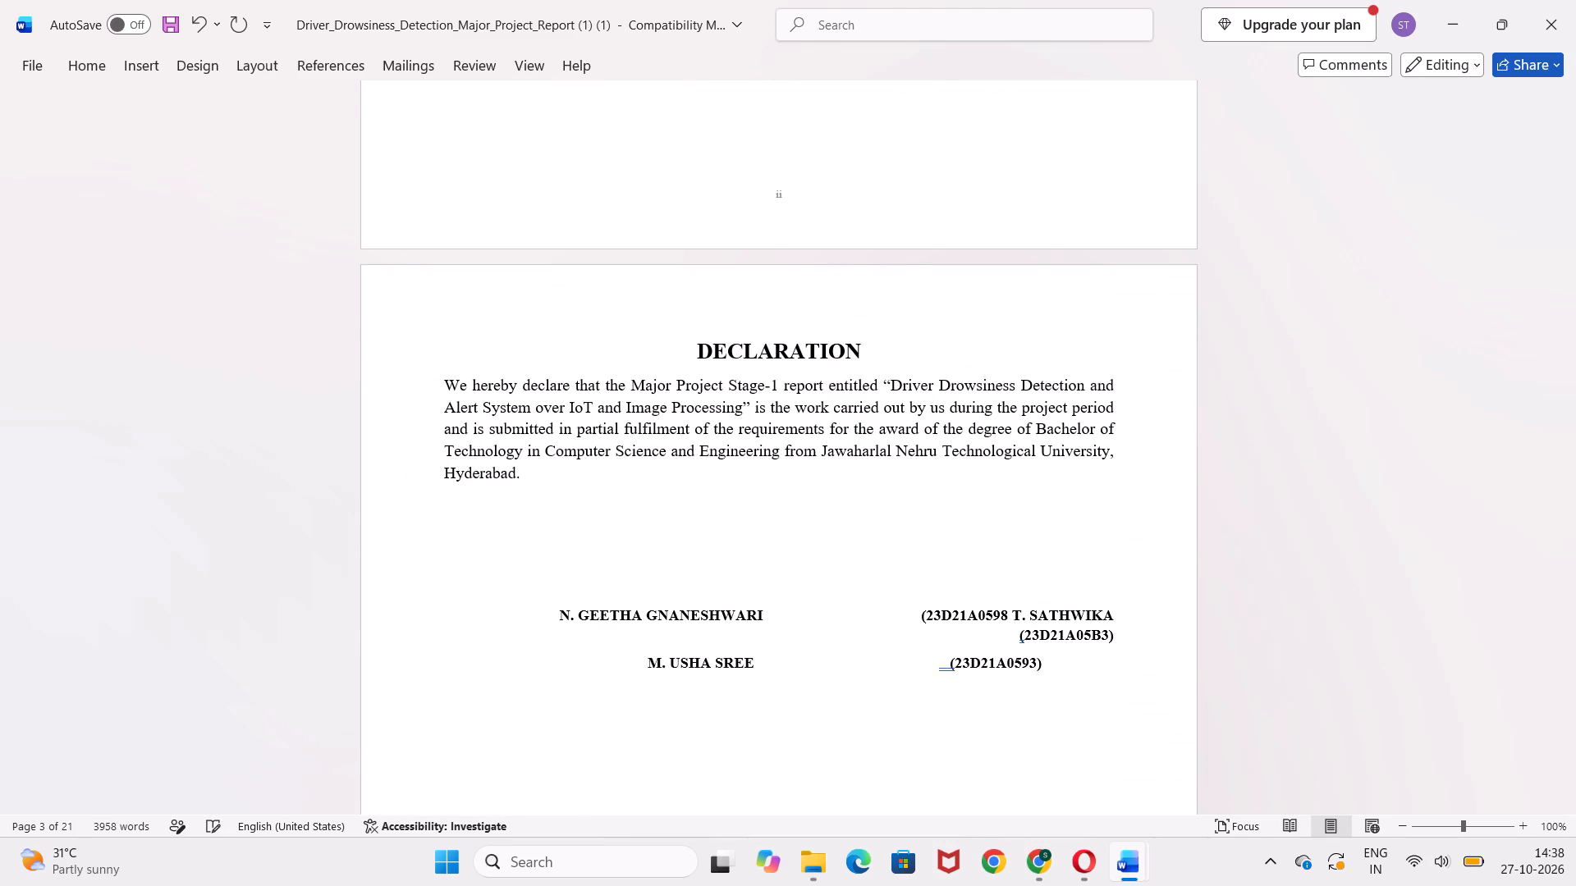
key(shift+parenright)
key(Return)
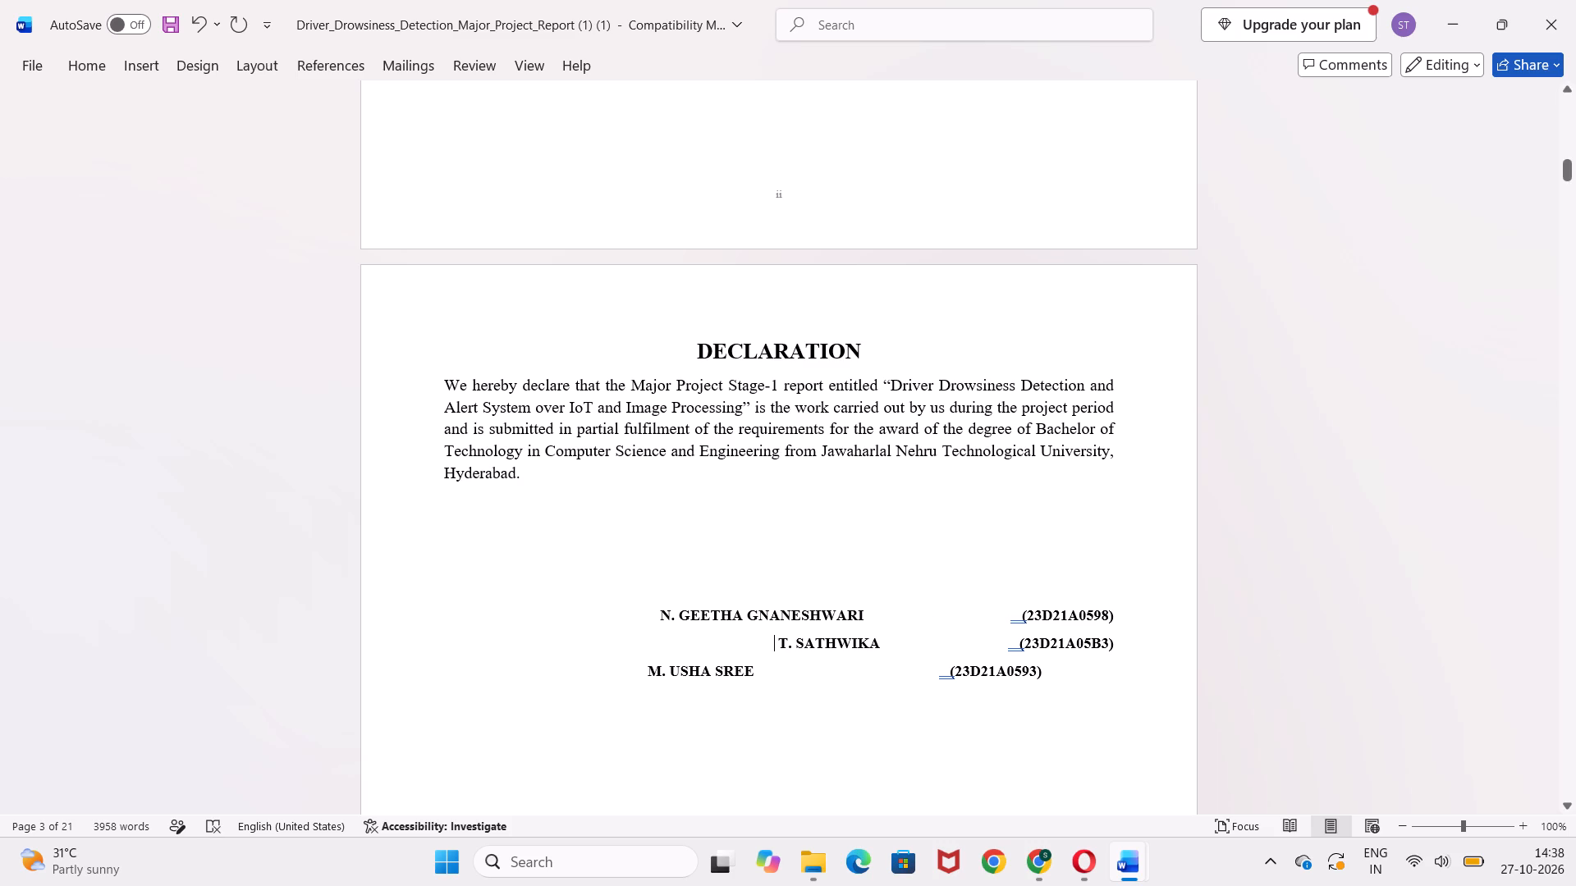
Delete two spaces between the second student's name and roll number on the declaration page.
click(889, 638)
key(BackSpace)
key(BackSpace)
Remove the alignment offset before the second student's name and insert 20 spaces to bring it near the first student's name.
click(787, 644)
key(BackSpace)
key(BackSpace)
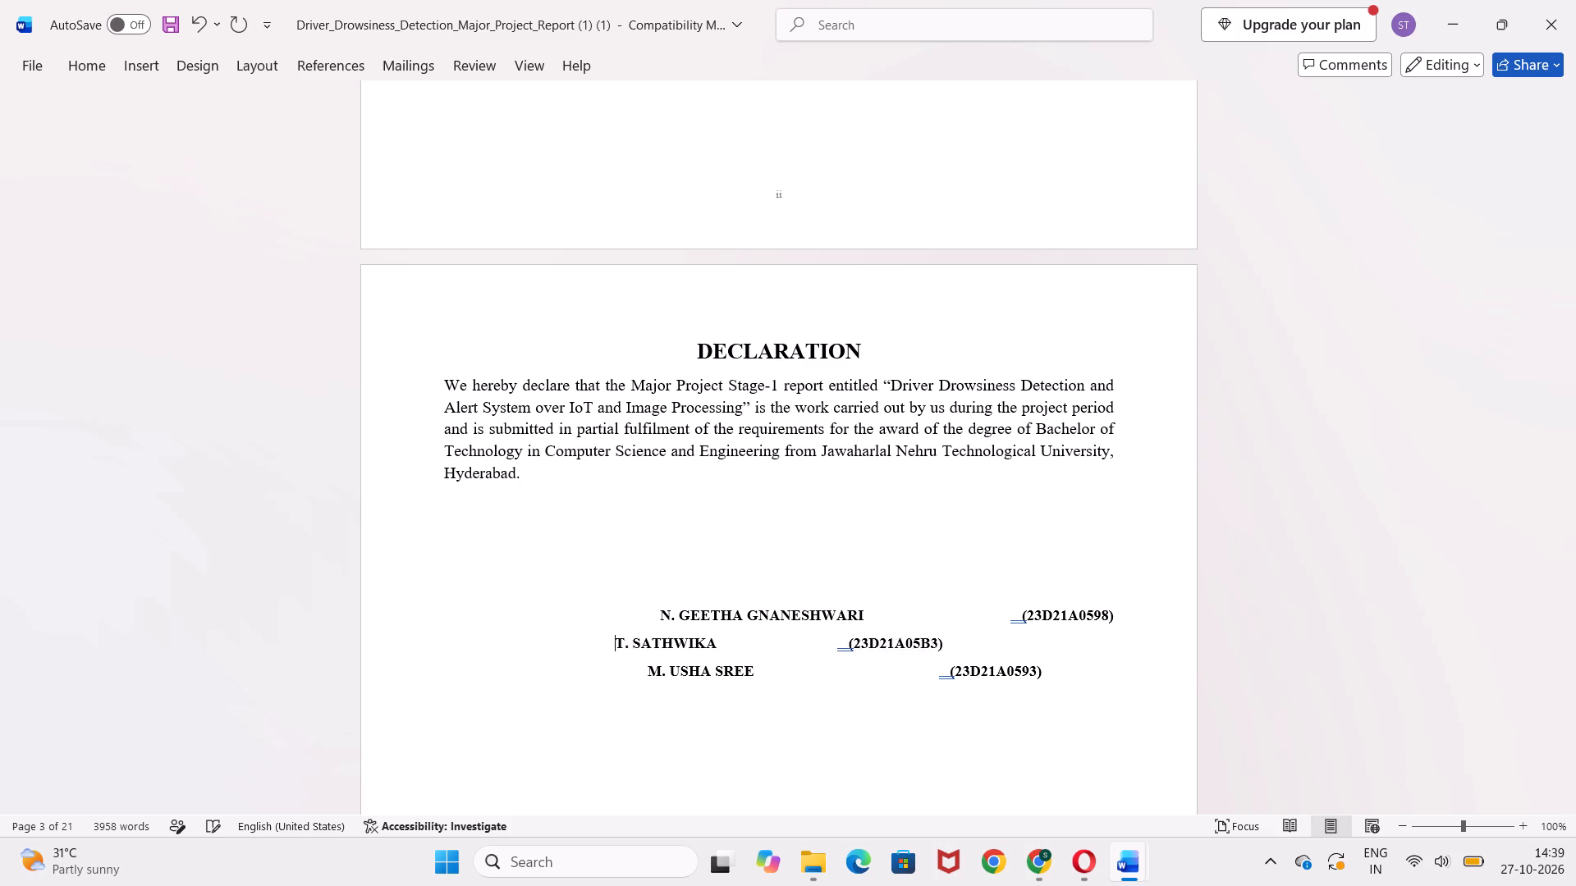
key(BackSpace)
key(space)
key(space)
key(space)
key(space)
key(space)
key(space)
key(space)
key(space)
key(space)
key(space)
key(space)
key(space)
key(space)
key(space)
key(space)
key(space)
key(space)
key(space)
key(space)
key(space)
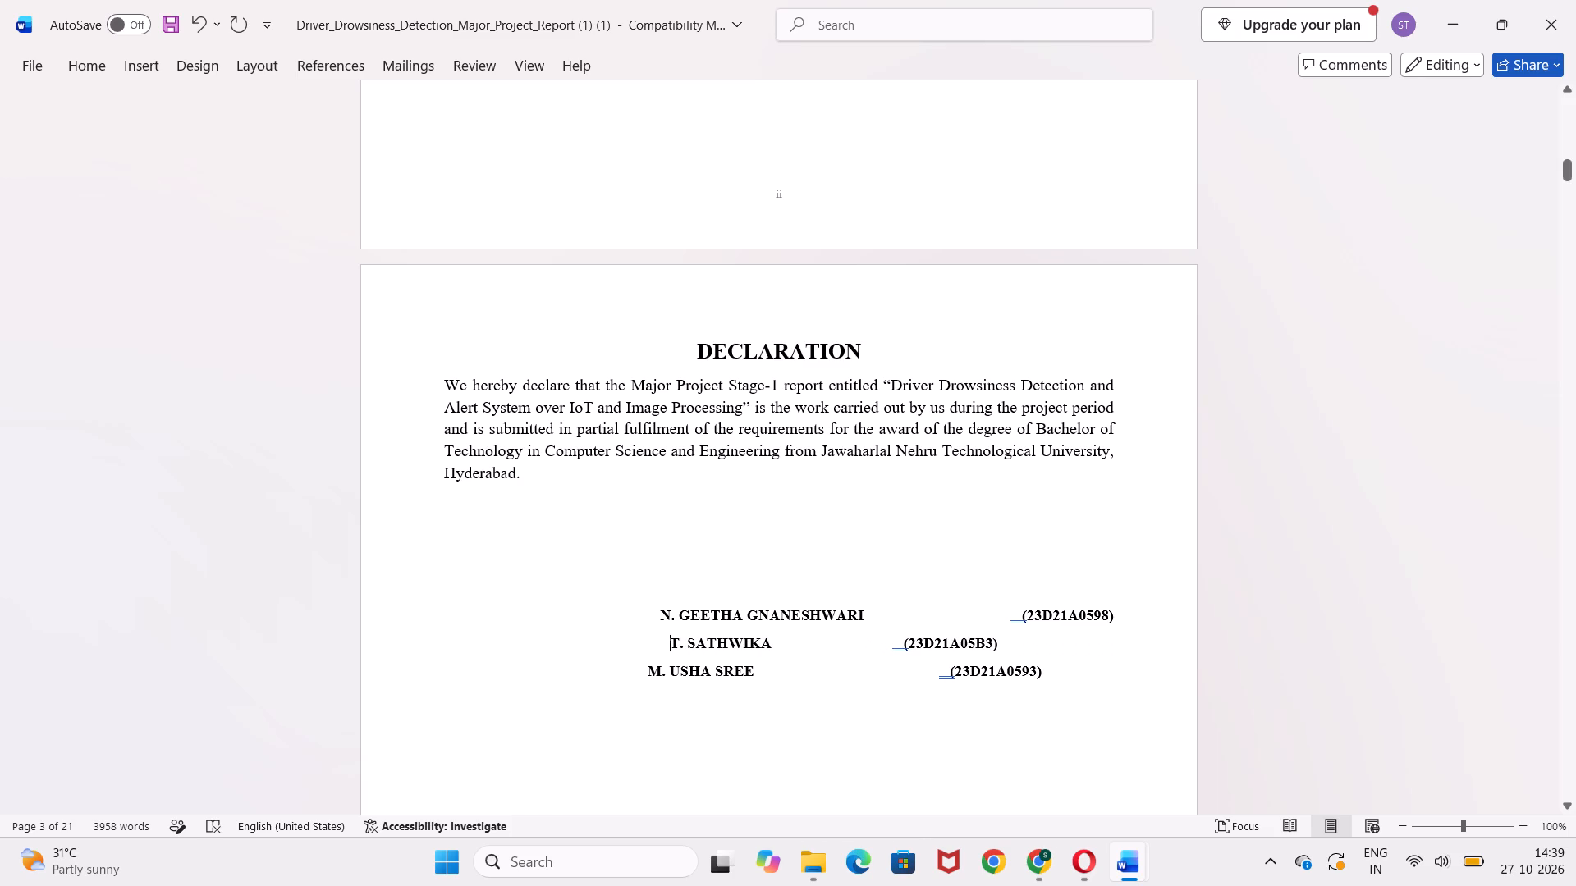
Set the font size of the three student name and roll number lines to 12.
drag(655, 608, 1084, 669)
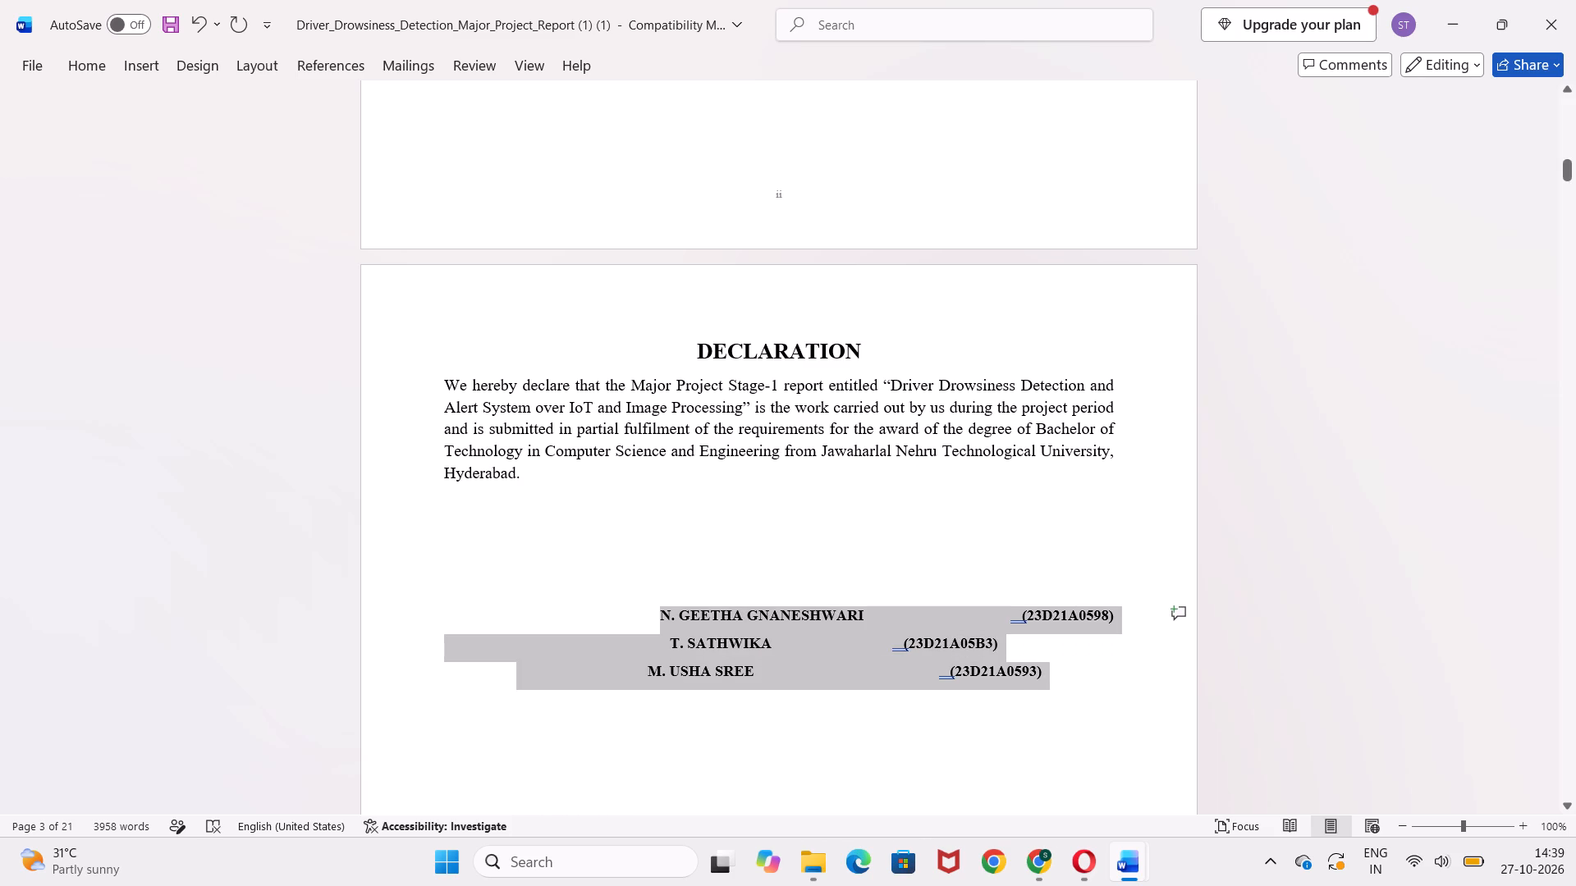
drag(1084, 669, 1116, 687)
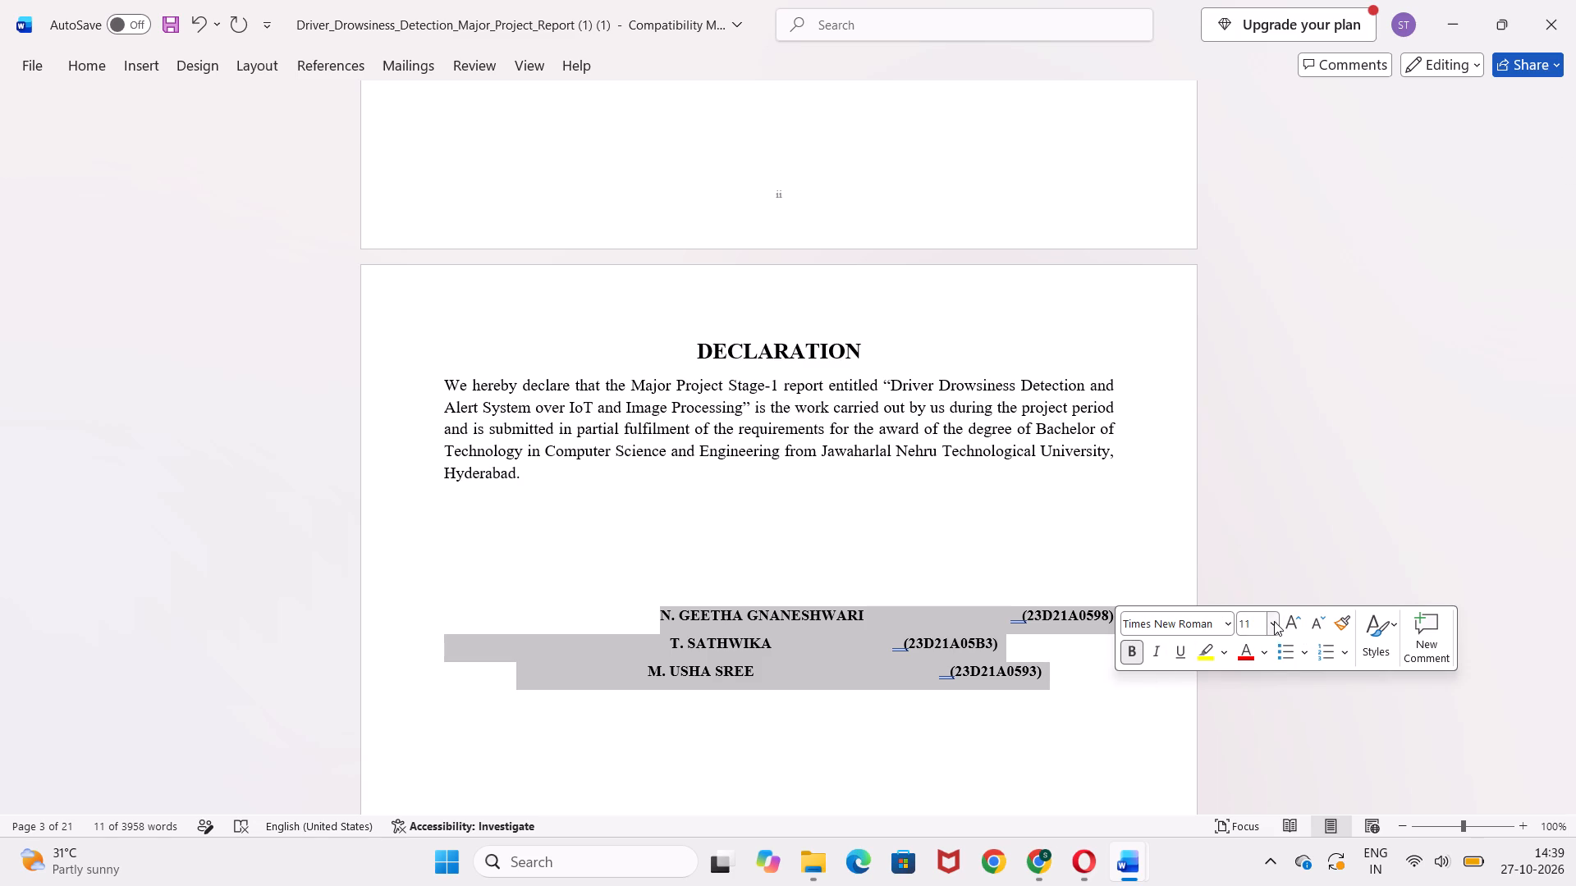
click(1274, 621)
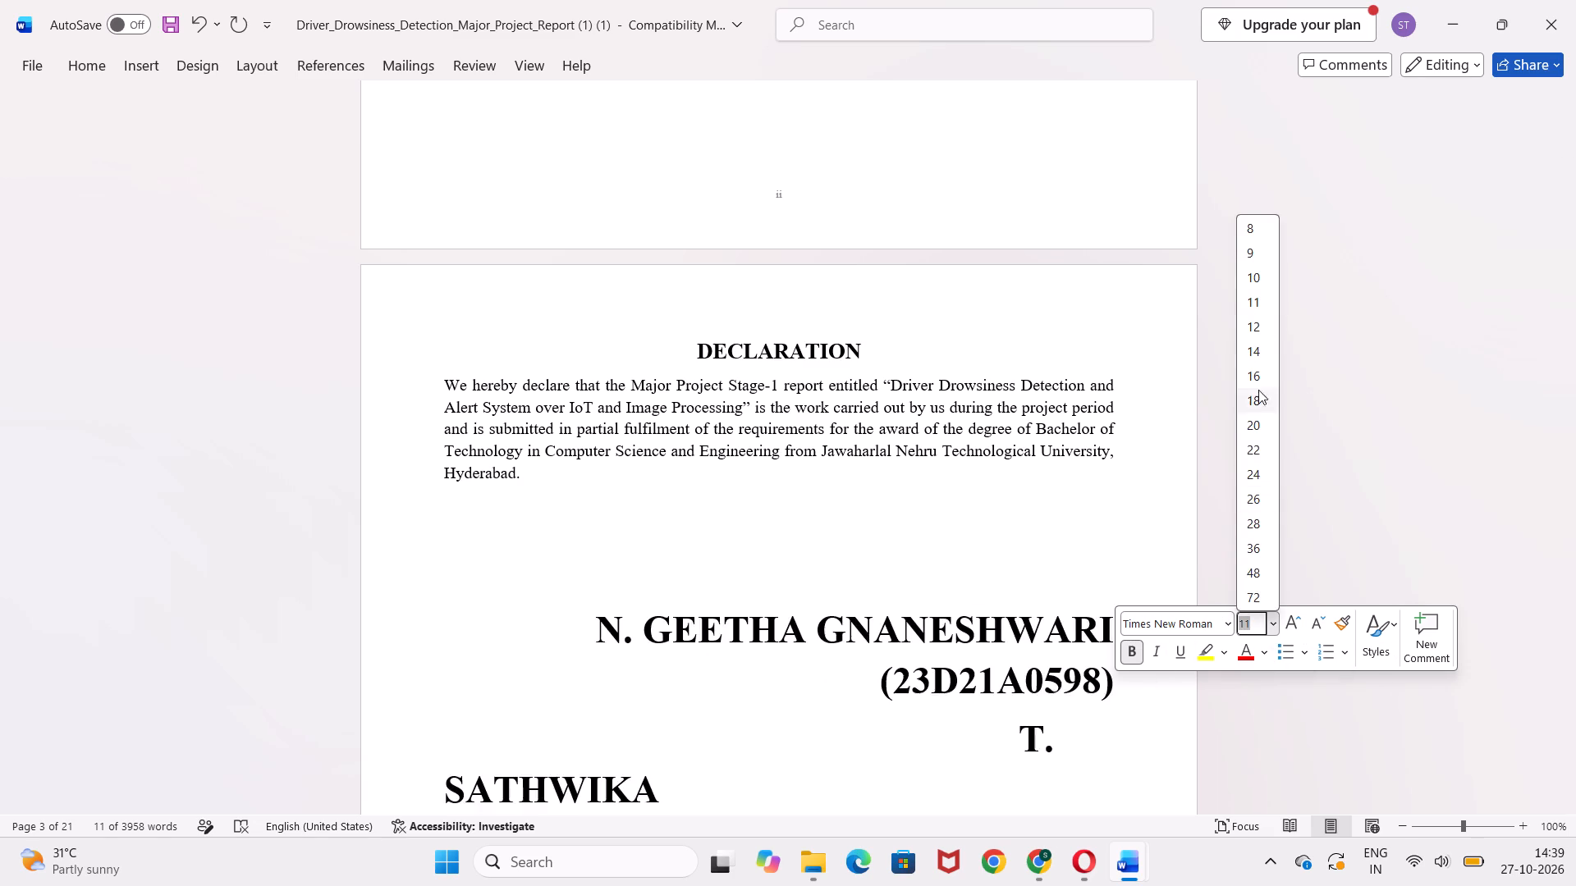
click(1262, 331)
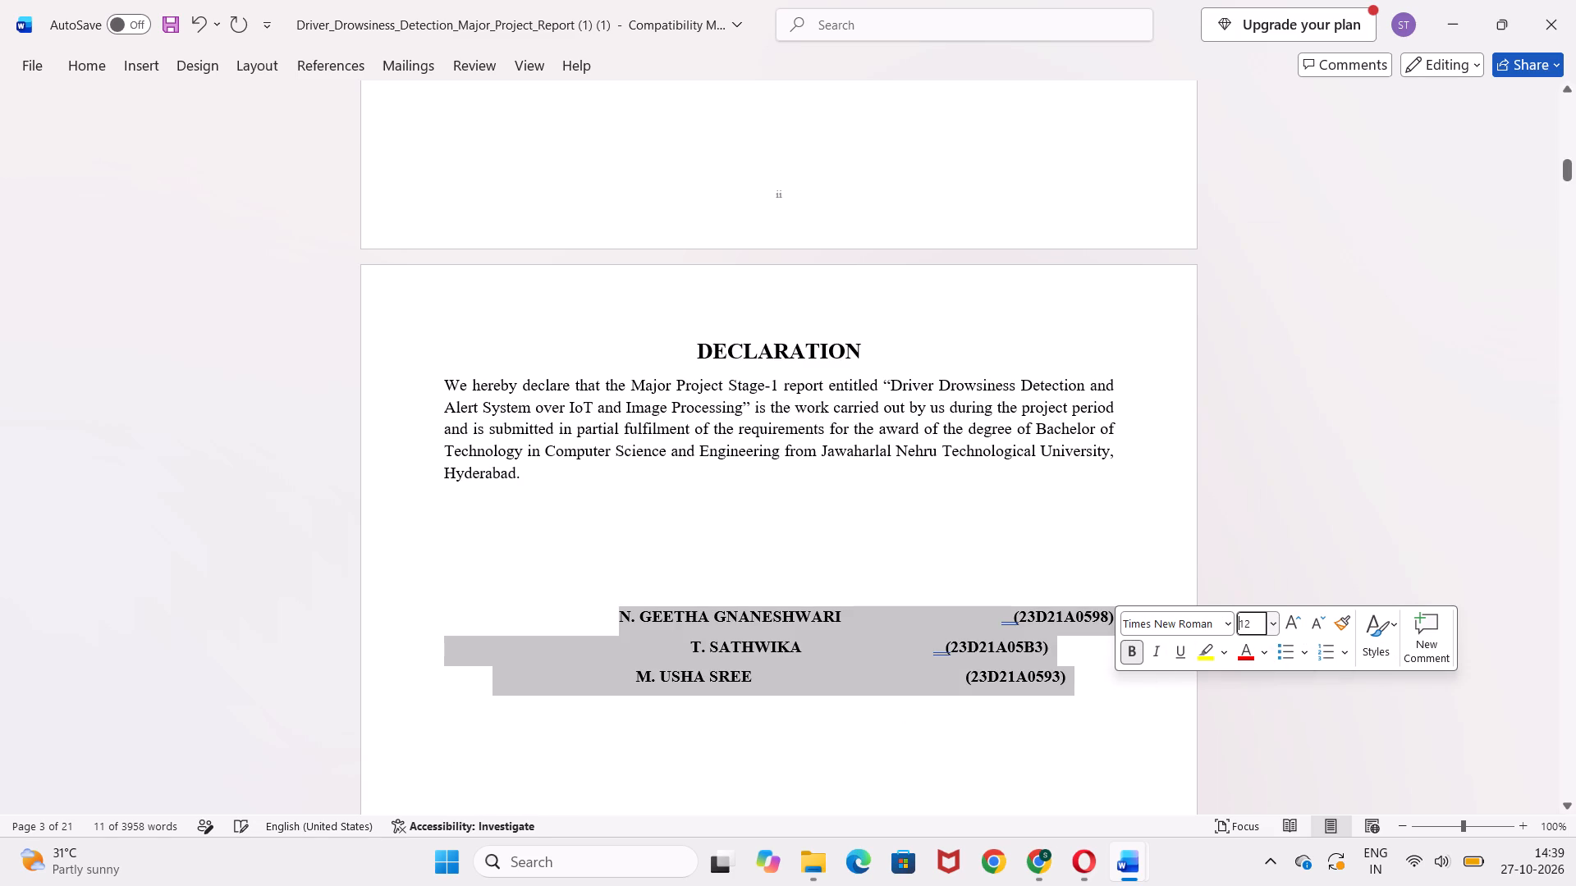
Try left and centre alignment on the three student lines, settle on right alignment, and deselect them.
click(100, 63)
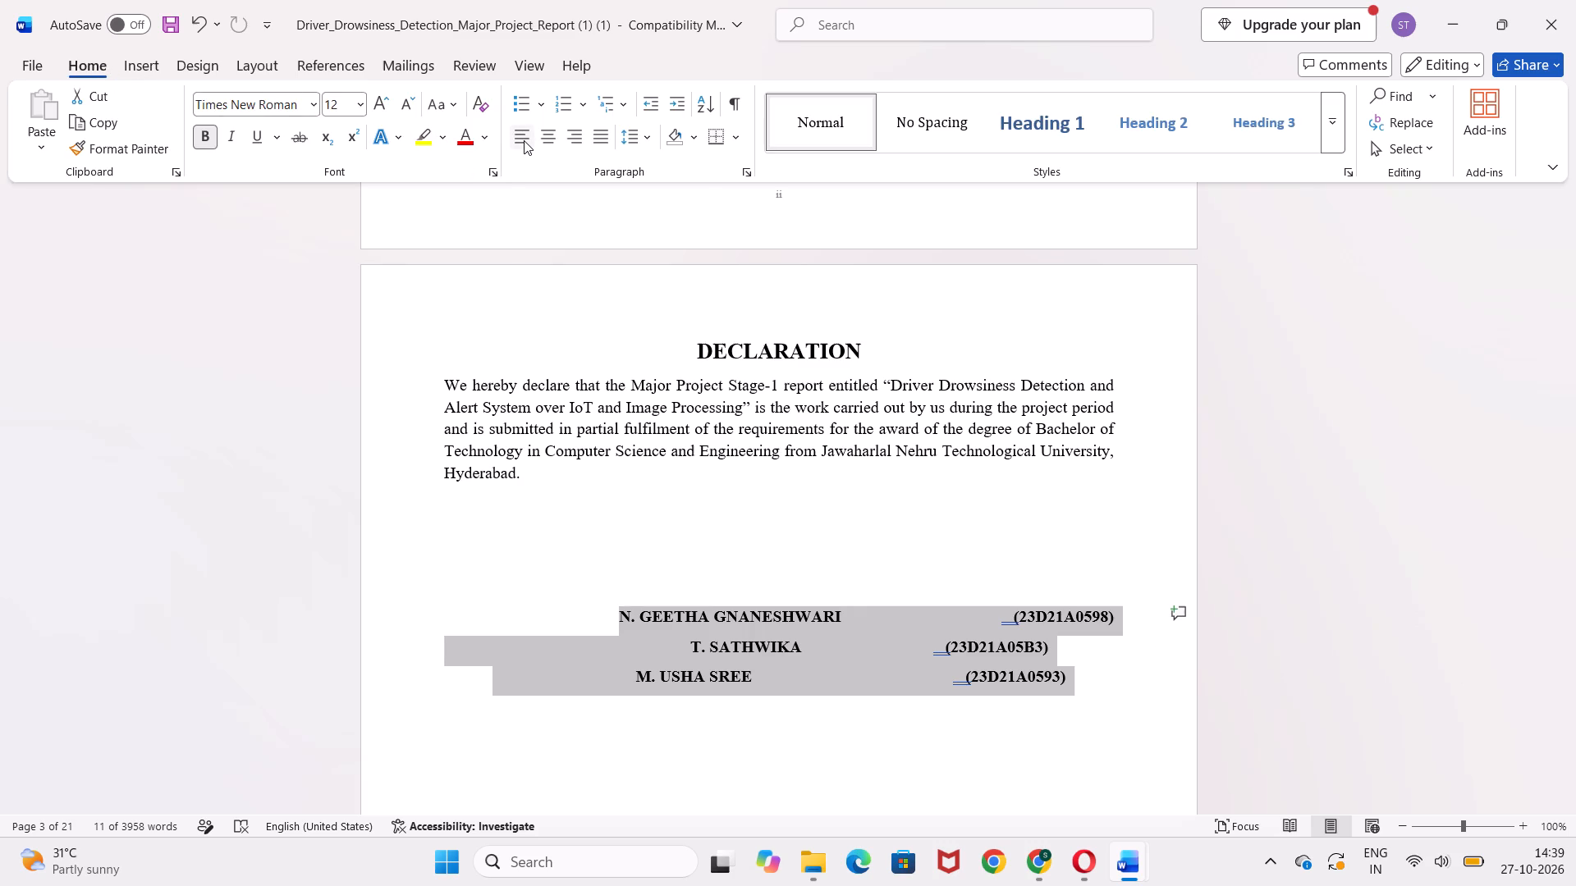
click(524, 140)
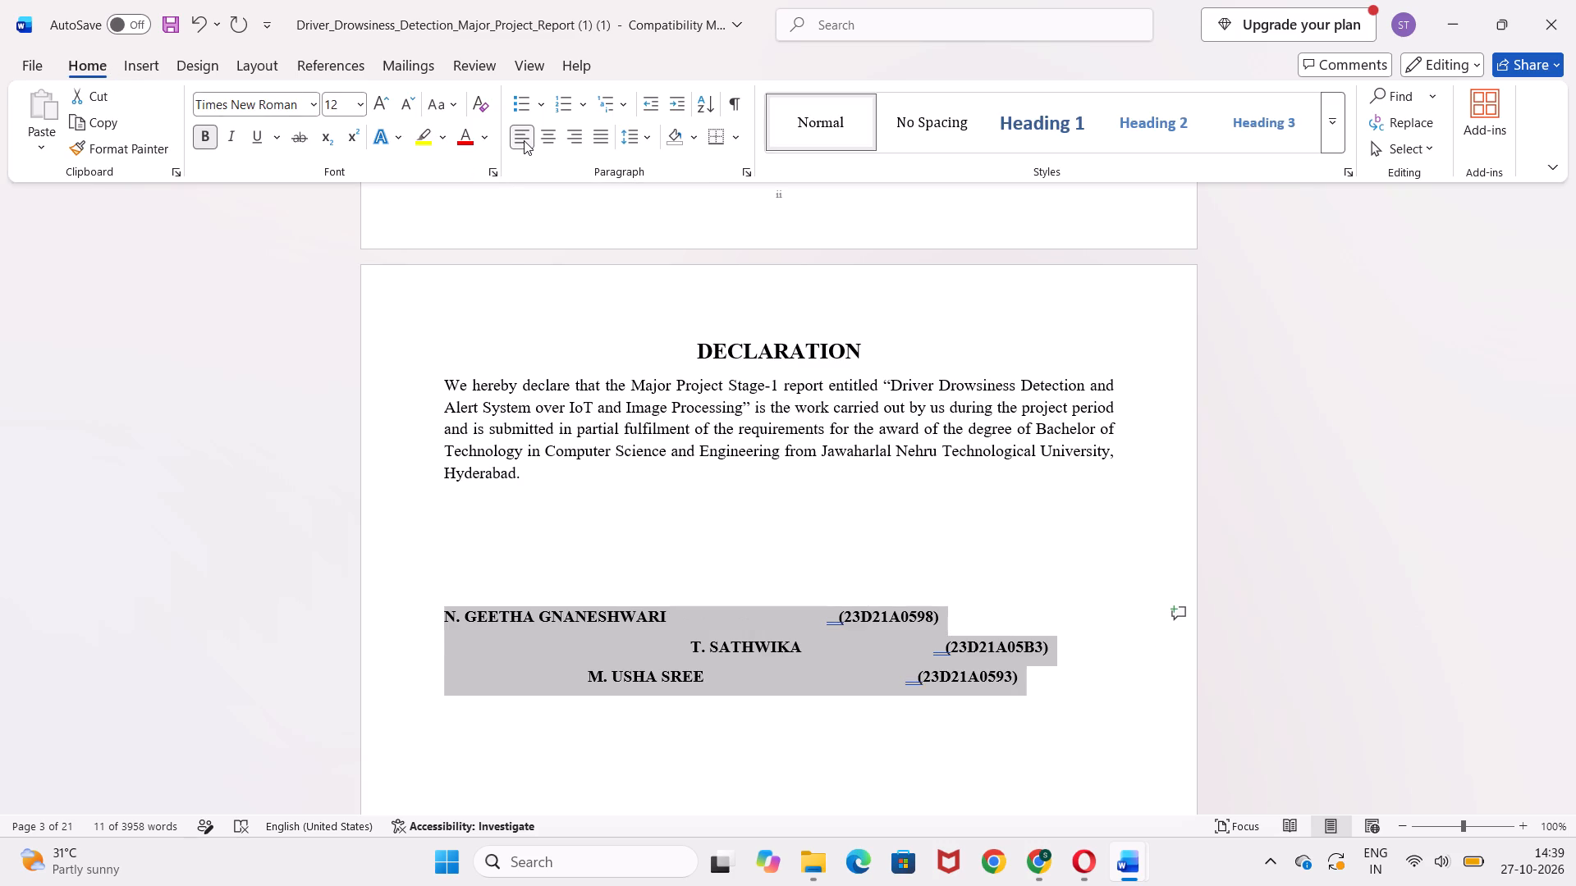
click(524, 140)
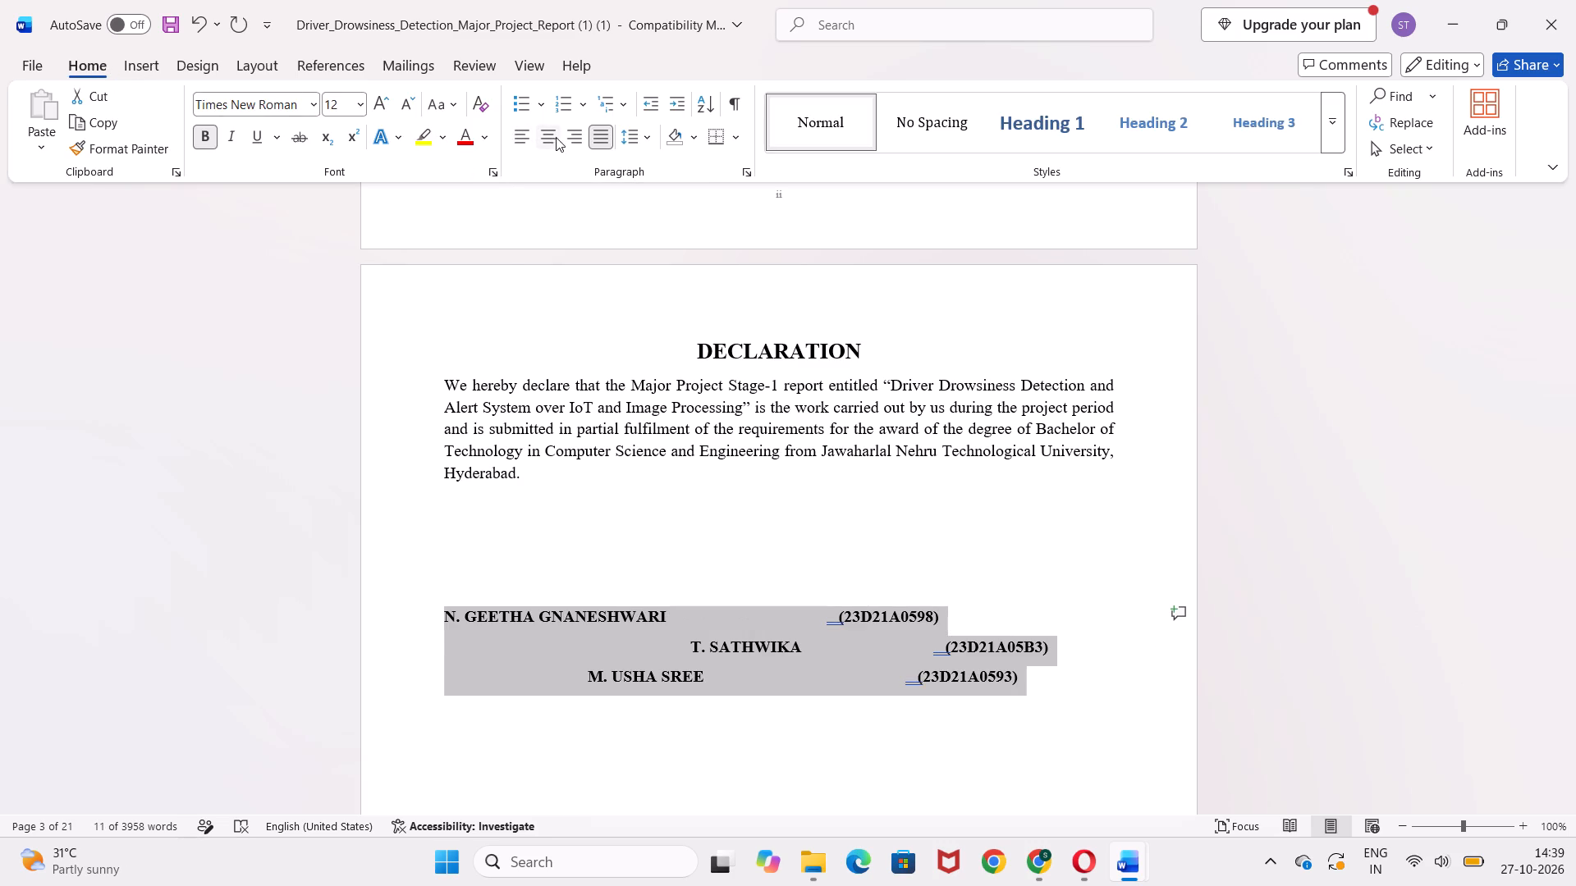
click(551, 136)
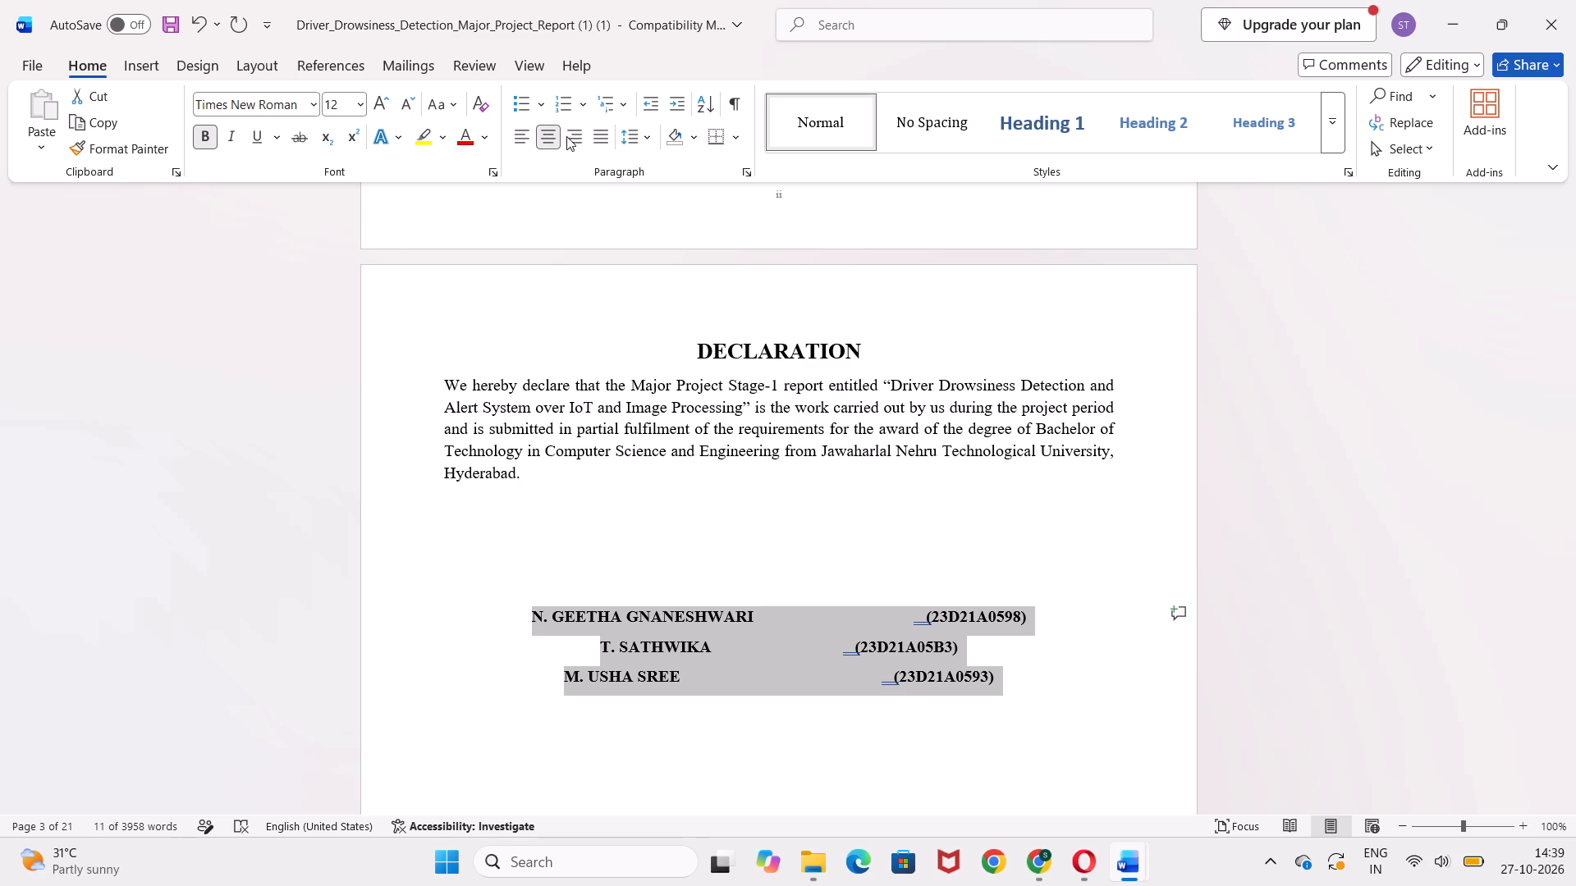
click(571, 136)
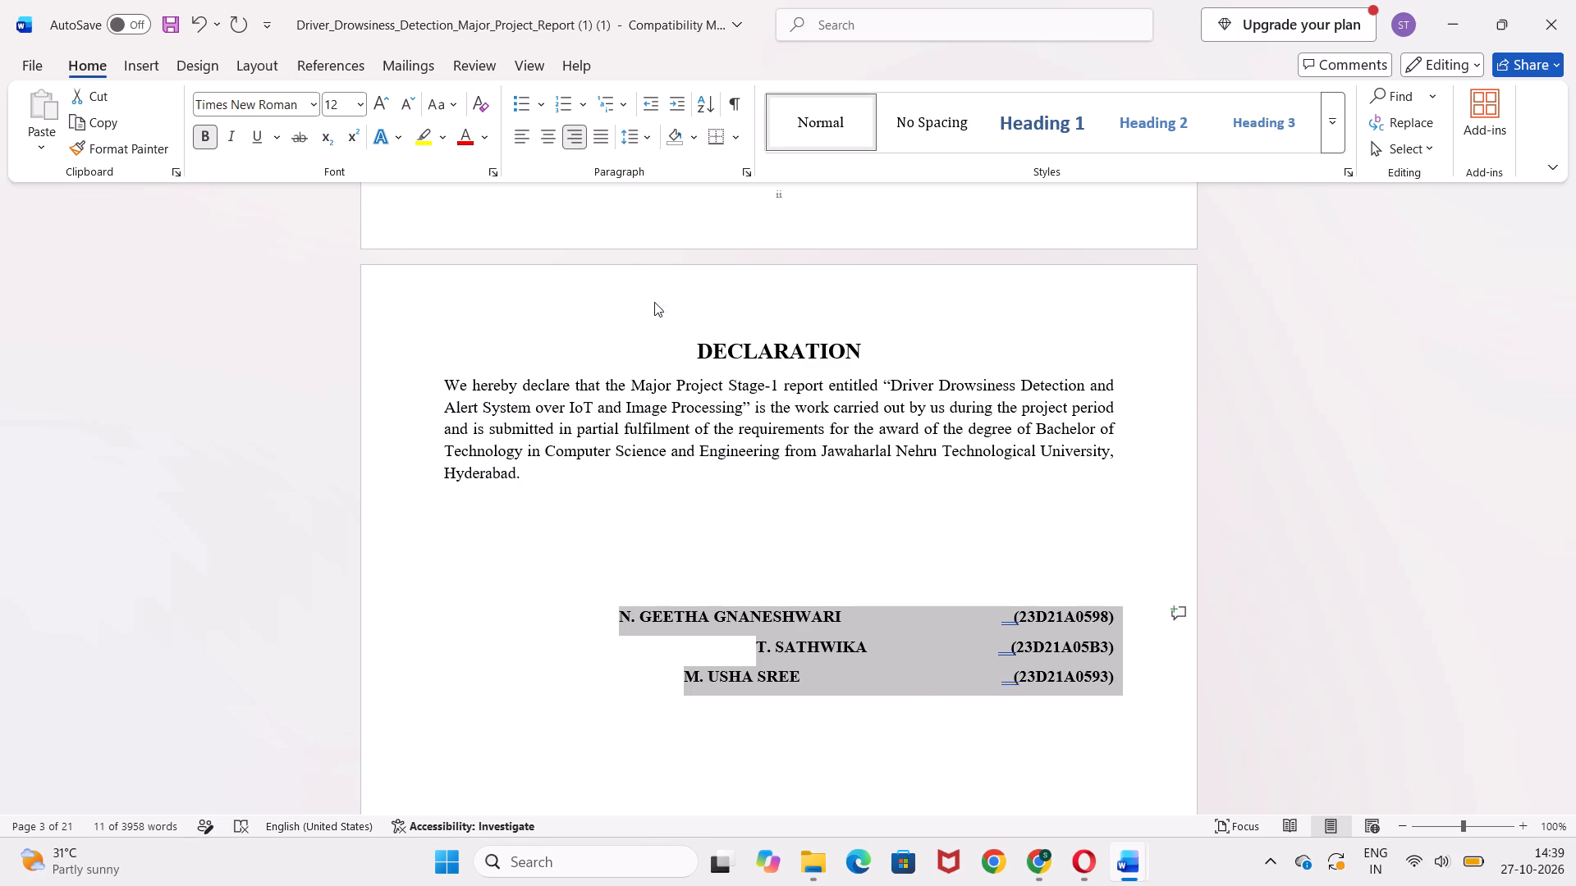
click(691, 490)
click(691, 490)
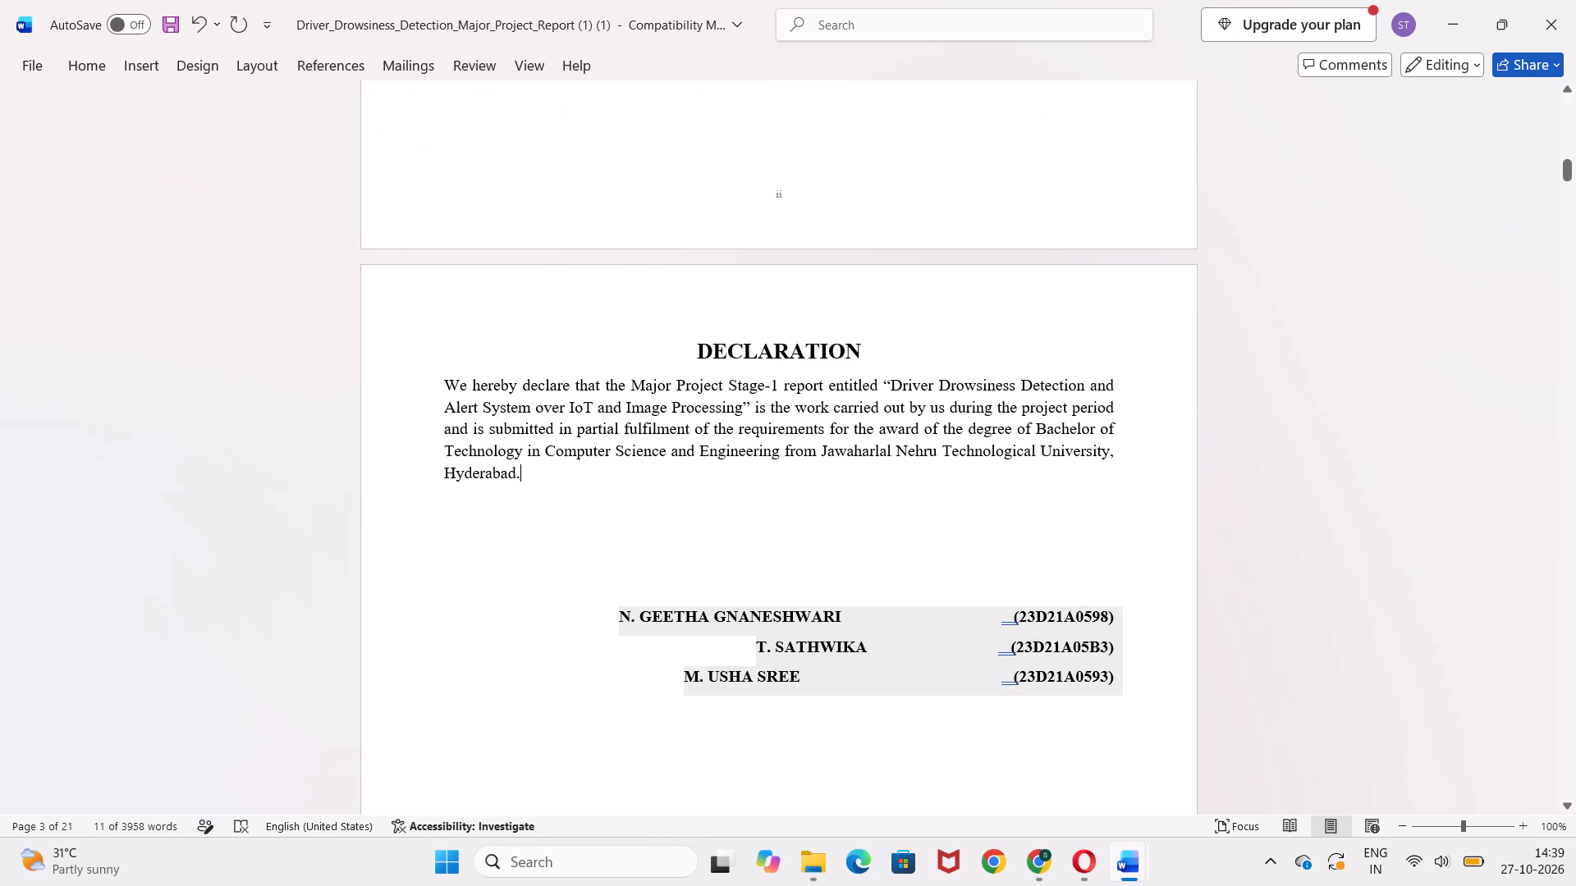
double_click(691, 490)
click(703, 568)
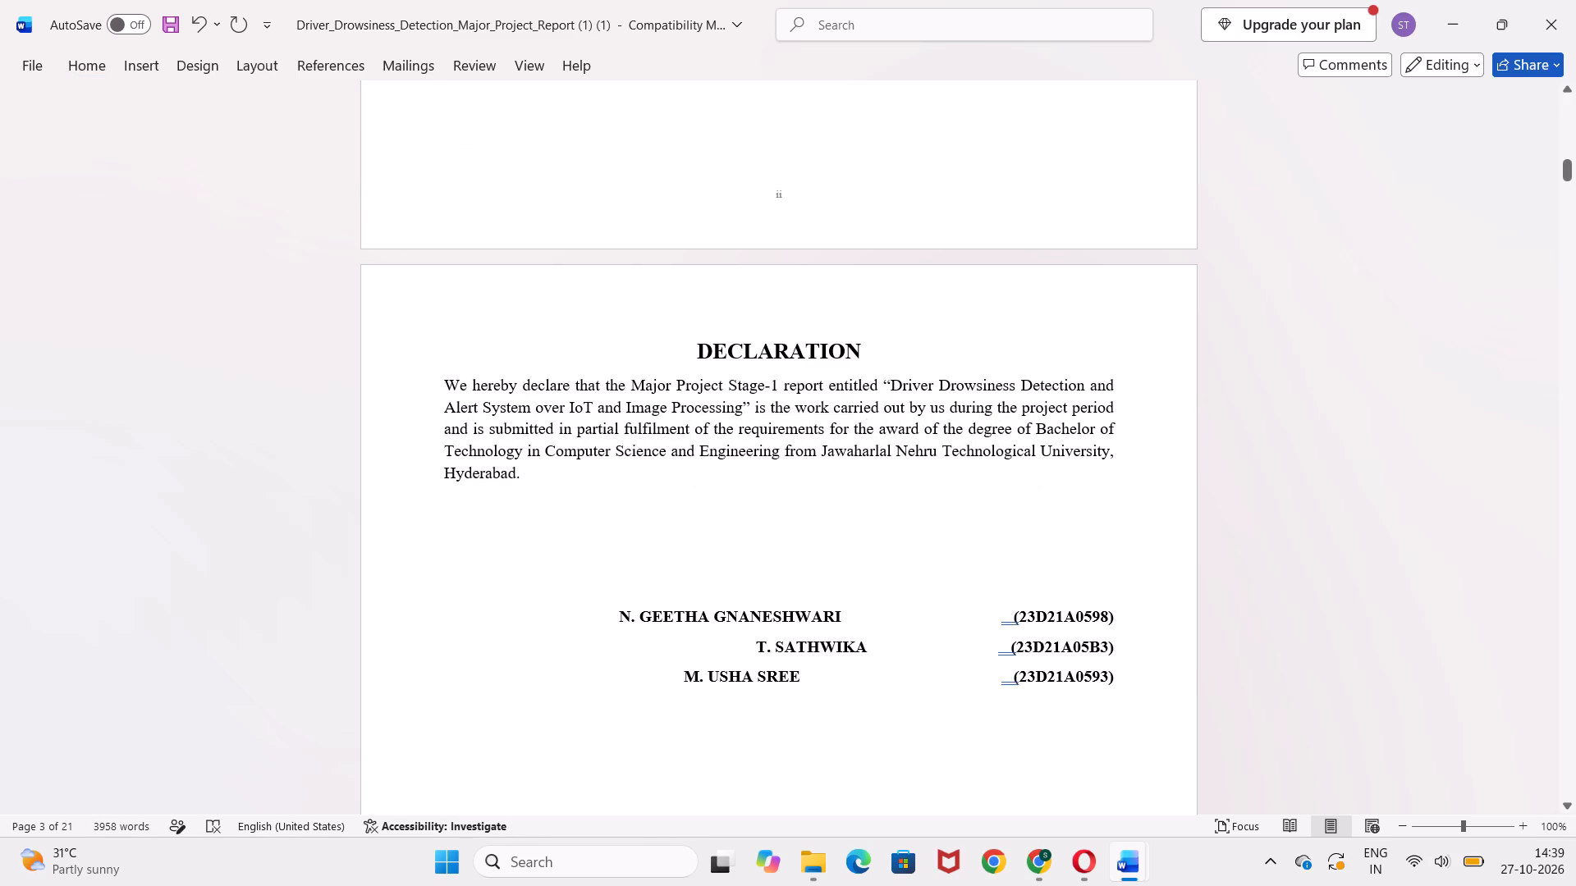
Remove the second student line's right alignment and add six spaces so the name starts level with the first student's name.
click(751, 654)
key(BackSpace)
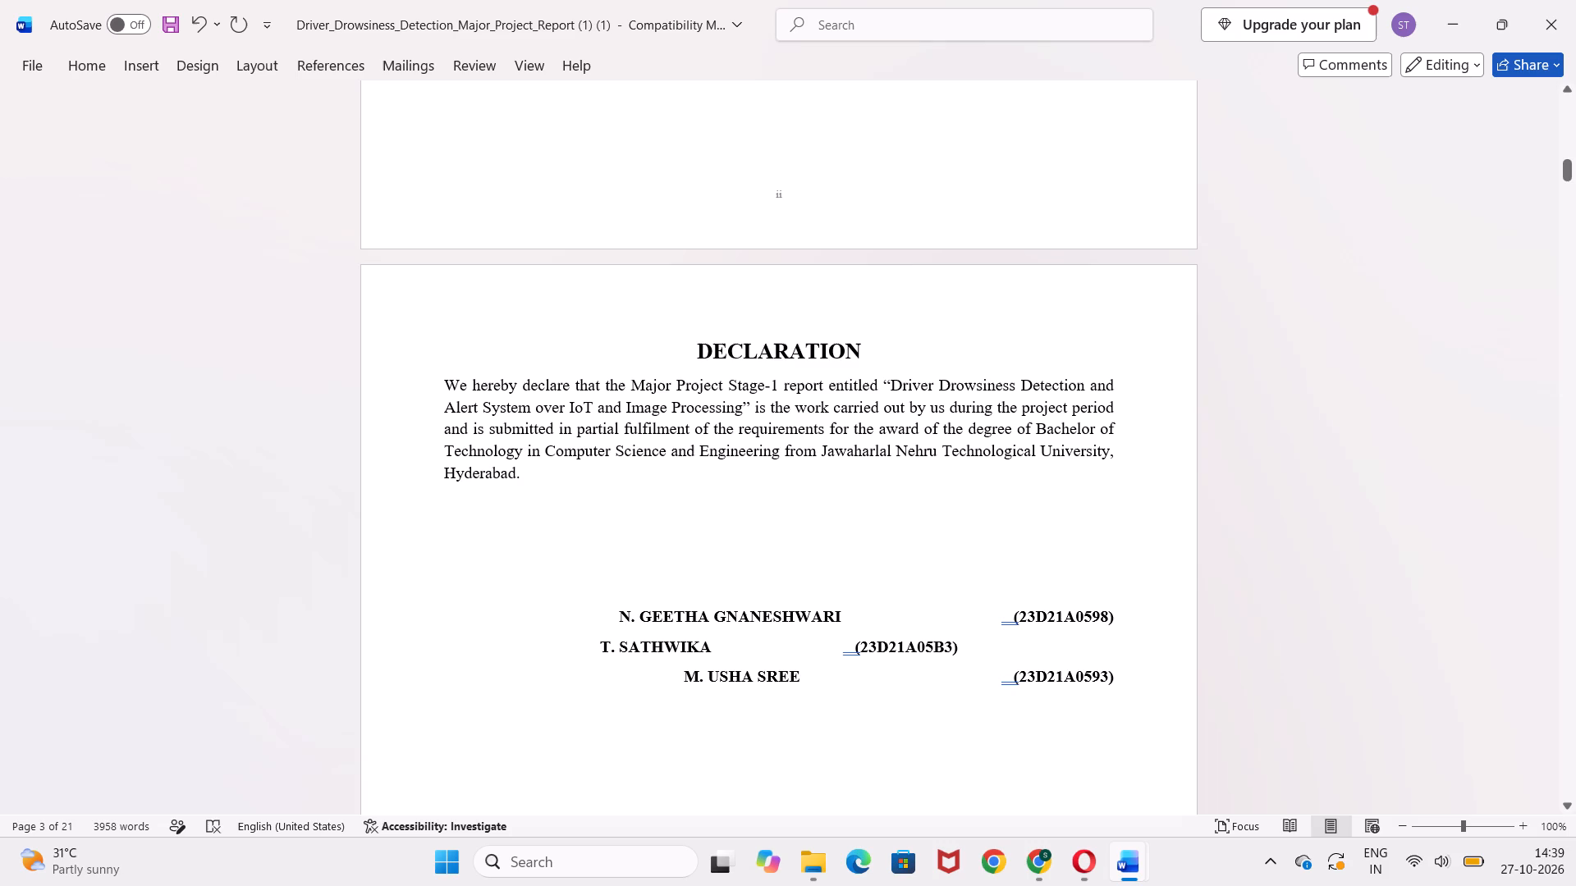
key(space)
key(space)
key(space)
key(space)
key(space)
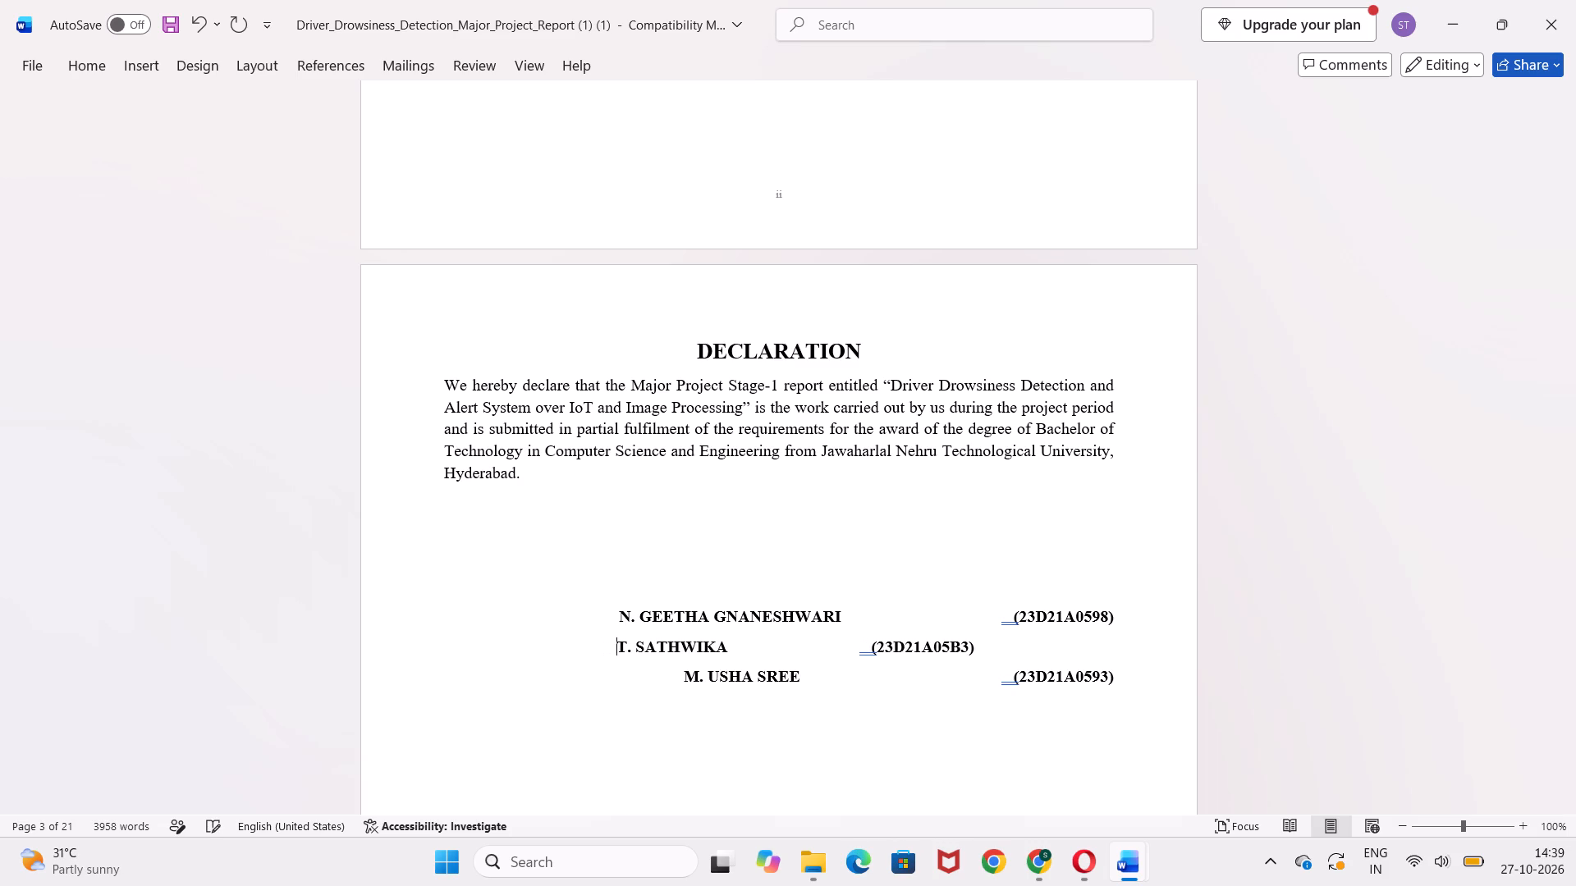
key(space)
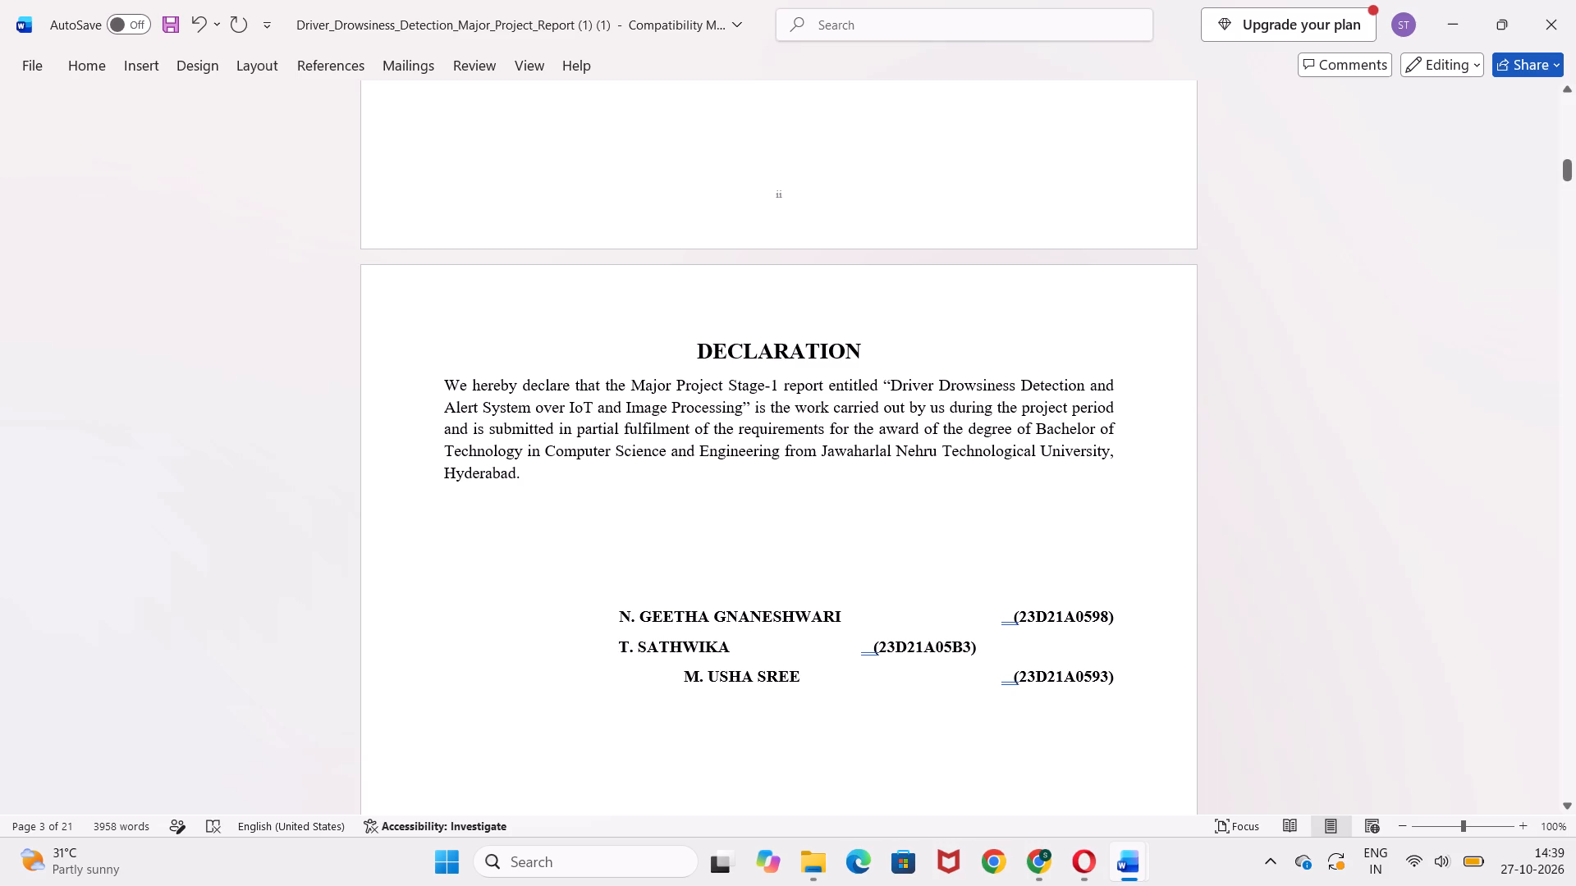
Reset the third student line to the left margin and insert 26 spaces before the name to bring it level with those above.
click(687, 674)
key(BackSpace)
key(BackSpace)
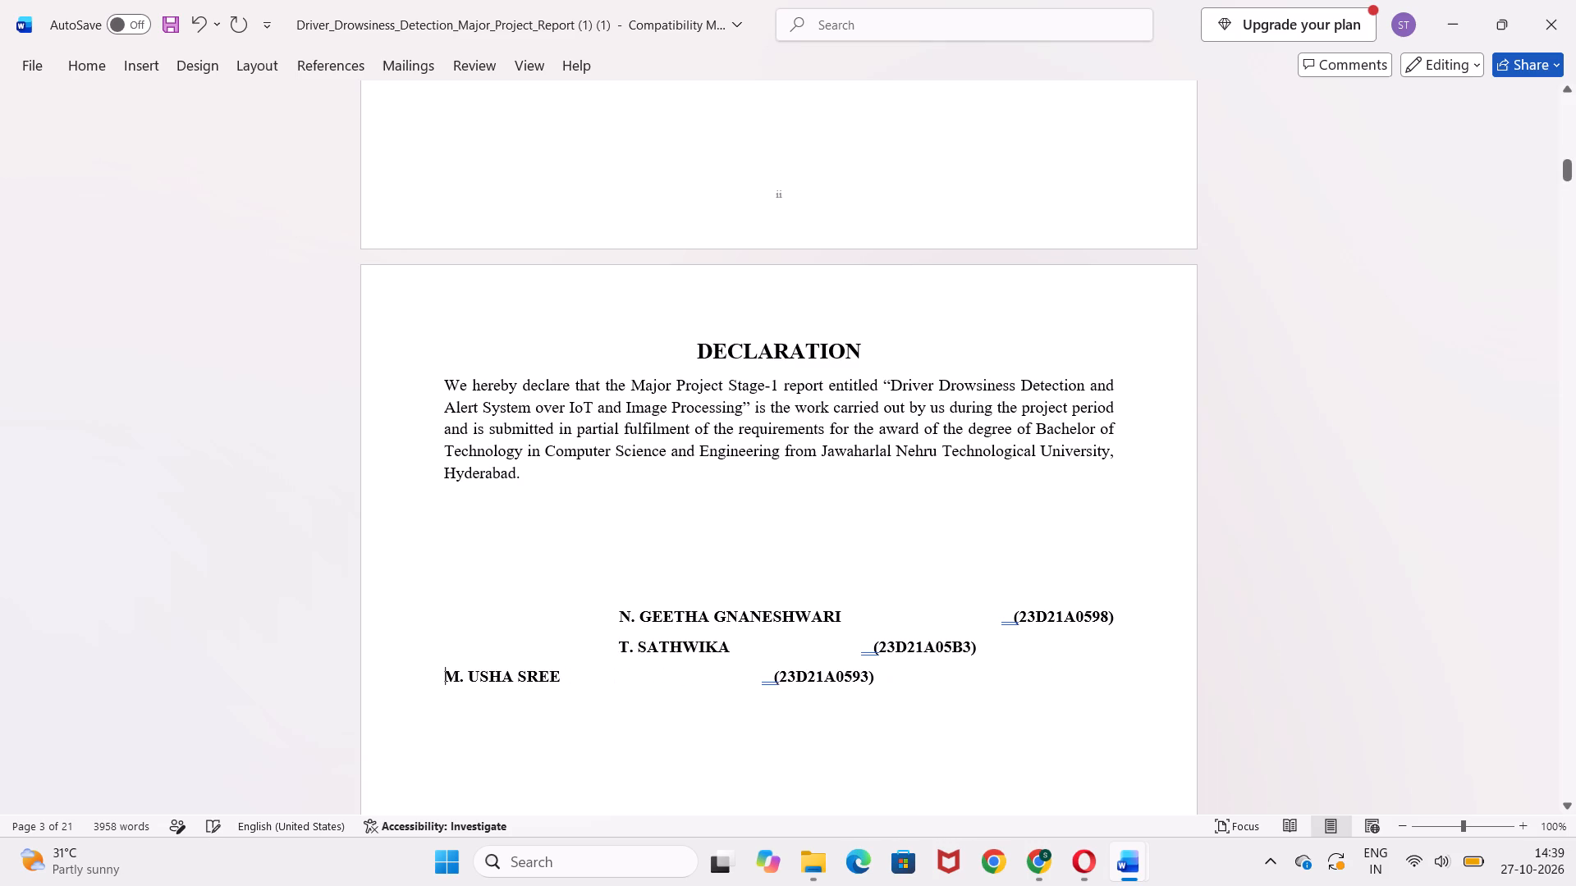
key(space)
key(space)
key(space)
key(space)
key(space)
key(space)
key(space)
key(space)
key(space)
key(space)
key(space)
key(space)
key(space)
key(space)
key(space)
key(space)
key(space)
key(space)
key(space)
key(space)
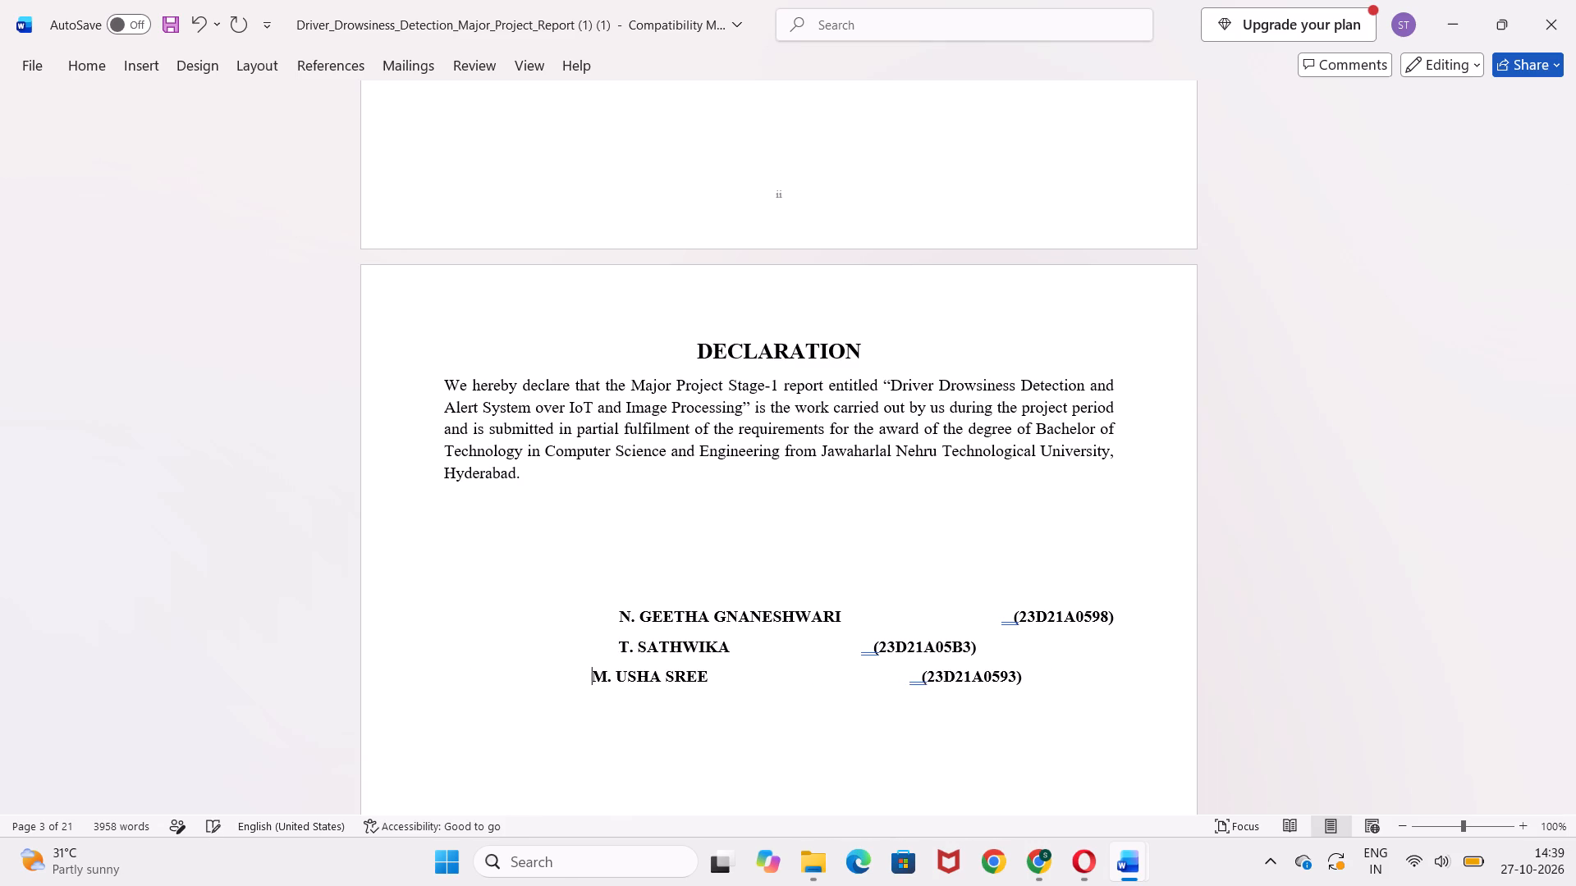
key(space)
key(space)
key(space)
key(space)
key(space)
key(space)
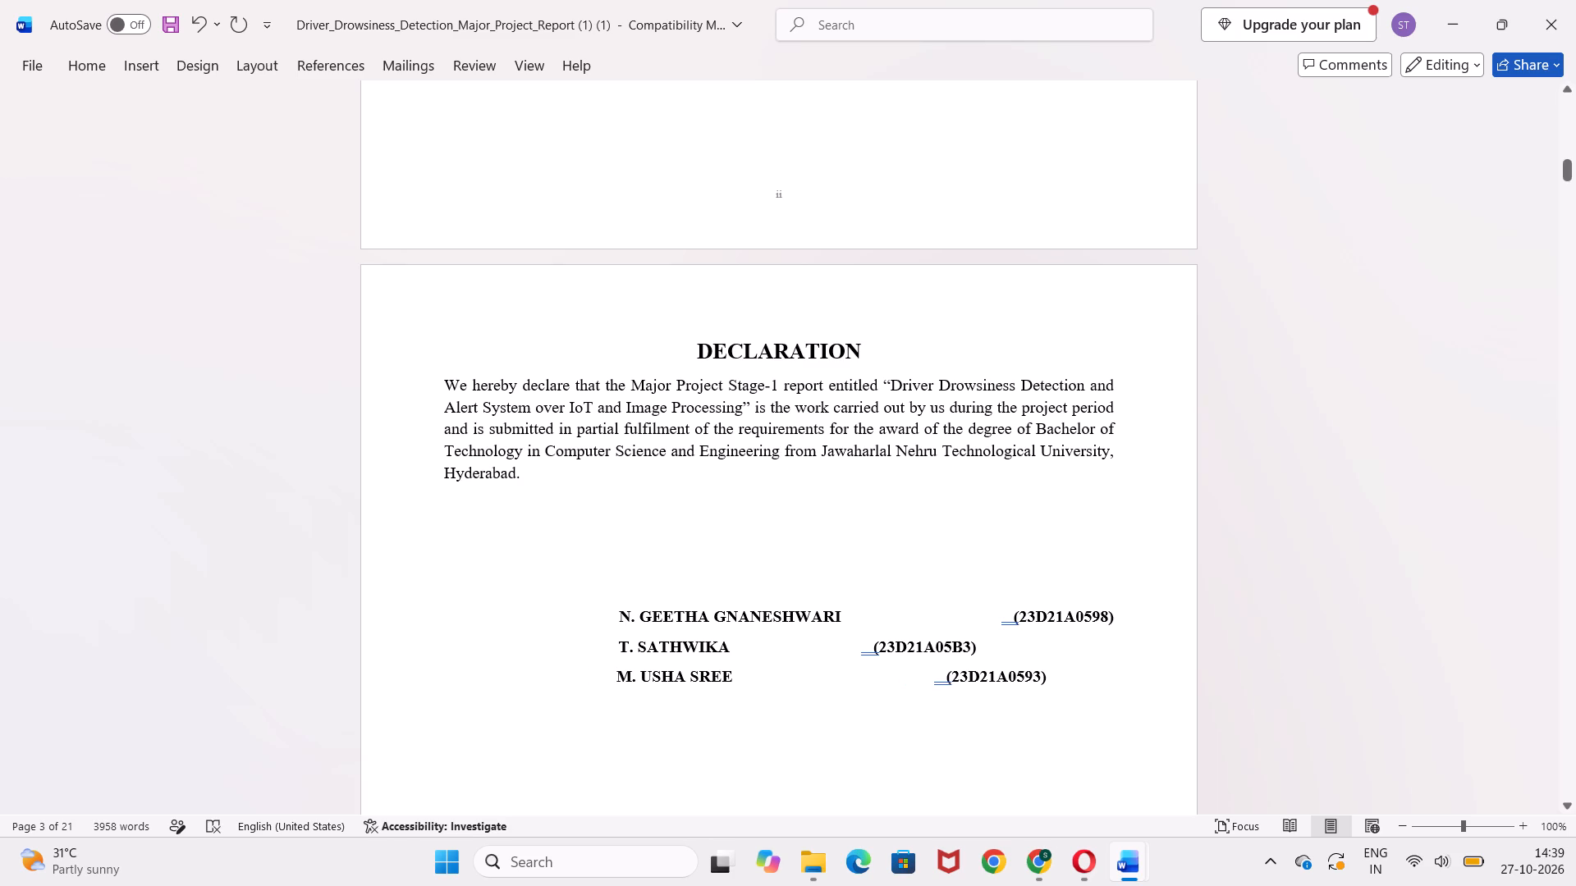
Delete 18 spaces before the third student's roll number so it lines up with the second student's roll number.
click(937, 672)
key(Right)
key(BackSpace)
key(BackSpace)
key(BackSpace)
key(BackSpace)
key(BackSpace)
key(BackSpace)
key(BackSpace)
key(BackSpace)
key(BackSpace)
key(BackSpace)
key(BackSpace)
key(BackSpace)
key(BackSpace)
key(BackSpace)
key(BackSpace)
key(BackSpace)
key(BackSpace)
key(BackSpace)
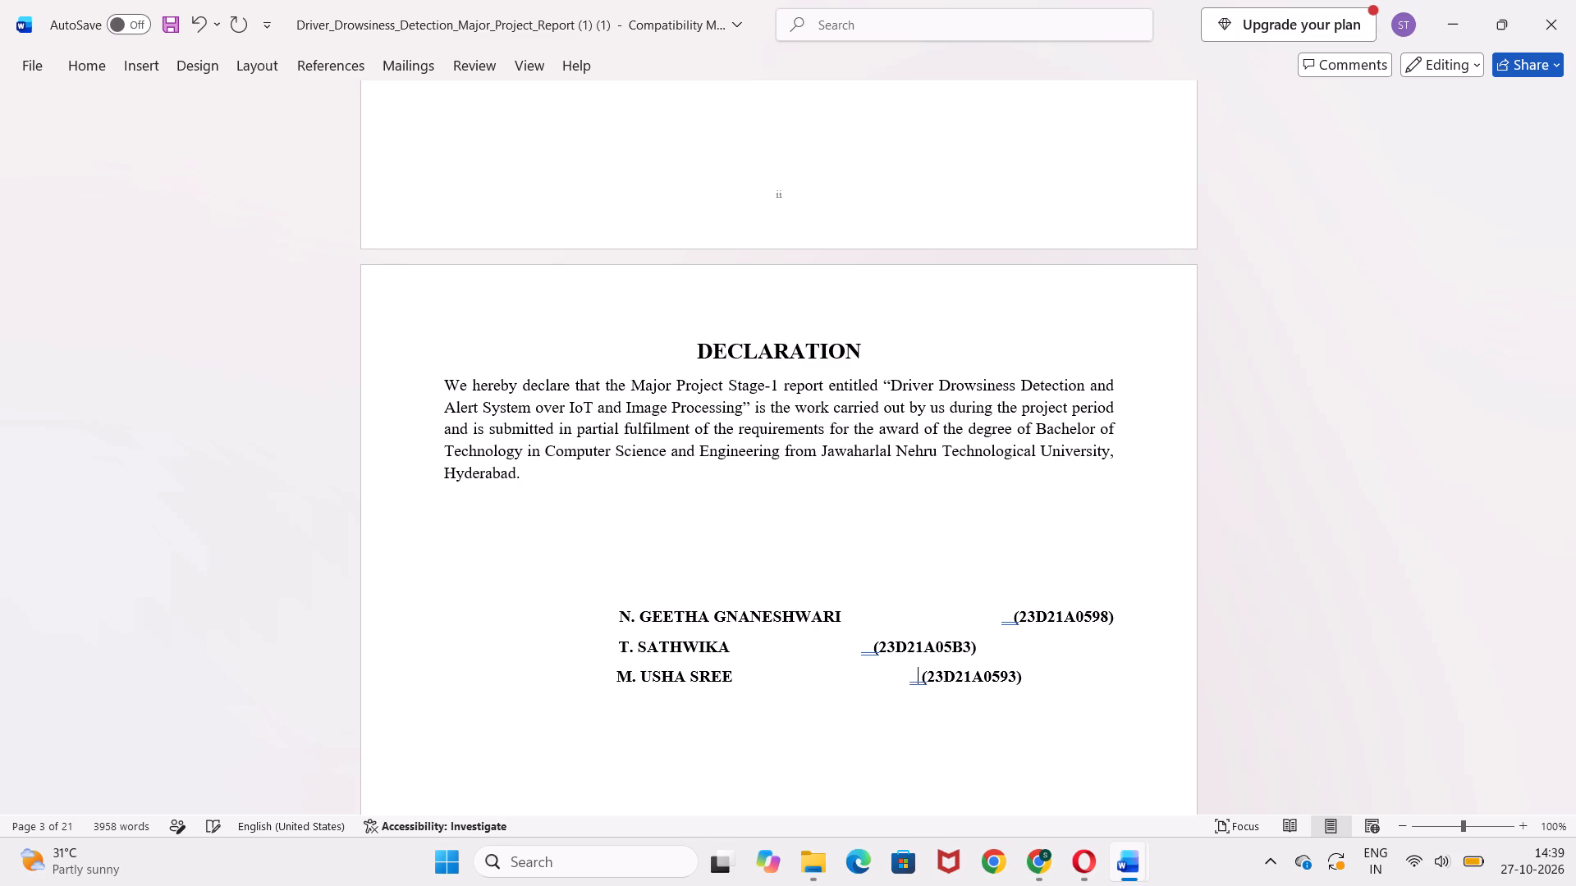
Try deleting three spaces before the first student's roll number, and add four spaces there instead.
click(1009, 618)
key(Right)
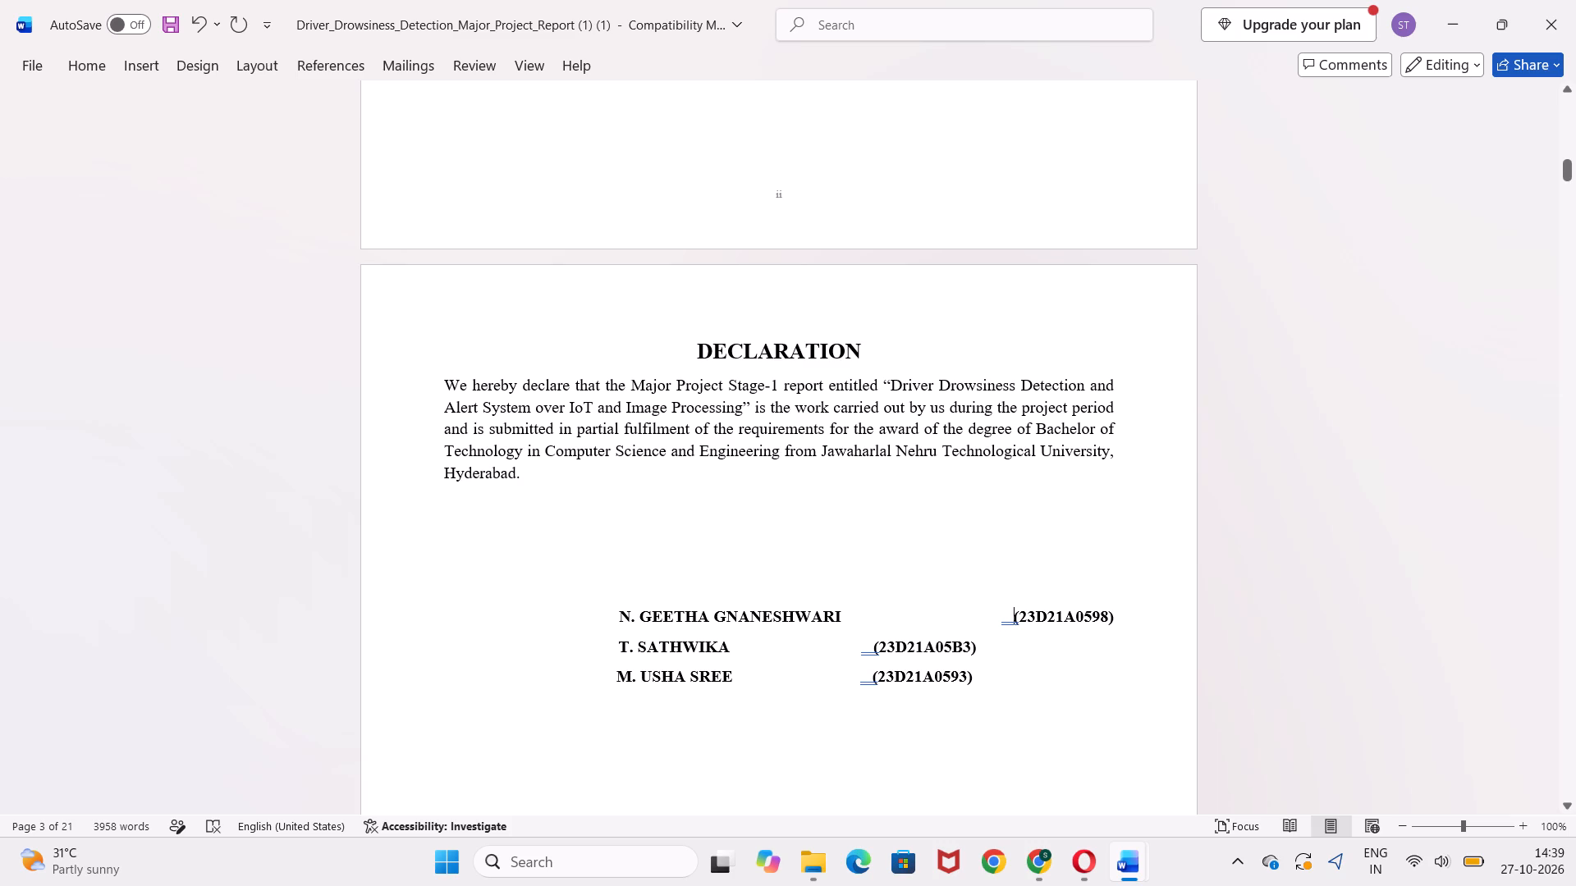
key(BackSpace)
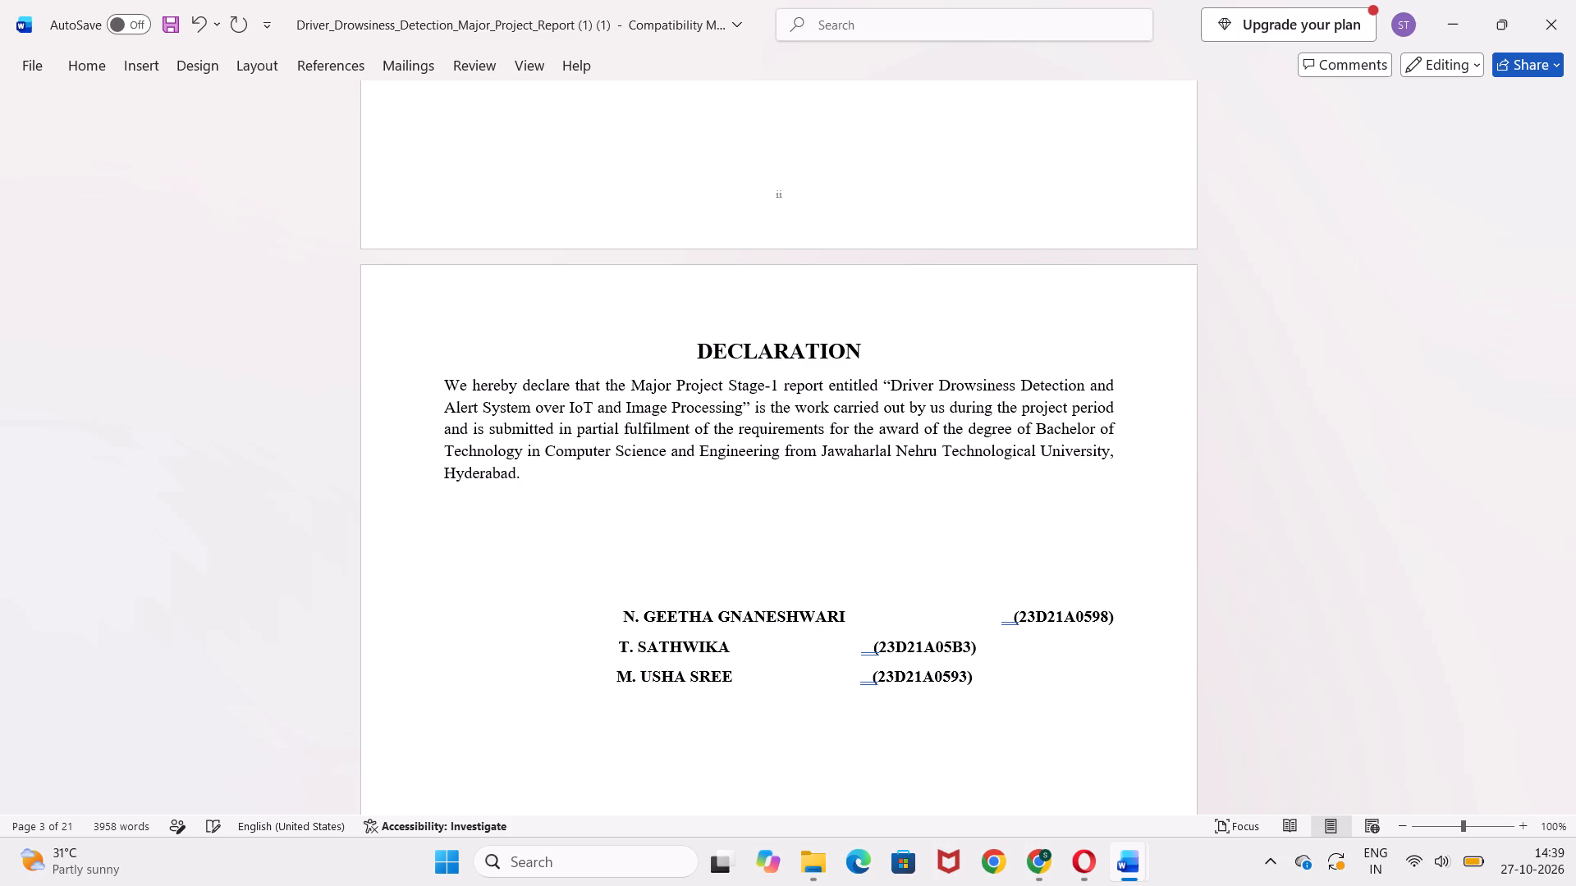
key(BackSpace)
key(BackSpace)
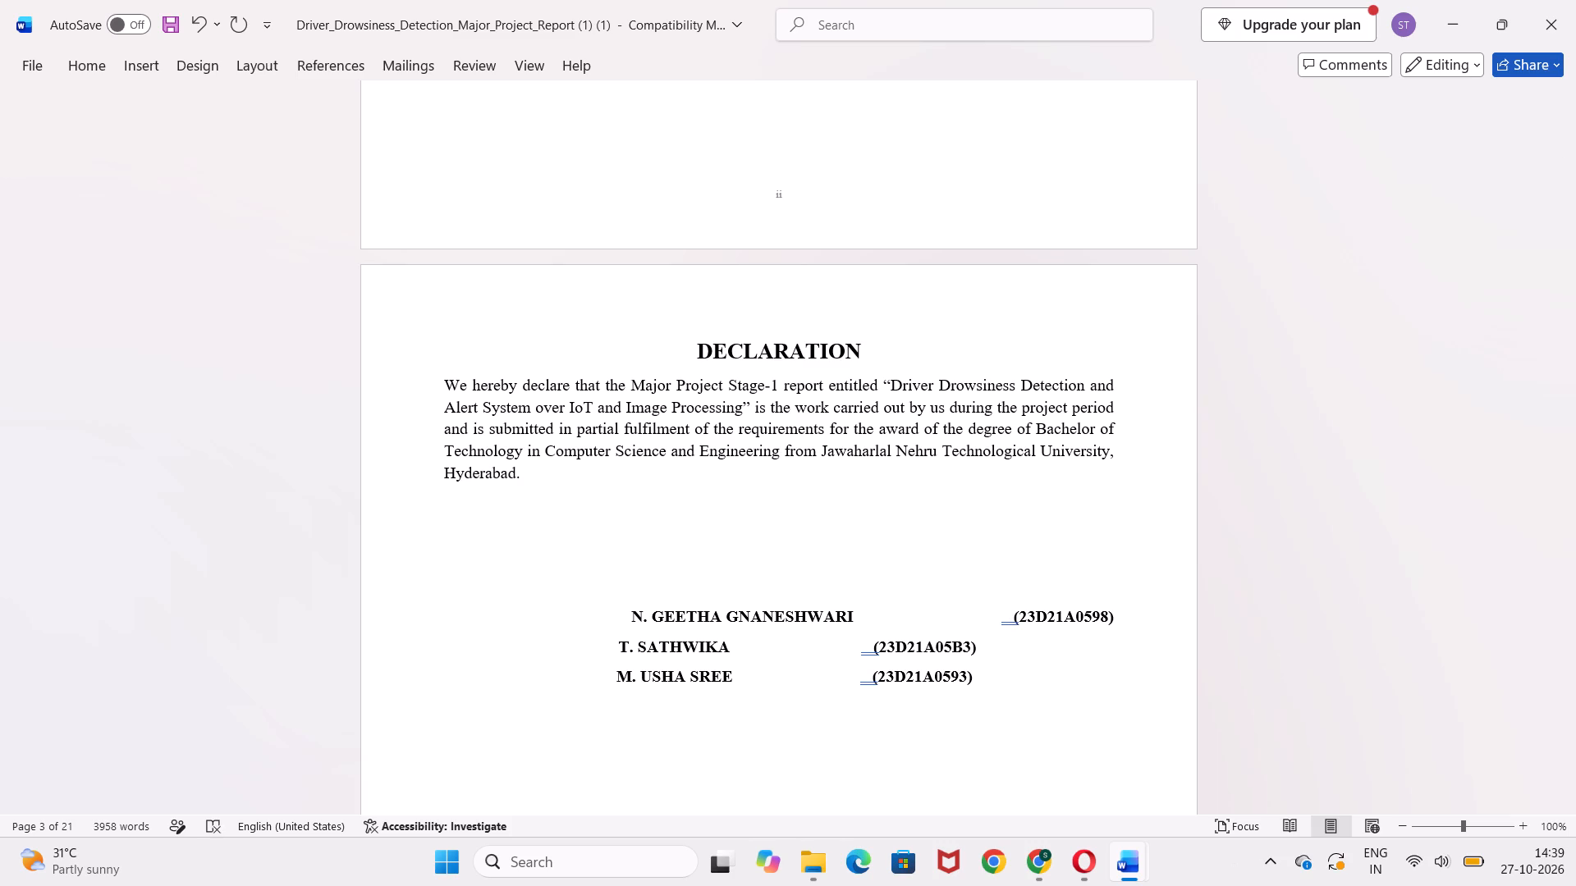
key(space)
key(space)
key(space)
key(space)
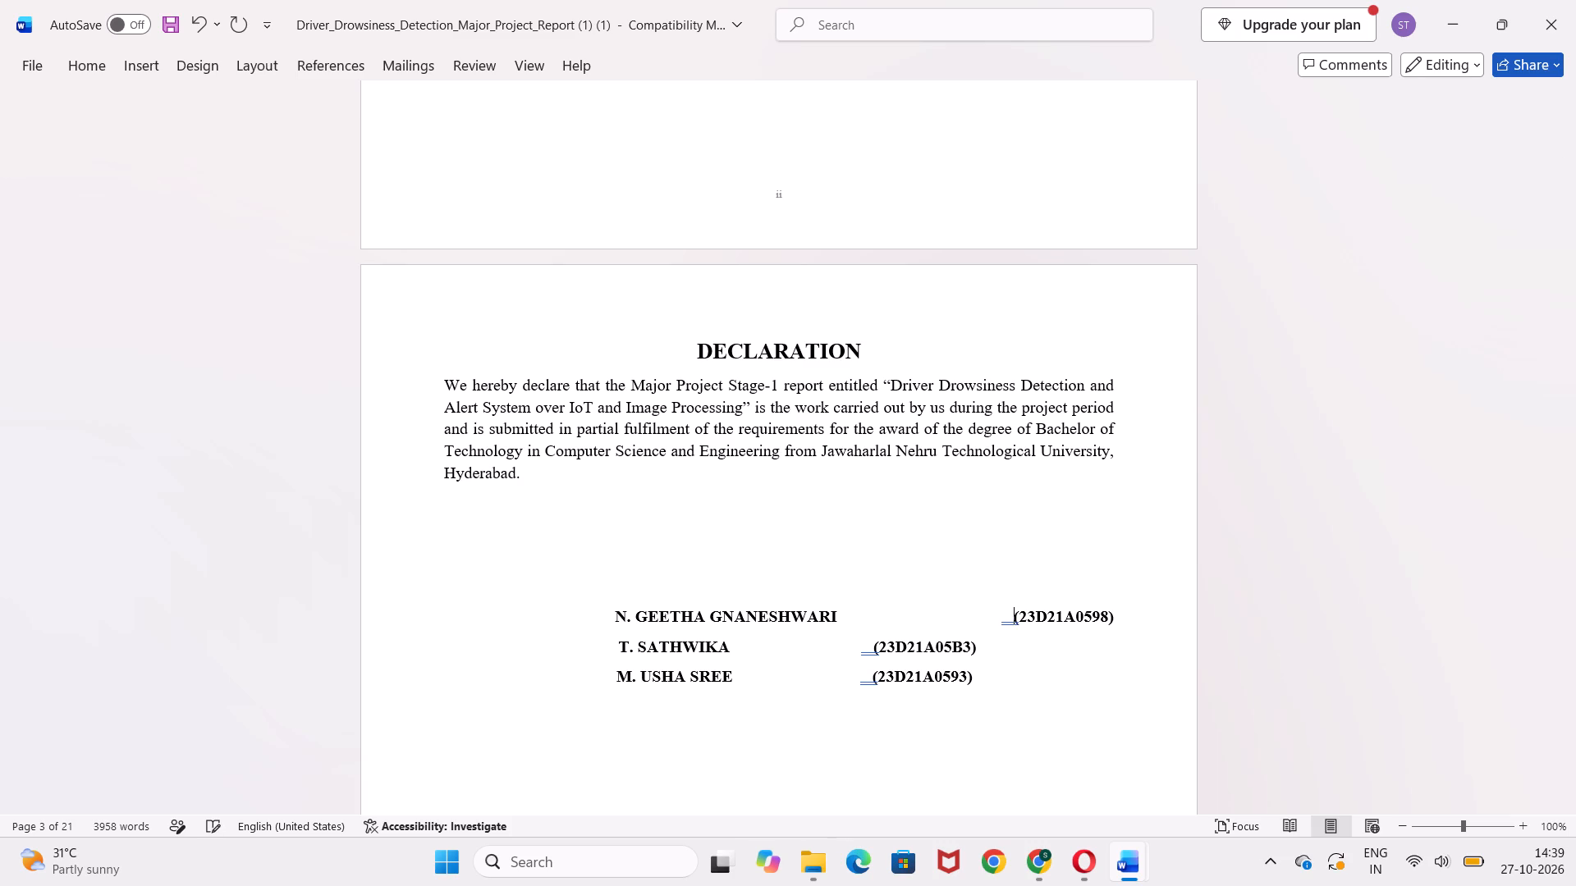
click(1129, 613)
Delete nine spaces between the first student's name and roll number on the declaration page.
click(882, 624)
key(BackSpace)
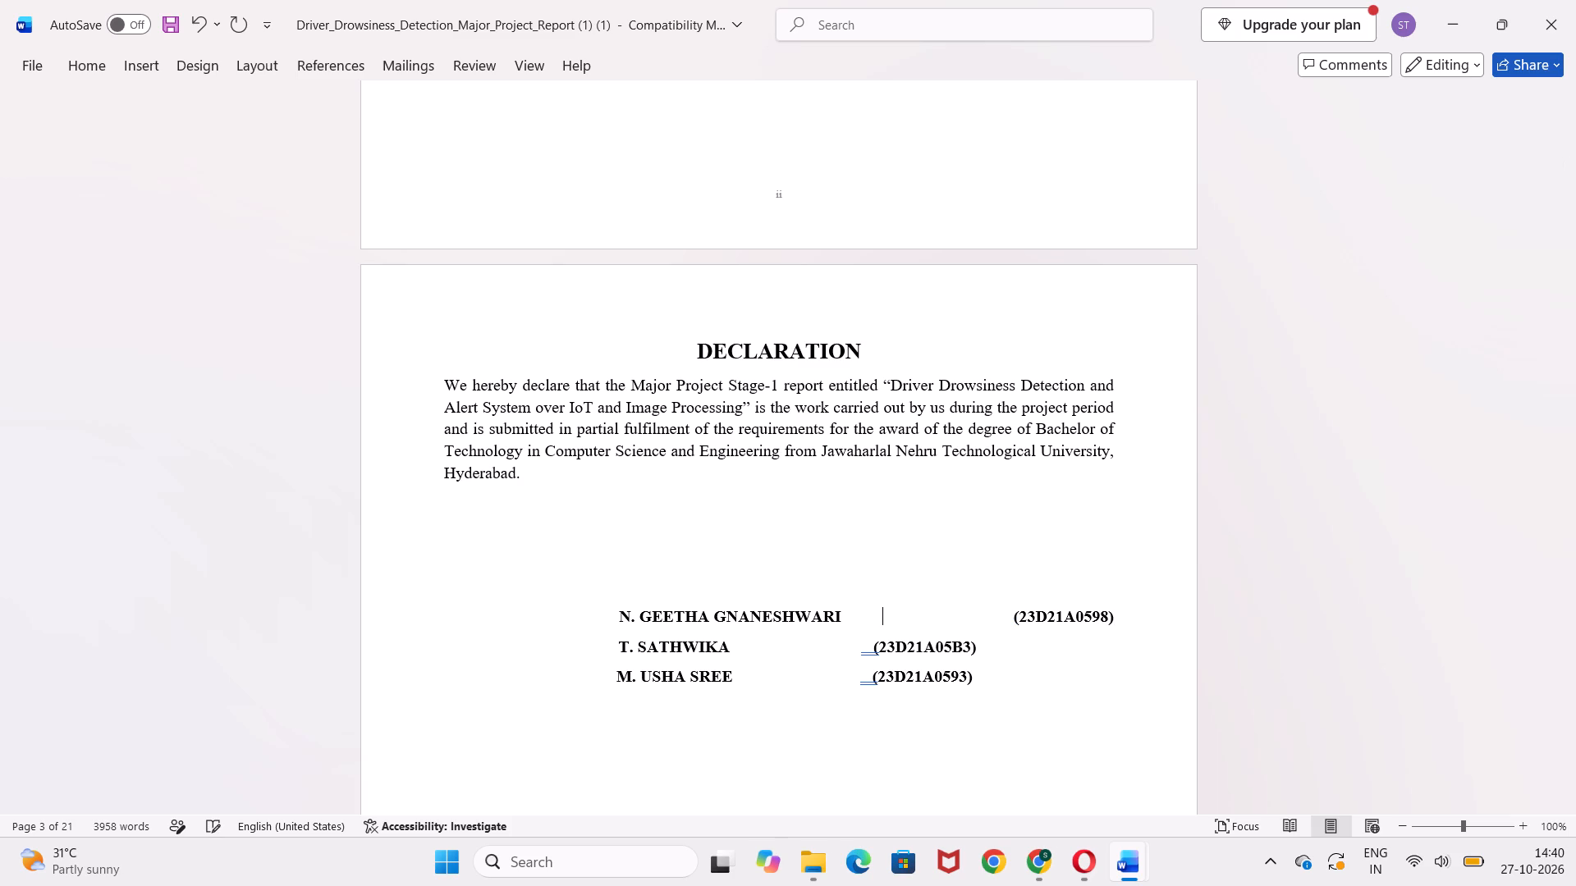
key(BackSpace)
key(BackSpace)
key(BackSpace)
key(BackSpace)
key(BackSpace)
key(BackSpace)
key(BackSpace)
key(BackSpace)
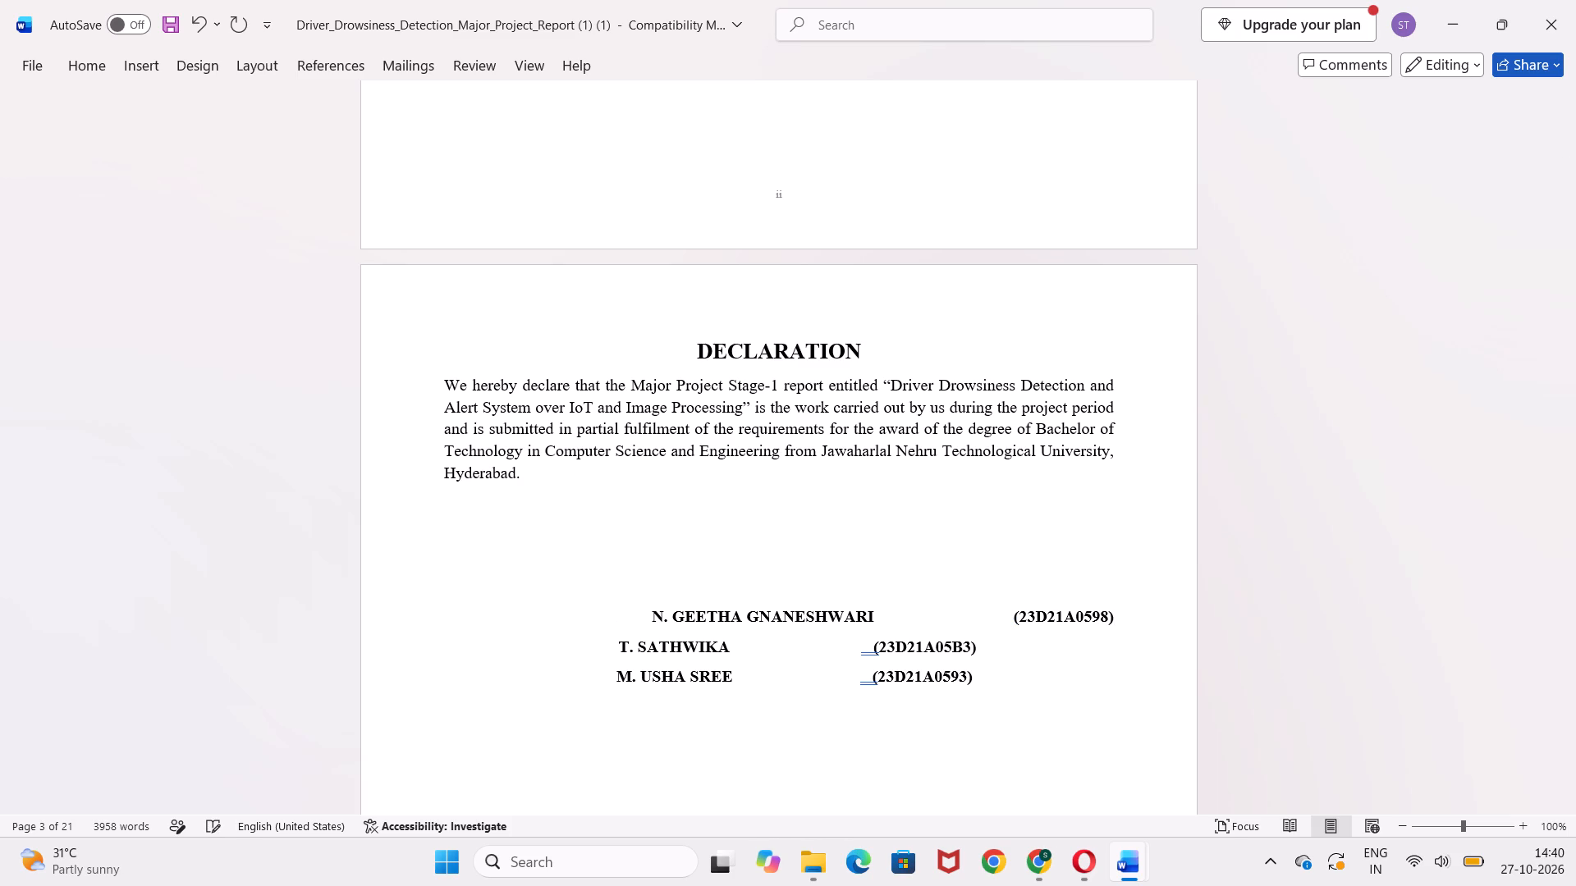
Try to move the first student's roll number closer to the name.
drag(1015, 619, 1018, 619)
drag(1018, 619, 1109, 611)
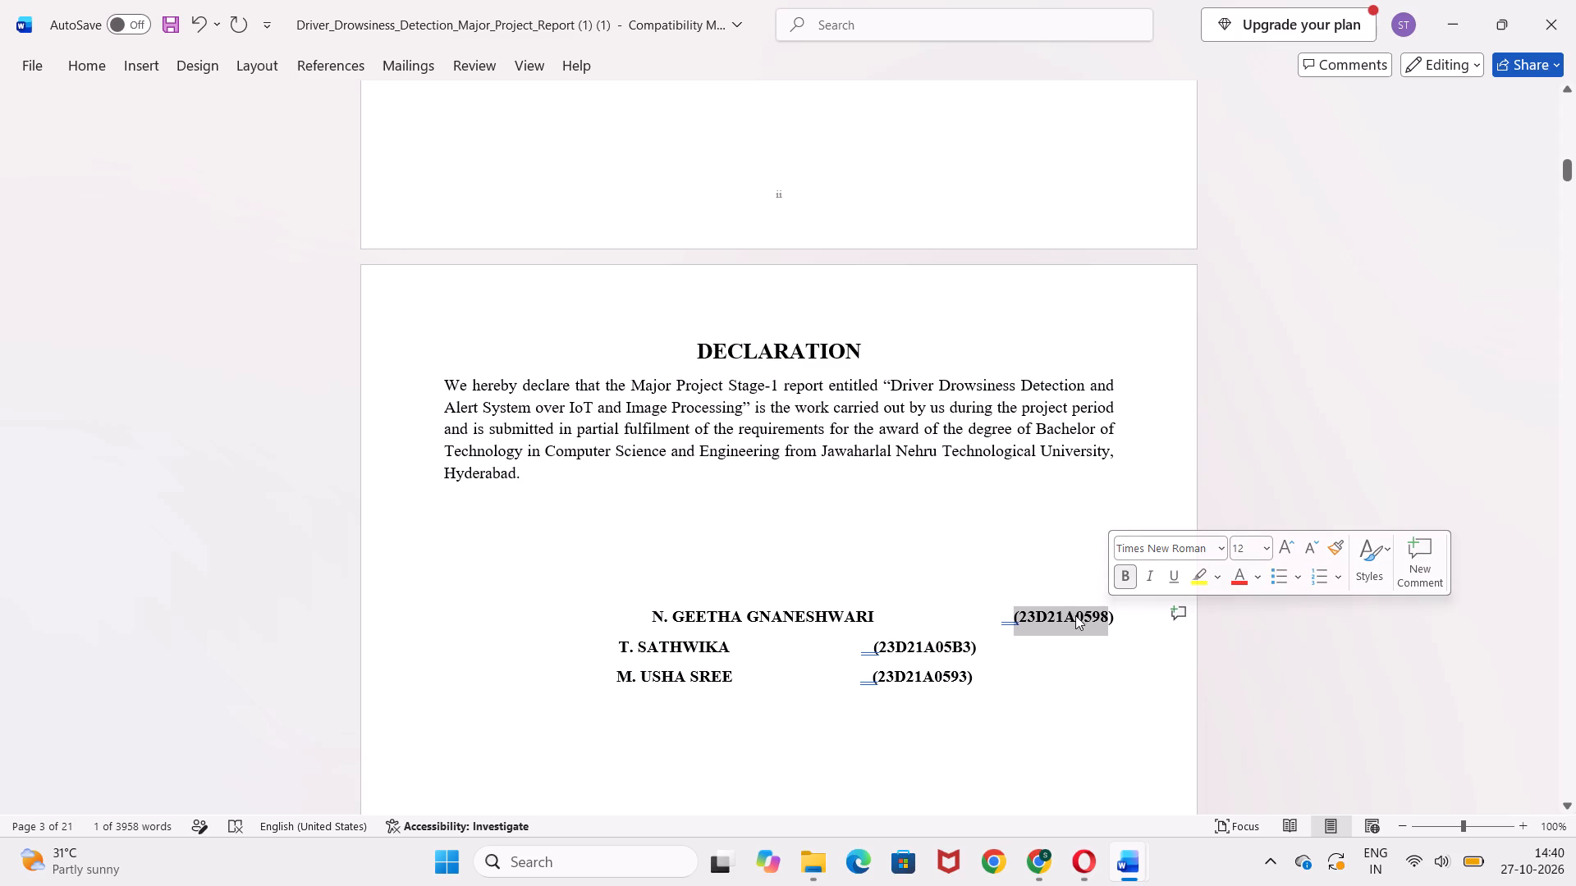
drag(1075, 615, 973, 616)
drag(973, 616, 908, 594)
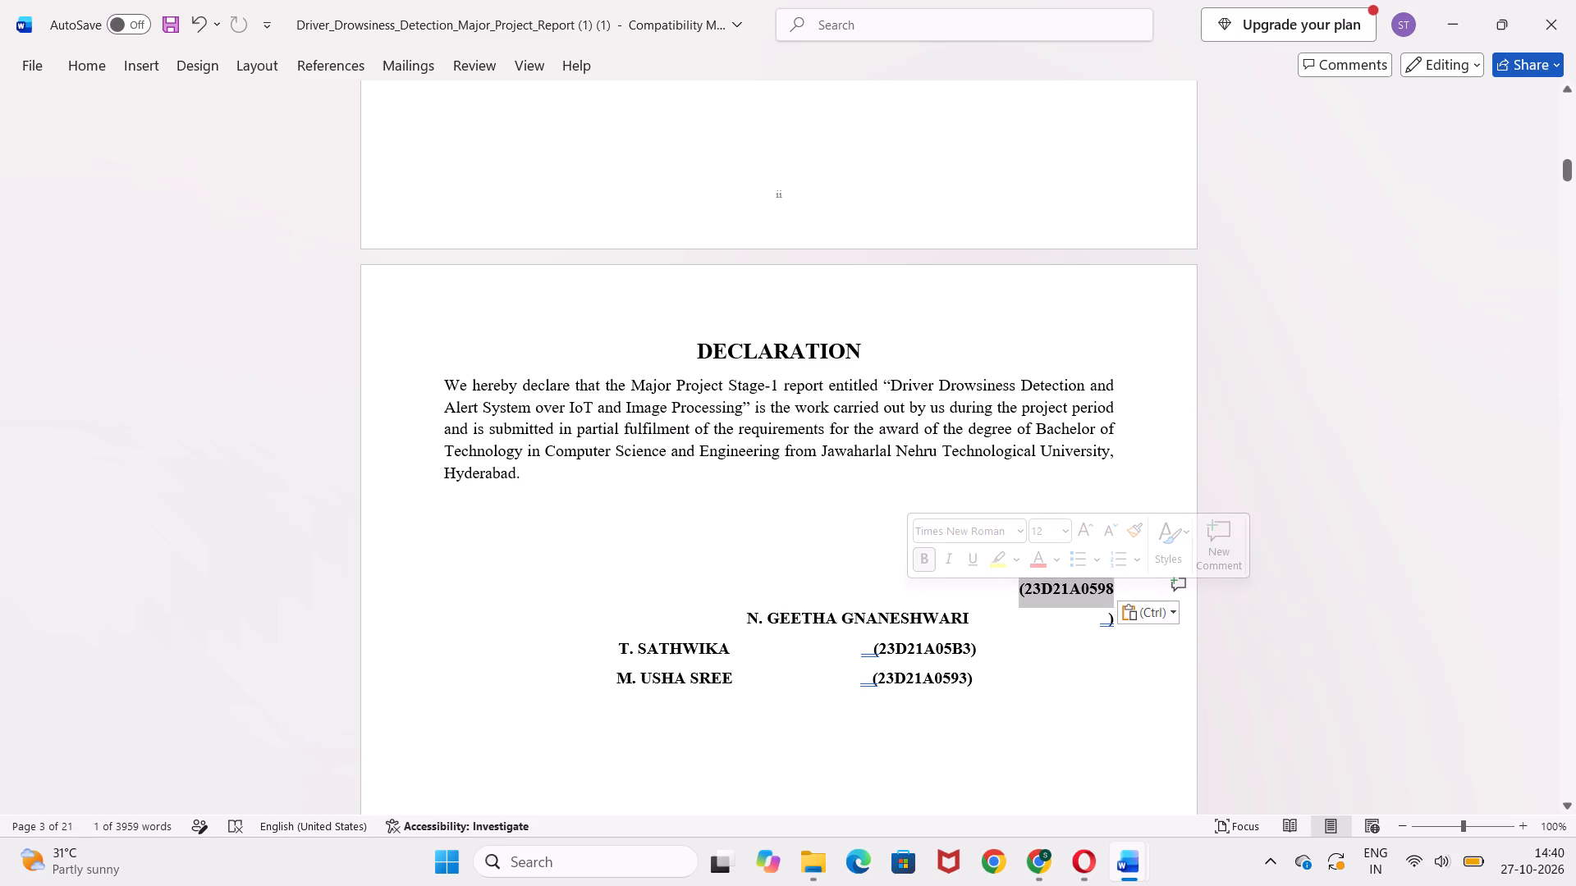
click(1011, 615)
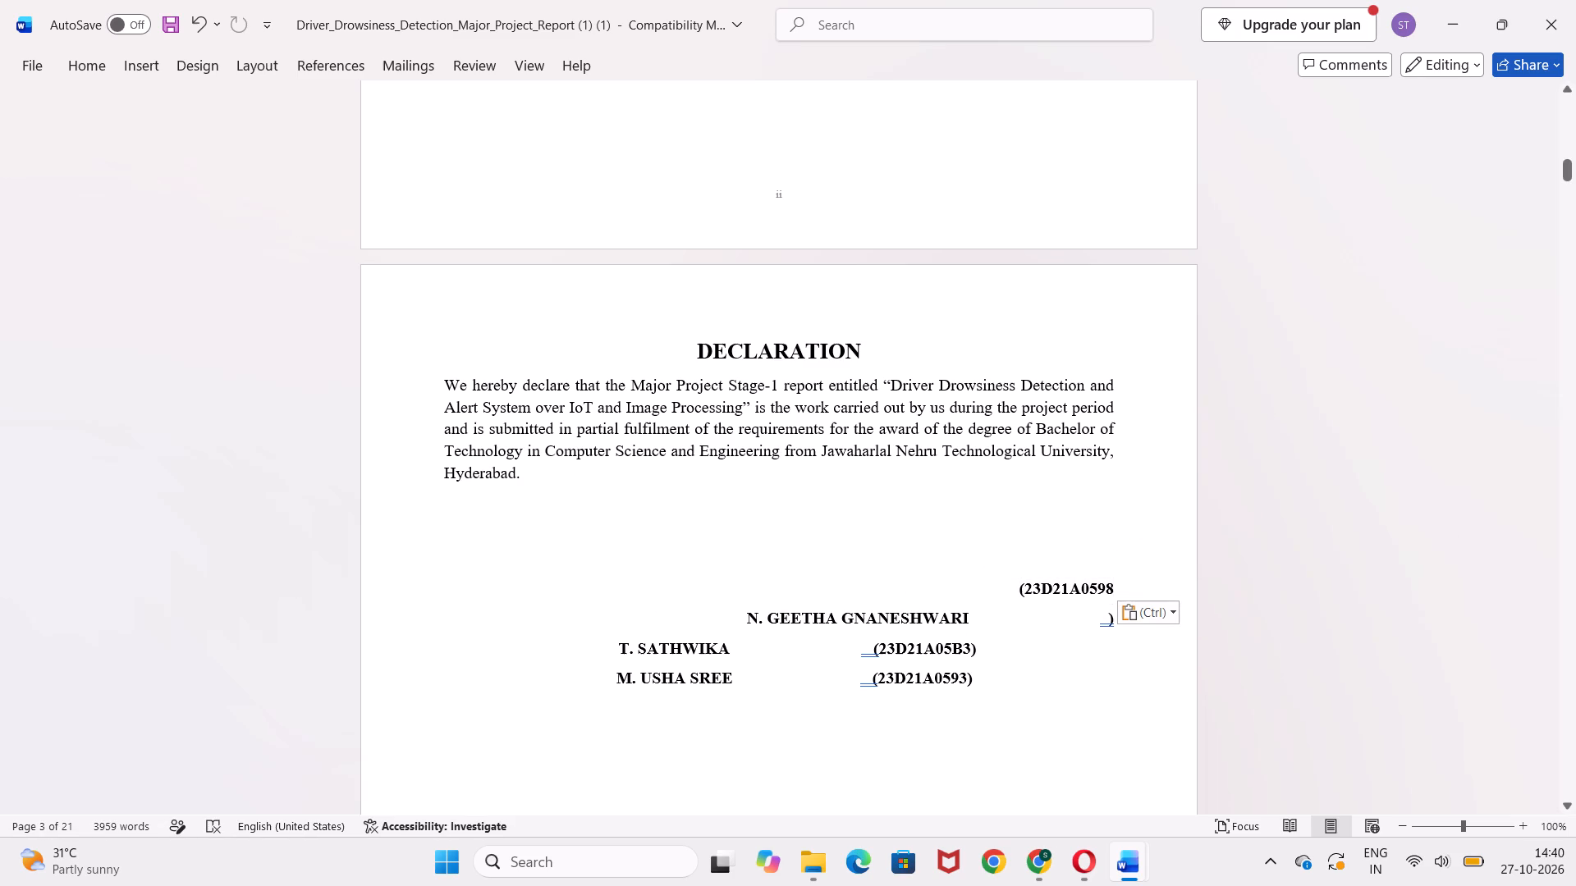
Reset the first student line to the left margin and insert 27 spaces before the name to line it up with the names below.
click(739, 615)
key(BackSpace)
key(BackSpace)
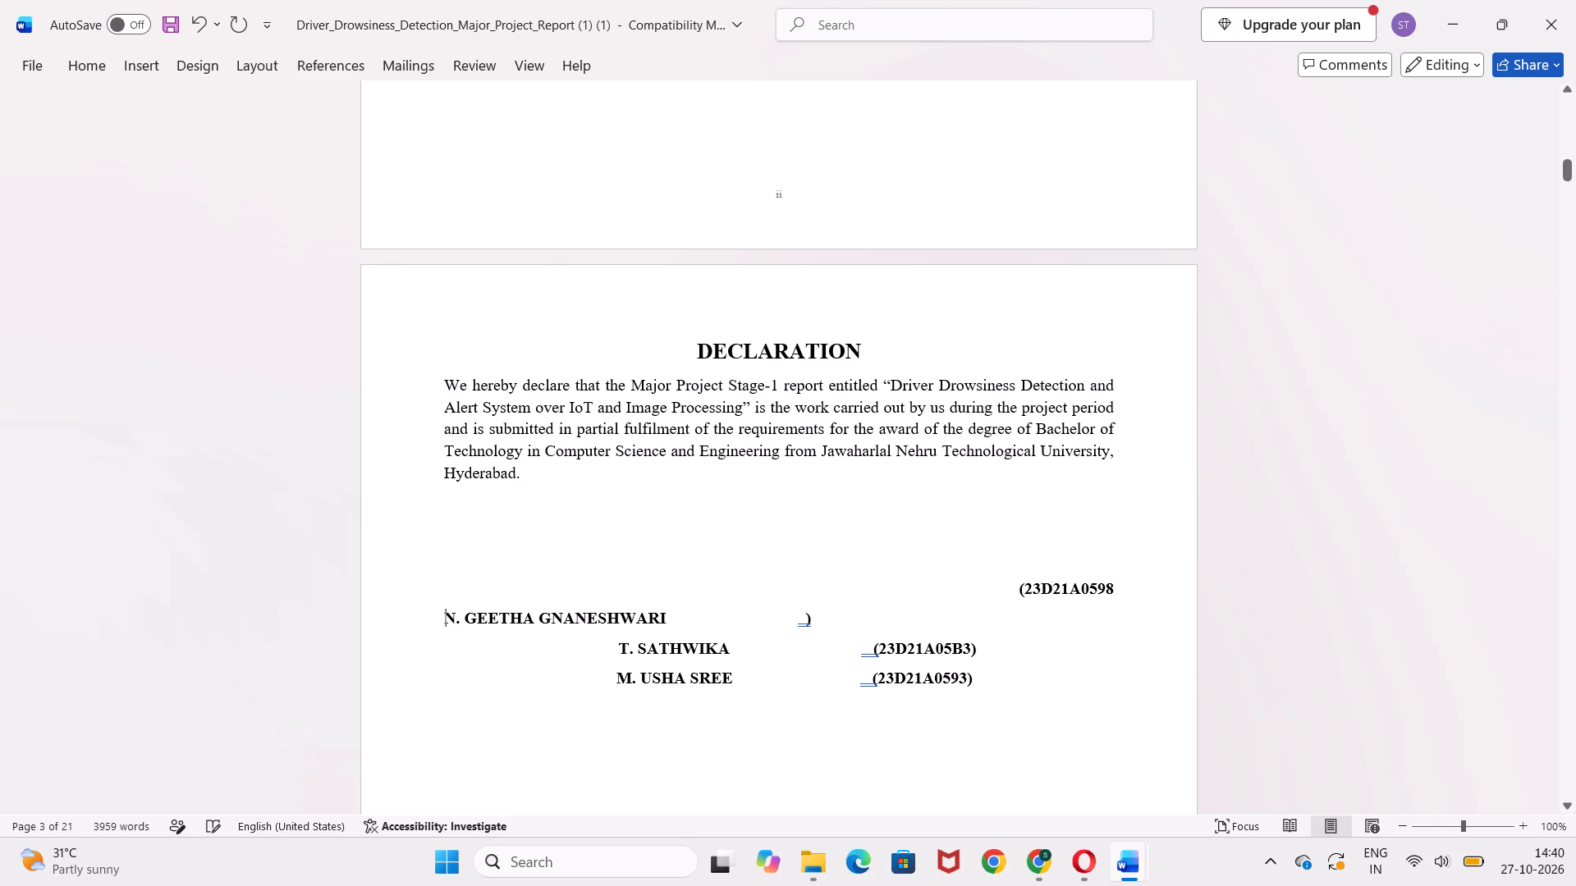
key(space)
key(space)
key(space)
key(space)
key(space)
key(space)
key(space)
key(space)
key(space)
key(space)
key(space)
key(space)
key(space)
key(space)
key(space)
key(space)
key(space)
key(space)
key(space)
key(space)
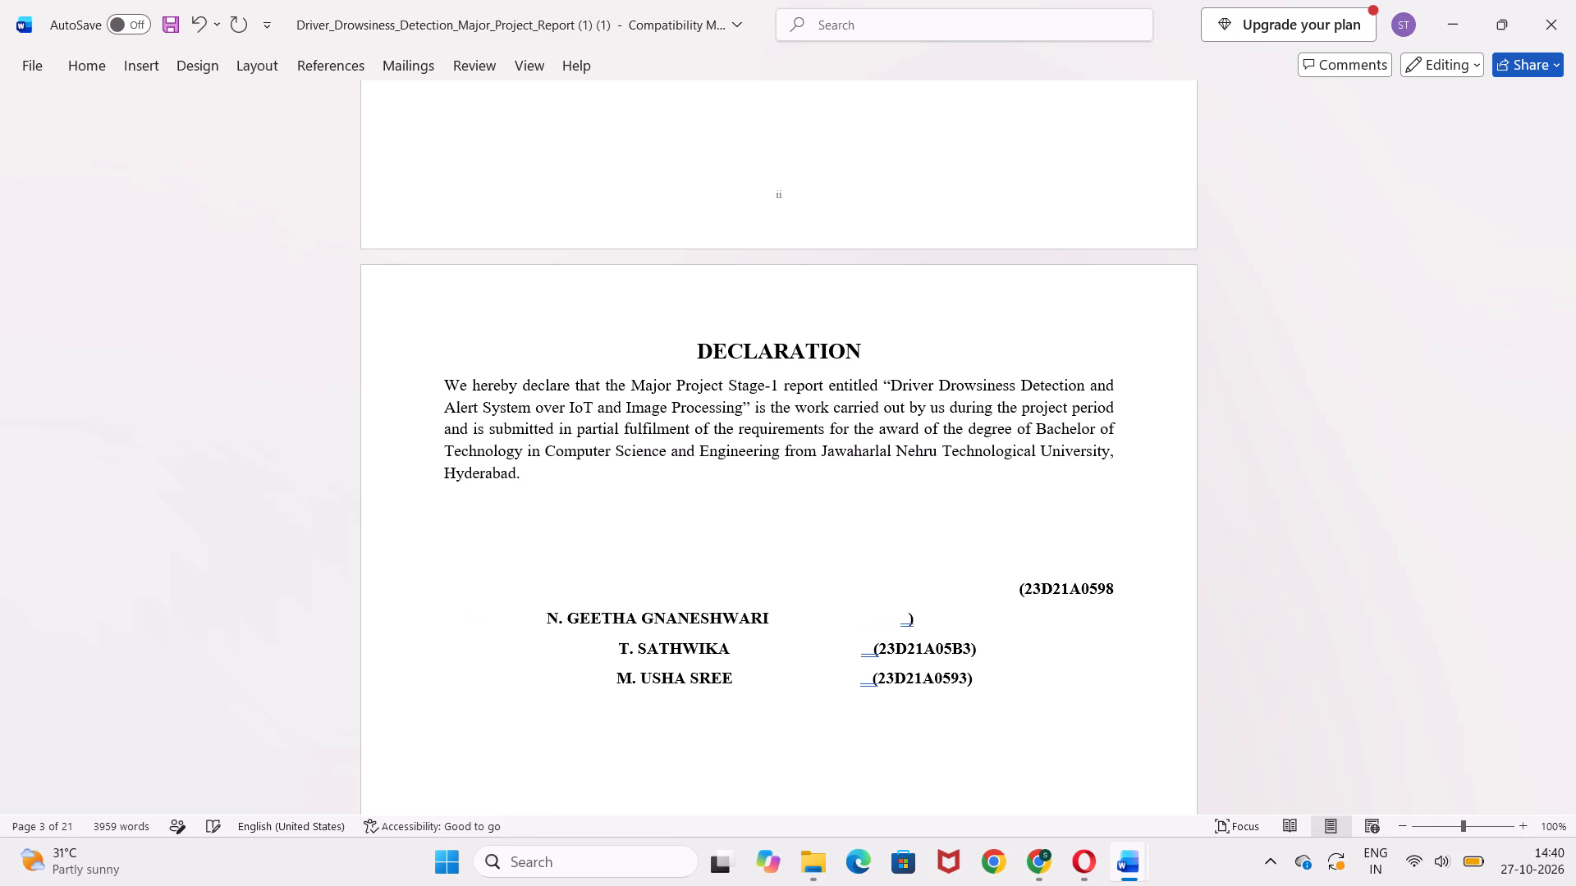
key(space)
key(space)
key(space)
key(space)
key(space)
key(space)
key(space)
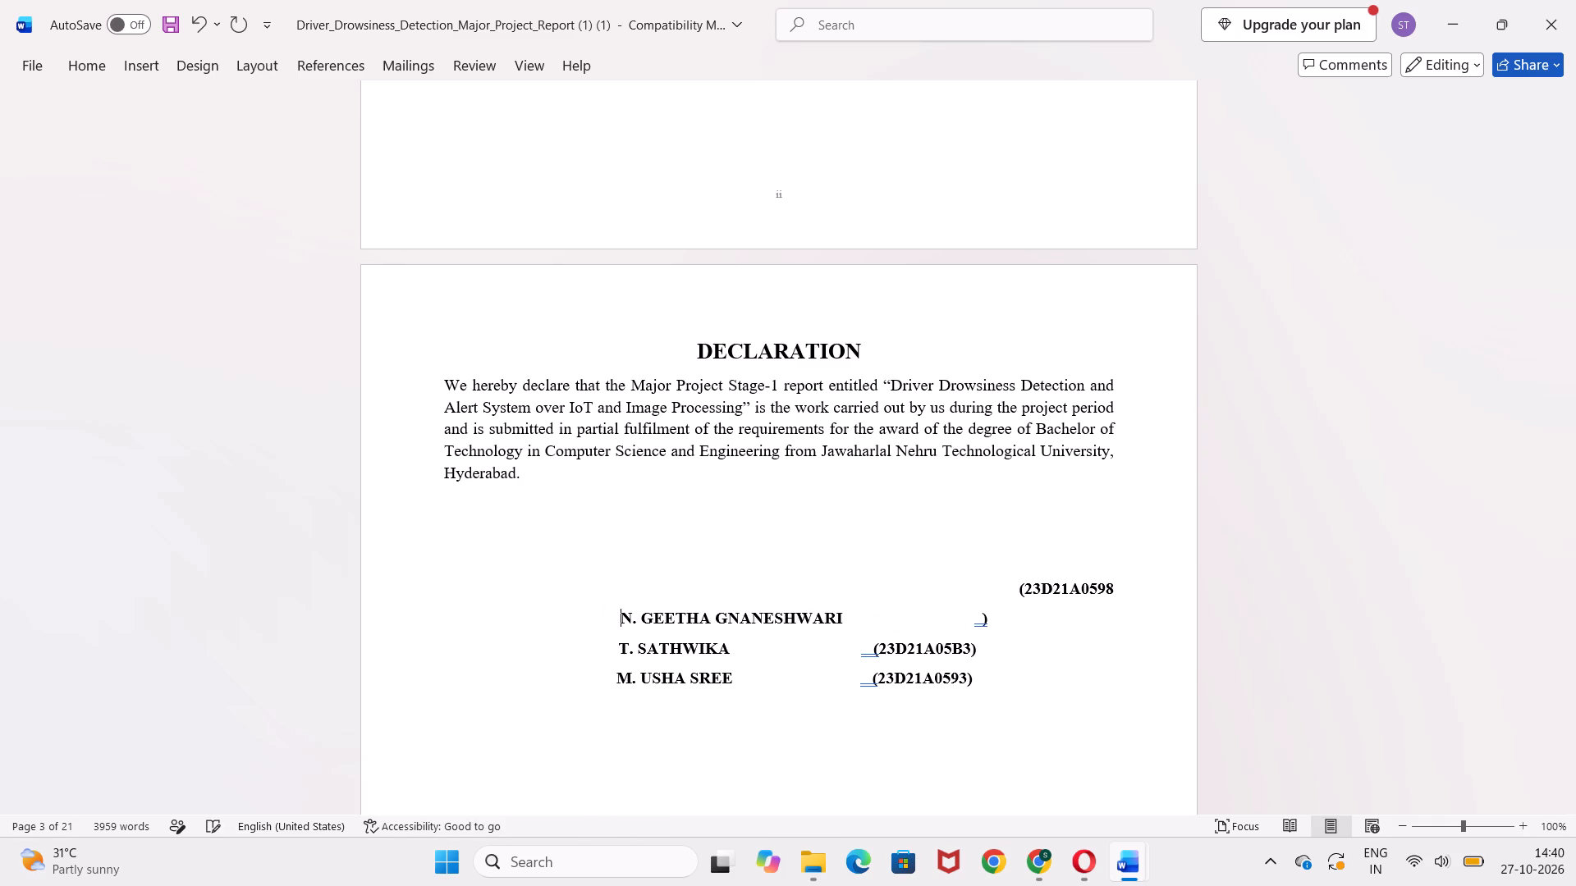
Delete the misplaced roll number and its line above the first student's name.
click(974, 619)
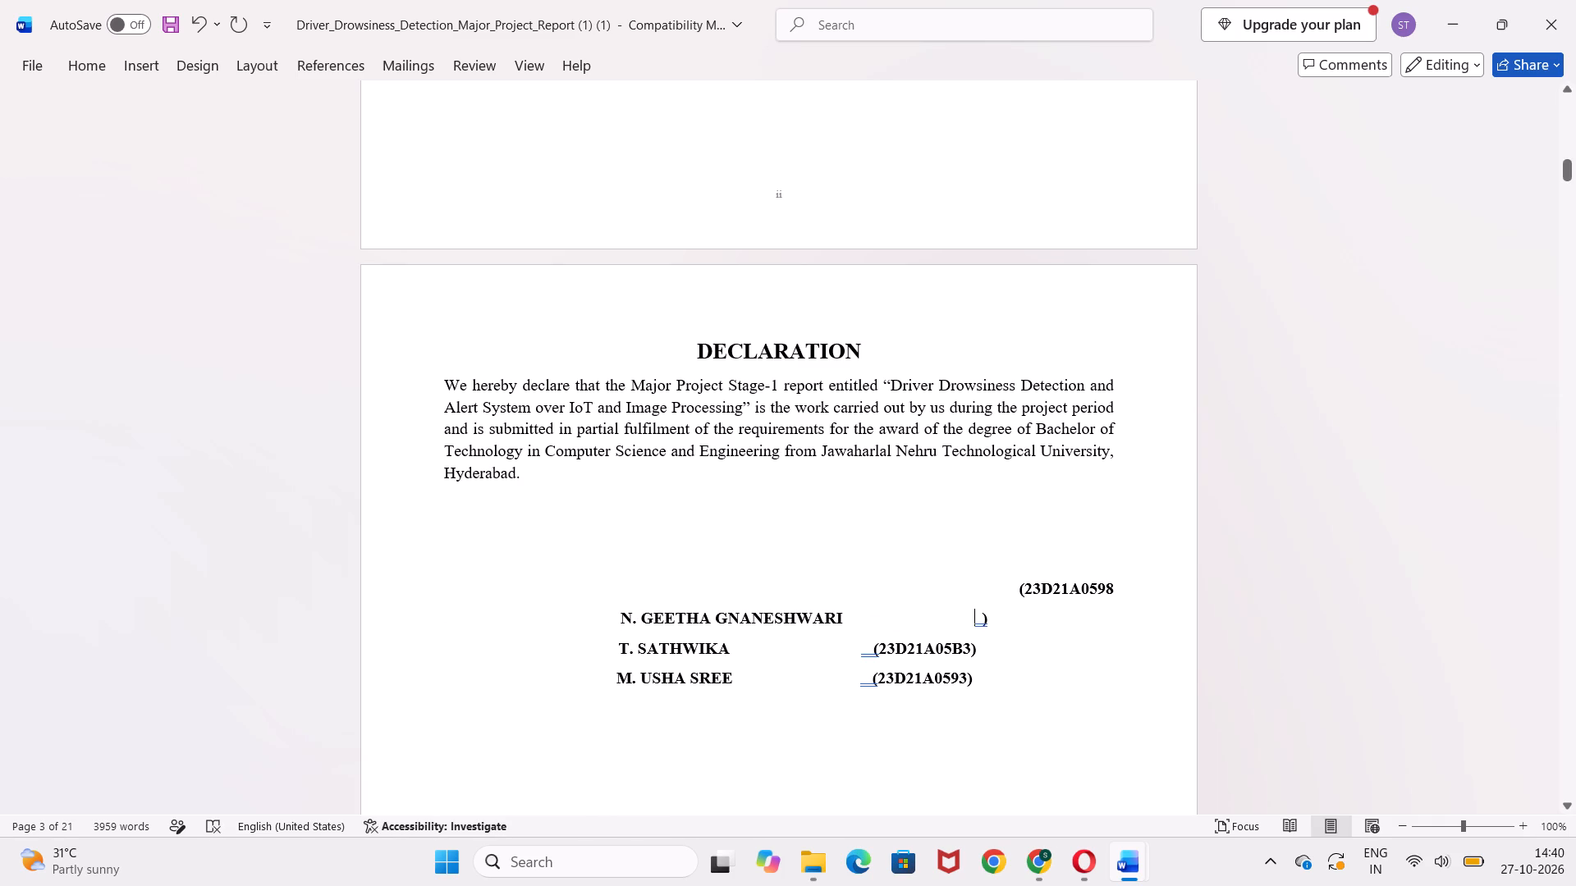
click(1130, 585)
key(BackSpace)
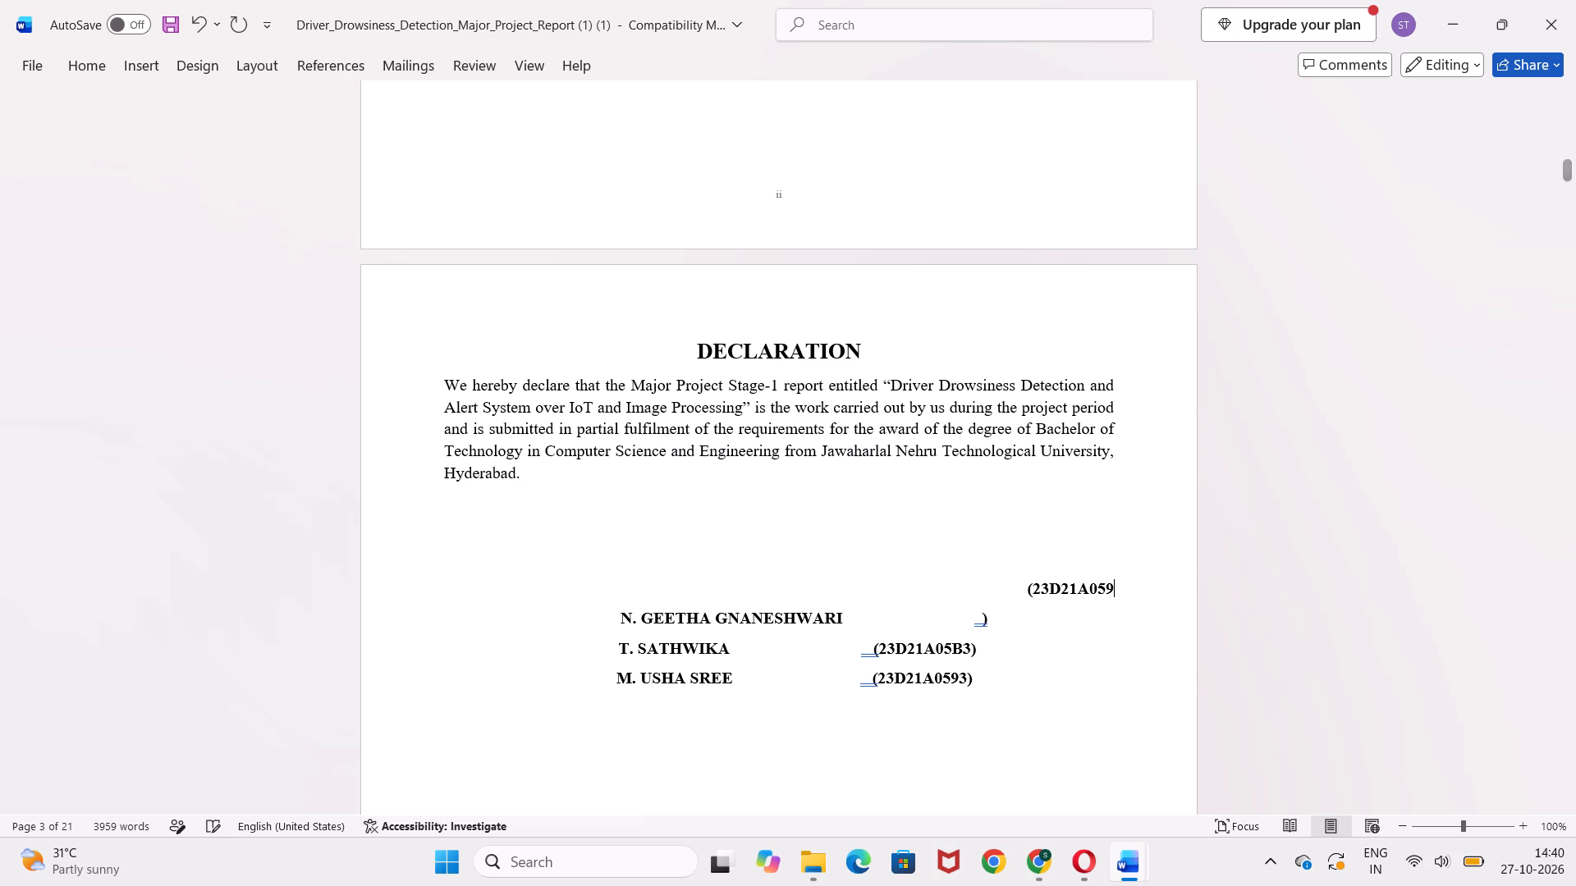
key(BackSpace)
key(BackSpace)
key(BackSpace)
key(BackSpace)
key(BackSpace)
key(BackSpace)
key(BackSpace)
key(BackSpace)
key(BackSpace)
key(BackSpace)
key(BackSpace)
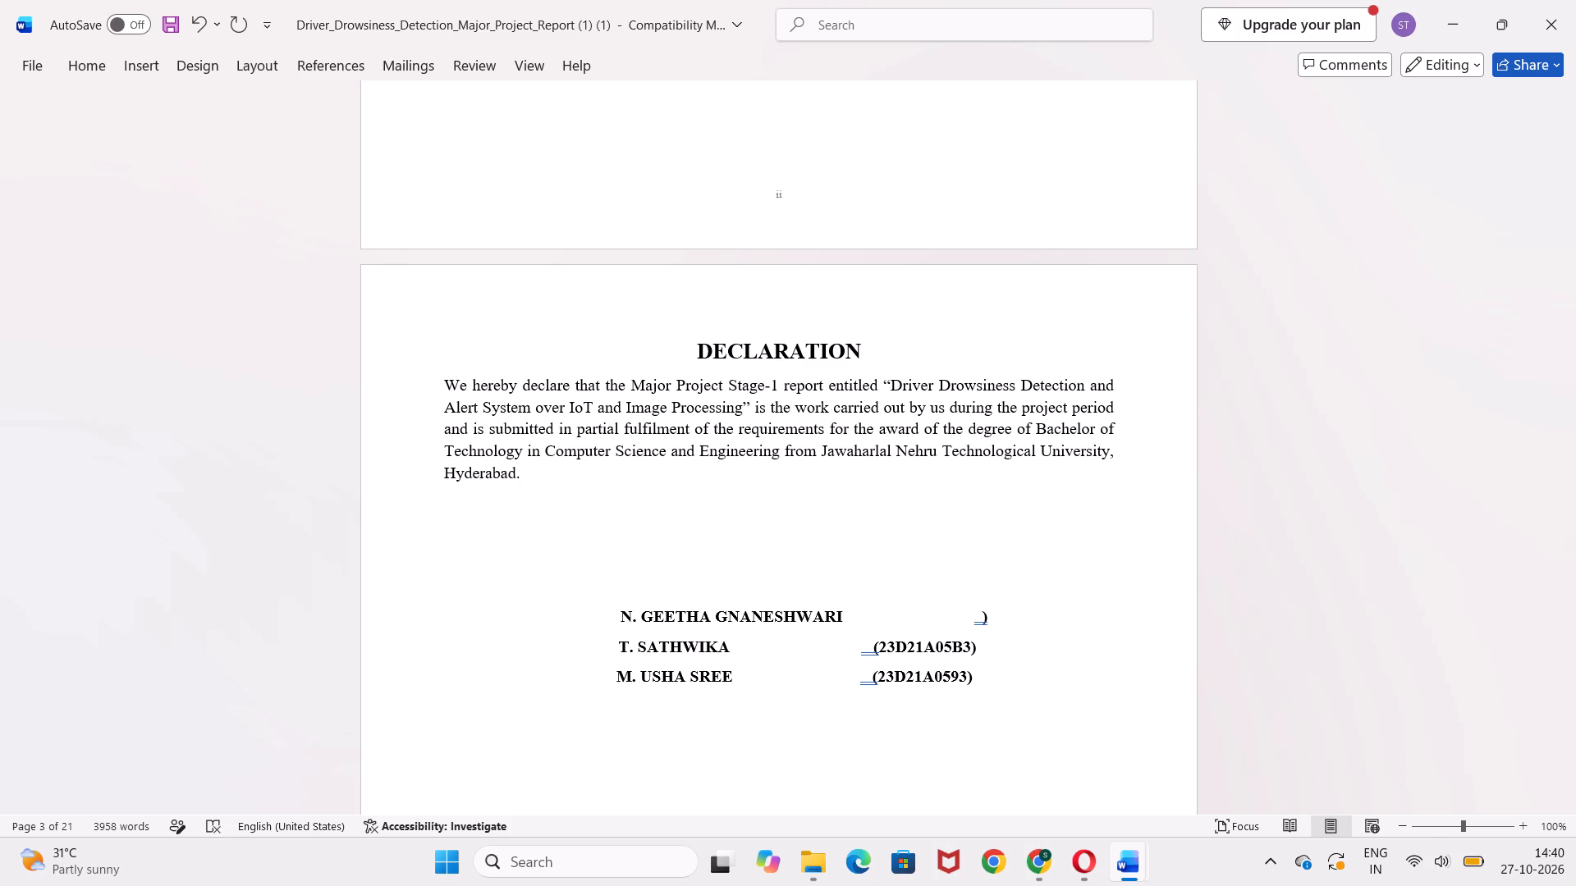
Delete the leftover closing parenthesis and 26 spaces after the first student's name, back to where the roll numbers below start.
click(1010, 615)
key(BackSpace)
key(BackSpace)
key(BackSpace)
key(BackSpace)
key(BackSpace)
key(BackSpace)
key(BackSpace)
key(BackSpace)
key(BackSpace)
key(BackSpace)
key(BackSpace)
key(BackSpace)
key(BackSpace)
key(BackSpace)
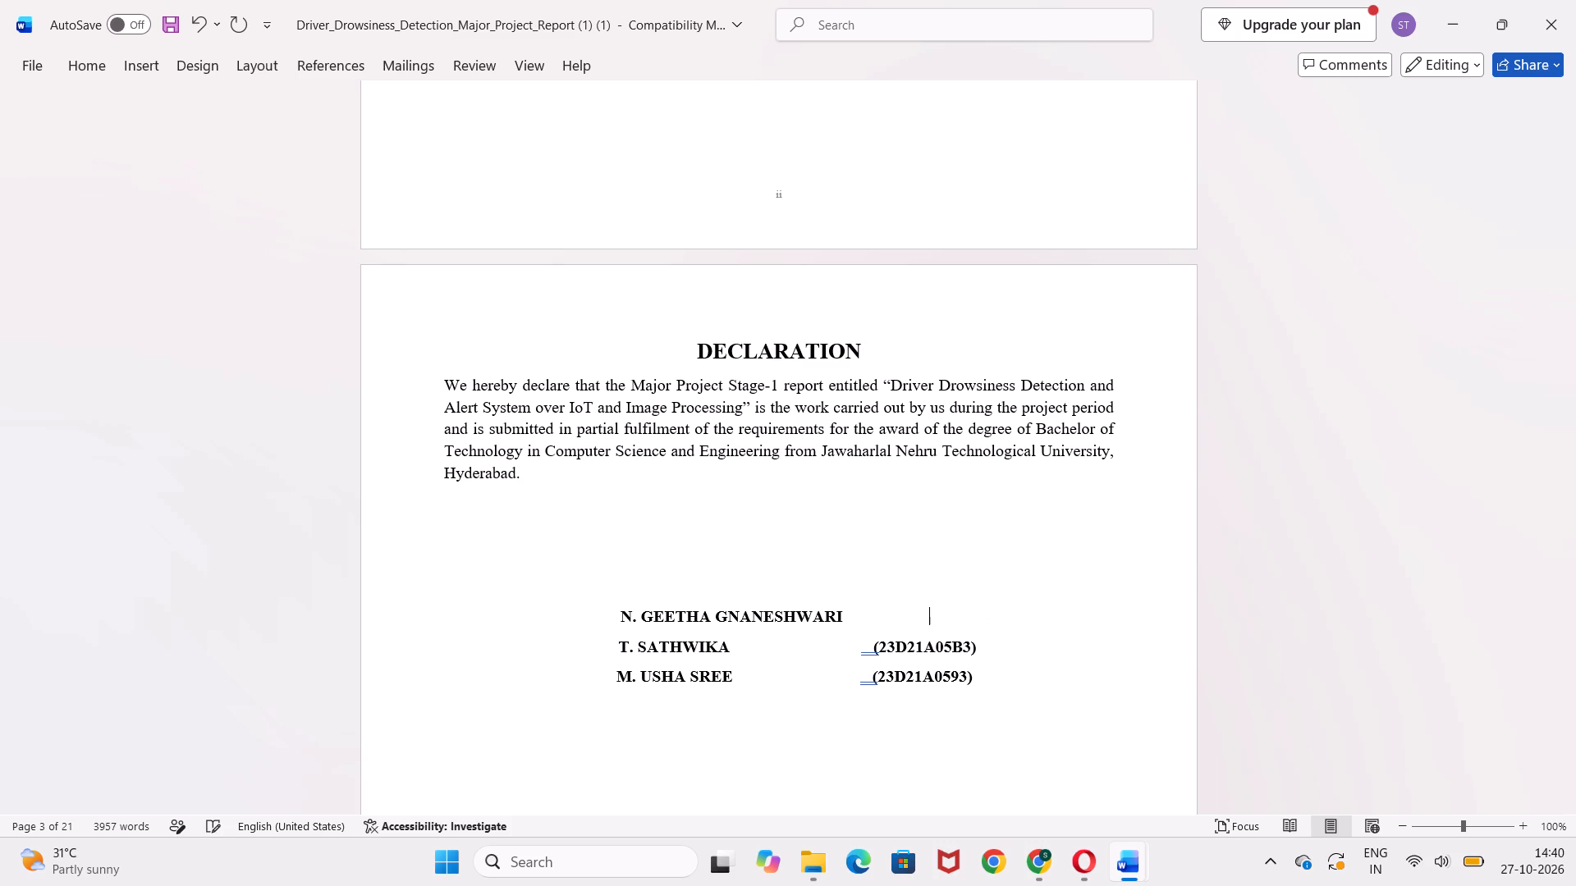
key(BackSpace)
key(BackSpace)
key(BackSpace)
key(BackSpace)
key(BackSpace)
key(BackSpace)
key(BackSpace)
key(BackSpace)
key(BackSpace)
key(BackSpace)
key(BackSpace)
key(BackSpace)
key(BackSpace)
Enter the first student's roll number again in parentheses, lined up with the roll numbers below.
key(shift+parenleft)
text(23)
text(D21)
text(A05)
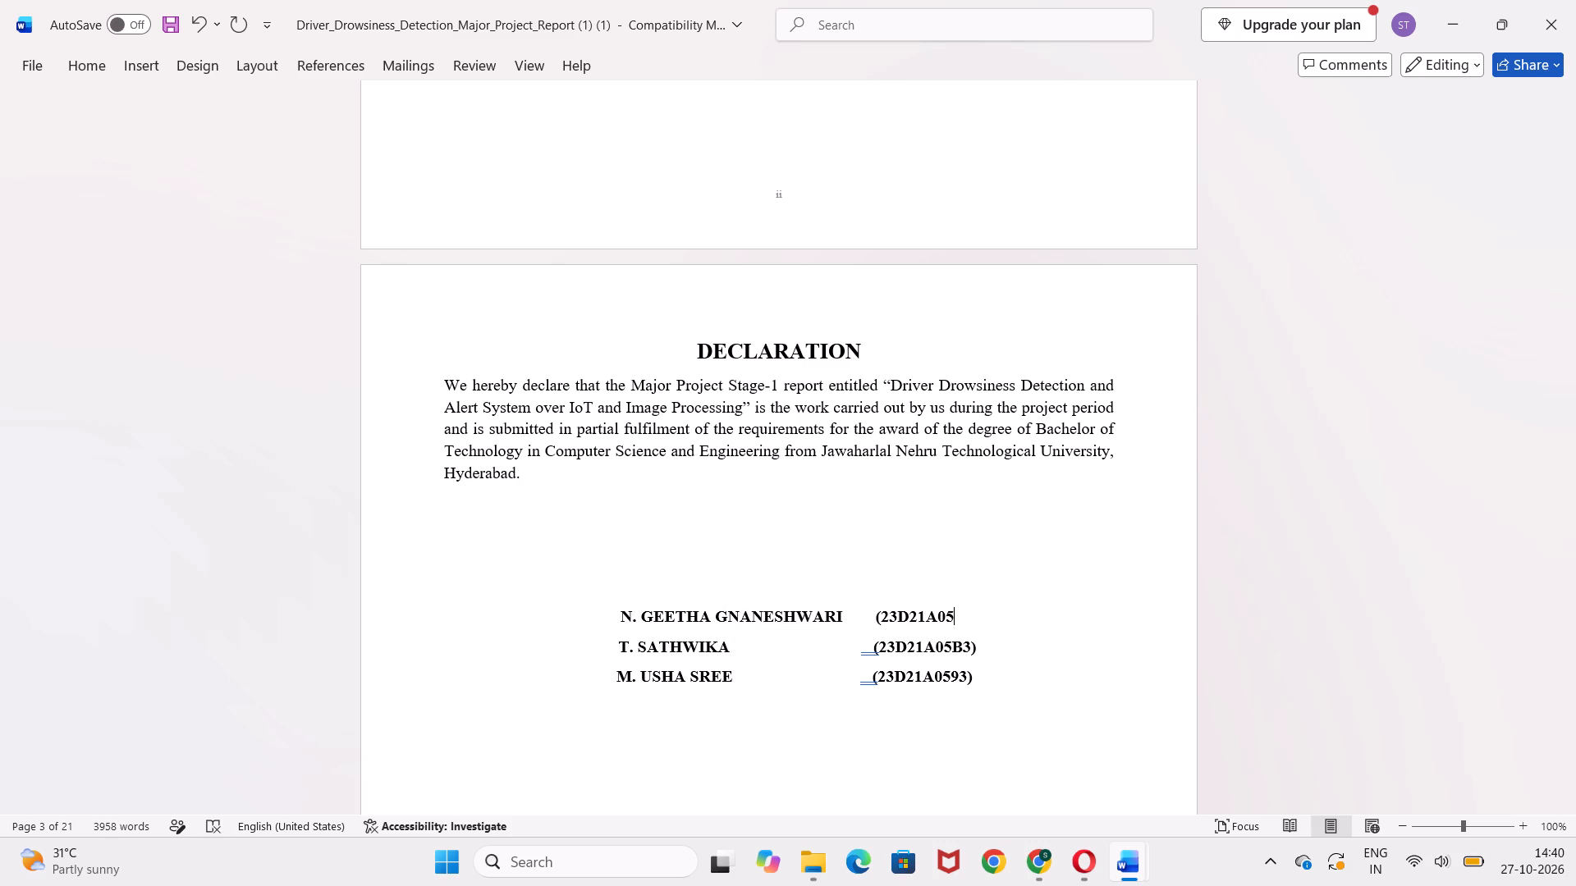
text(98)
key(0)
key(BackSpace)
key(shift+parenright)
click(1019, 694)
Review the acknowledgement page, including its text and the student names at the end.
scroll(1019, 694, down, 2)
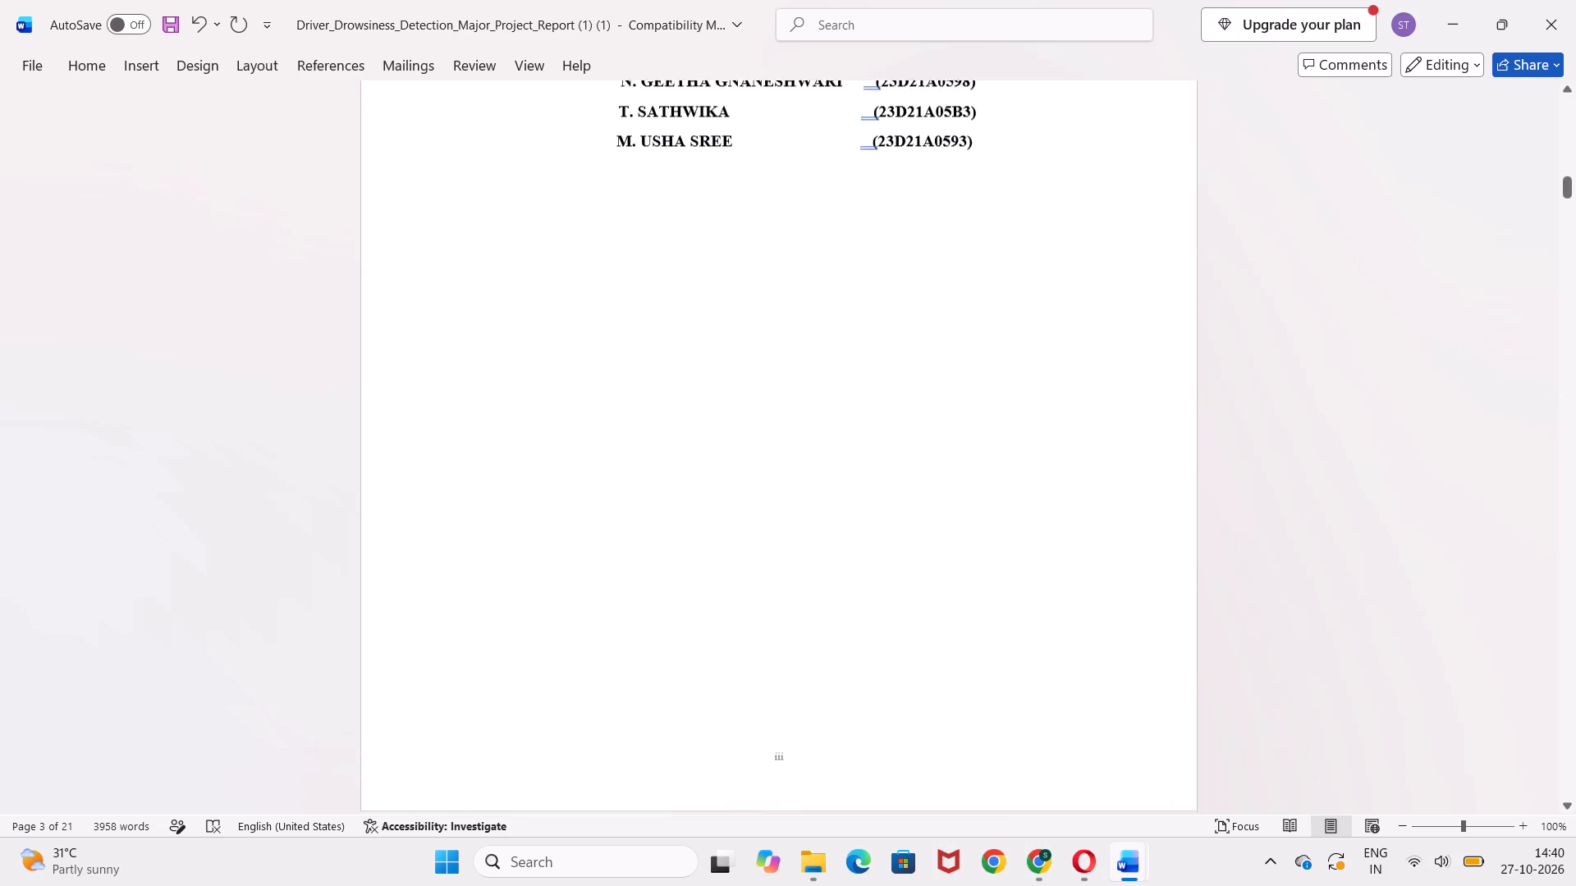
scroll(1019, 694, down, 2)
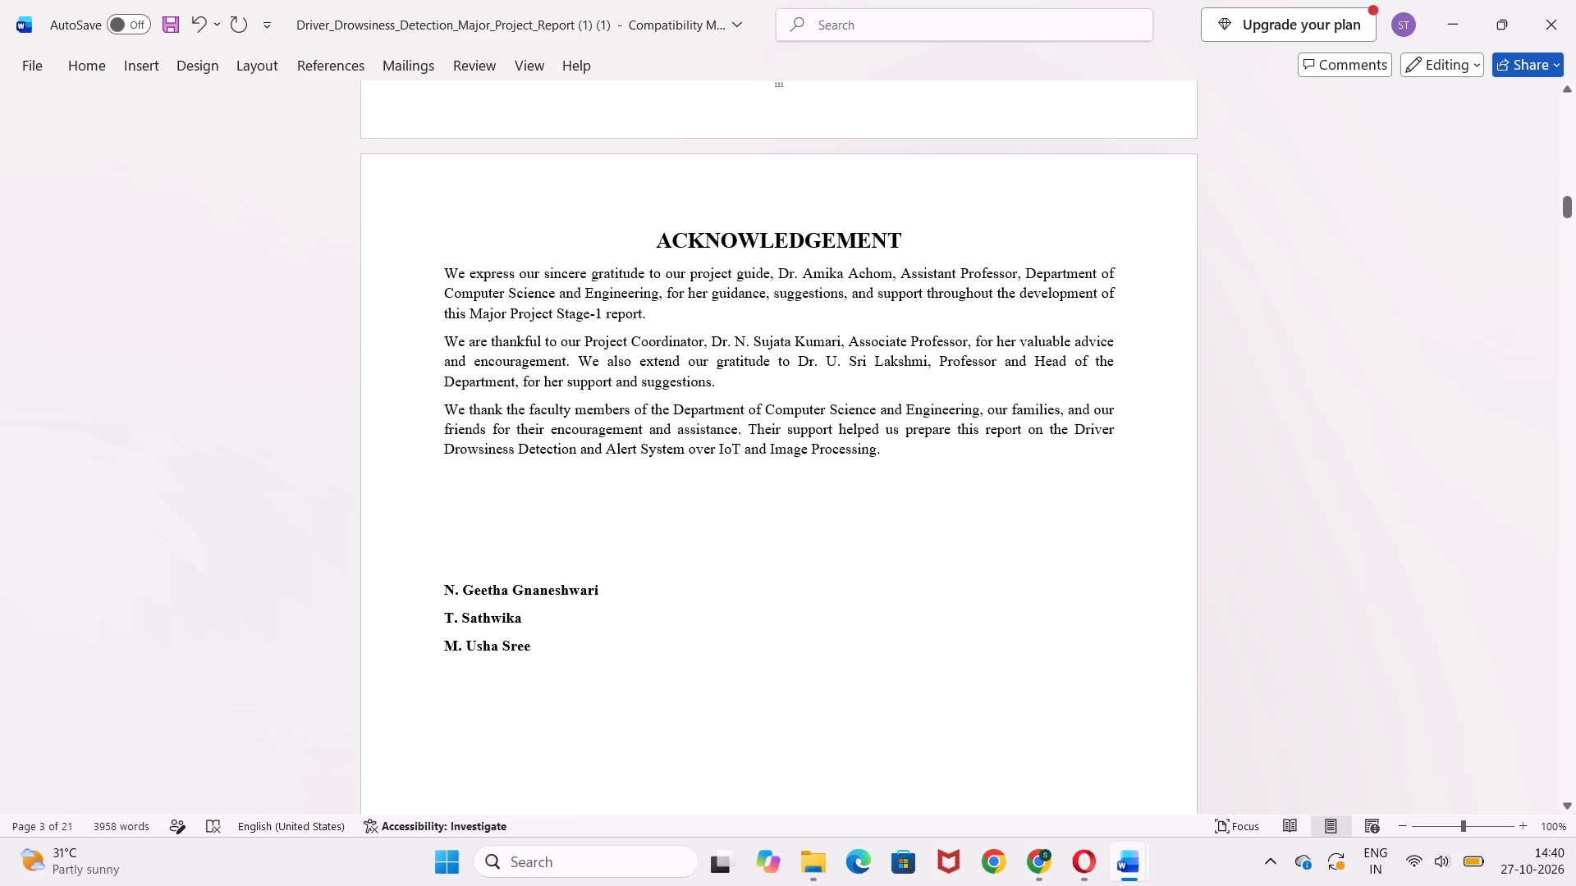
scroll(1019, 694, down, 2)
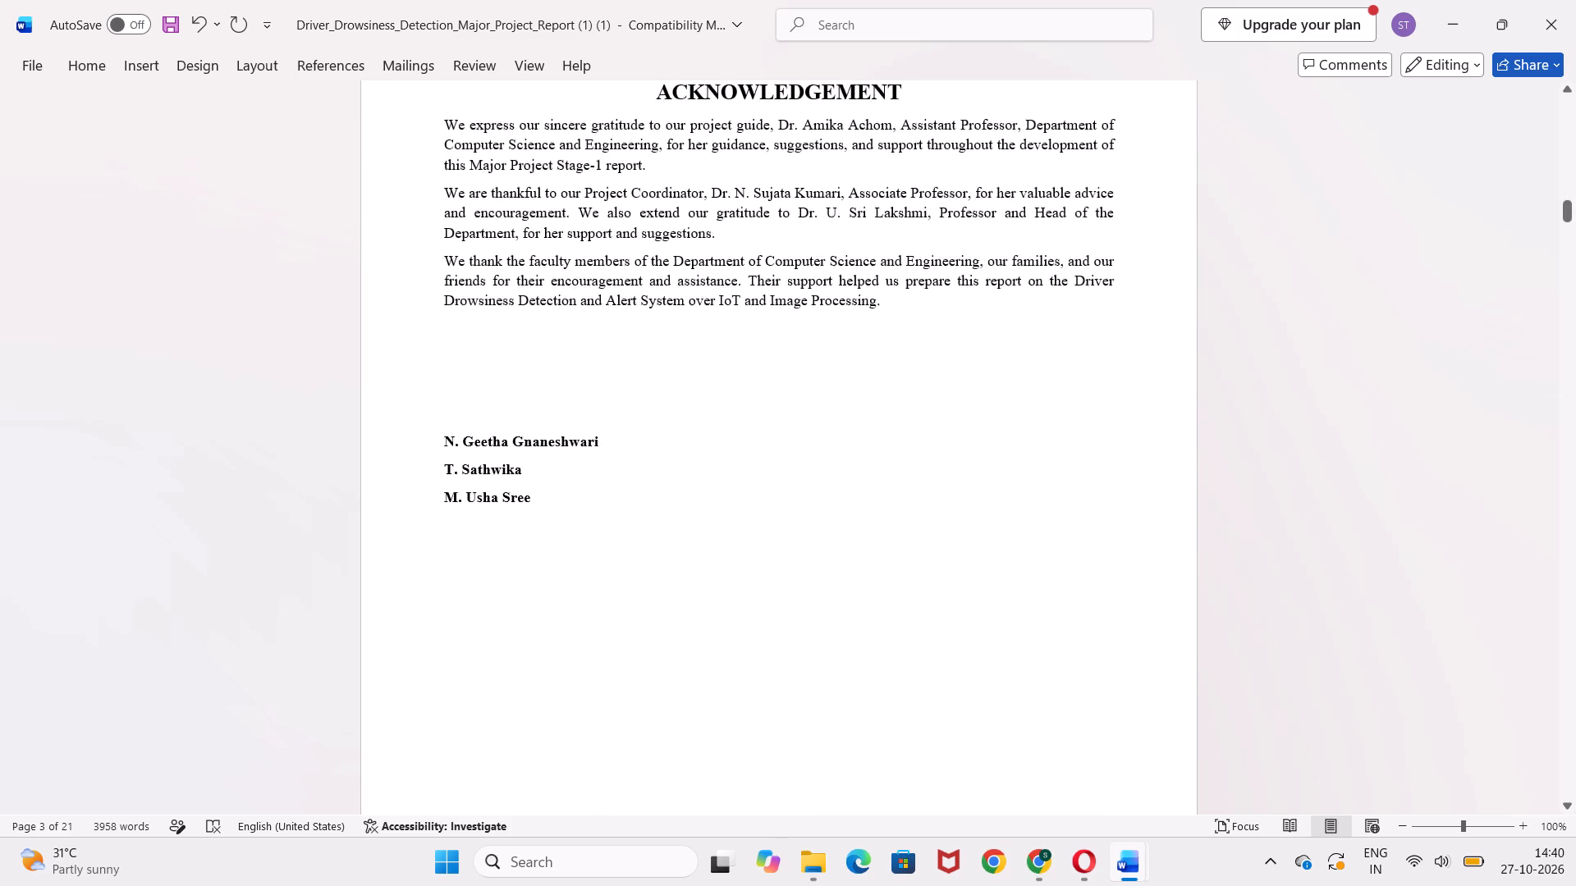
scroll(1019, 694, down, 1)
scroll(1019, 694, up, 2)
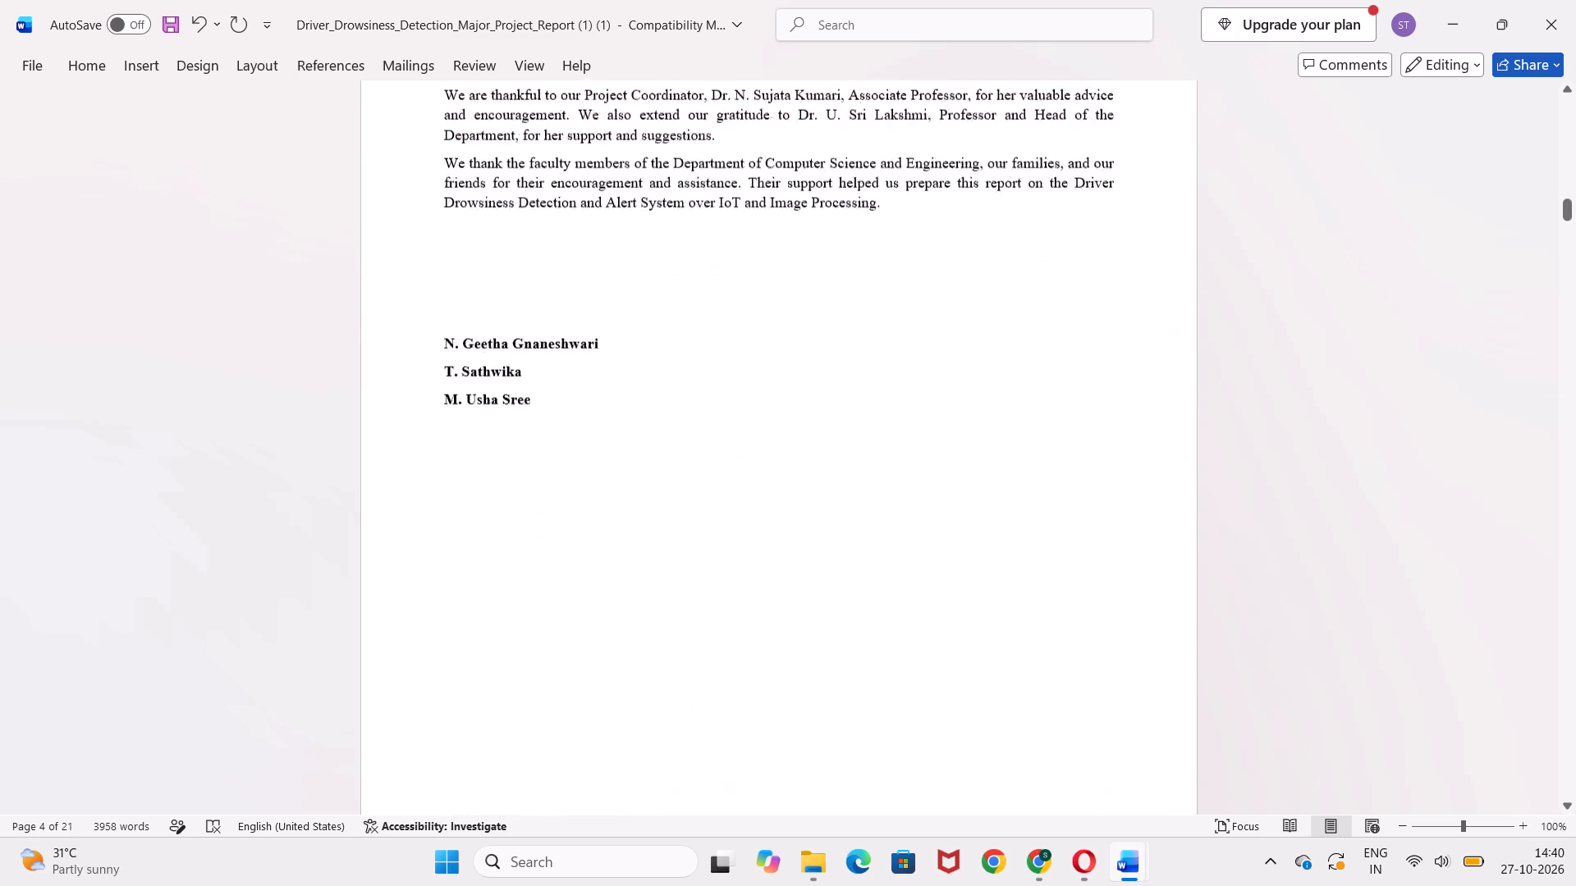
scroll(1019, 694, up, 2)
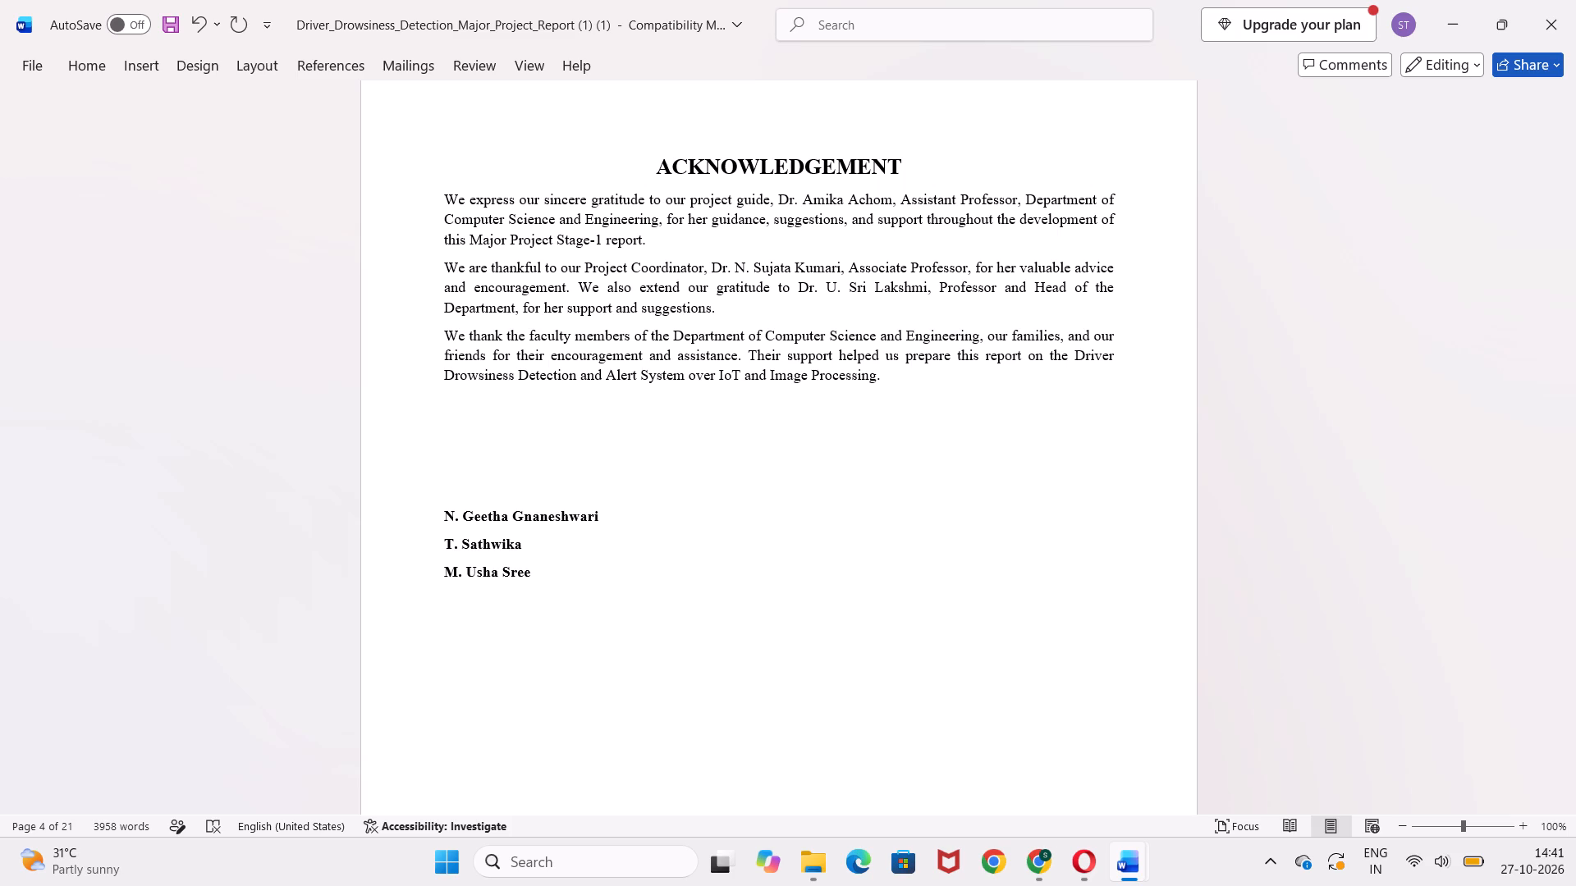
scroll(1019, 694, down, 1)
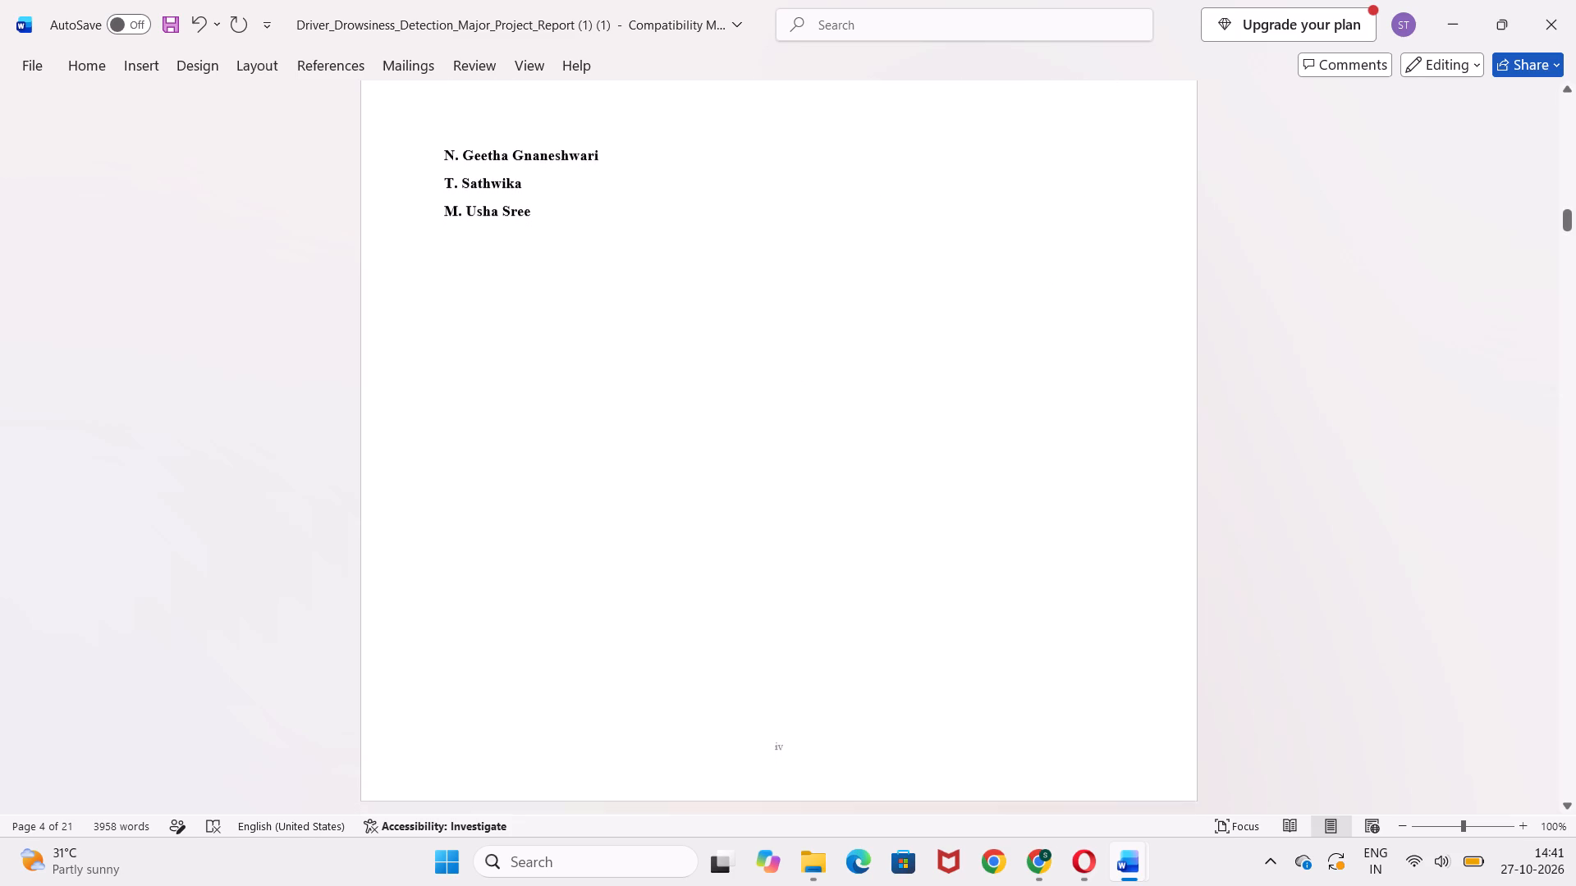
scroll(1019, 694, down, 1)
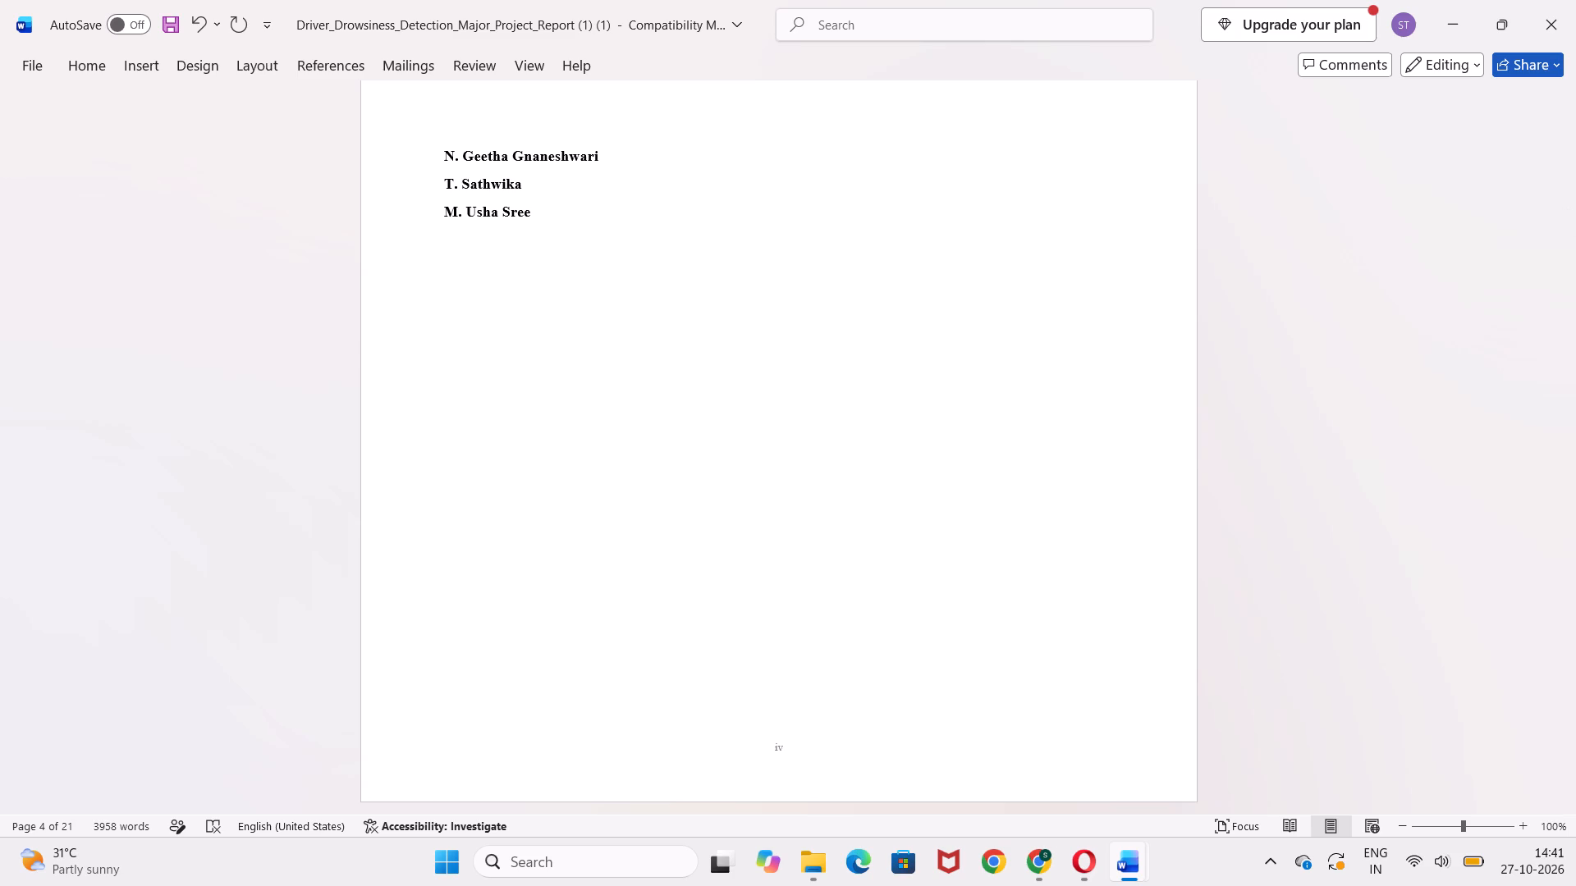
Examine the index page's section entries and page numbers.
scroll(1019, 694, down, 3)
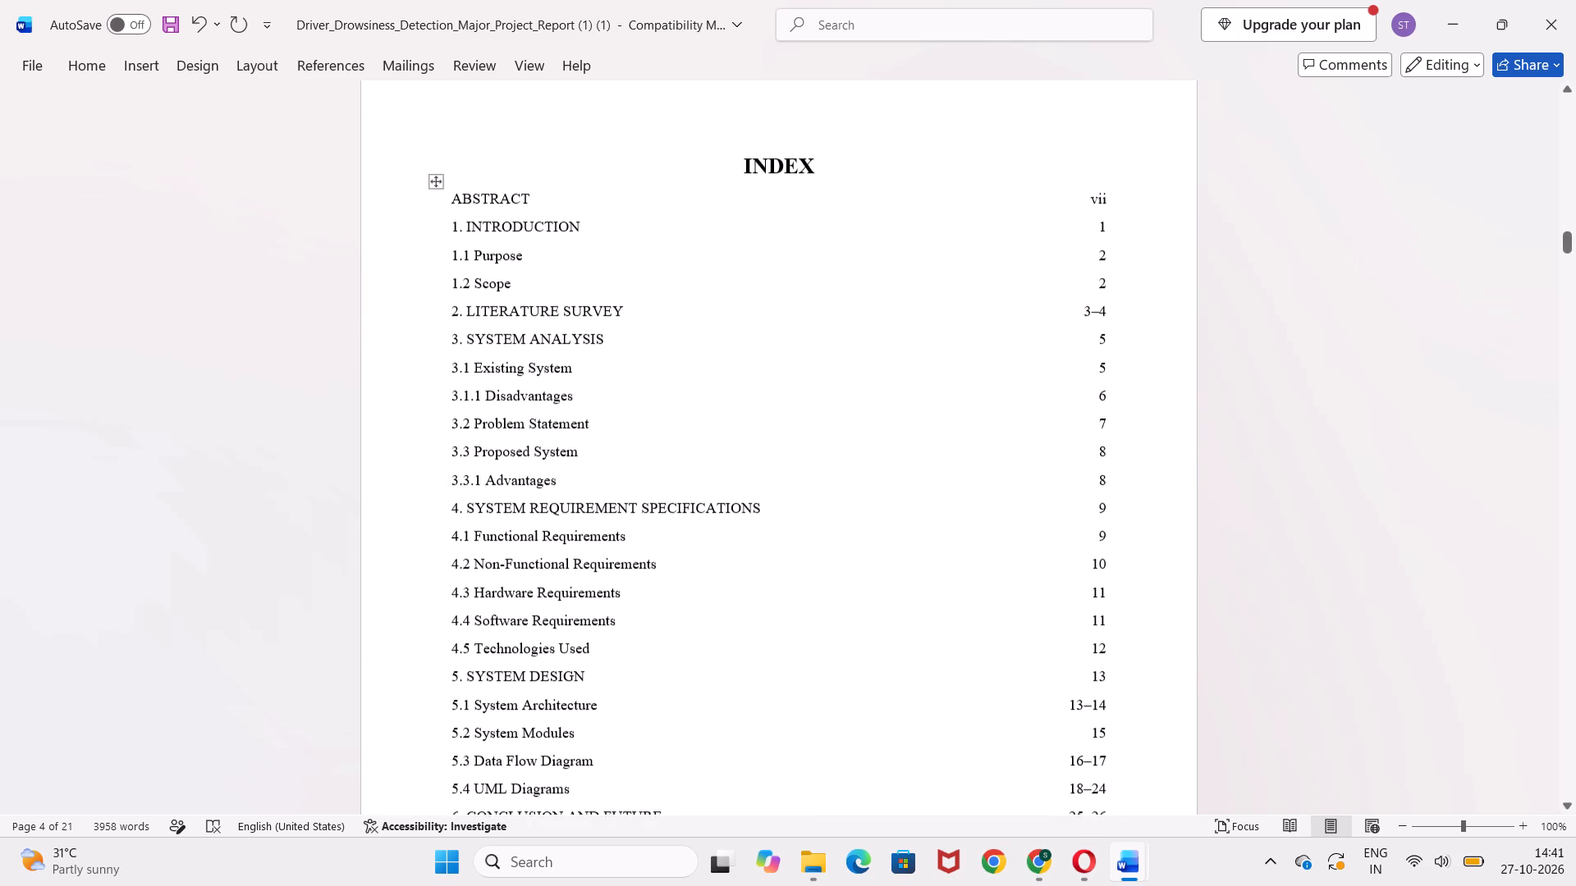
scroll(1019, 694, down, 1)
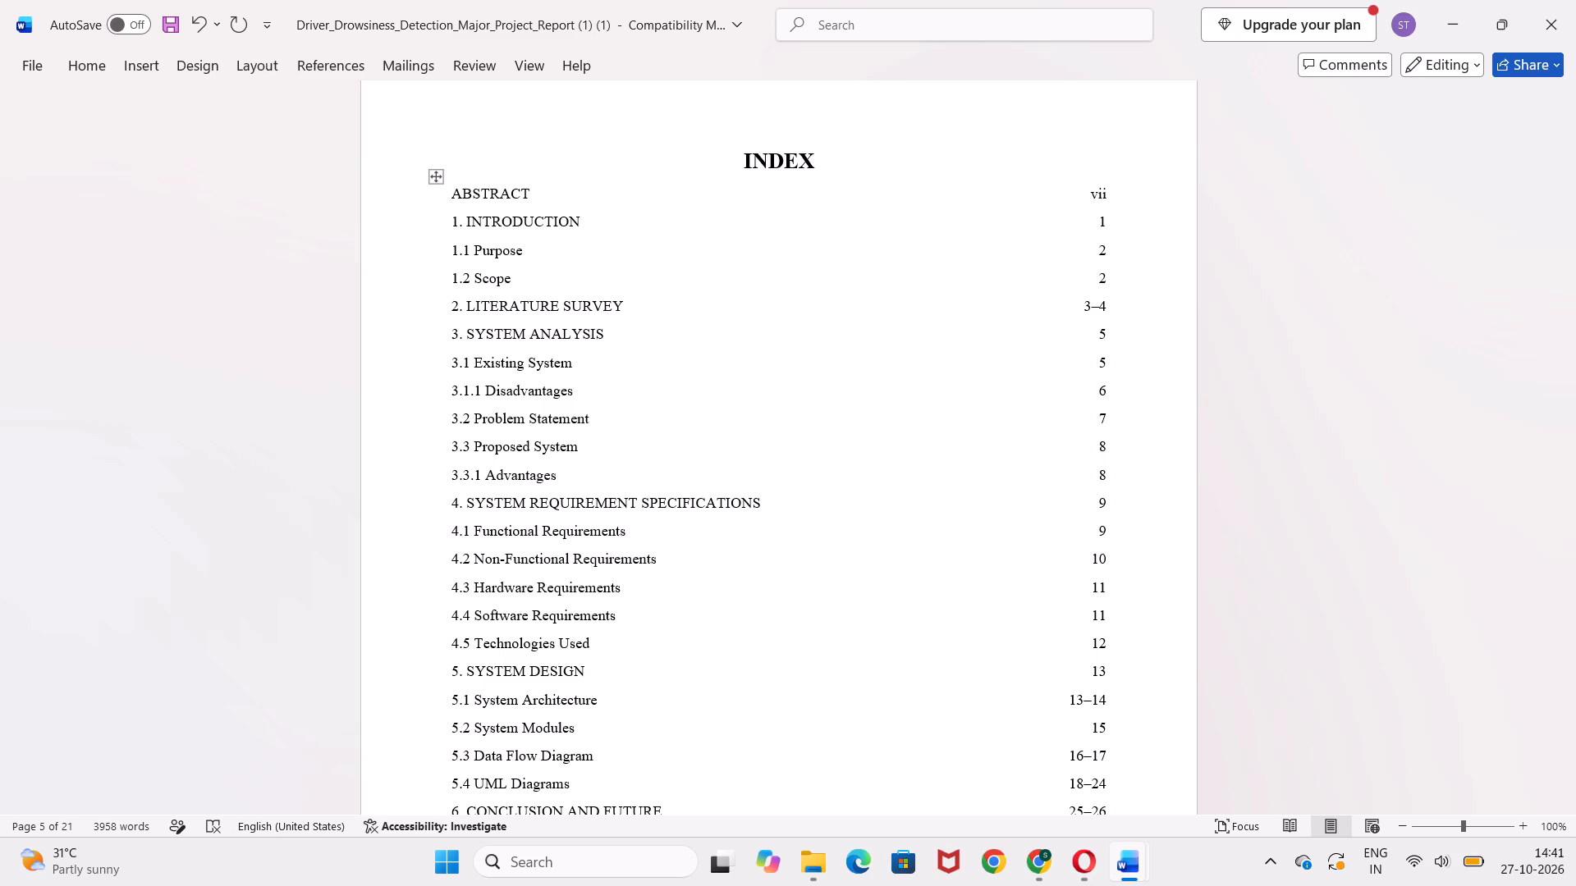
scroll(1019, 694, down, 2)
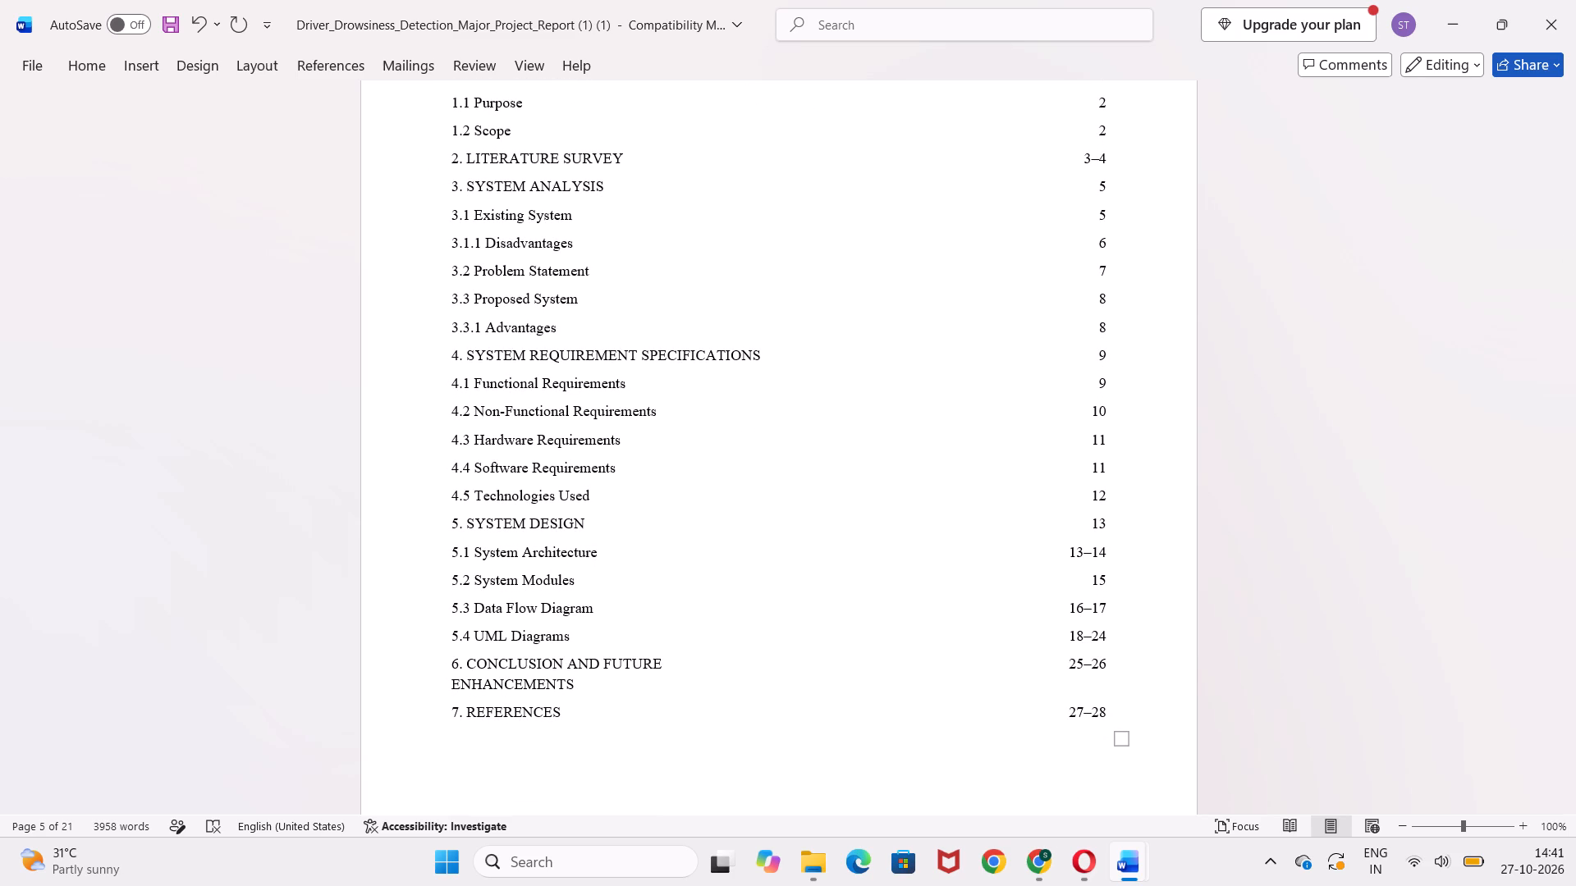
scroll(1019, 694, down, 2)
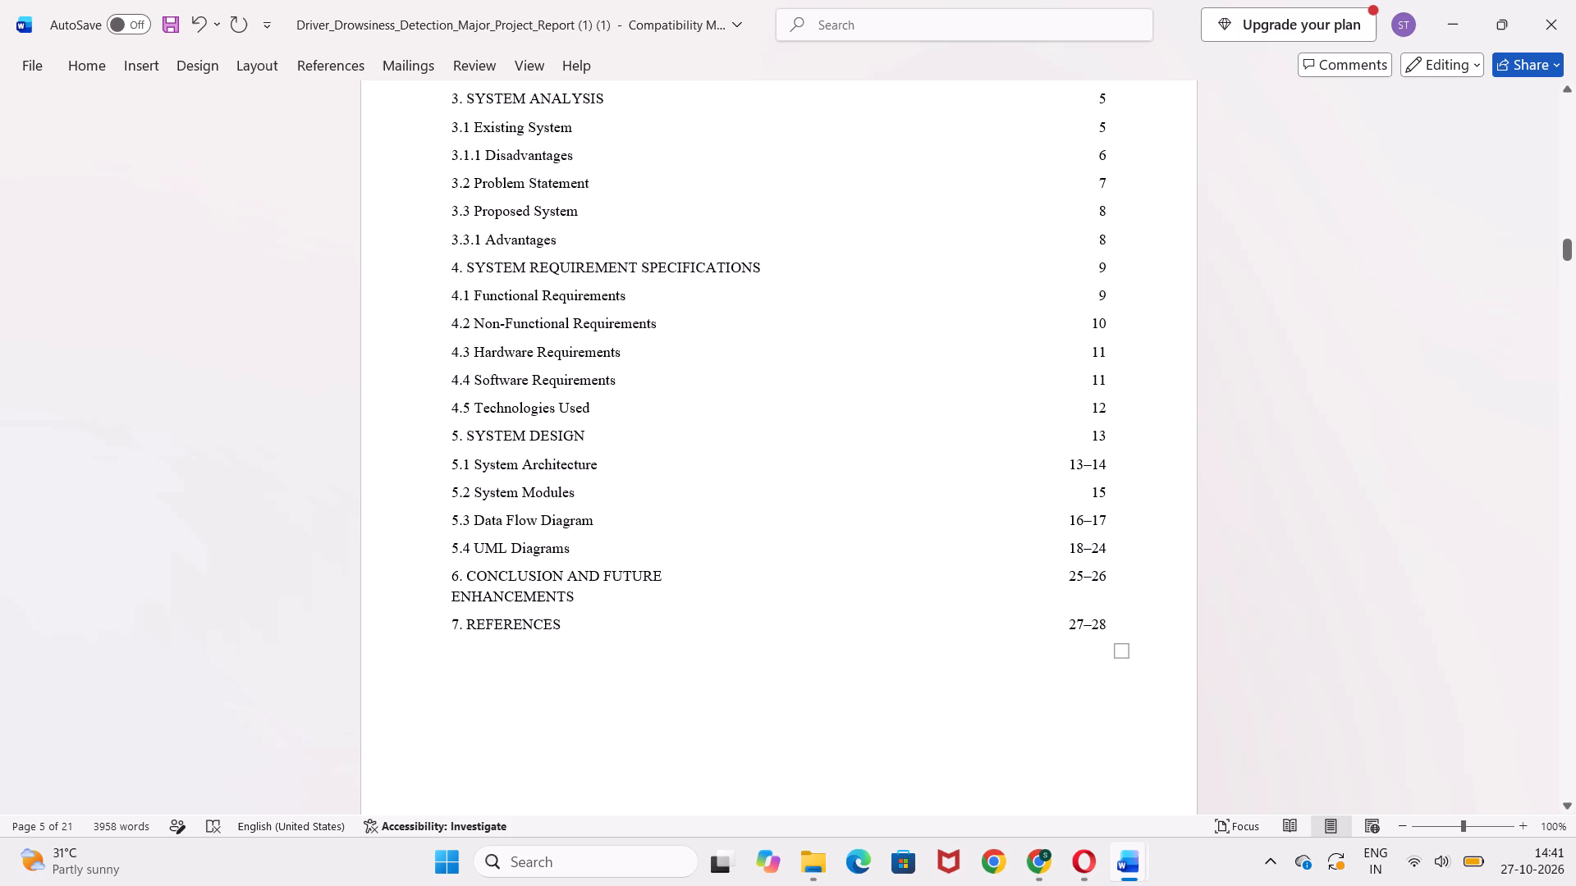
scroll(1019, 694, down, 1)
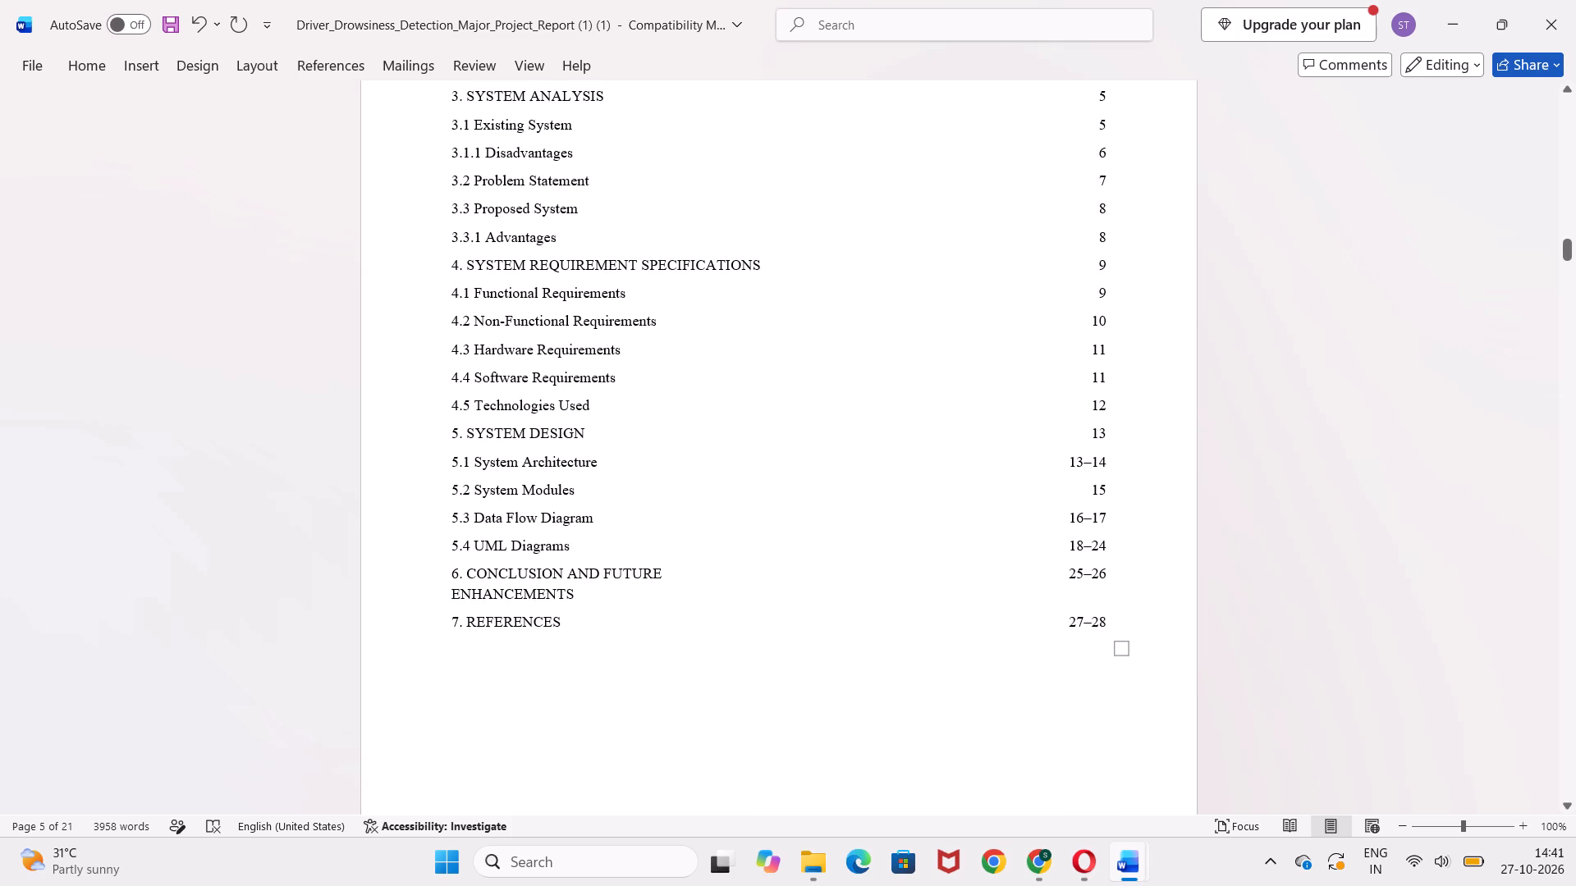
scroll(584, 368, up, 3)
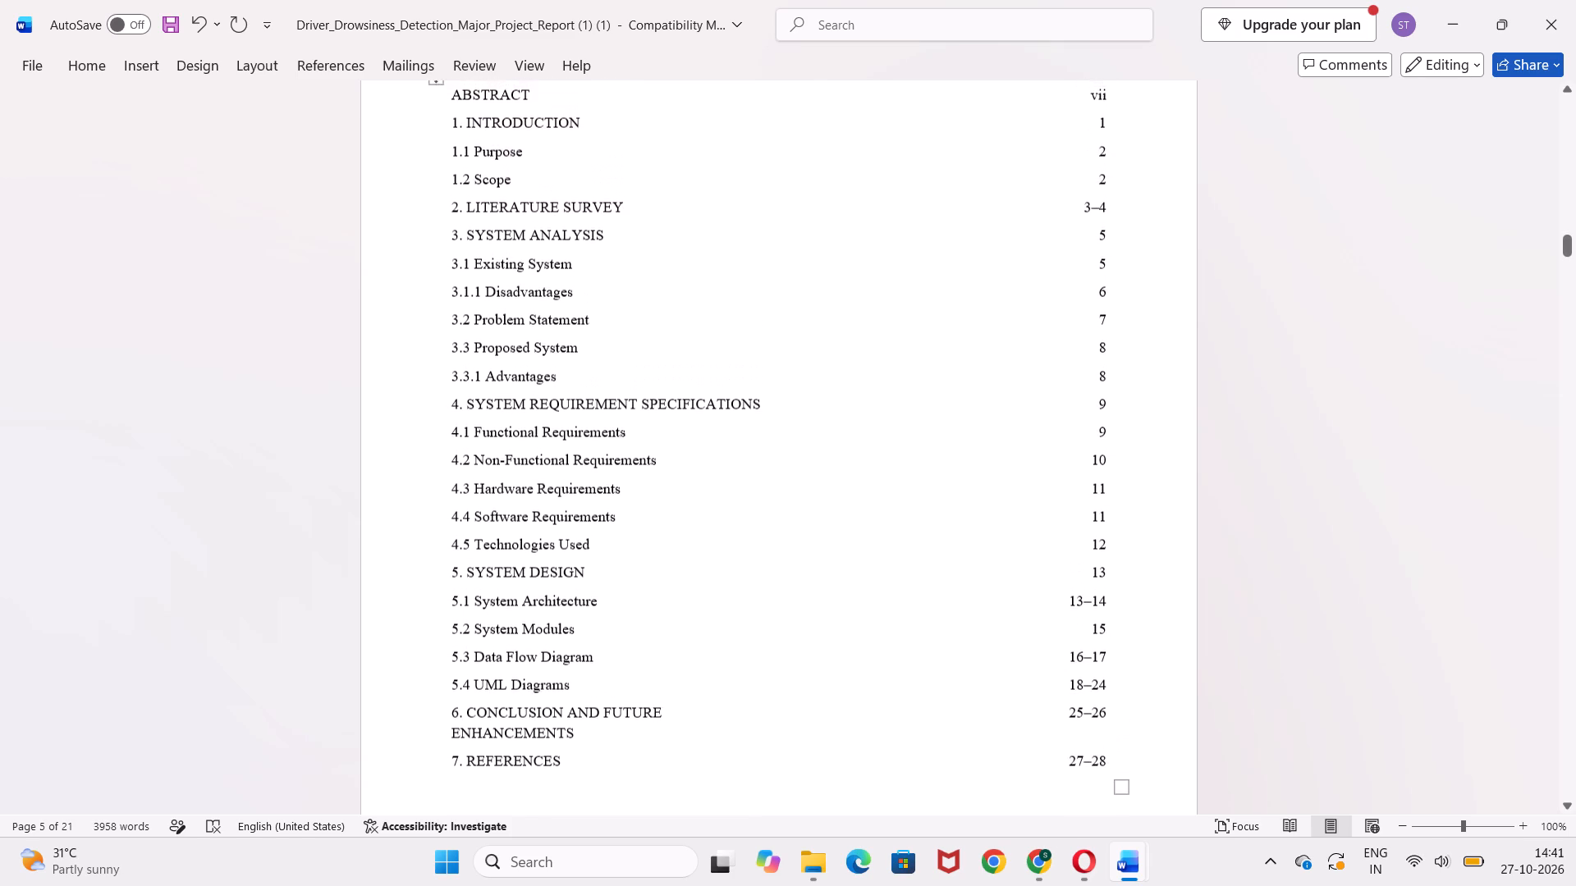
scroll(584, 368, up, 1)
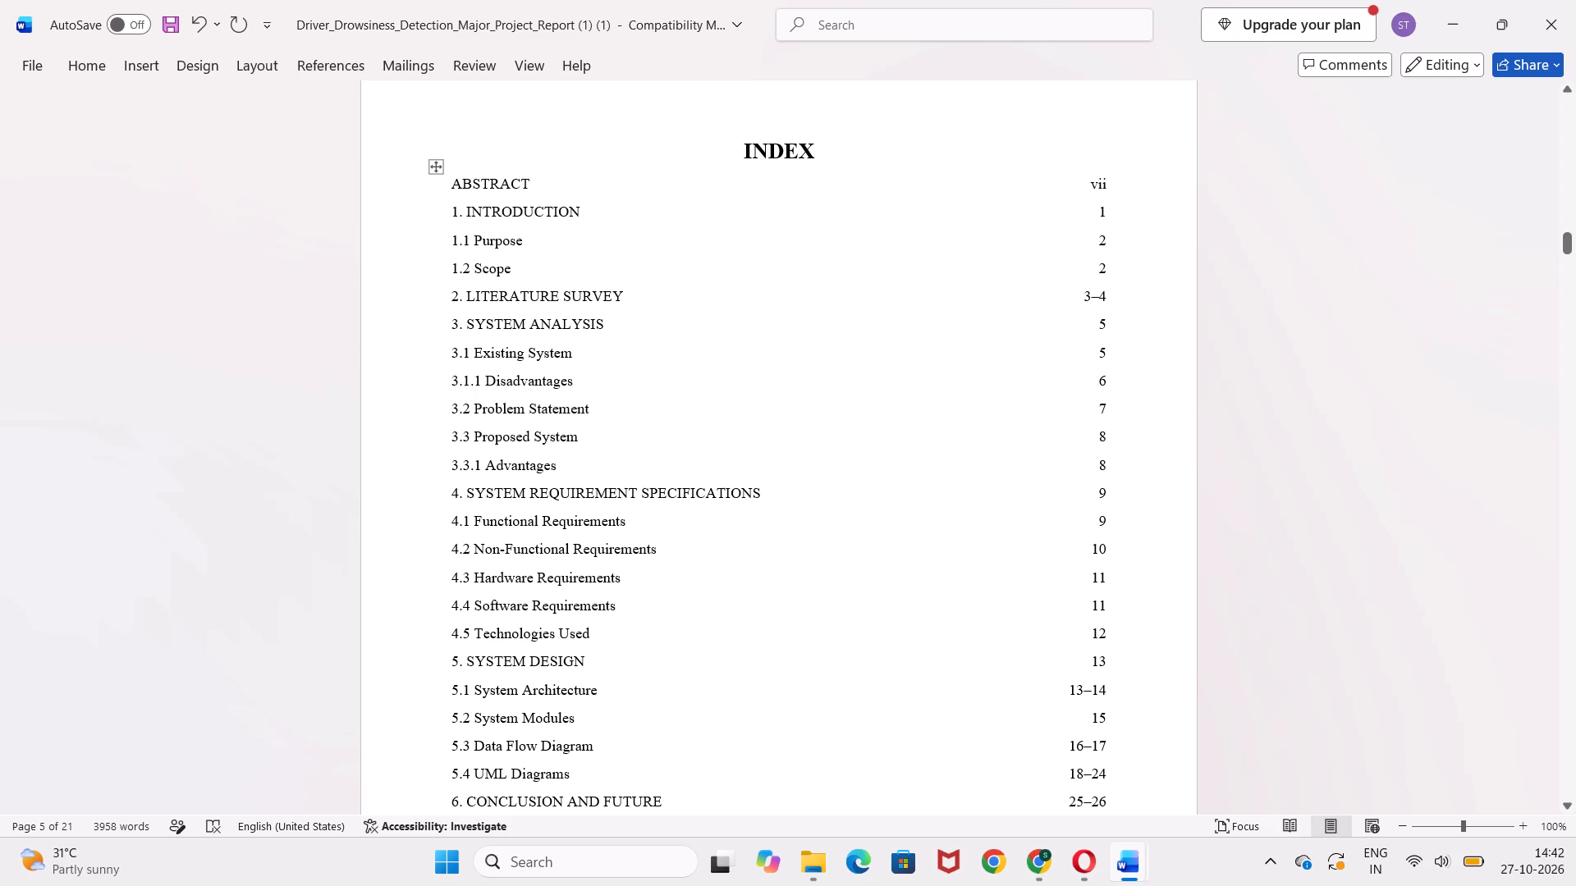
scroll(515, 193, up, 1)
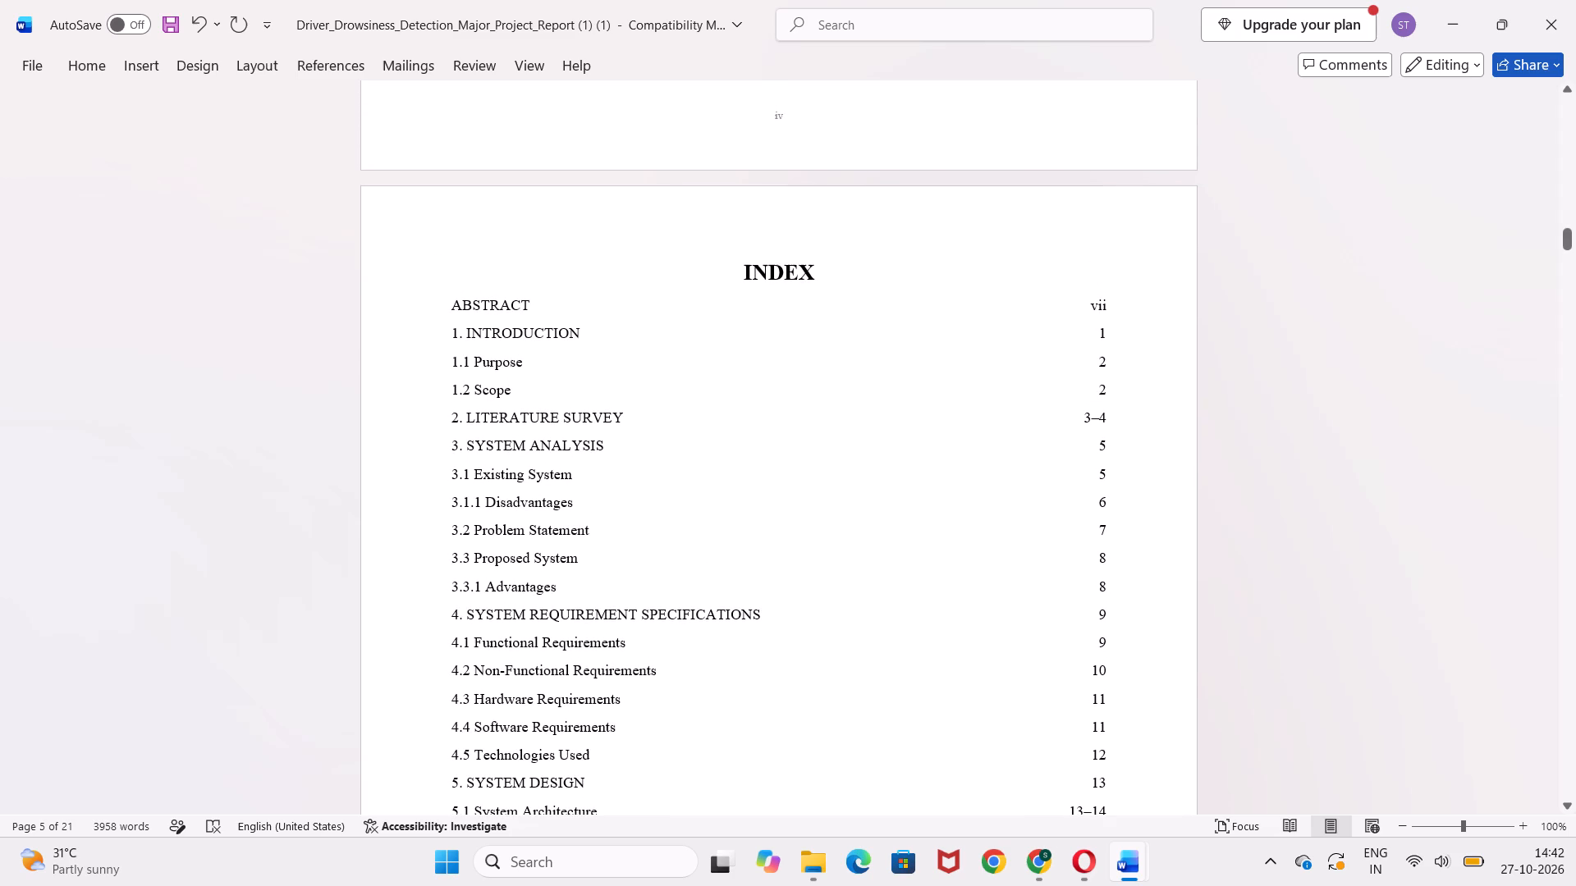
scroll(515, 193, up, 3)
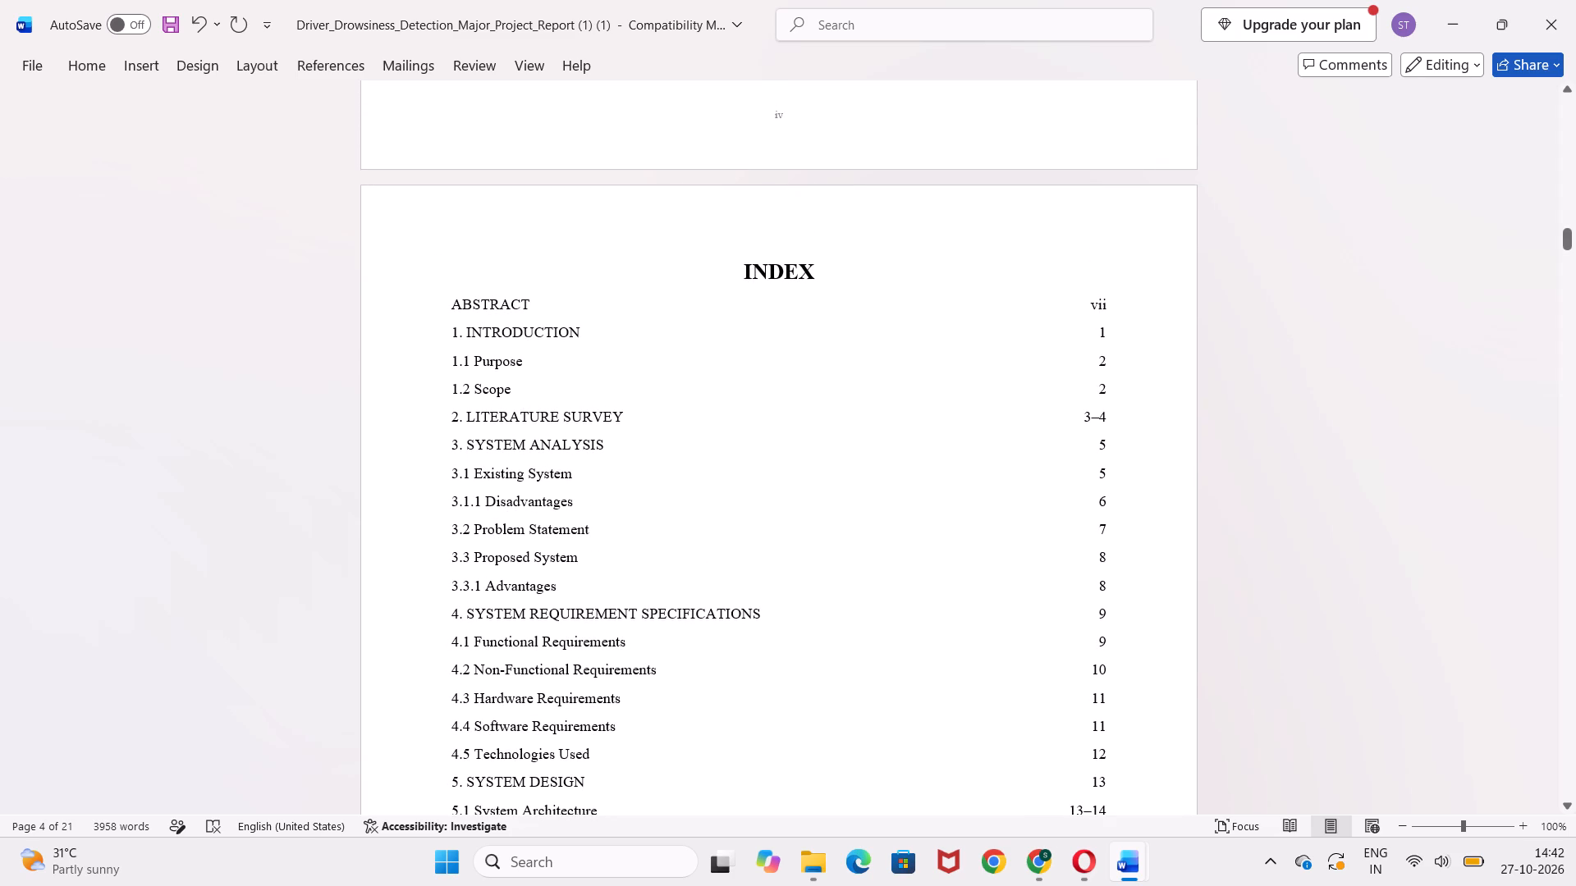
Insert a blank line between the INDEX heading and the ABSTRACT entry.
scroll(515, 193, up, 2)
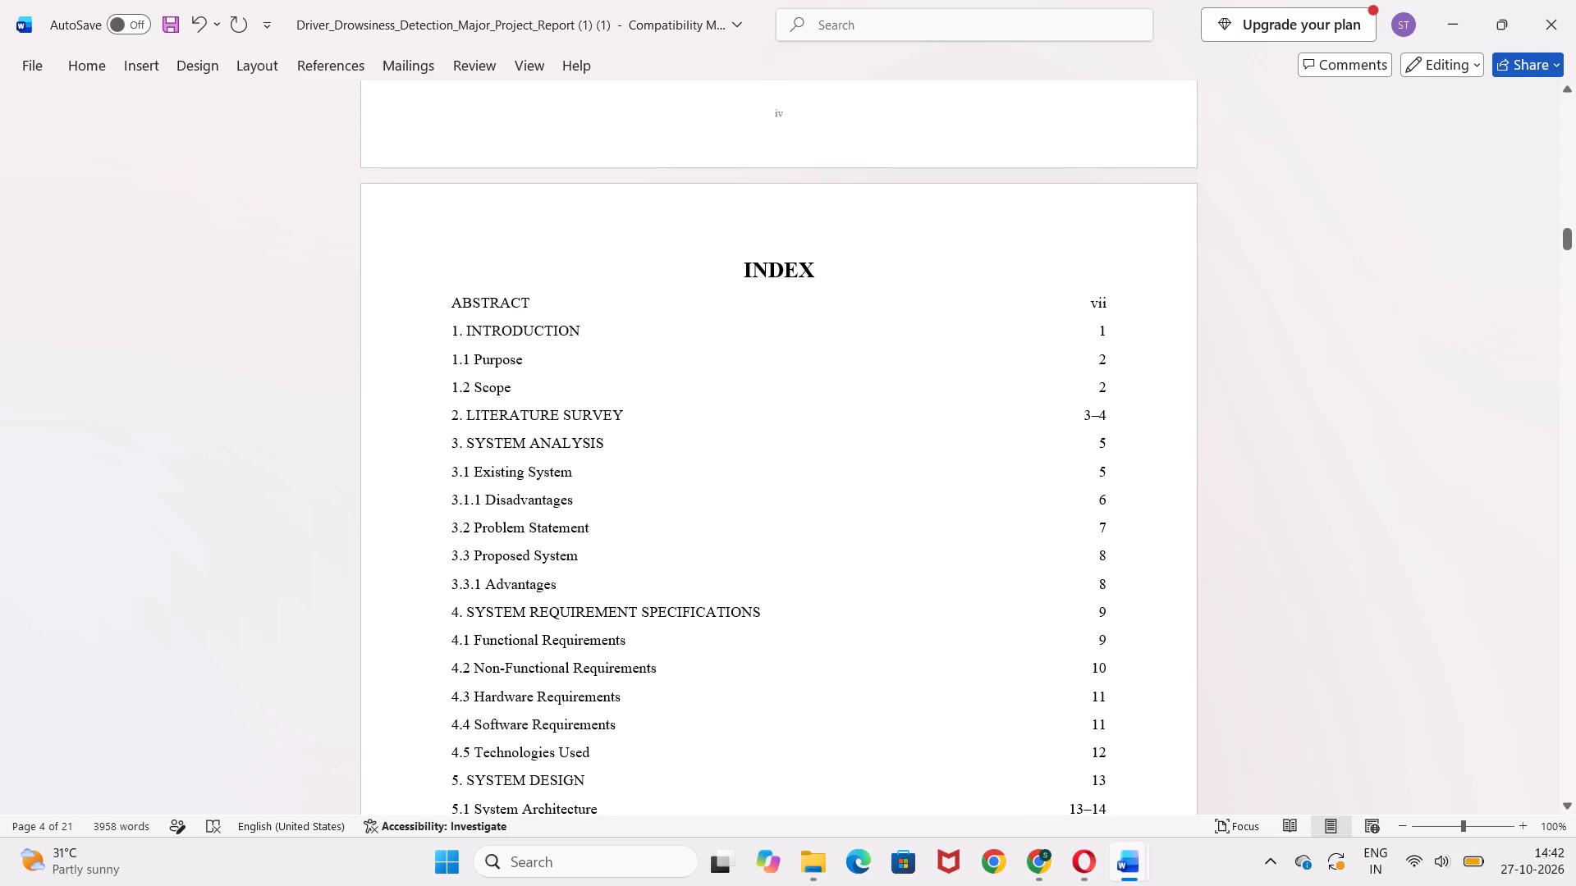
click(840, 261)
key(Return)
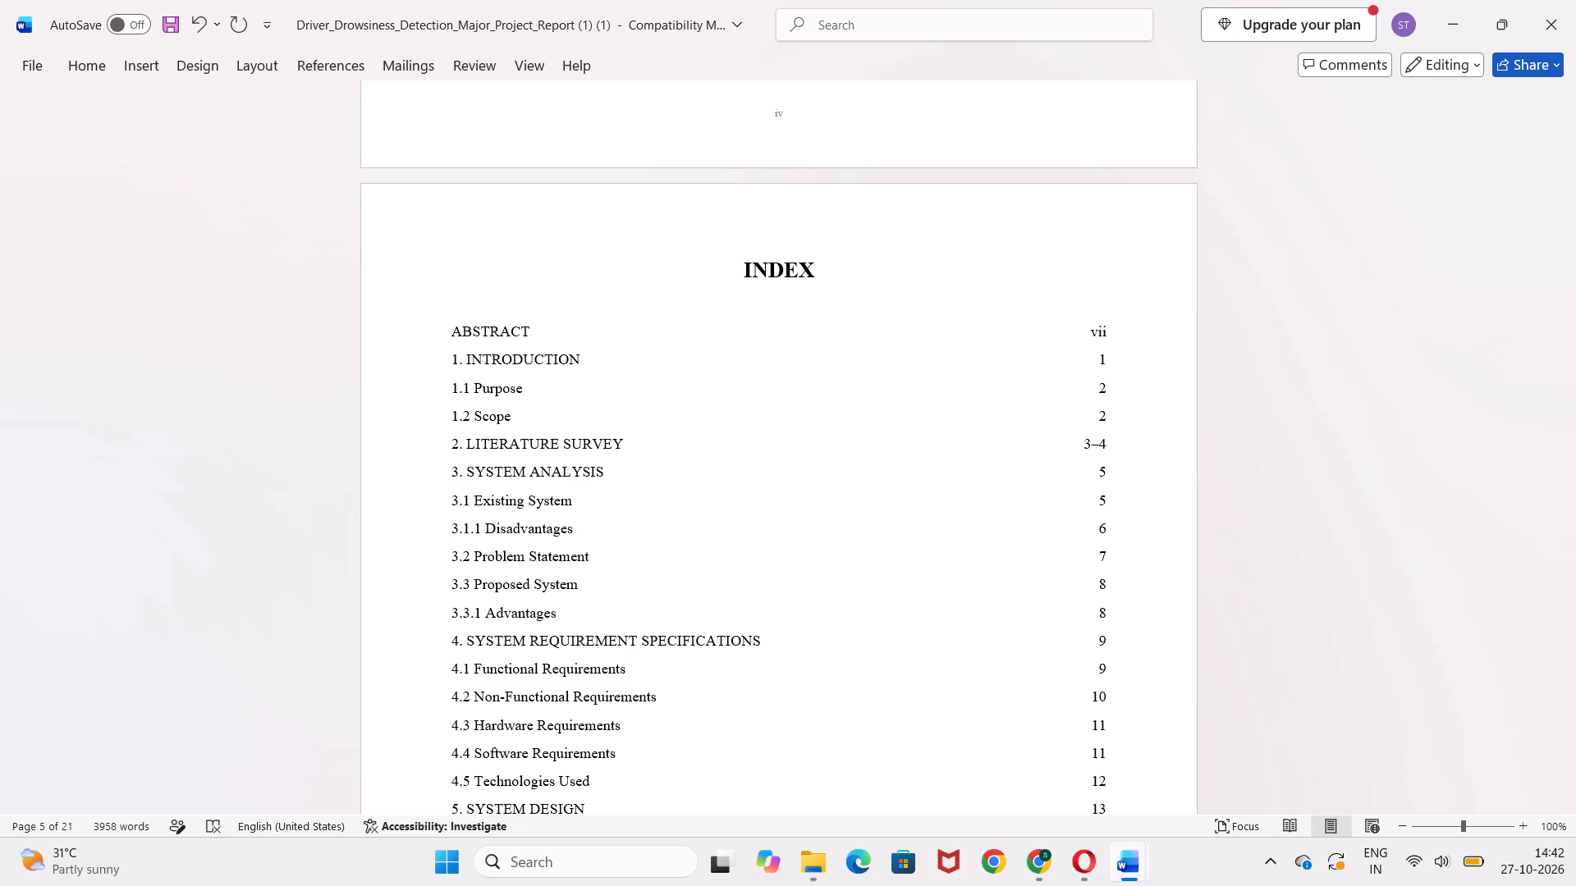
Indent the ABSTRACT entry in the index with six spaces.
click(458, 306)
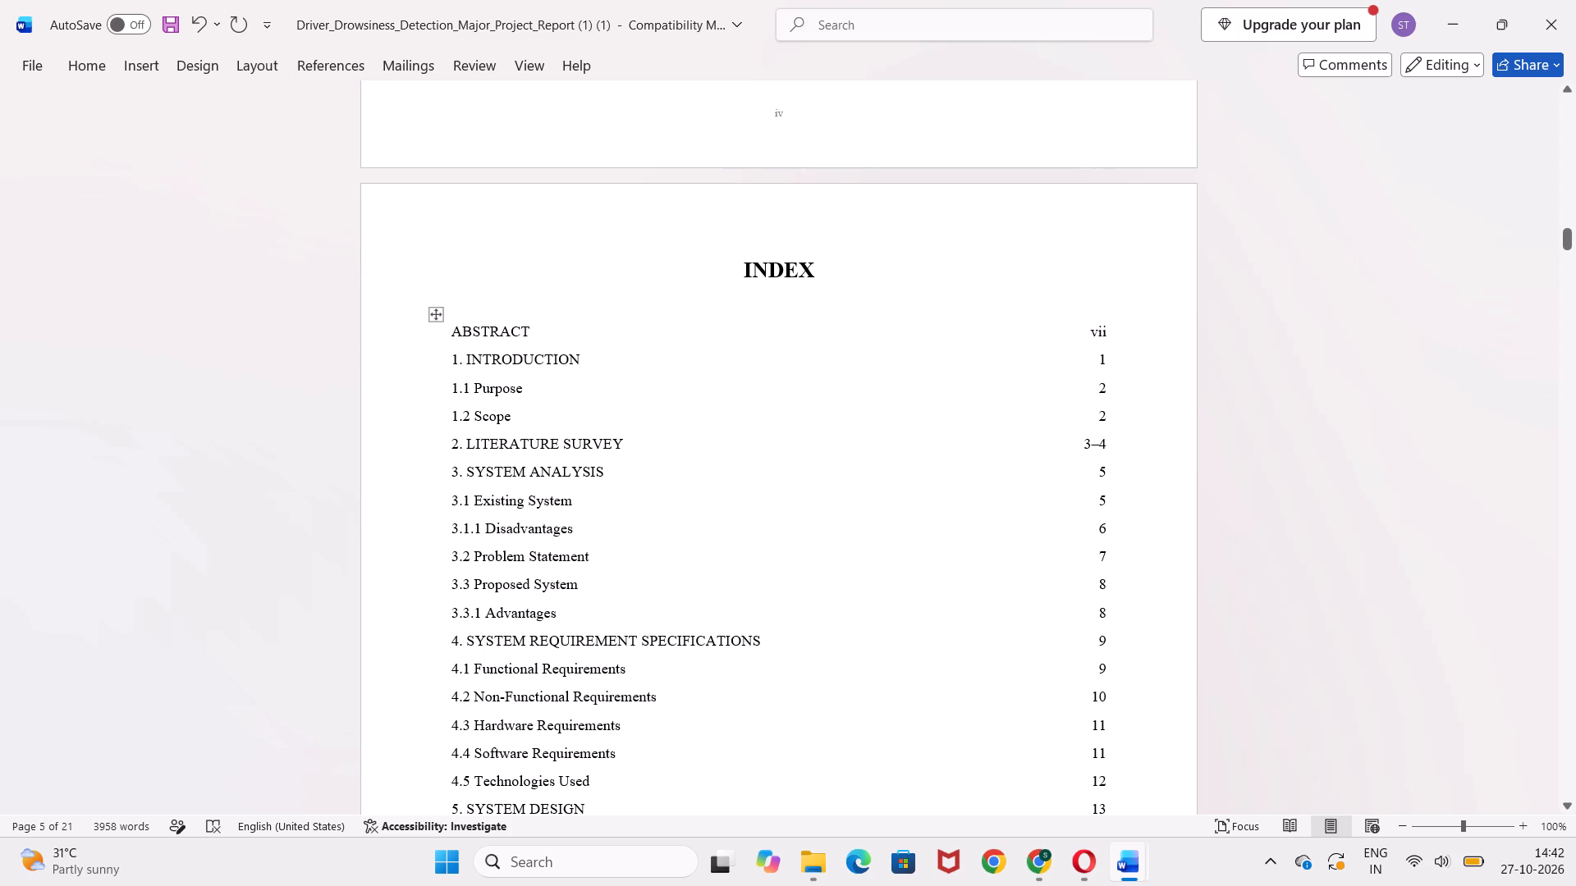
click(453, 331)
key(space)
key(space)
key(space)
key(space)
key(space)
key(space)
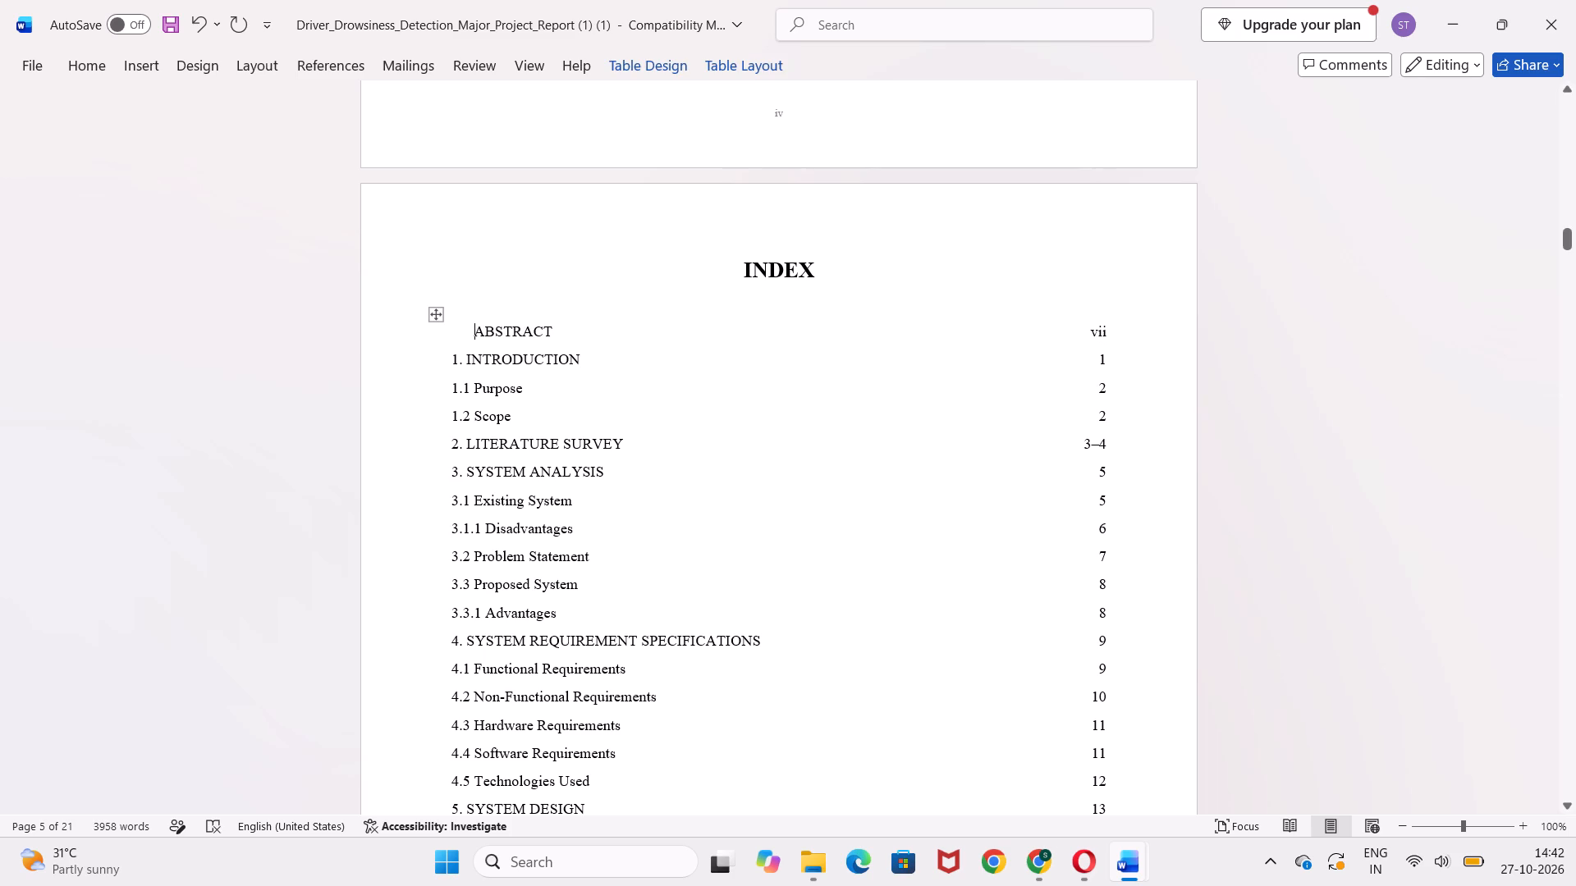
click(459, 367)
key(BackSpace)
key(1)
Make the ABSTRACT entry in the index bold and set its font size to 12.
drag(474, 331, 558, 337)
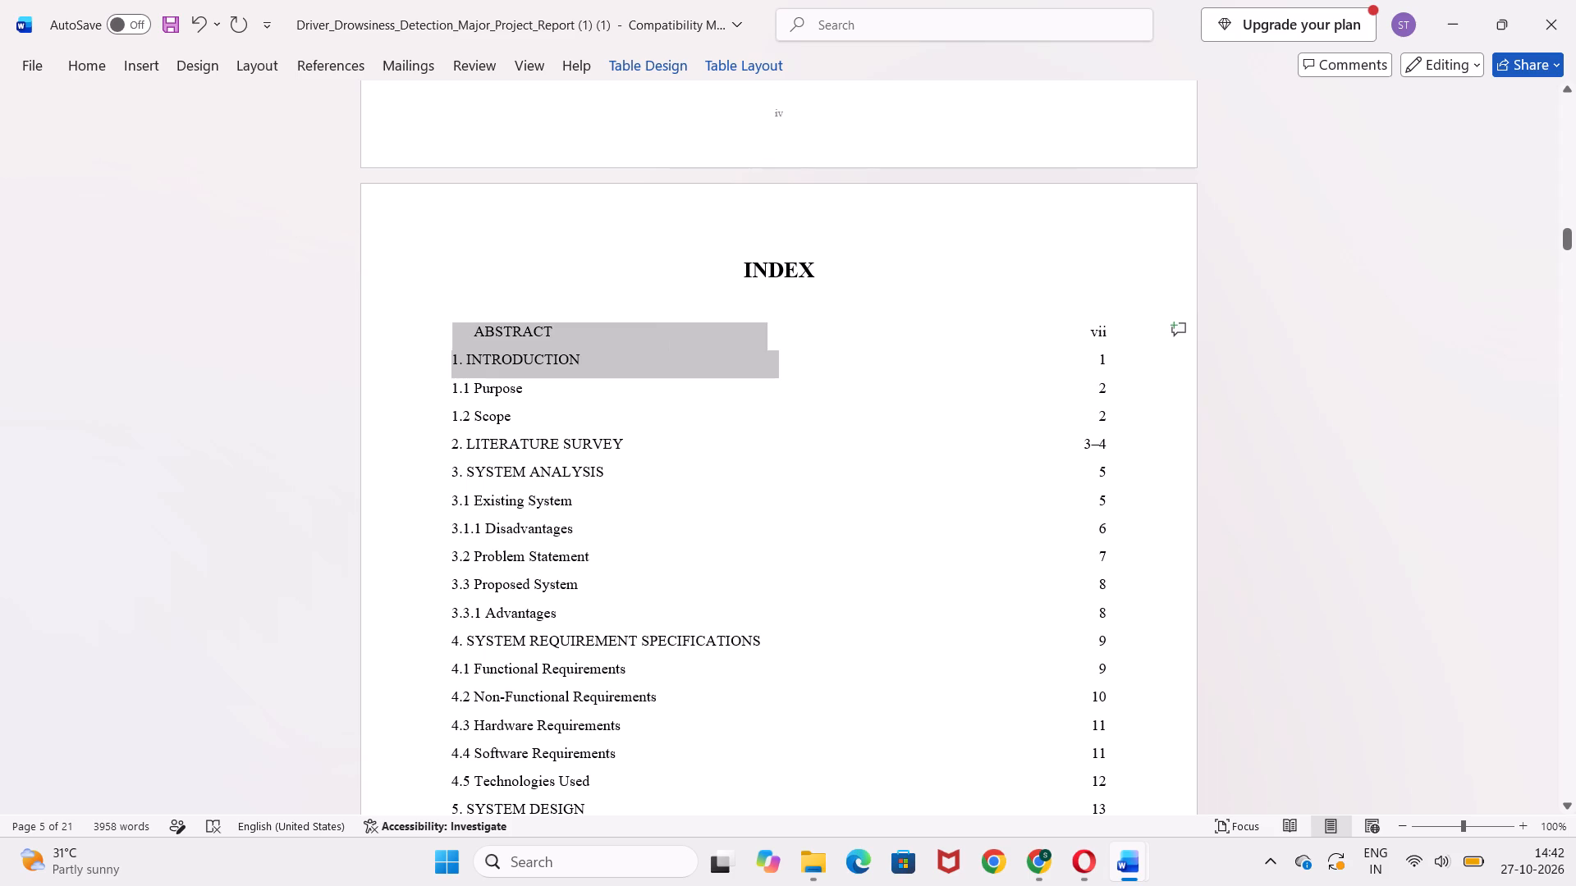
drag(558, 337, 552, 332)
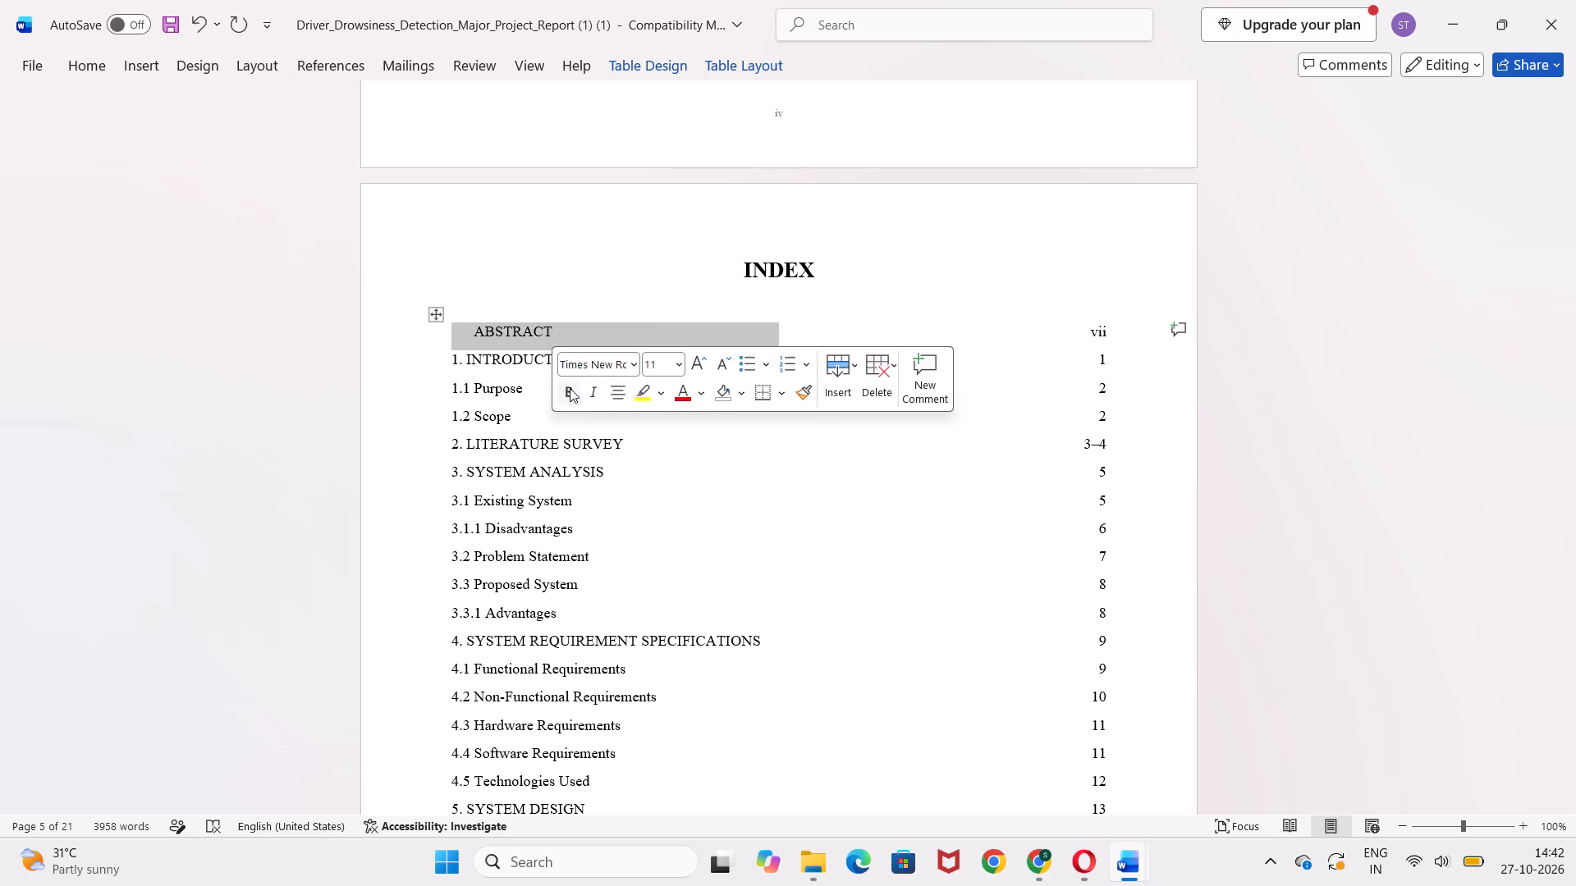
click(568, 389)
click(676, 363)
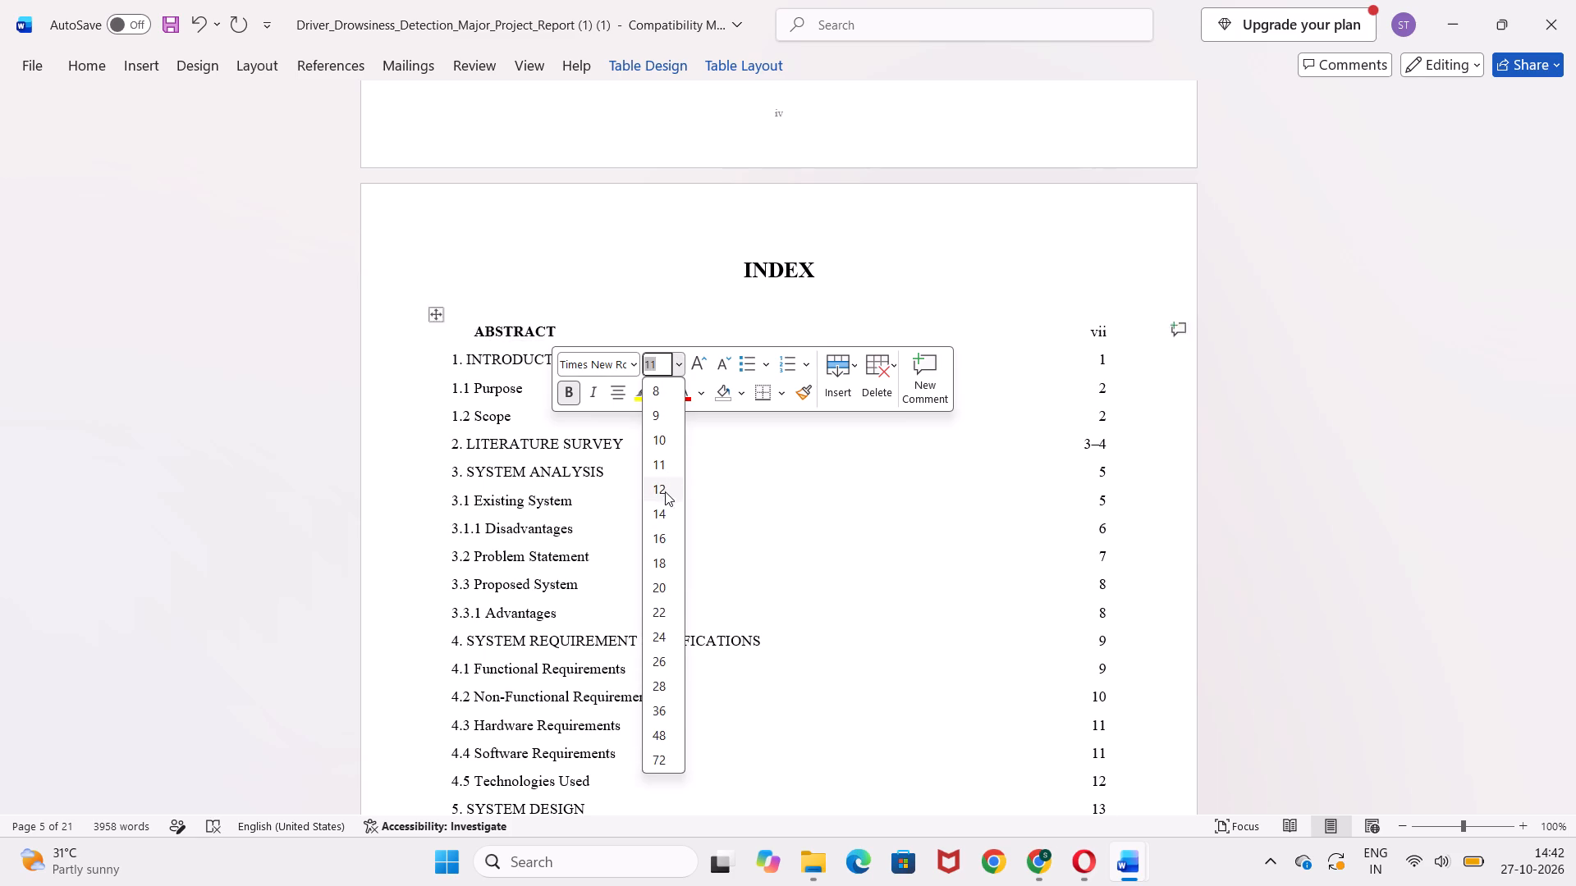
click(664, 491)
click(667, 477)
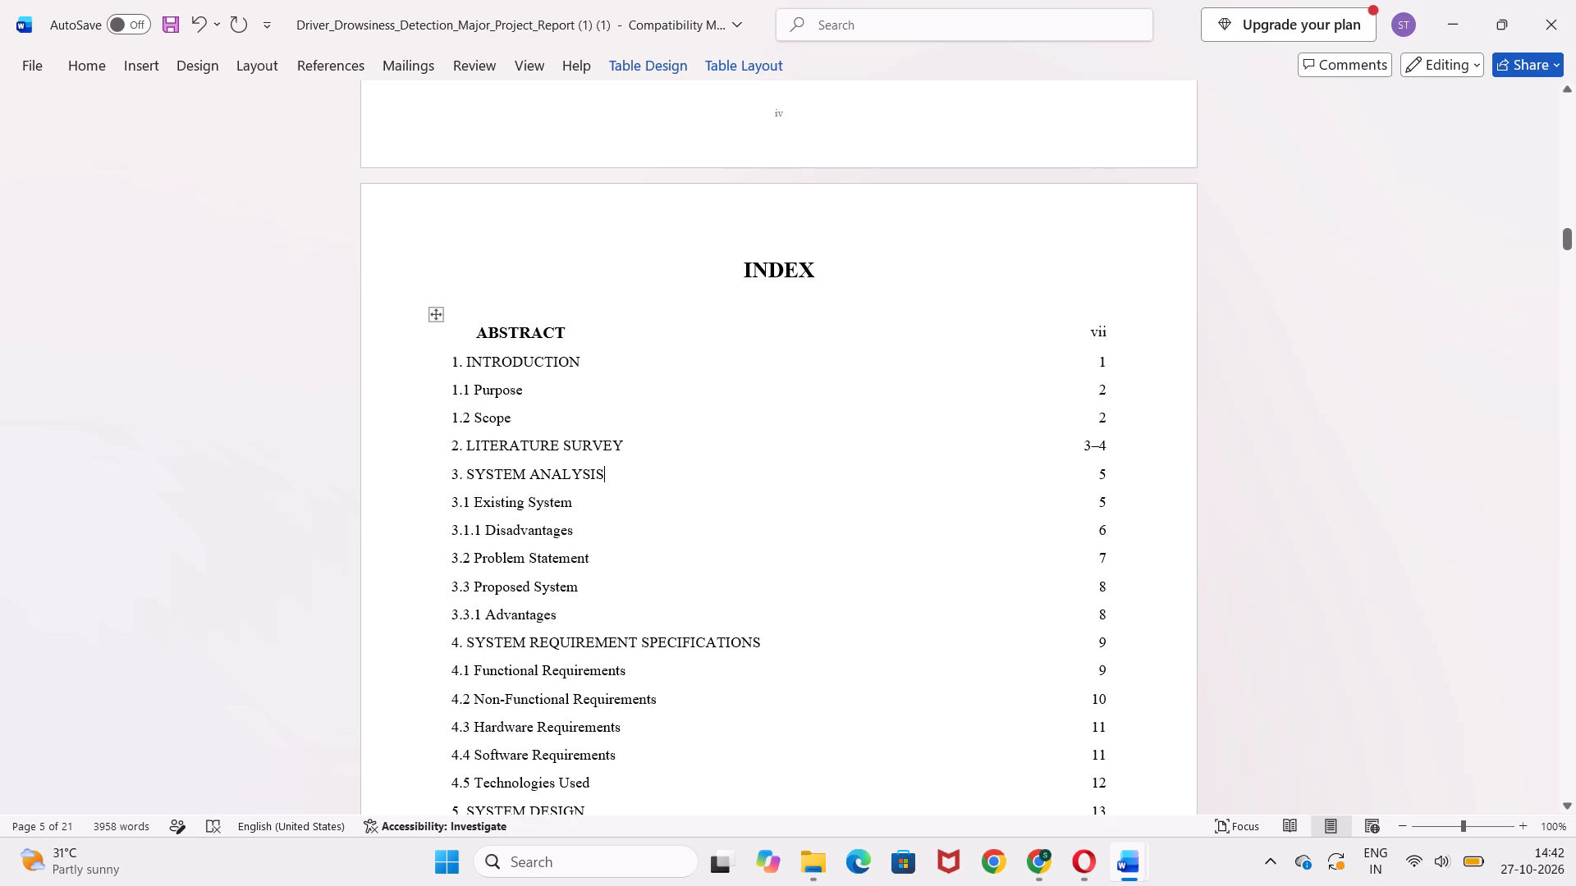
Set the "1. INTRODUCTION" index entry to font size 12 and make it bold.
drag(468, 358, 581, 349)
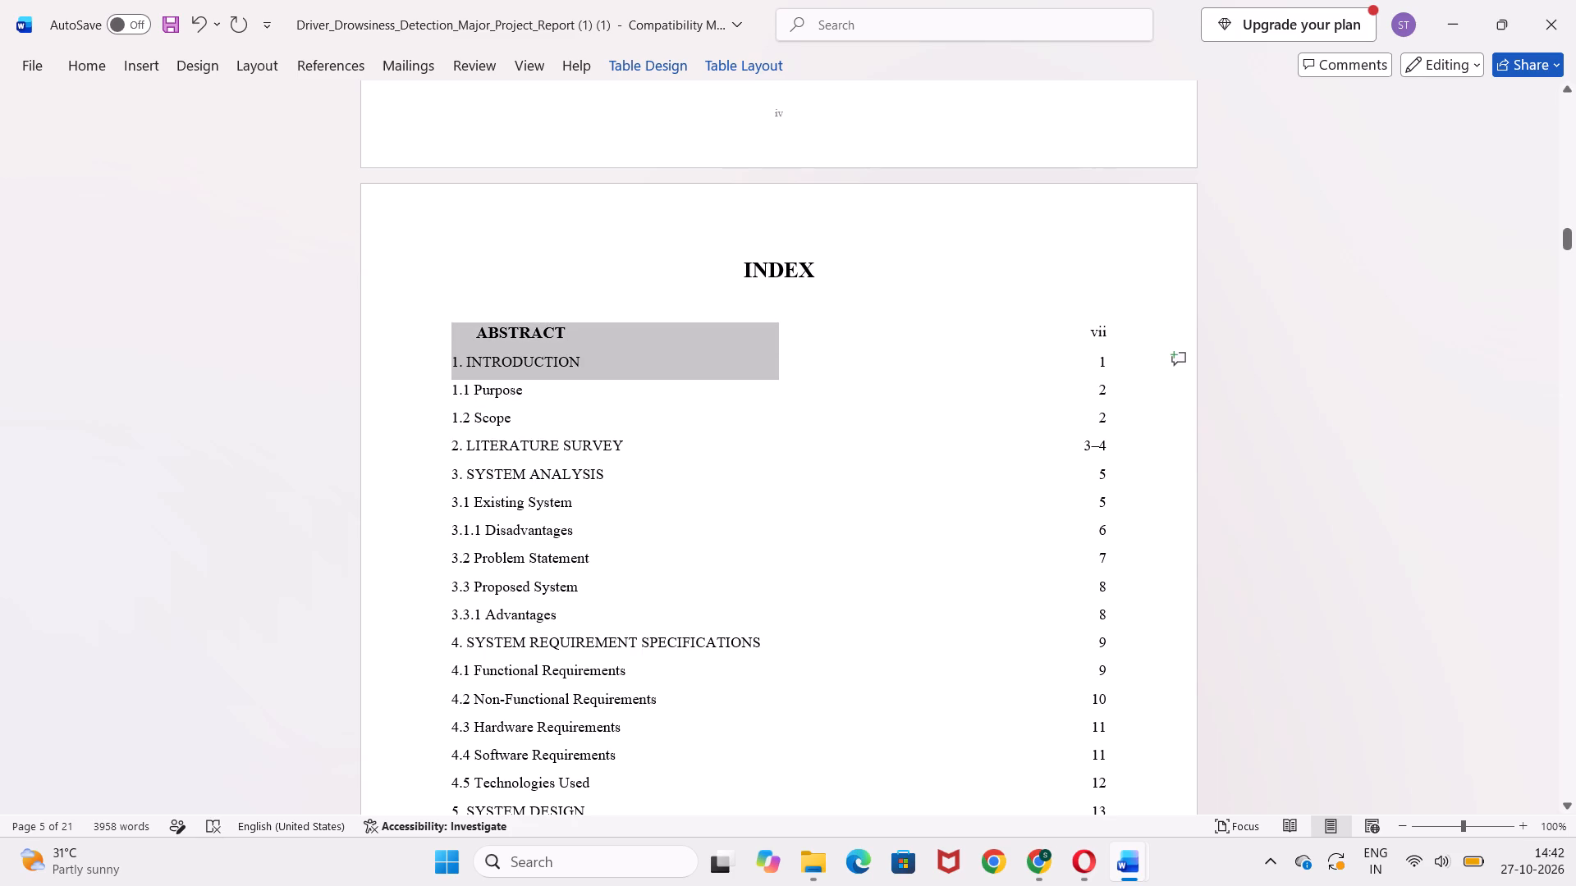
drag(581, 349, 584, 360)
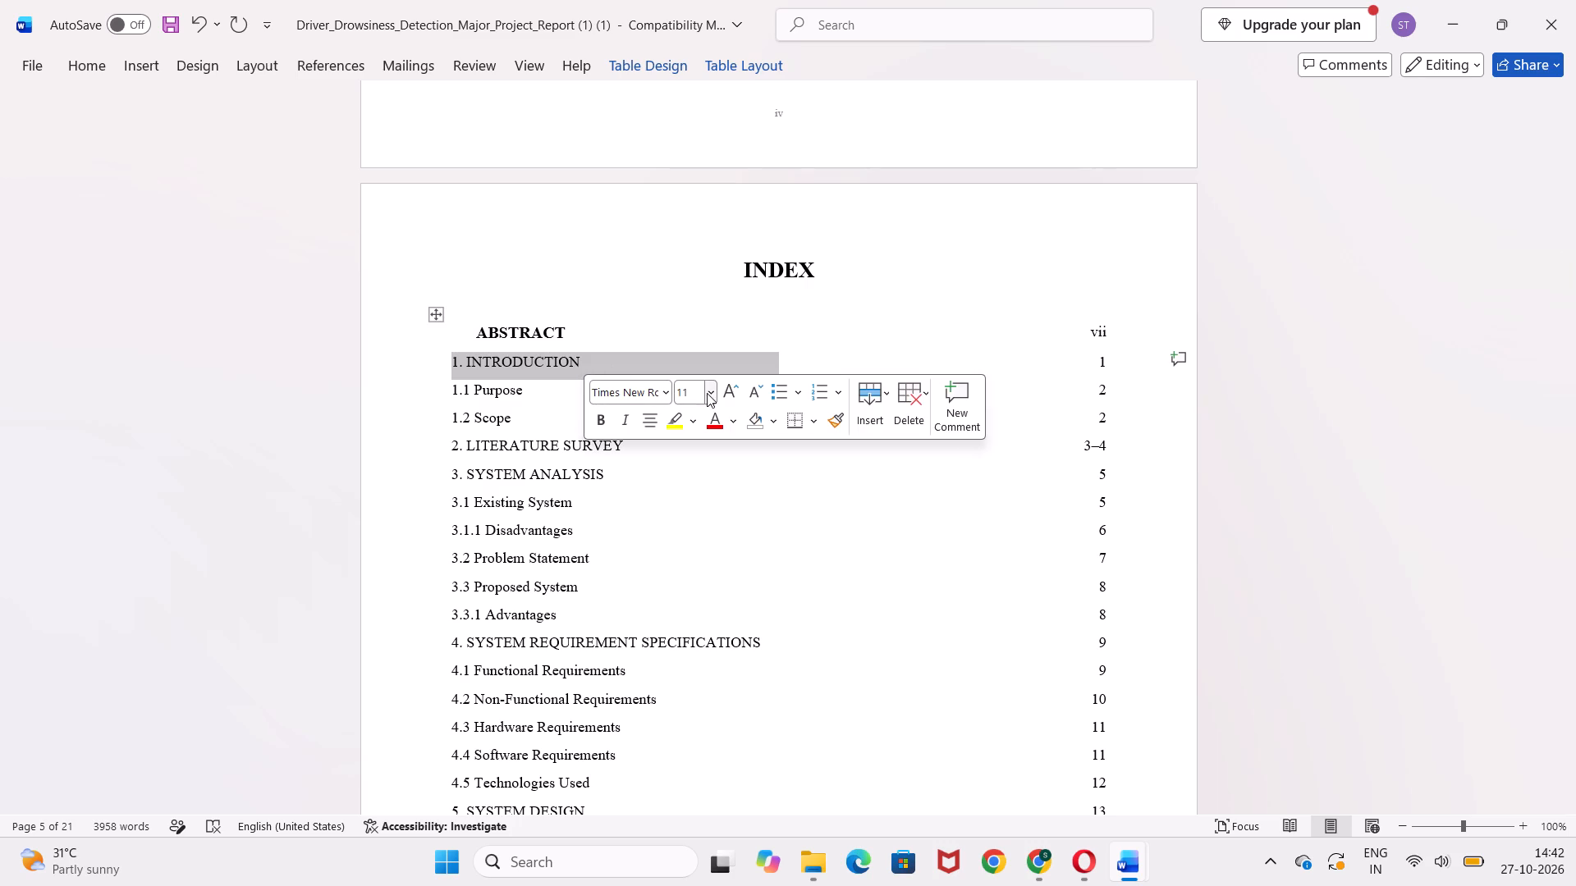
click(713, 395)
click(699, 510)
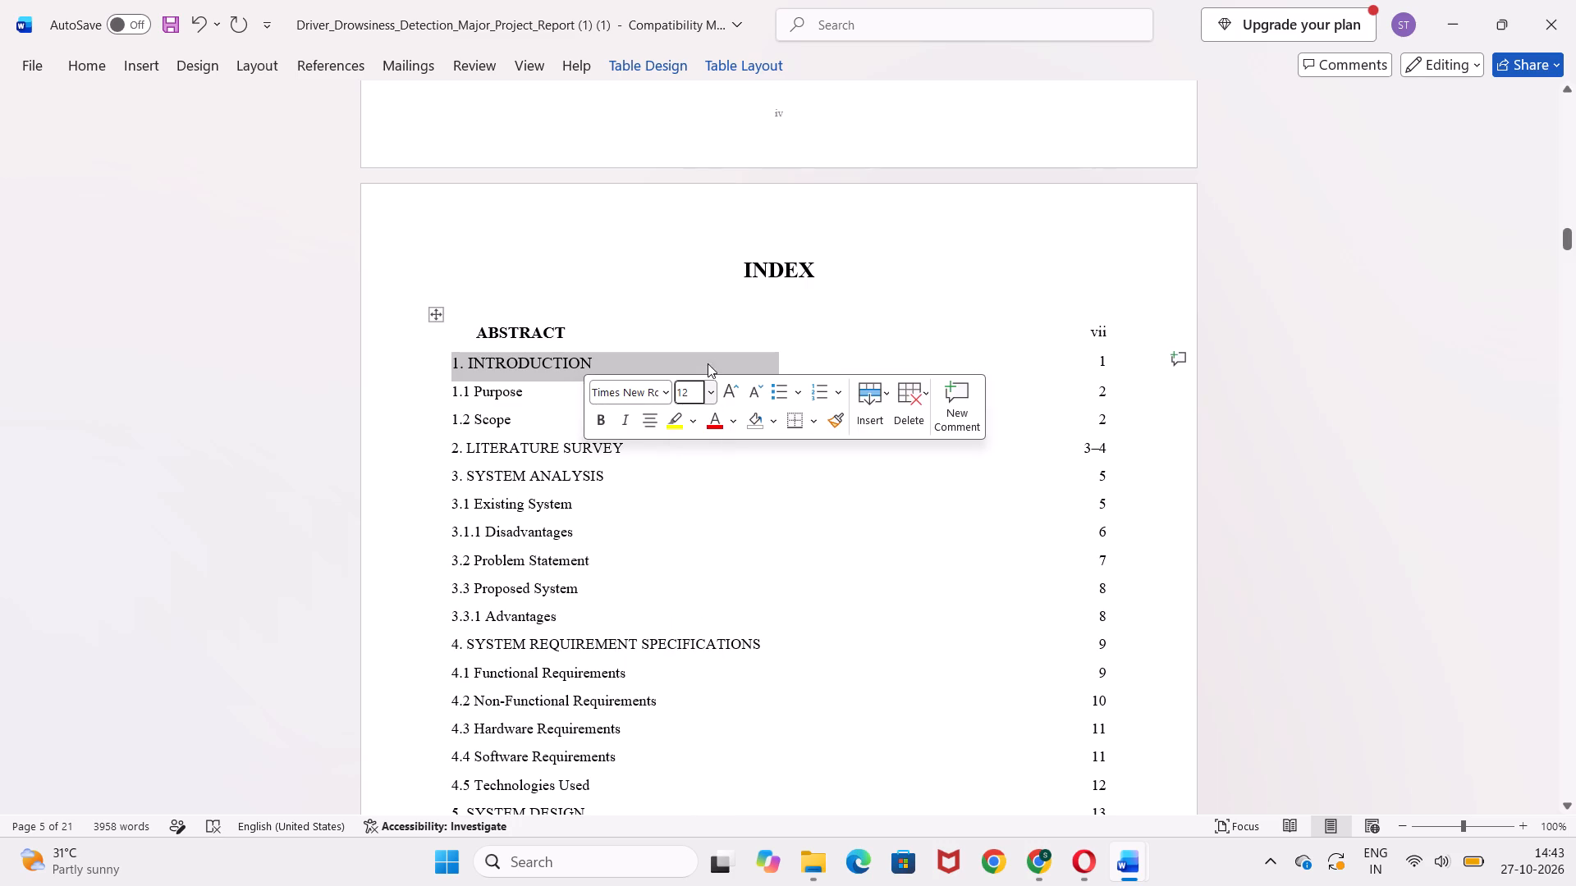
click(716, 493)
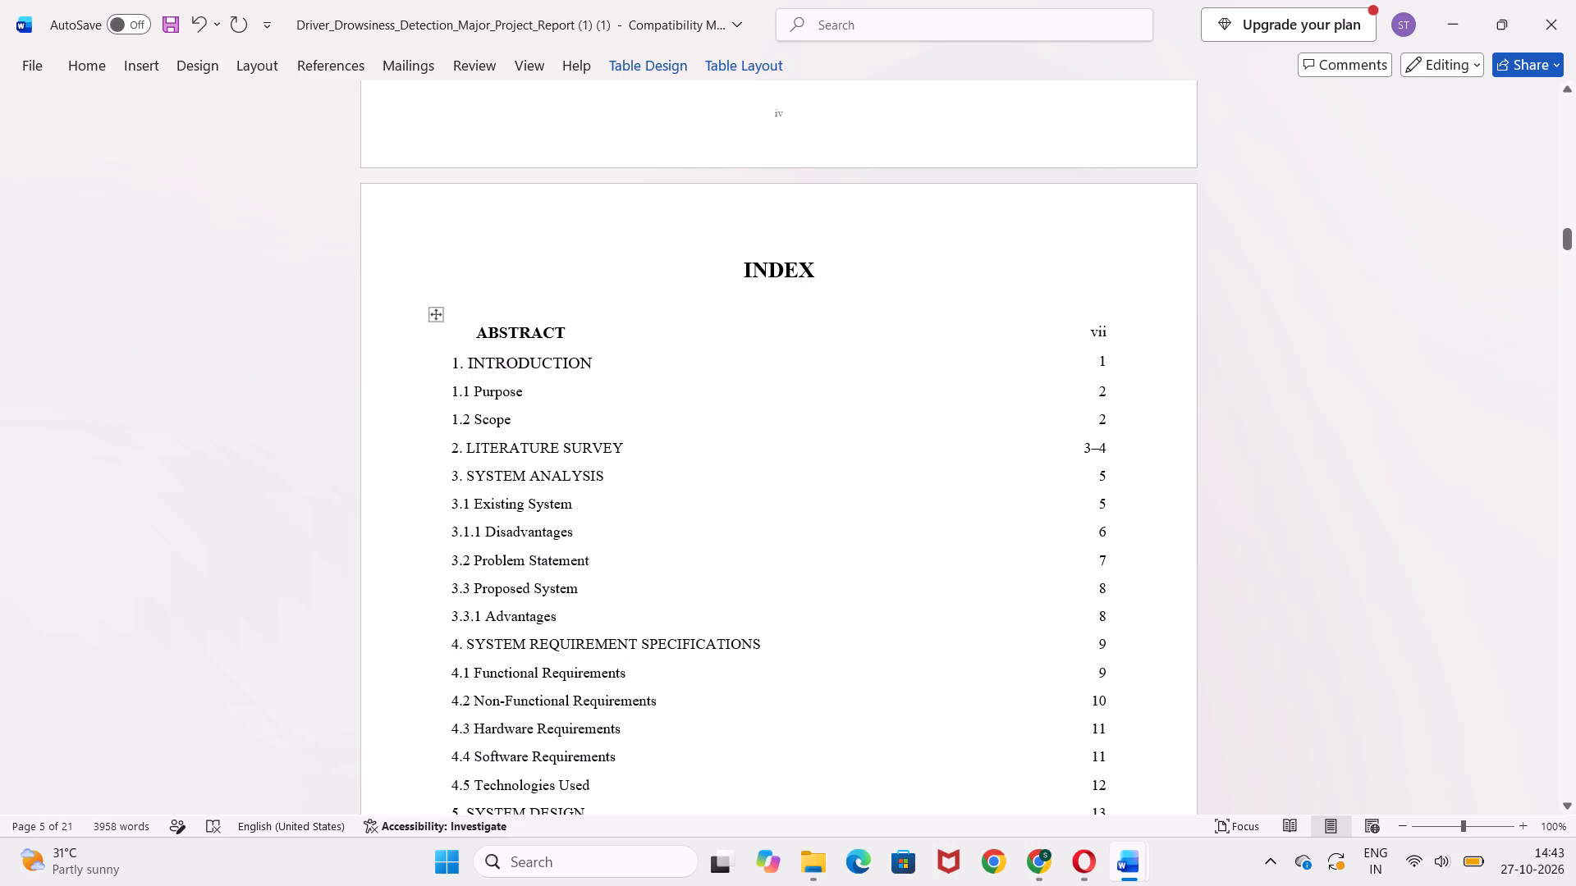
drag(470, 359, 516, 360)
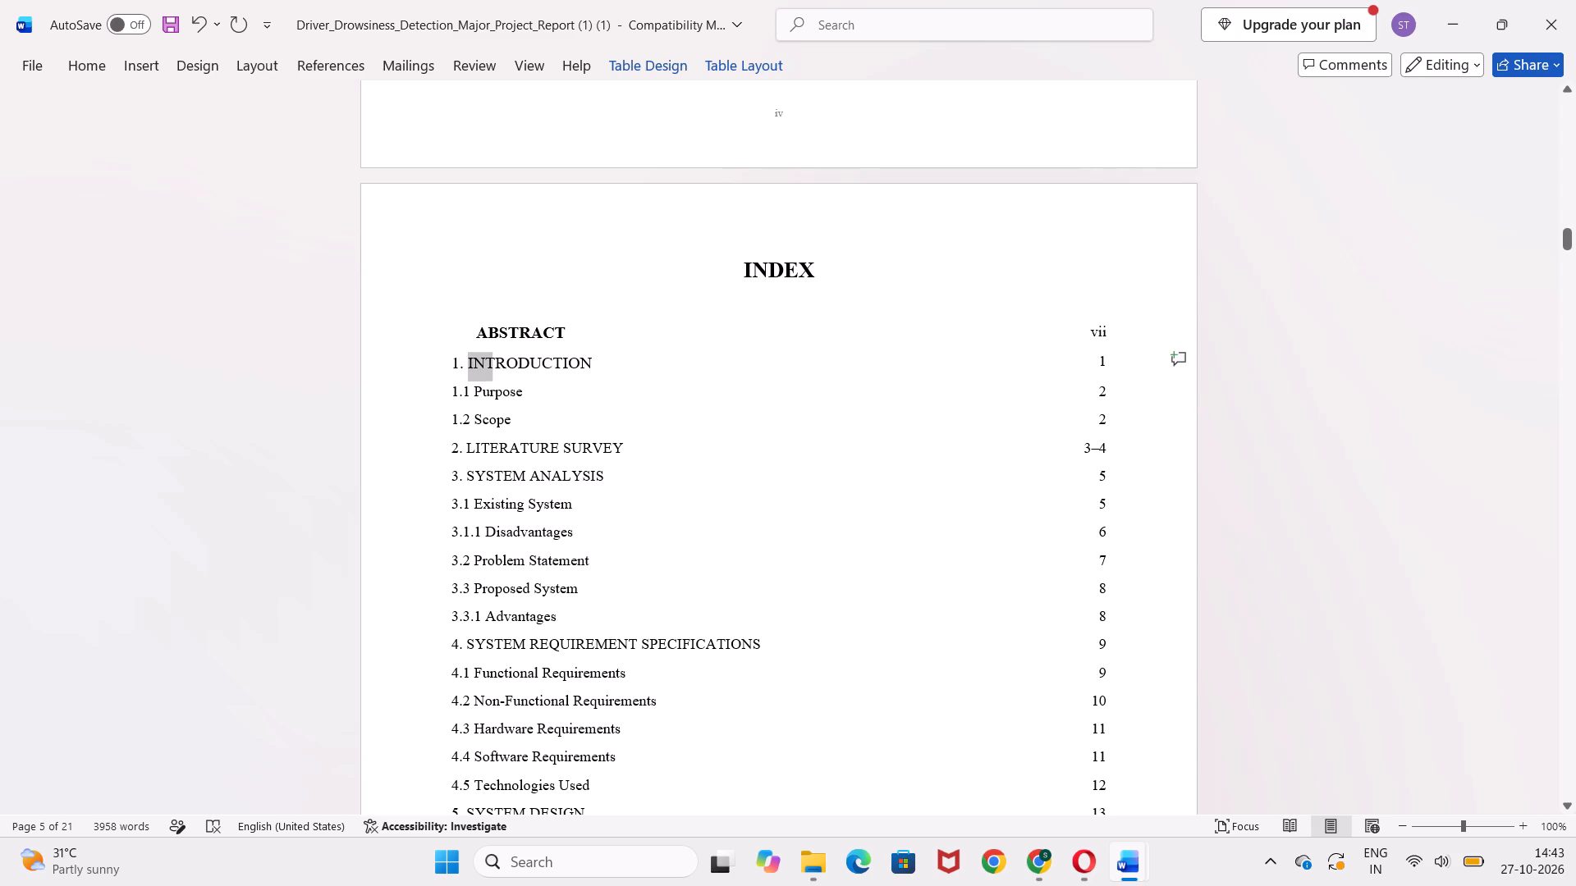
drag(516, 360, 595, 366)
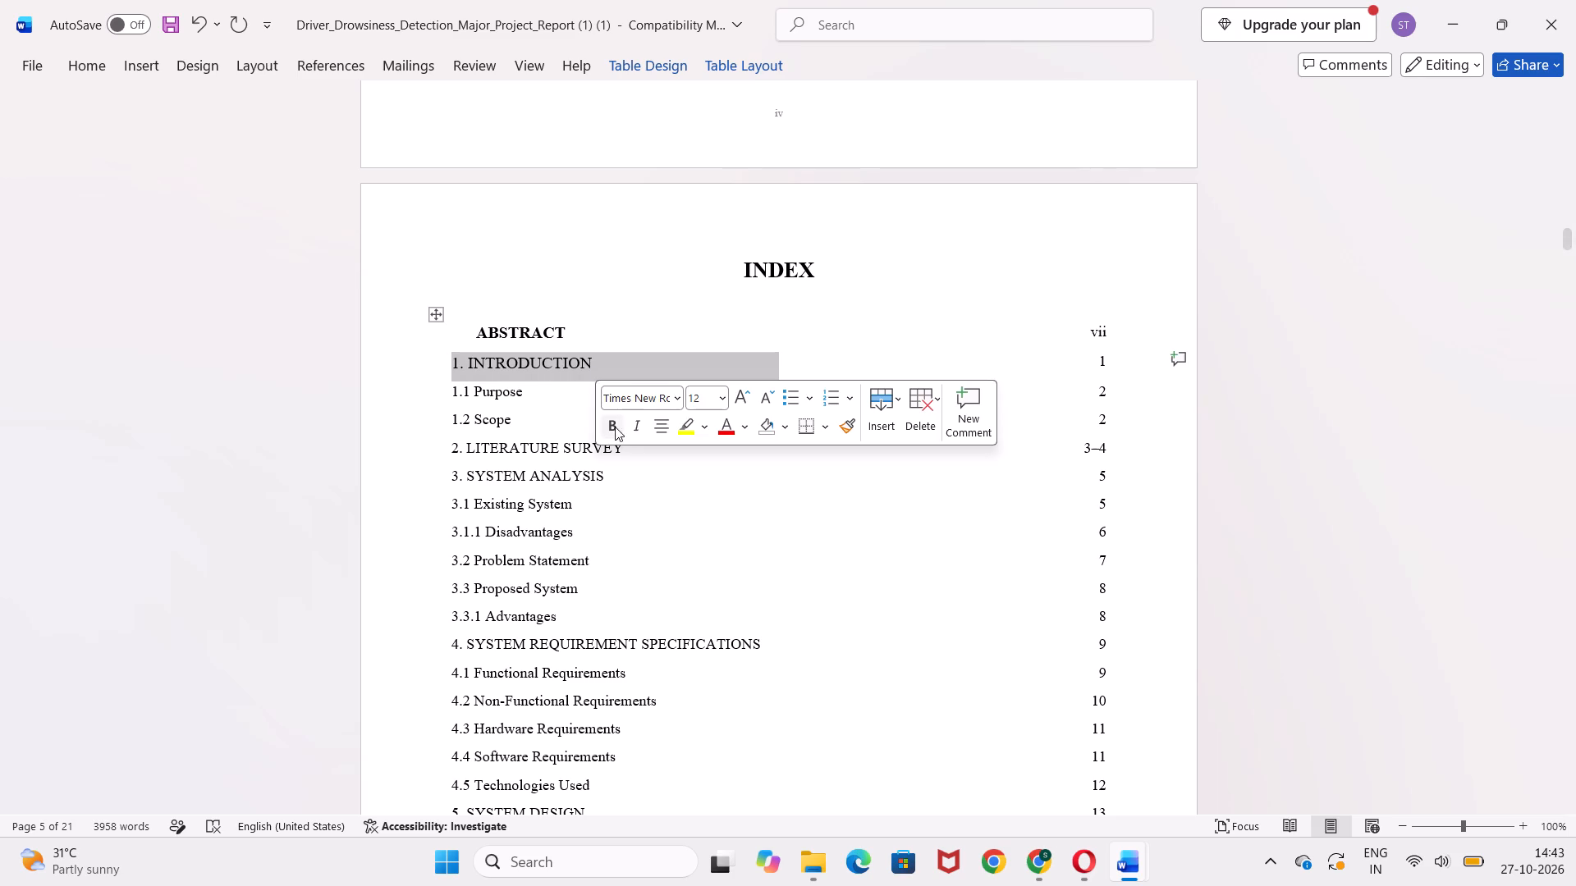
click(617, 424)
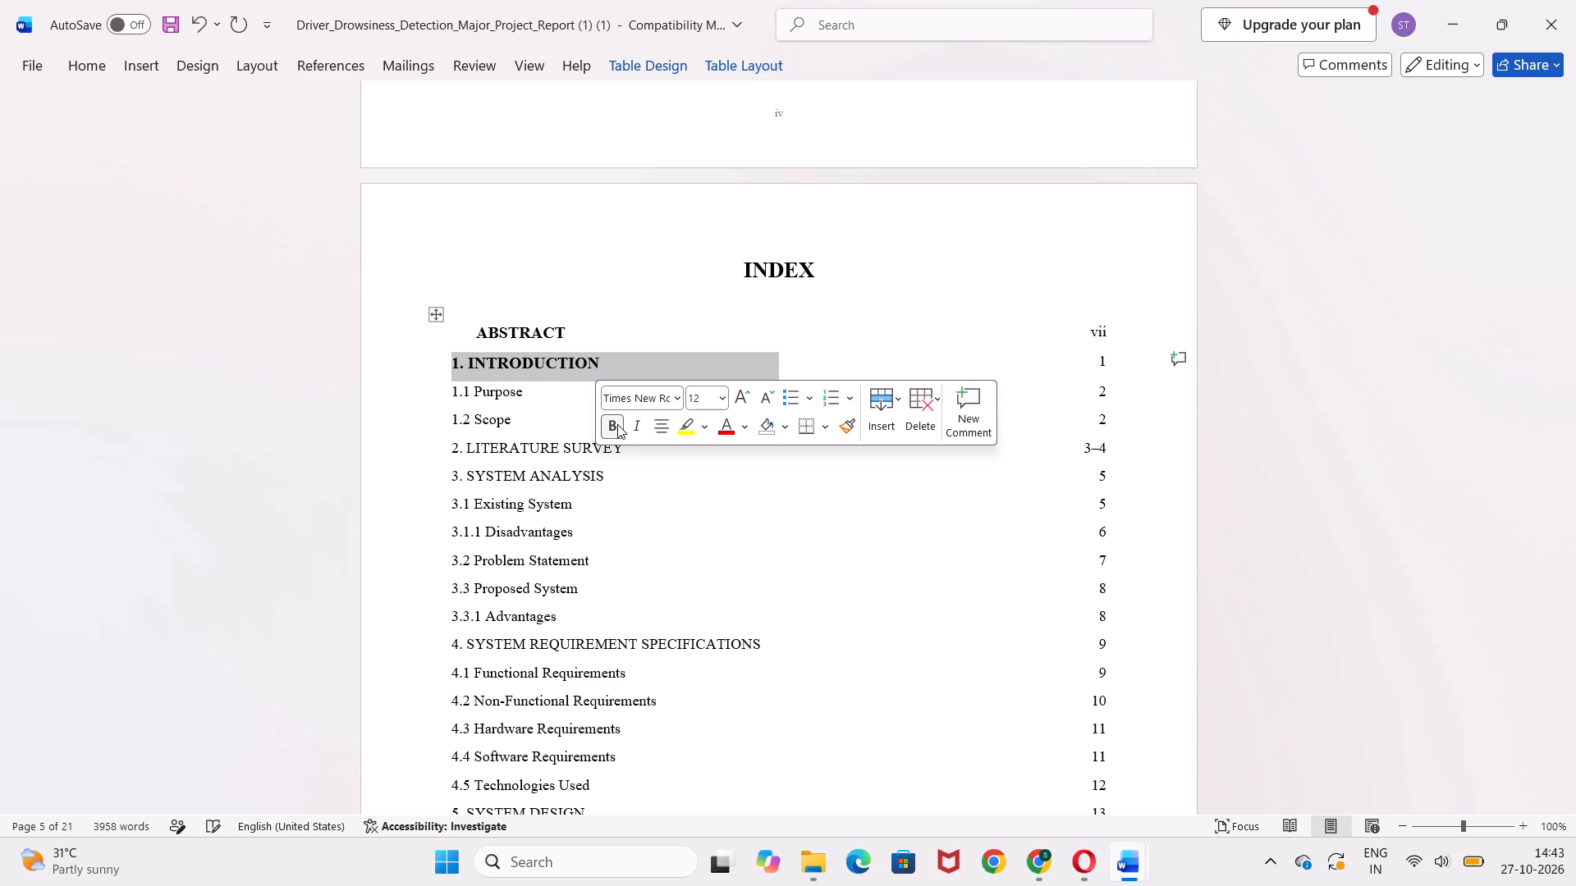
click(647, 527)
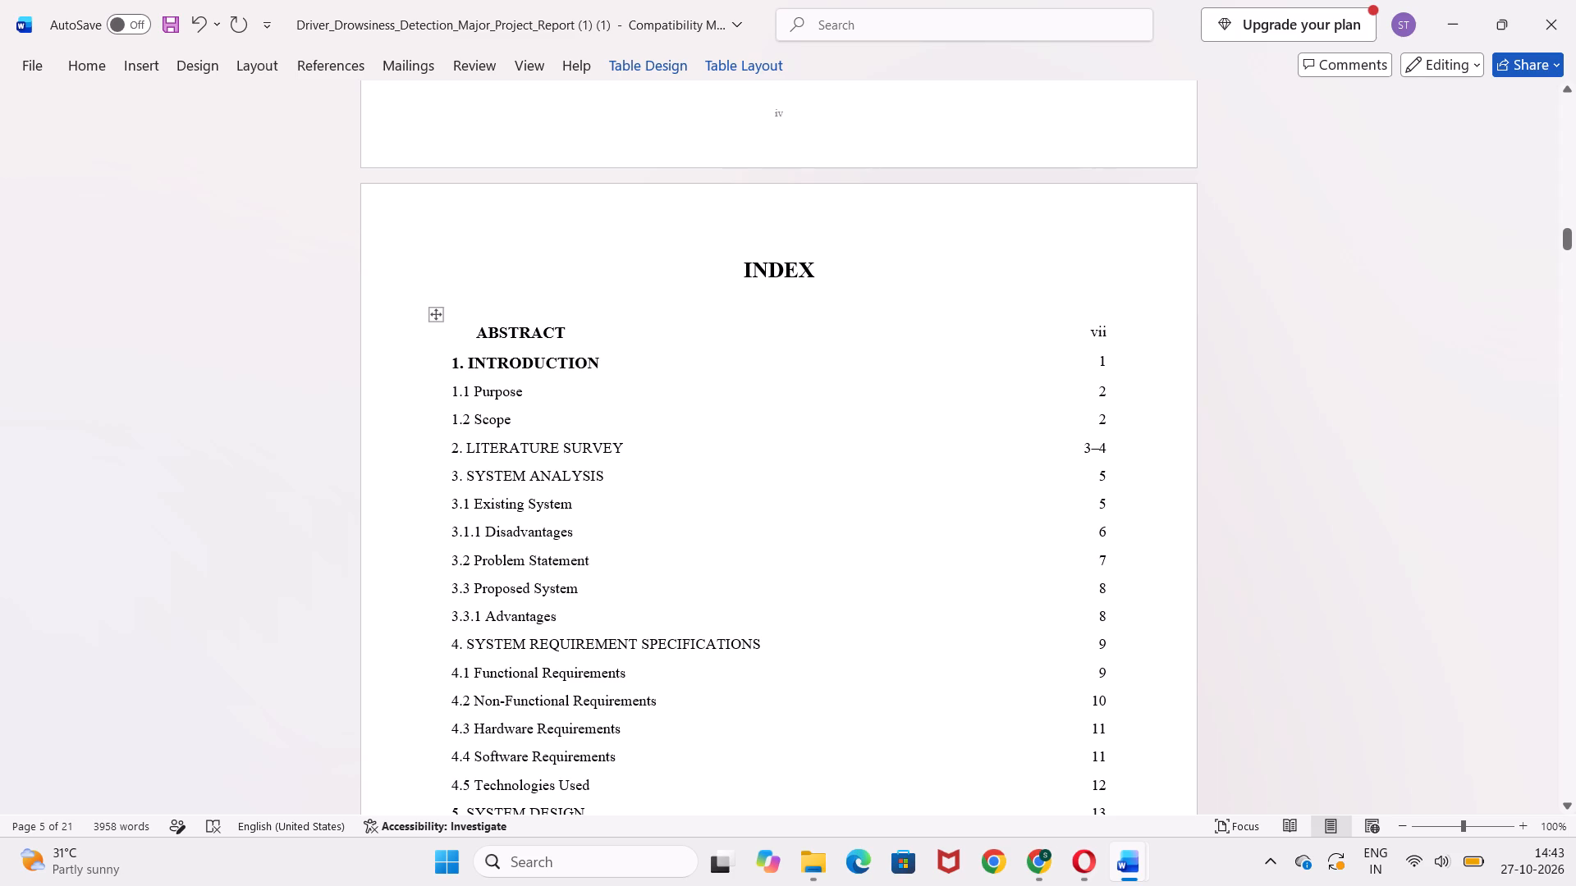
Make the index entries "2. LITERATURE SURVEY" and "3. SYSTEM ANALYSIS" bold.
drag(466, 445, 603, 448)
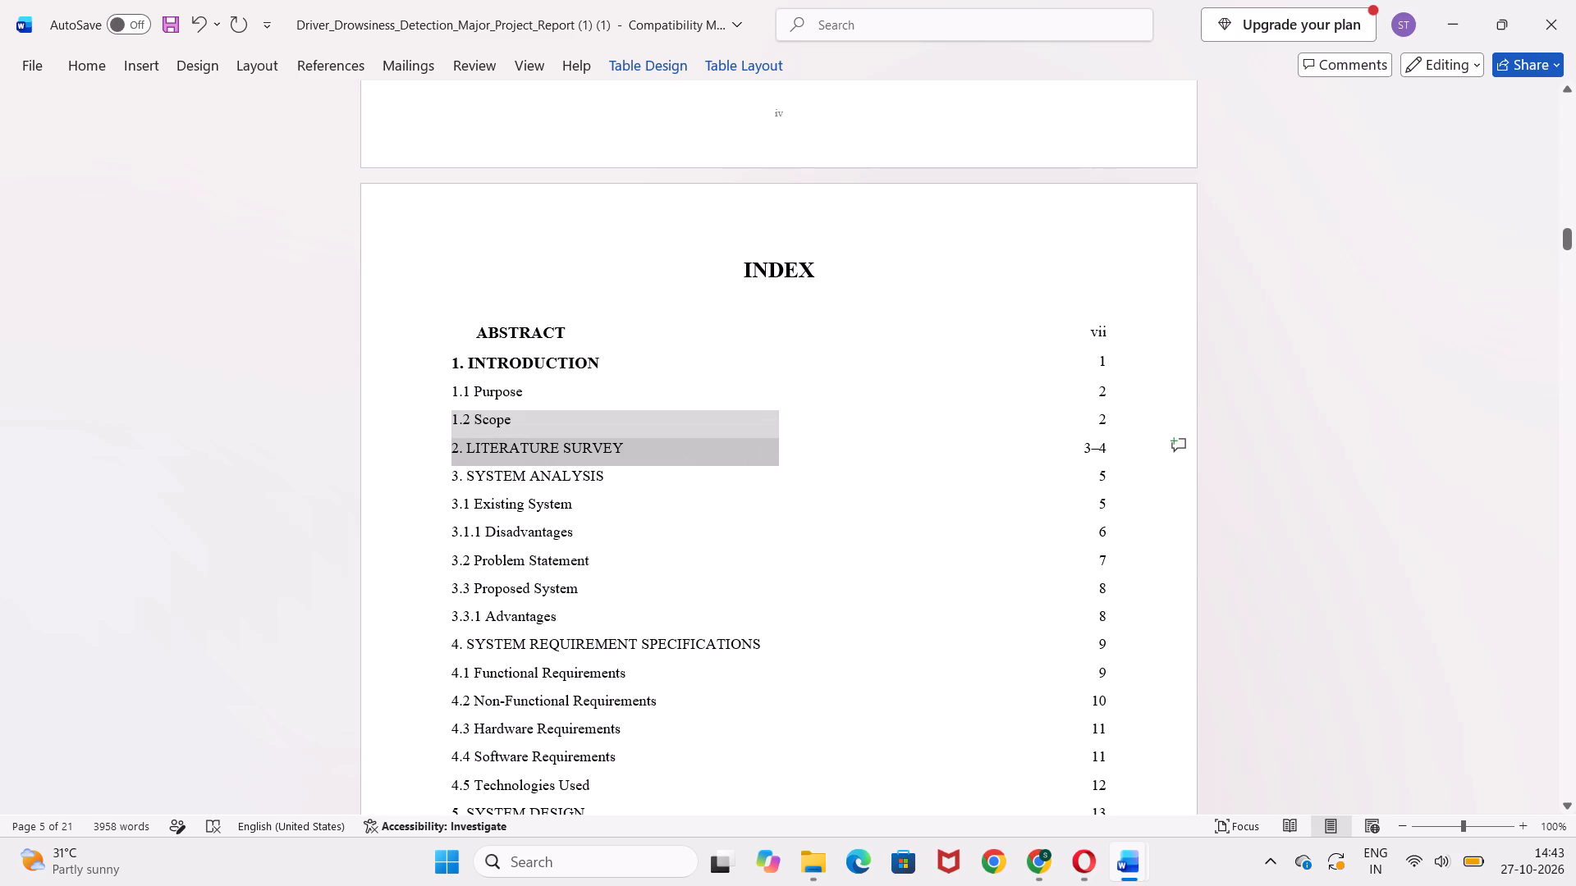
click(618, 410)
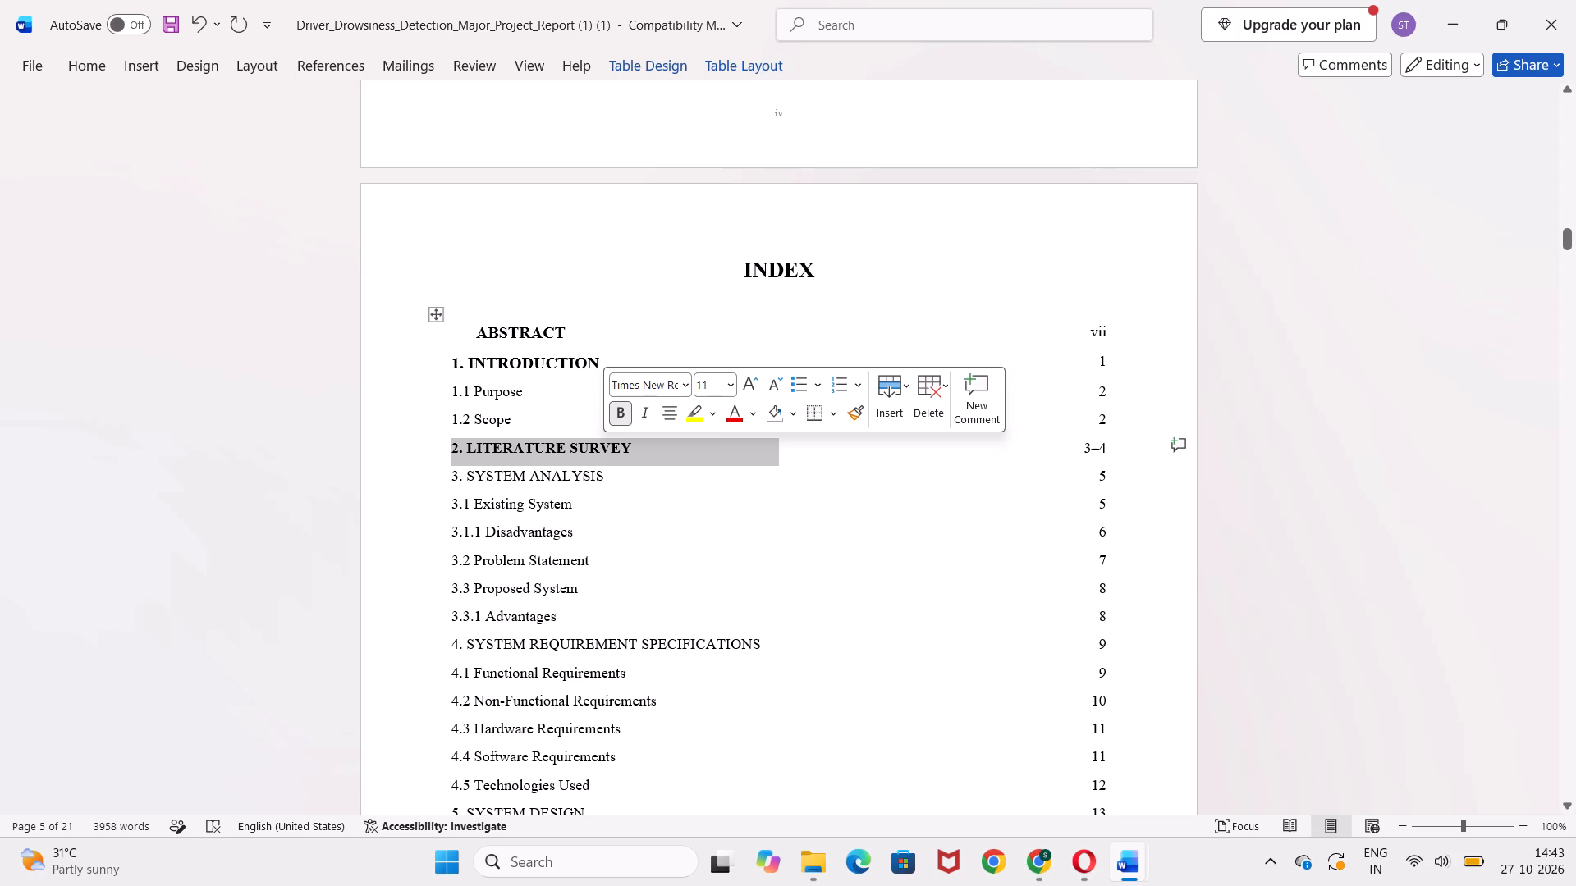
drag(465, 474, 585, 473)
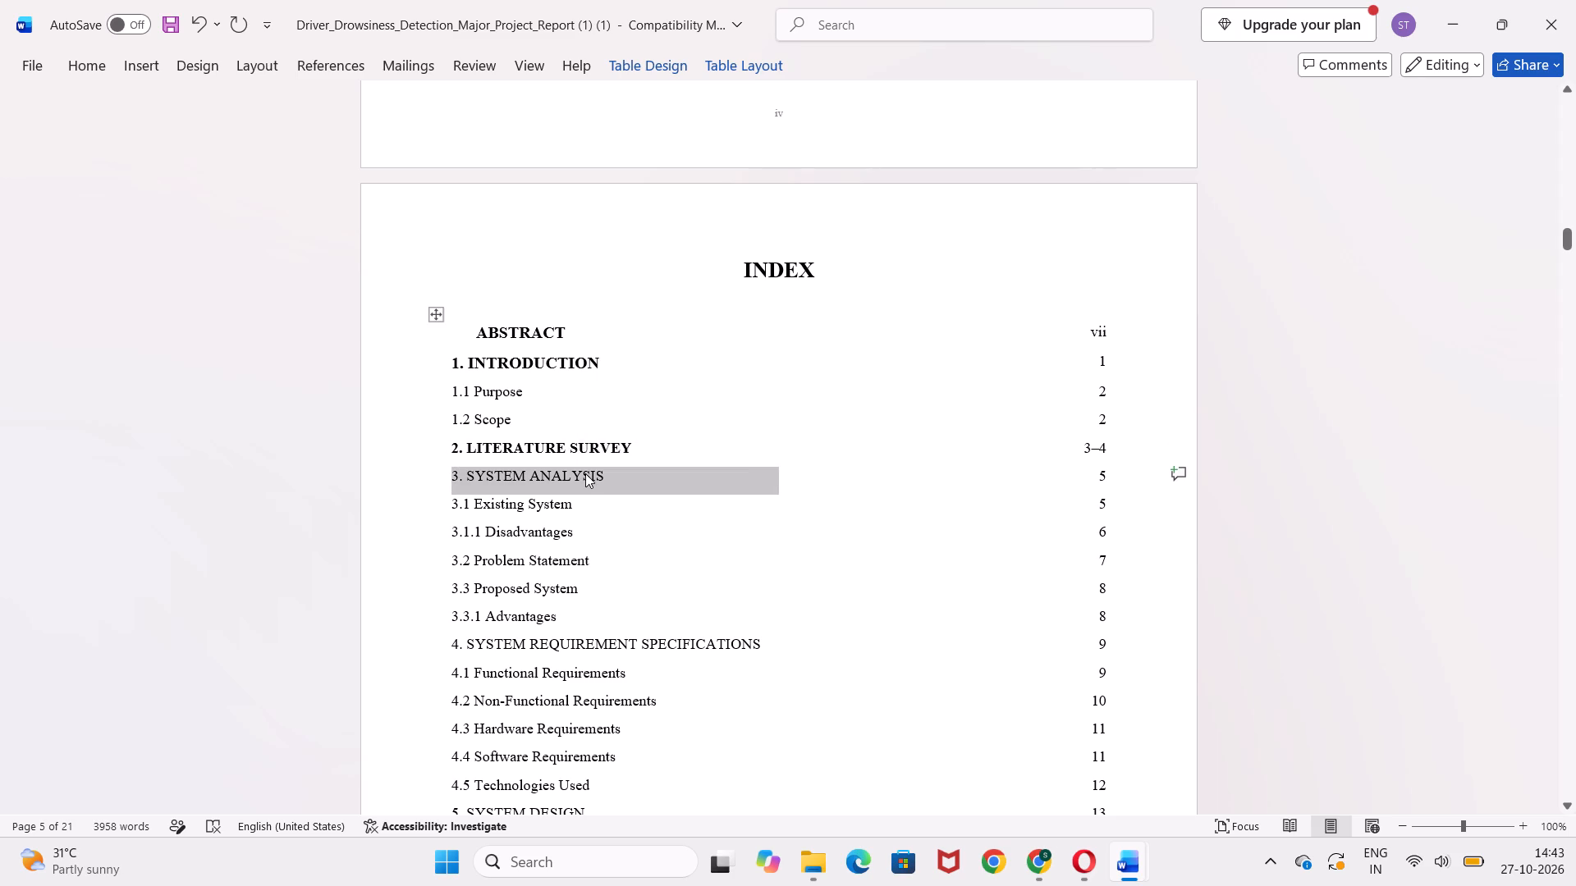
click(603, 433)
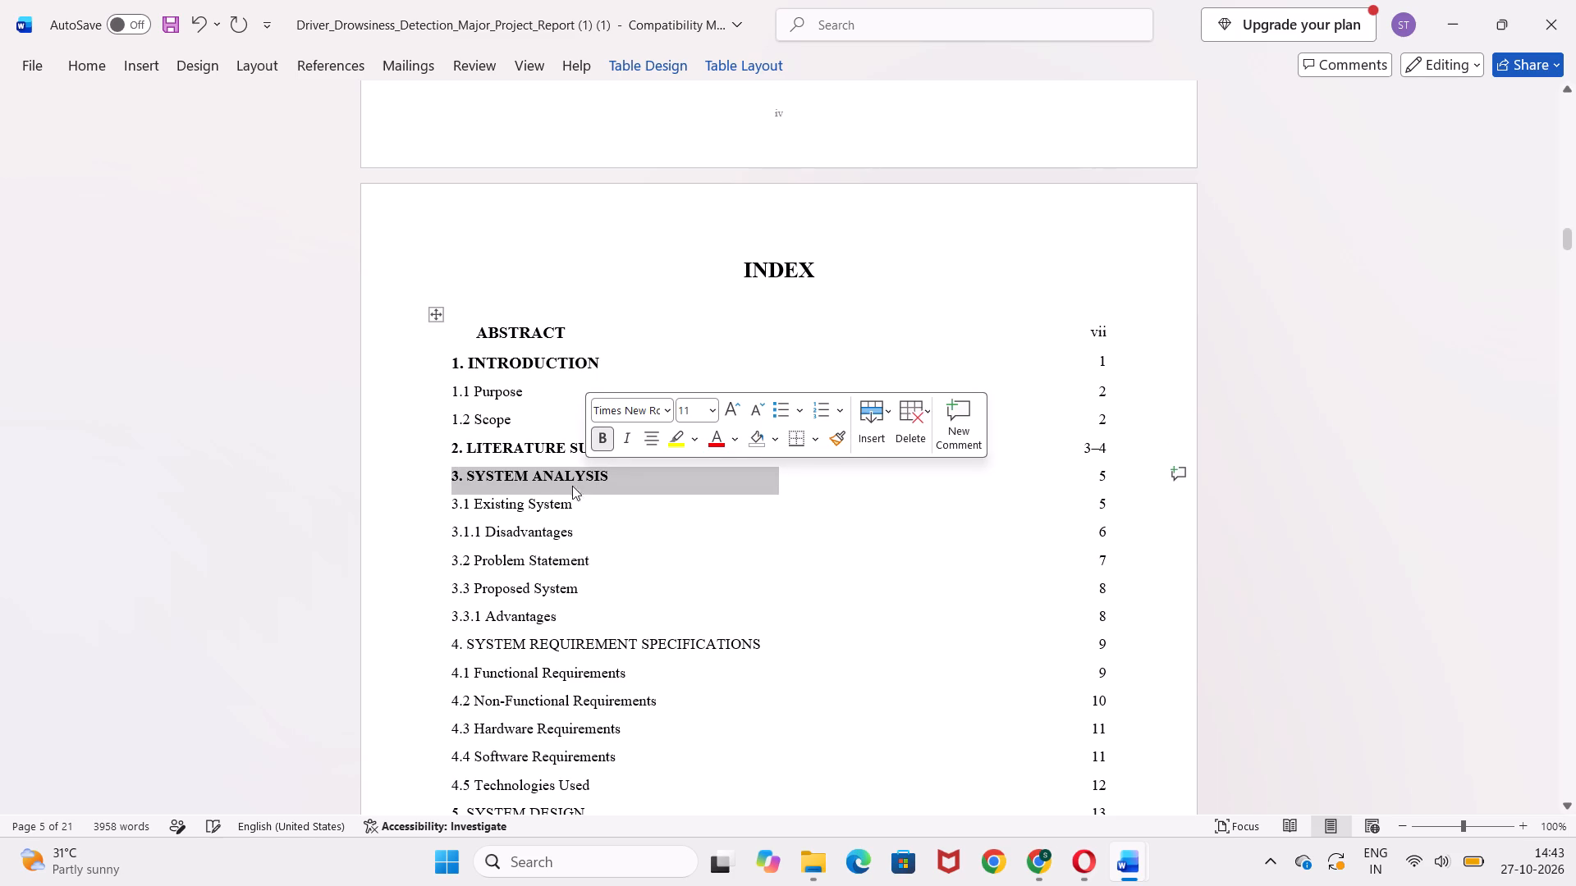
Make the index entries "4. SYSTEM REQUIREMENT SPECIFICATIONS" and "5. SYSTEM DESIGN" bold.
drag(452, 644, 529, 631)
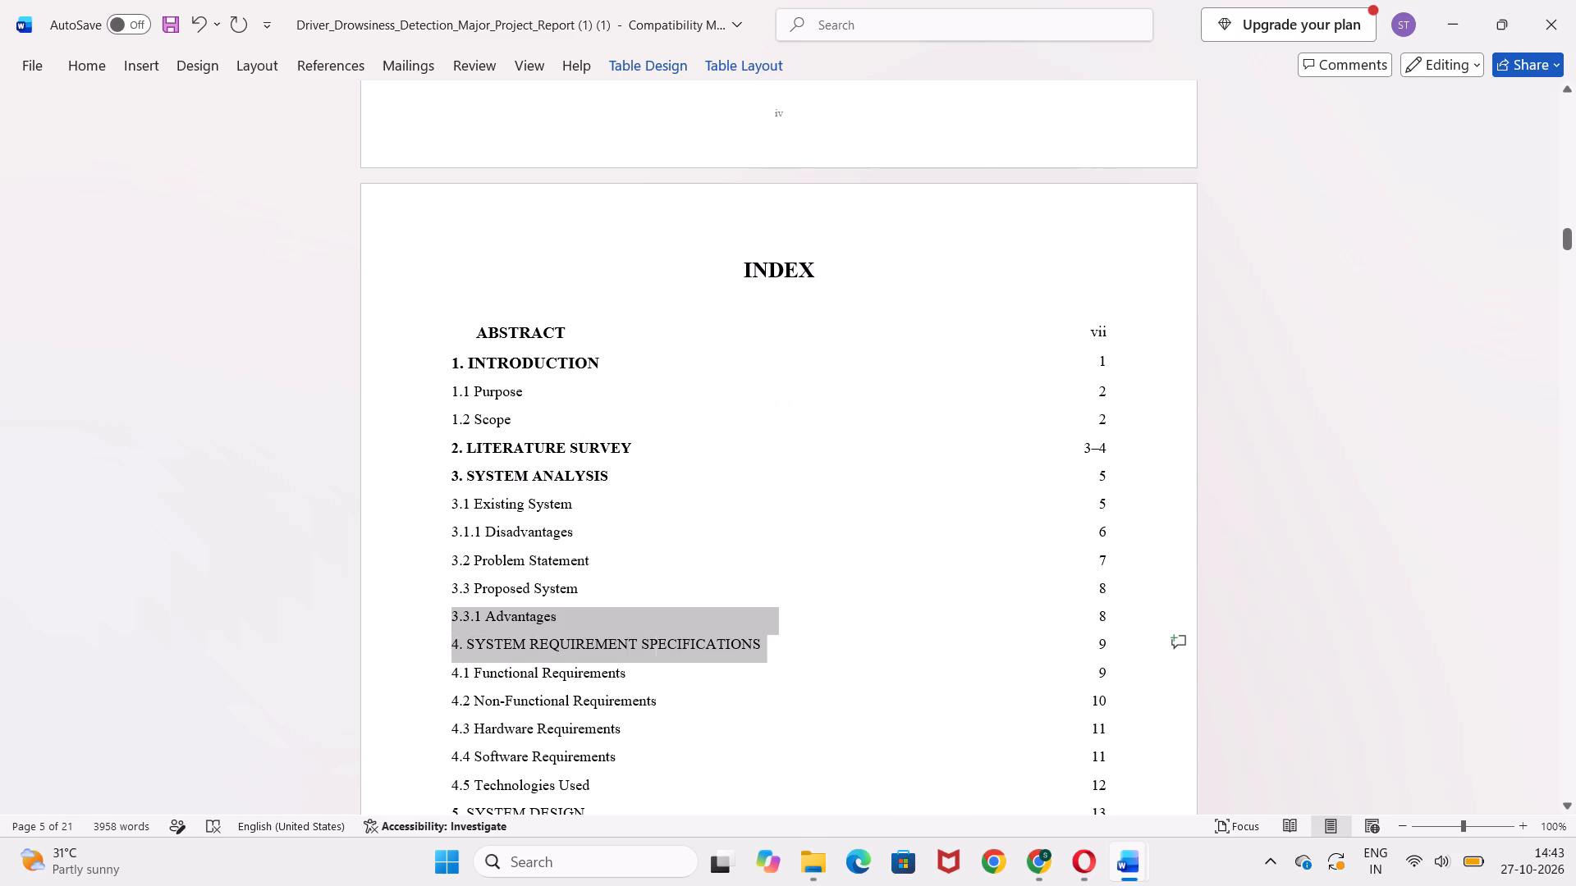
drag(529, 631, 609, 643)
click(634, 597)
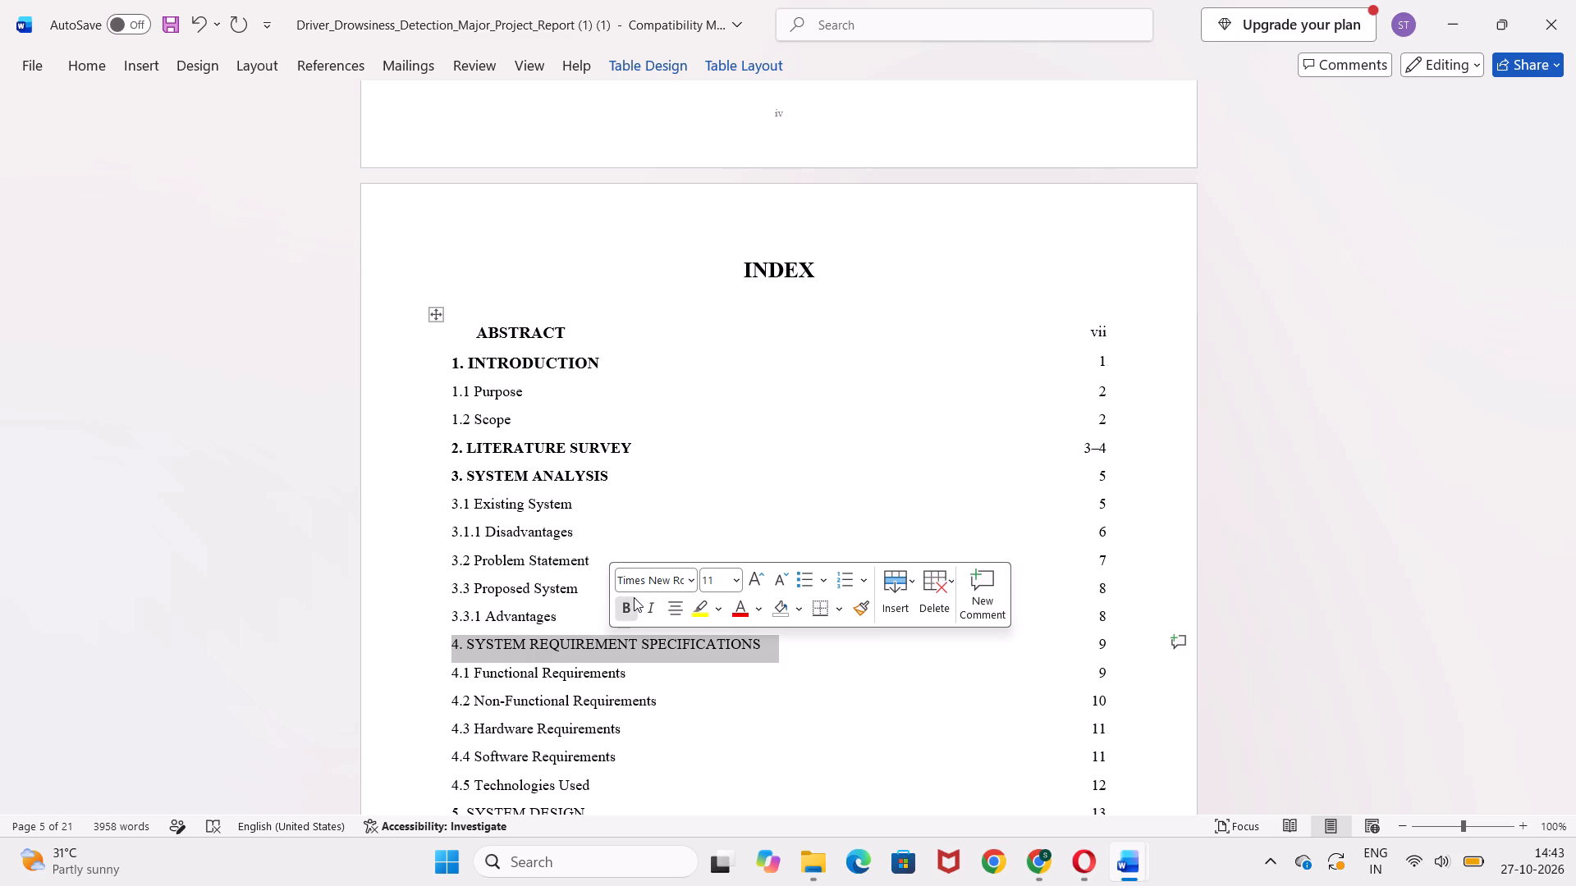
scroll(660, 677, down, 2)
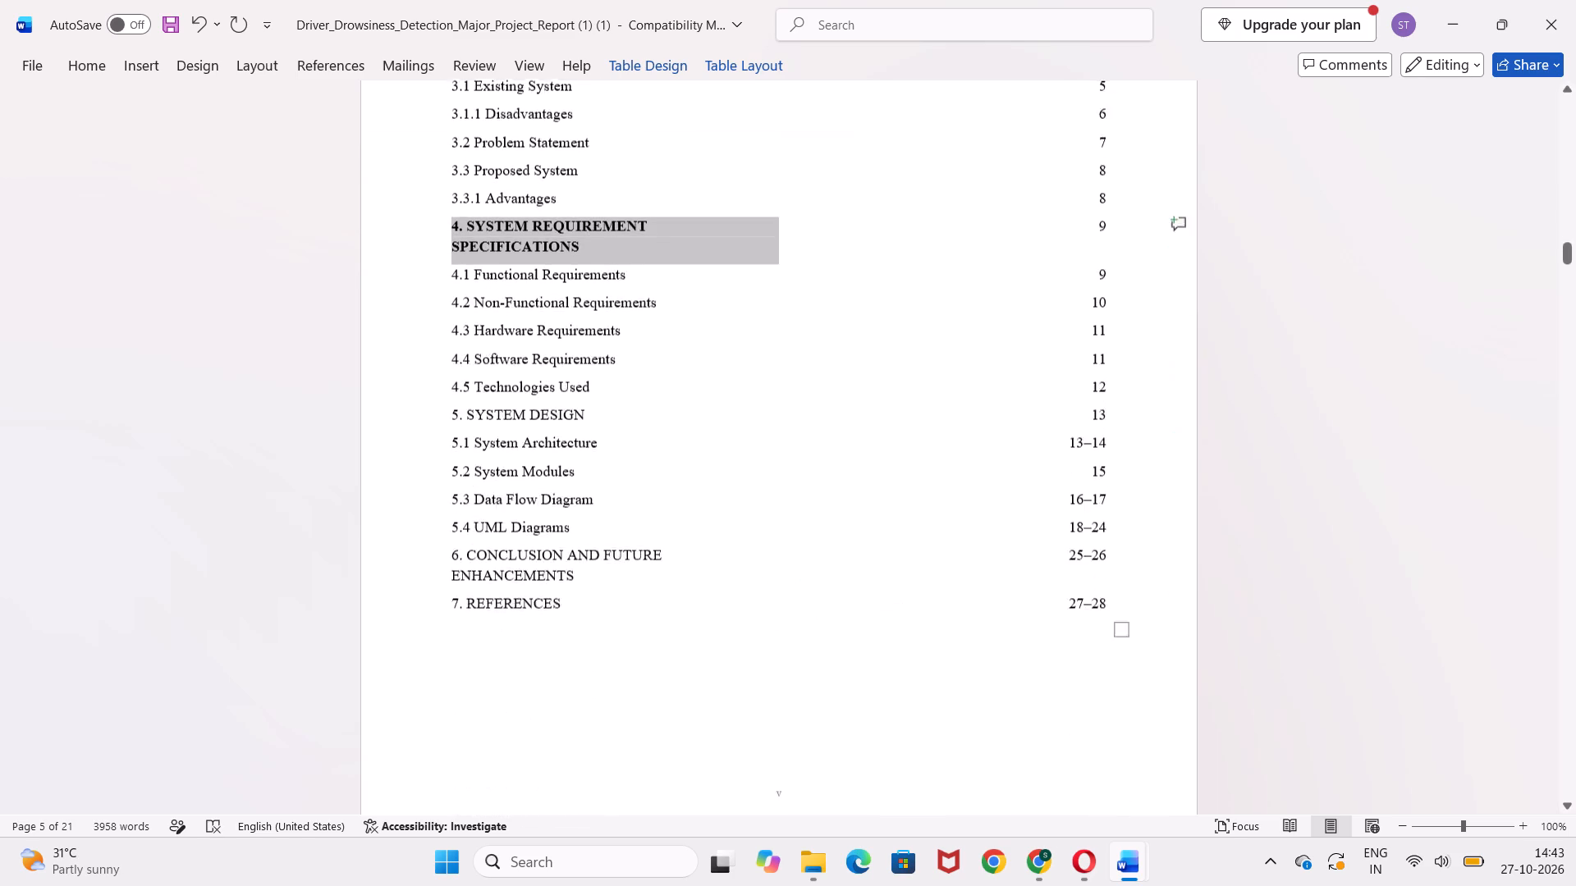
scroll(660, 677, down, 1)
scroll(660, 677, up, 1)
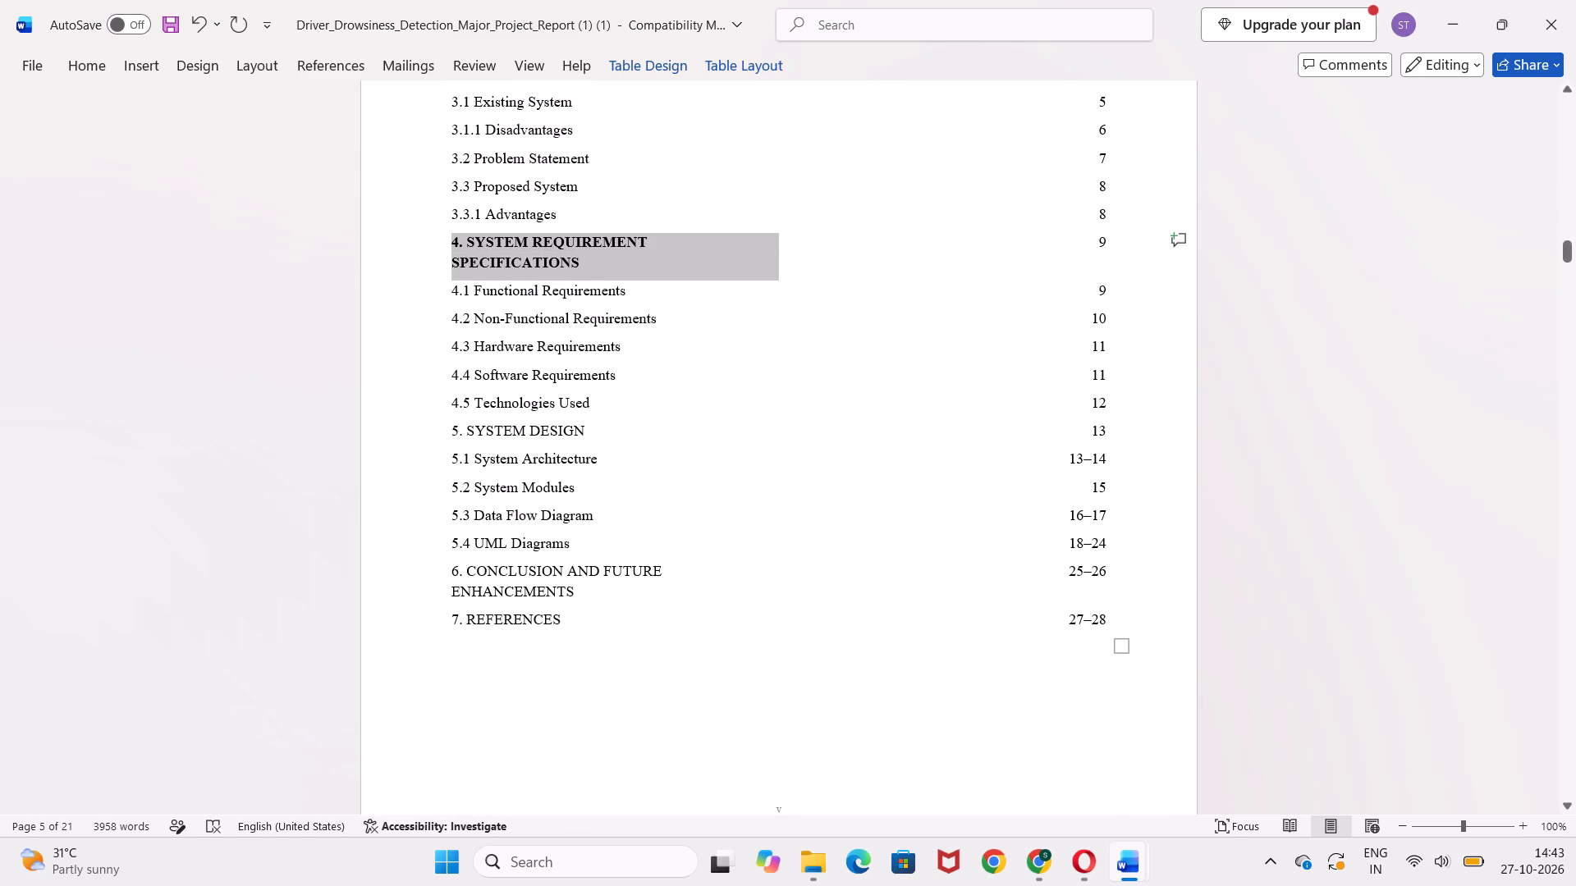
drag(455, 429, 579, 423)
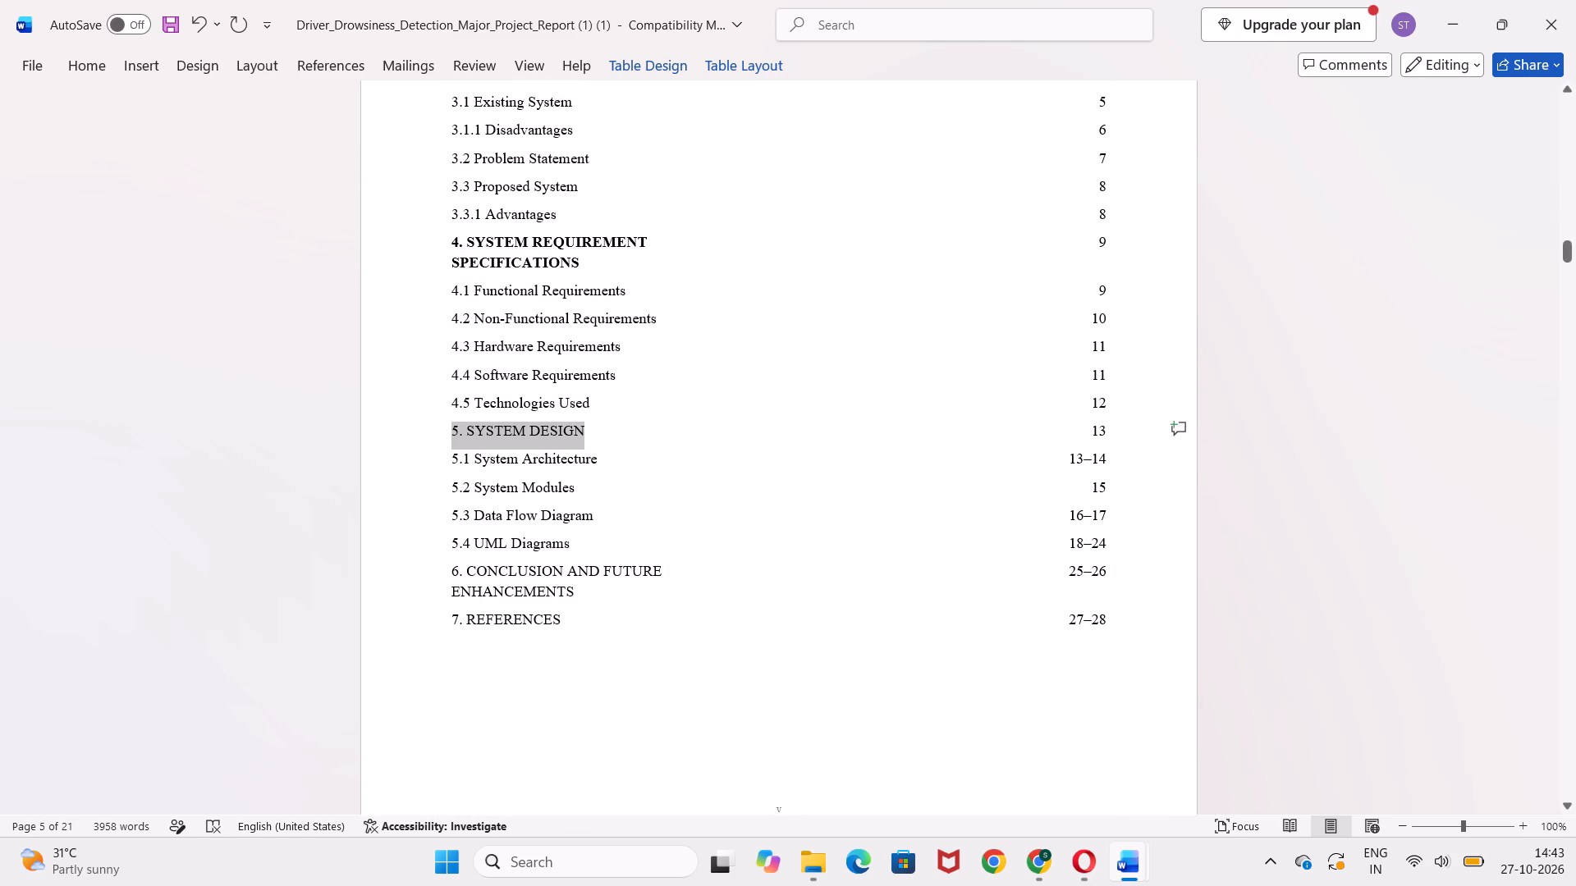
drag(579, 423, 586, 423)
click(606, 388)
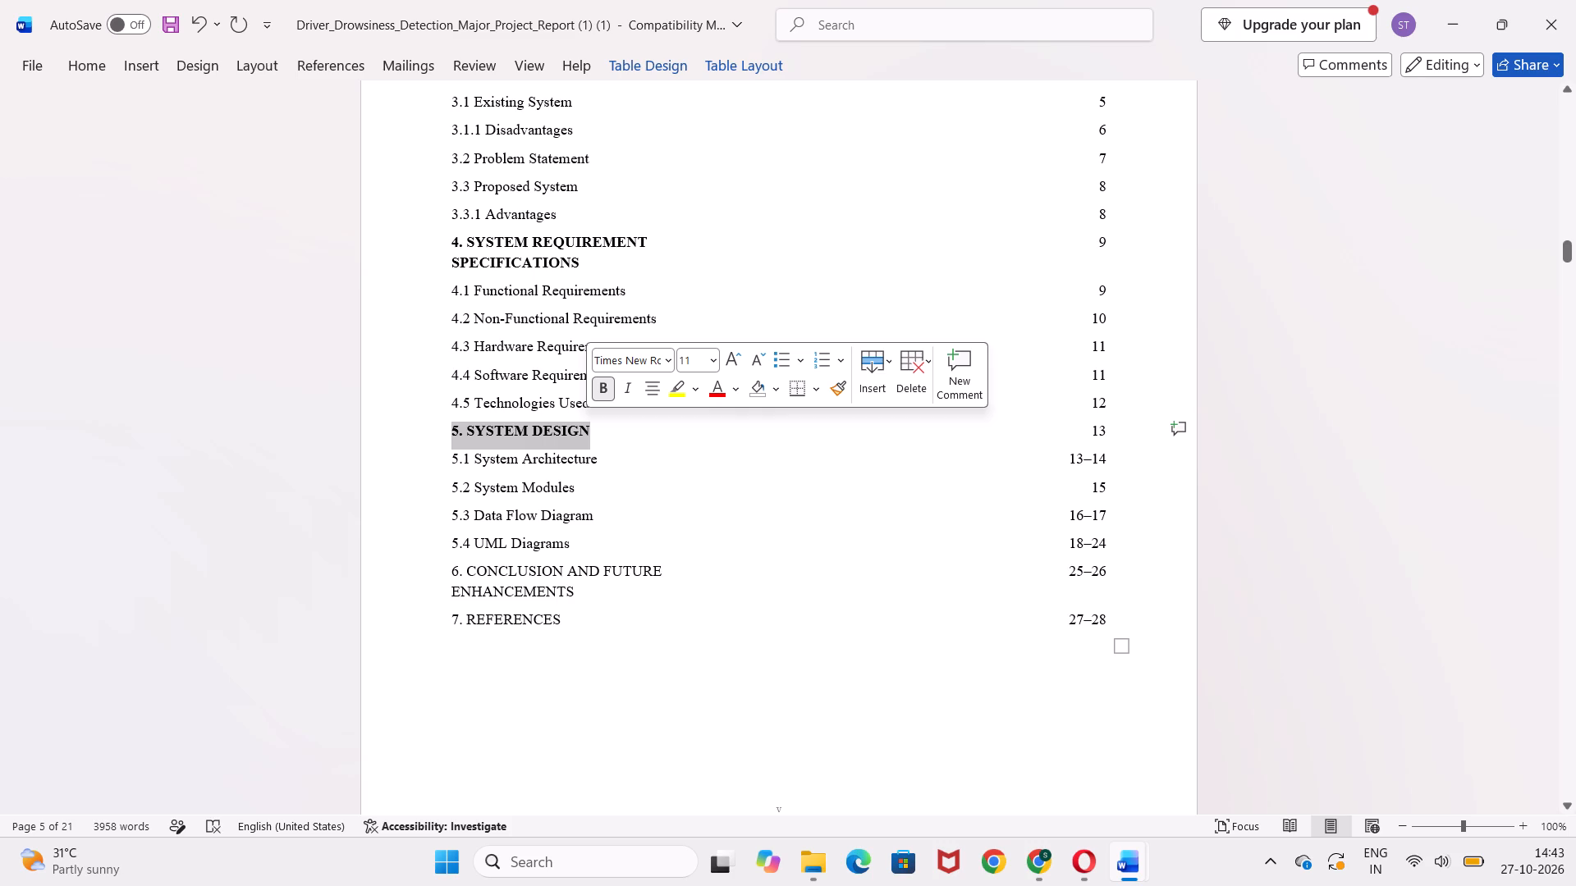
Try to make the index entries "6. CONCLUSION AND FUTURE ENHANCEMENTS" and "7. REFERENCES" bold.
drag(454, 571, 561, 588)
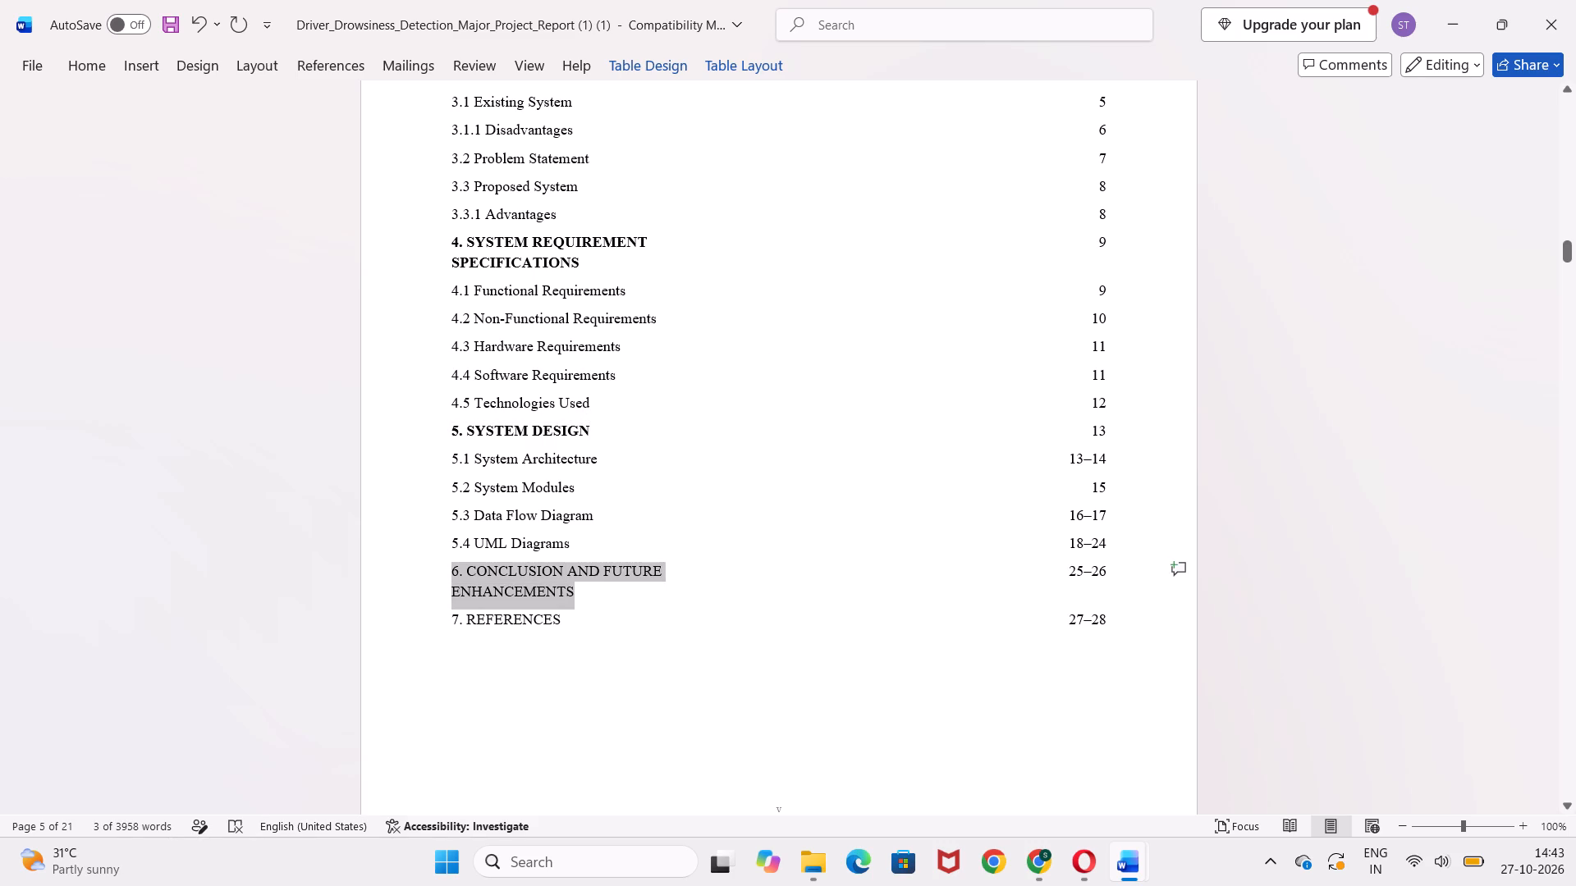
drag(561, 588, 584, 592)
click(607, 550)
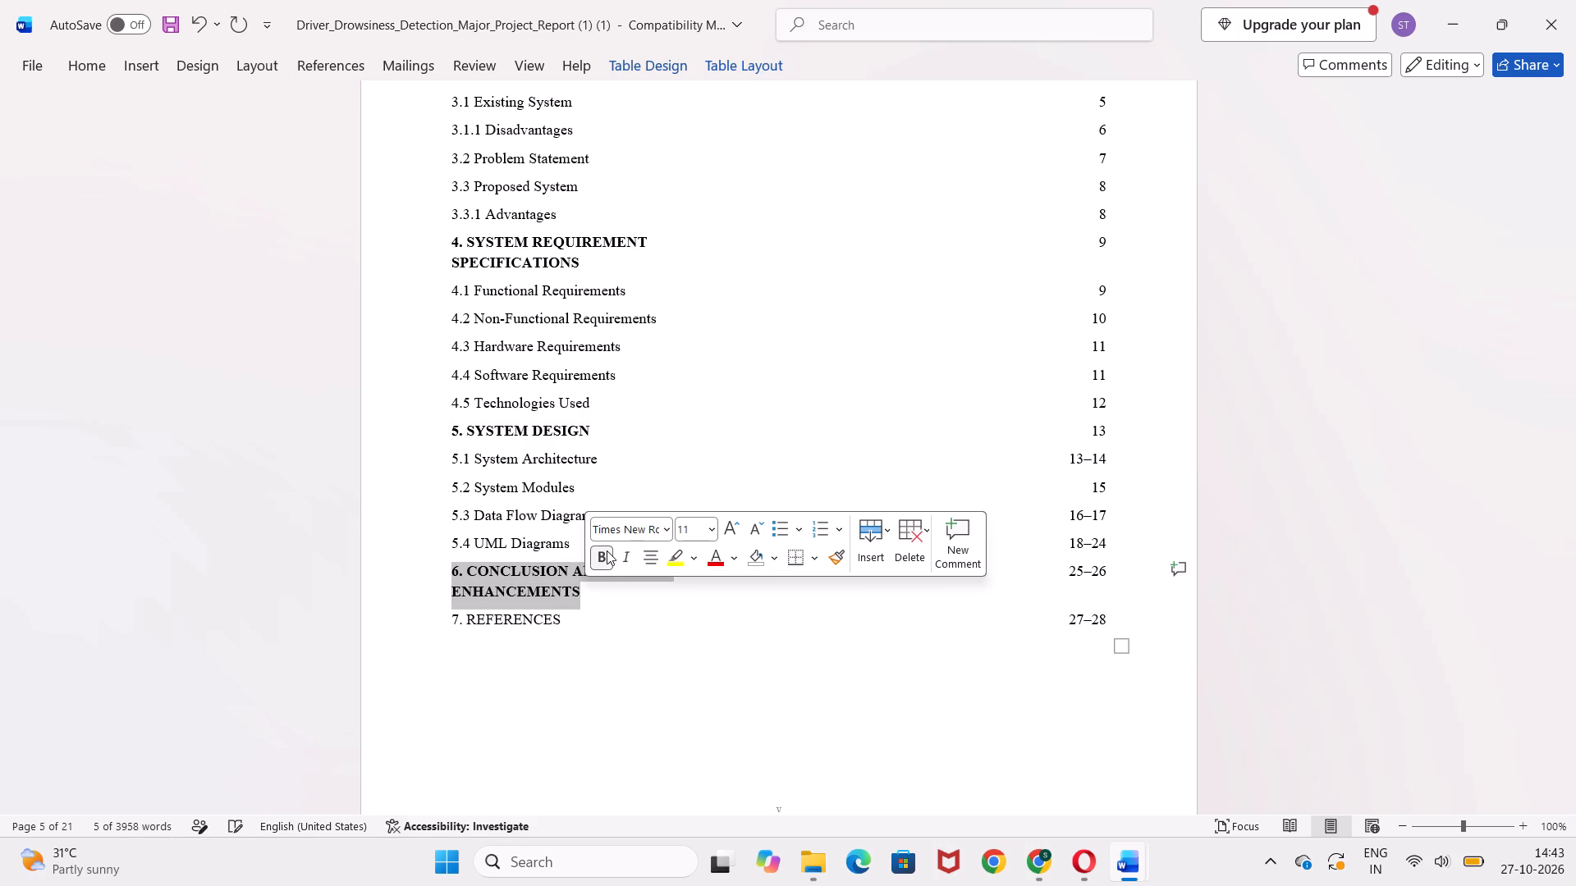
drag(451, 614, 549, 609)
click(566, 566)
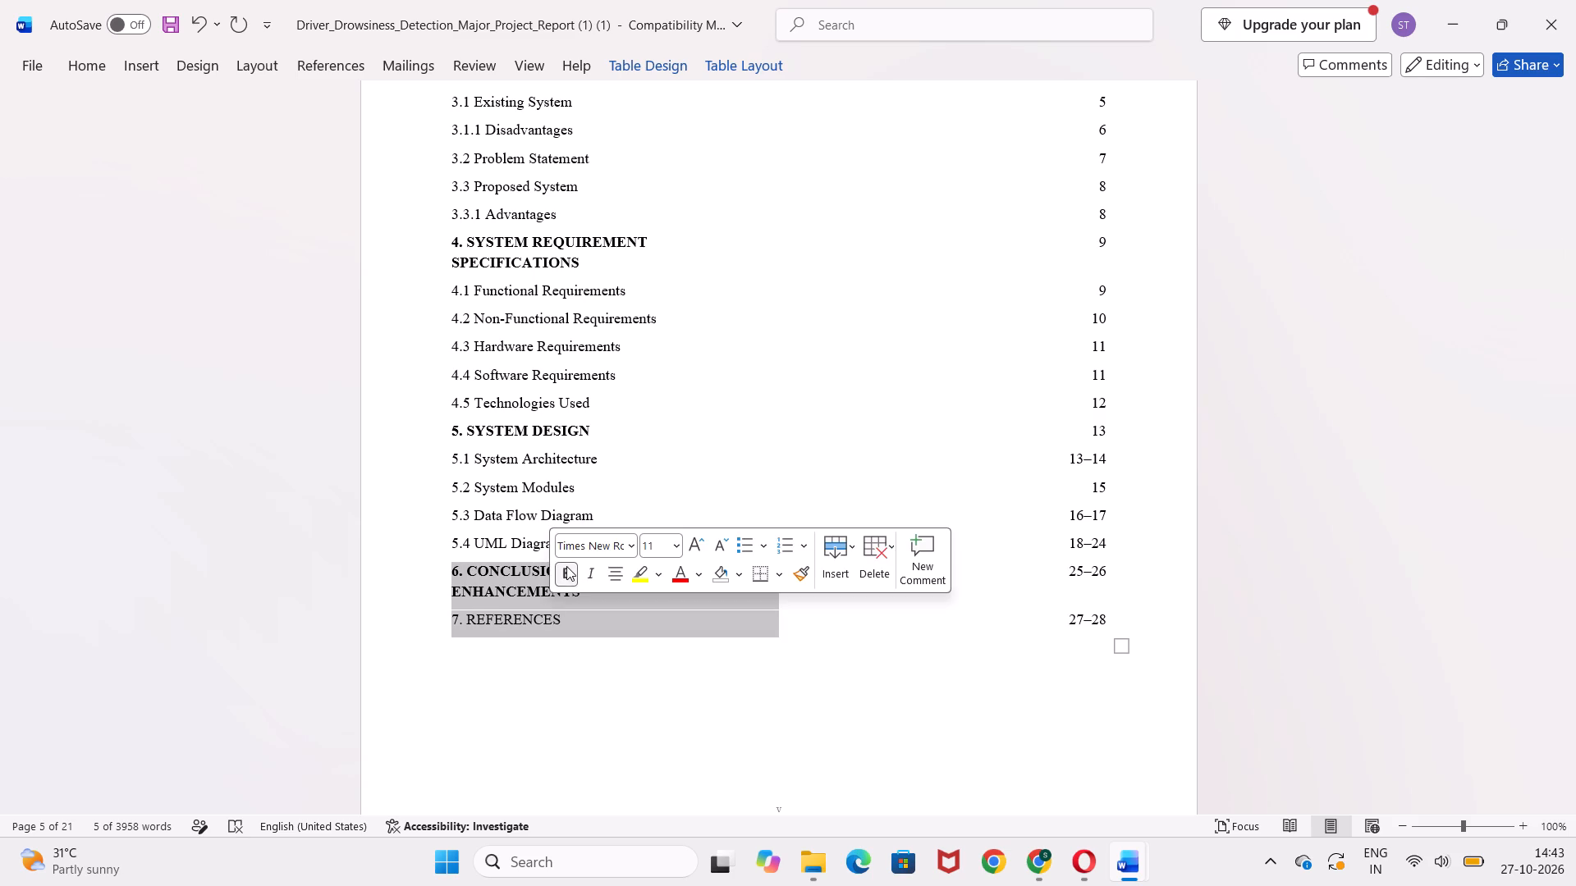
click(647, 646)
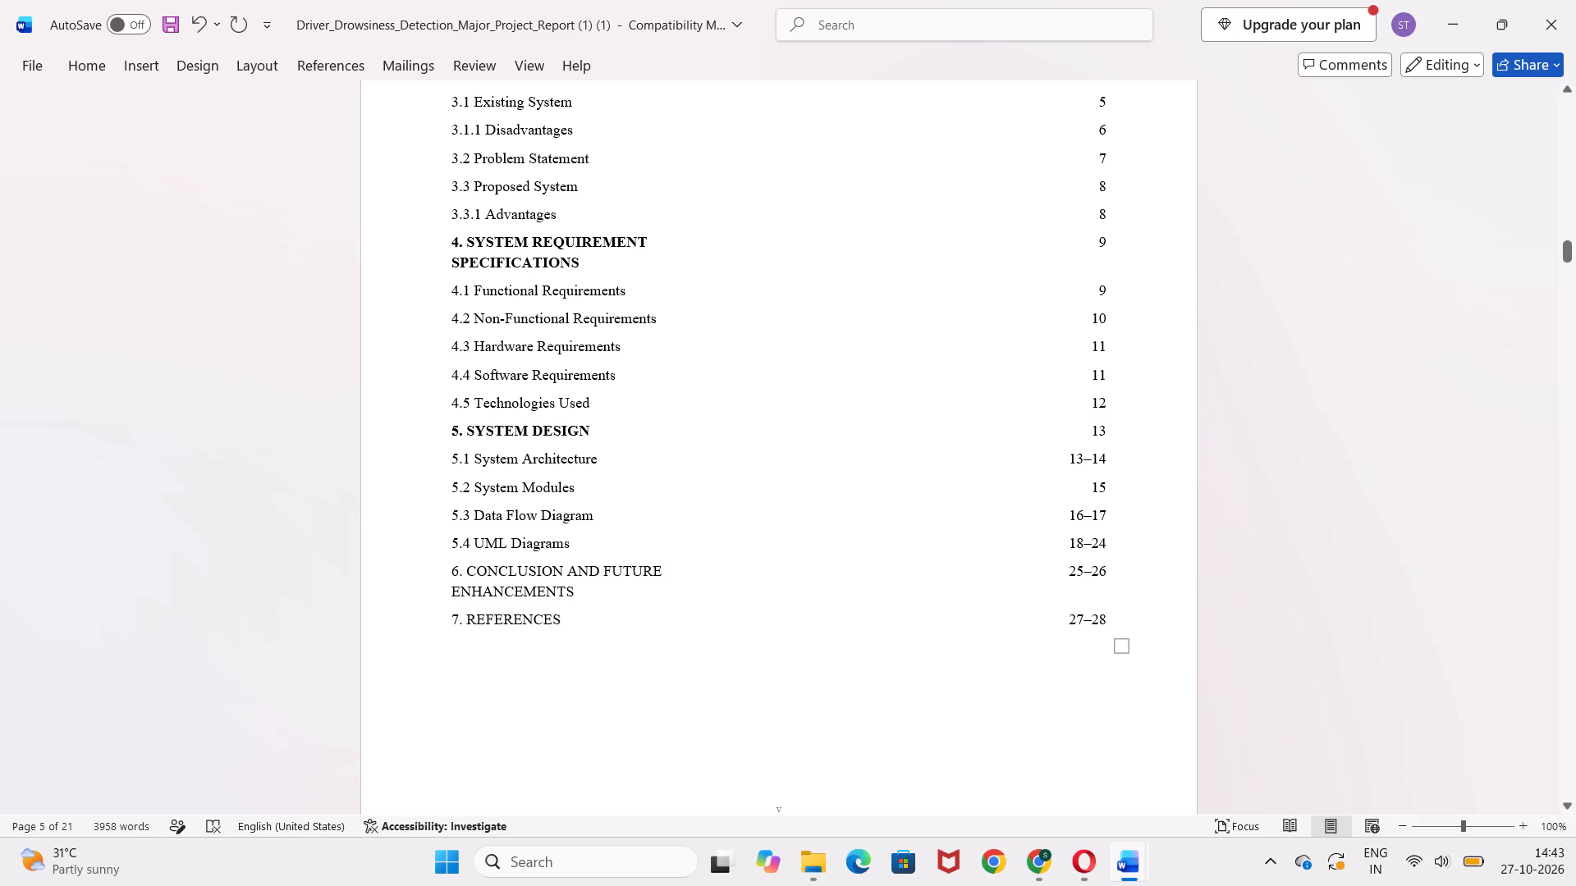
Make the index entries "6. CONCLUSION AND FUTURE ENHANCEMENTS" and "7. REFERENCES" bold, together with their page numbers.
drag(451, 565, 511, 591)
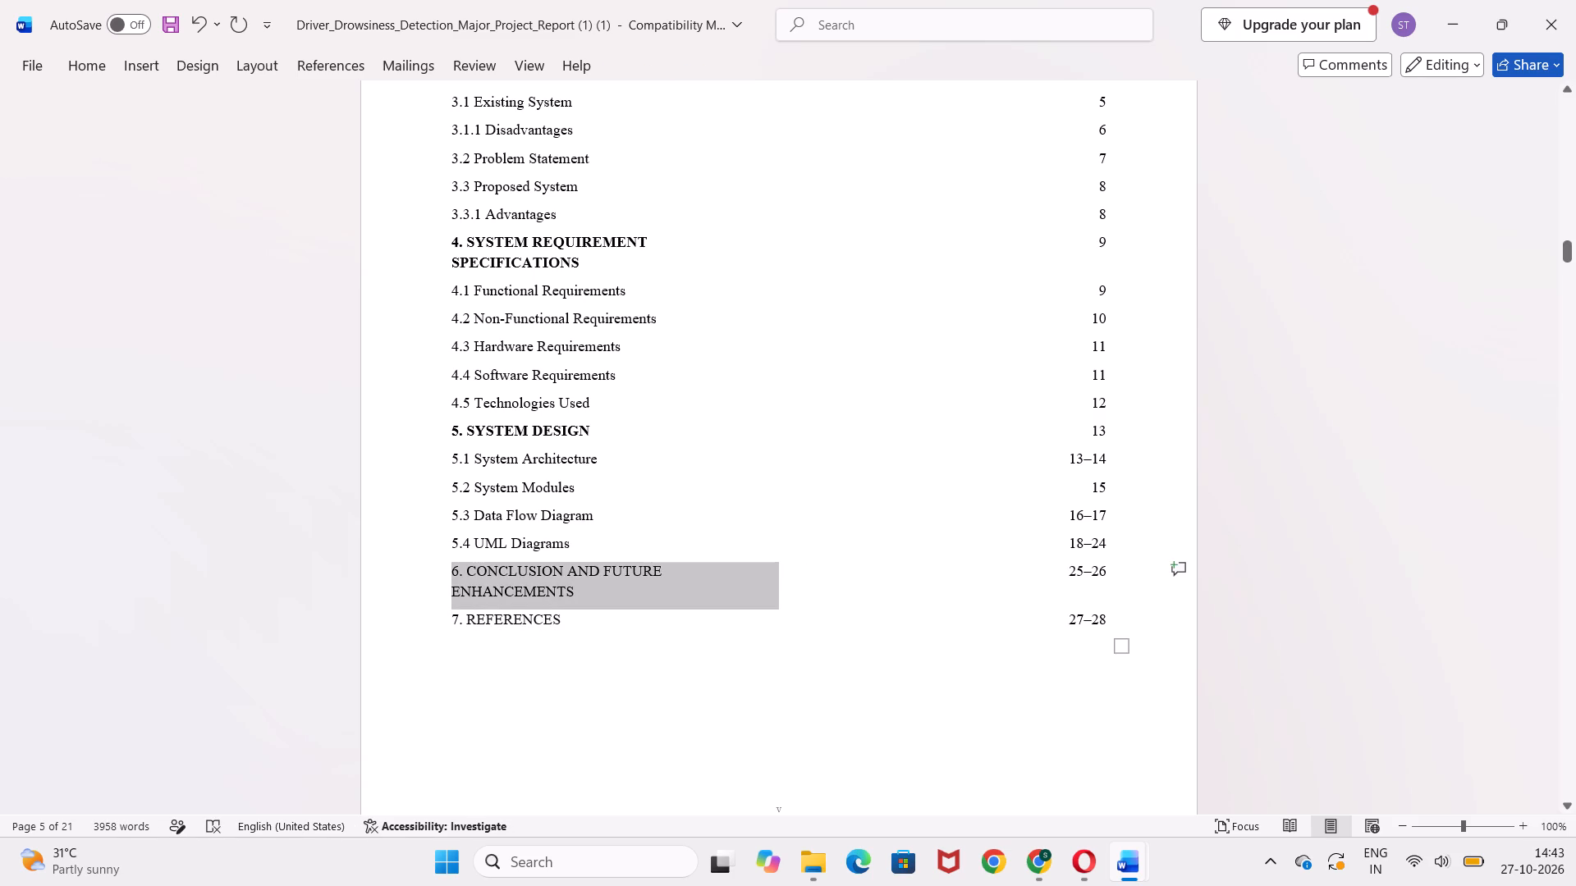
drag(511, 591, 586, 646)
click(603, 614)
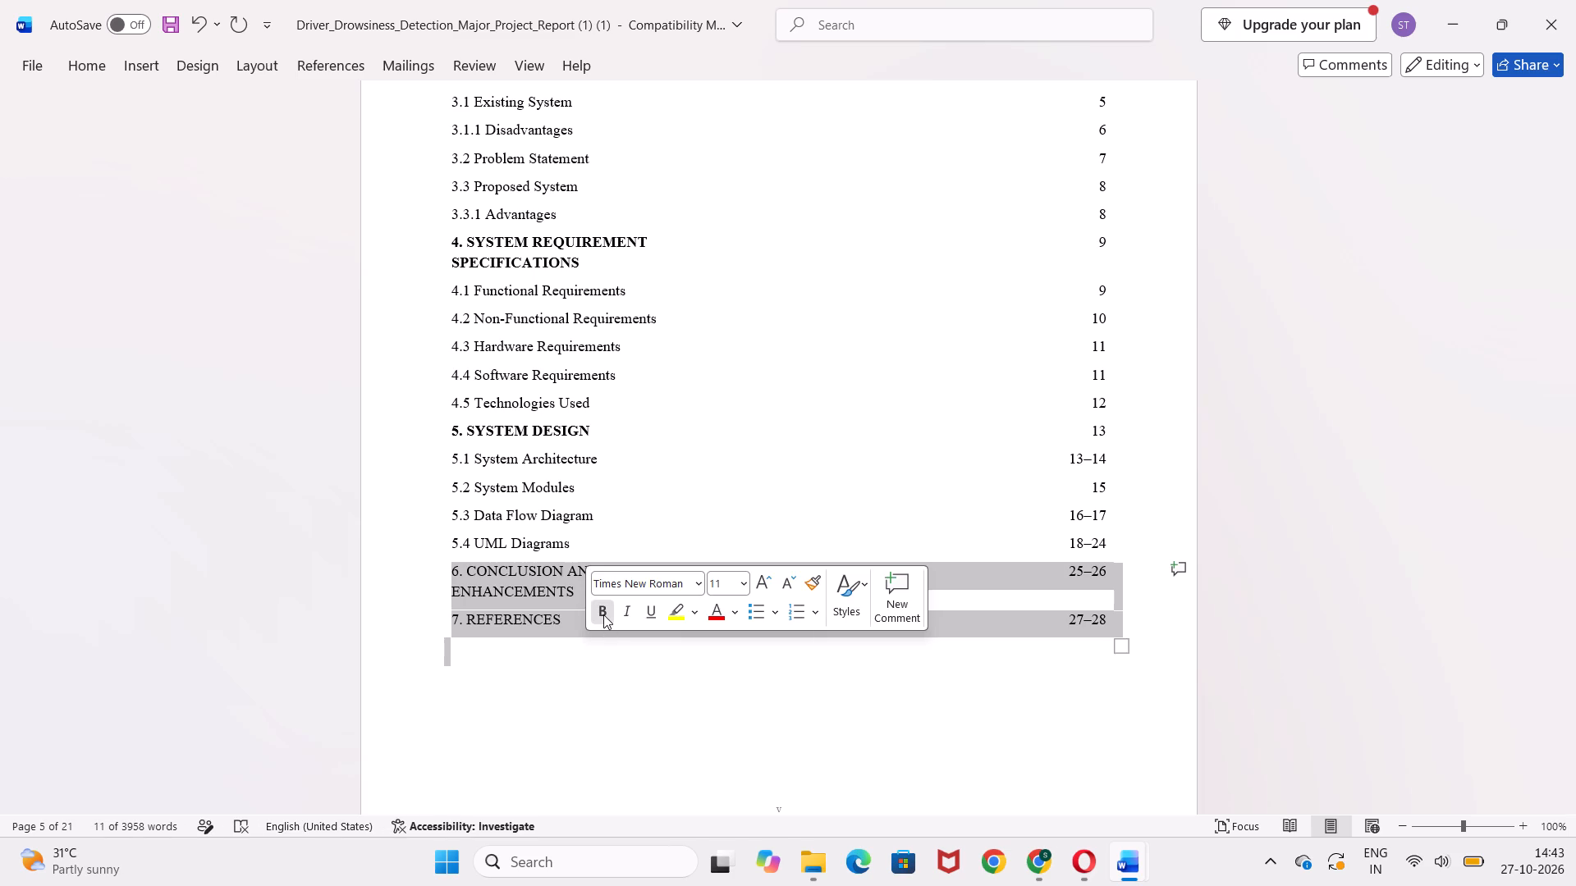
click(606, 715)
Look through the report from the end of the index, past the list of figures and chapters 1 to 4, to the UML diagrams in chapter 5.
scroll(606, 715, down, 1)
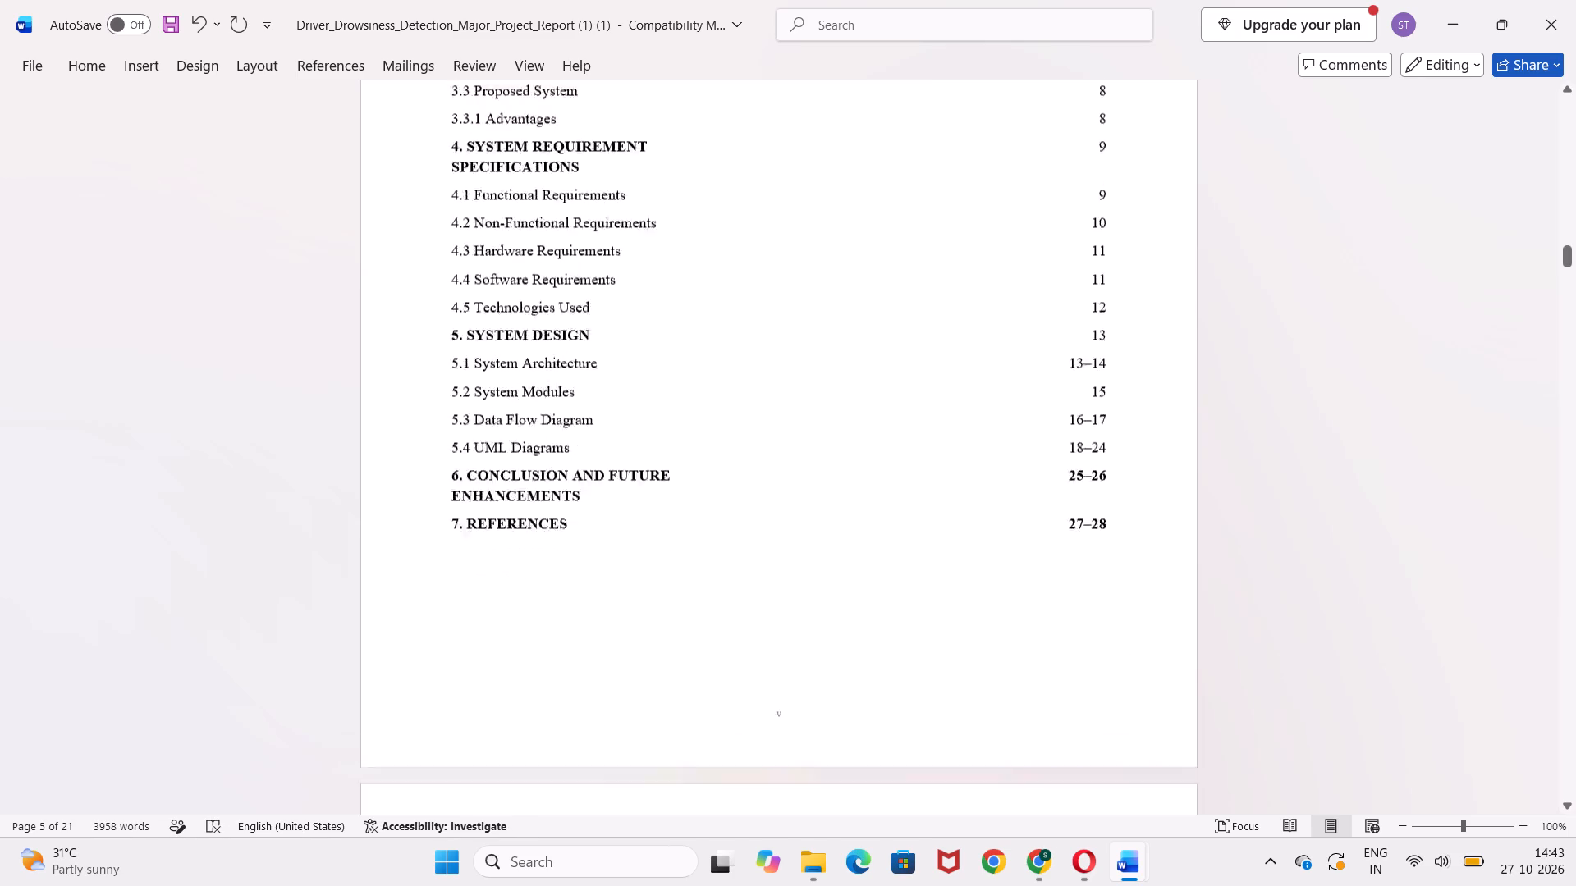
scroll(606, 715, down, 2)
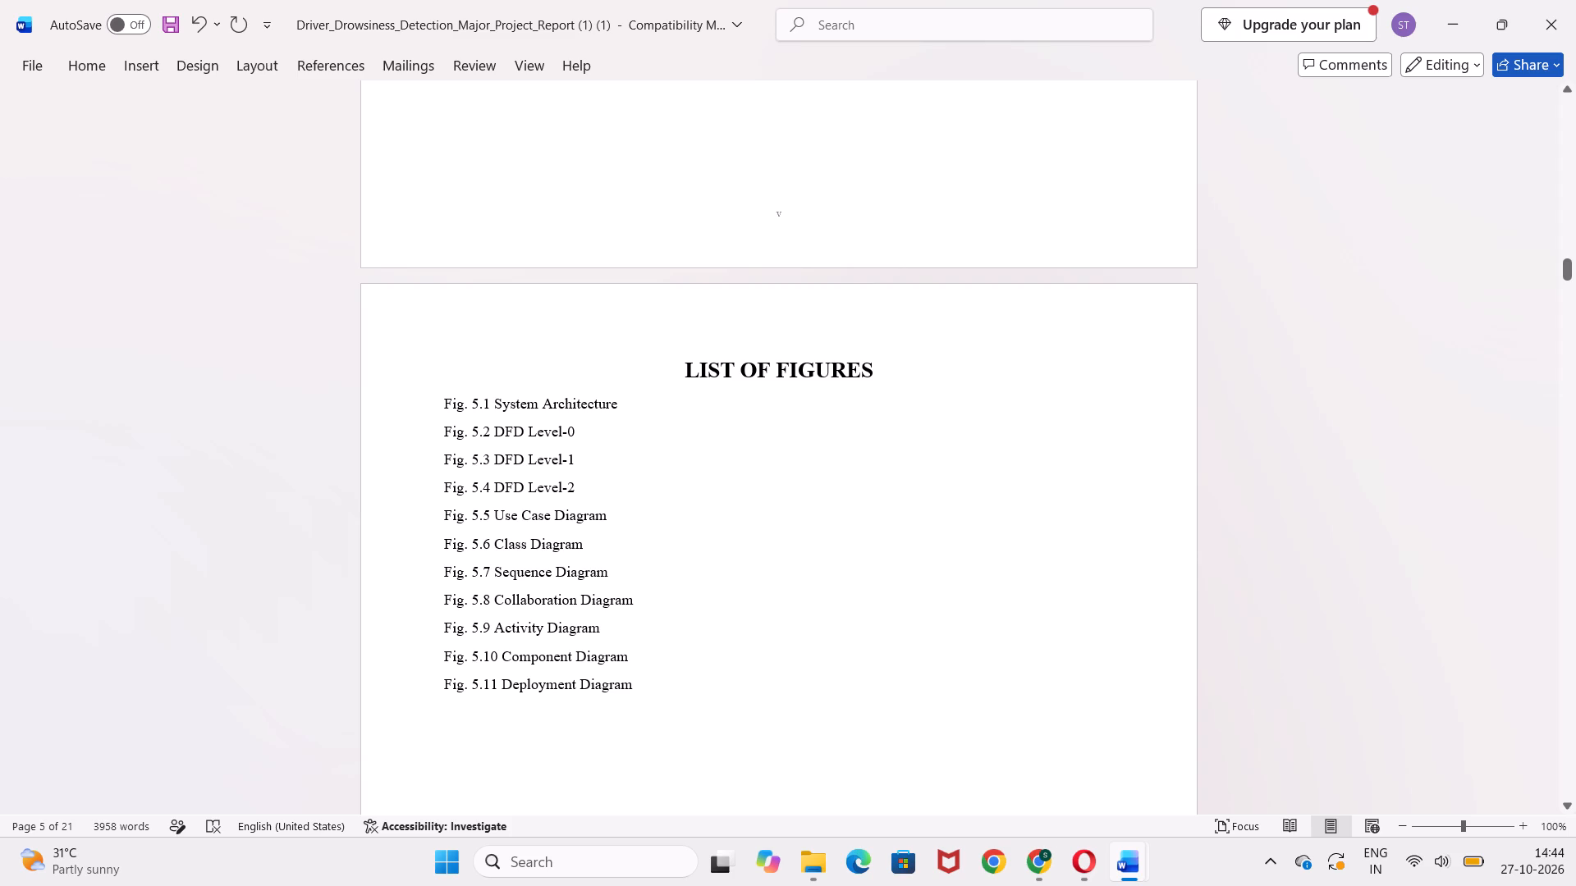
scroll(591, 421, down, 2)
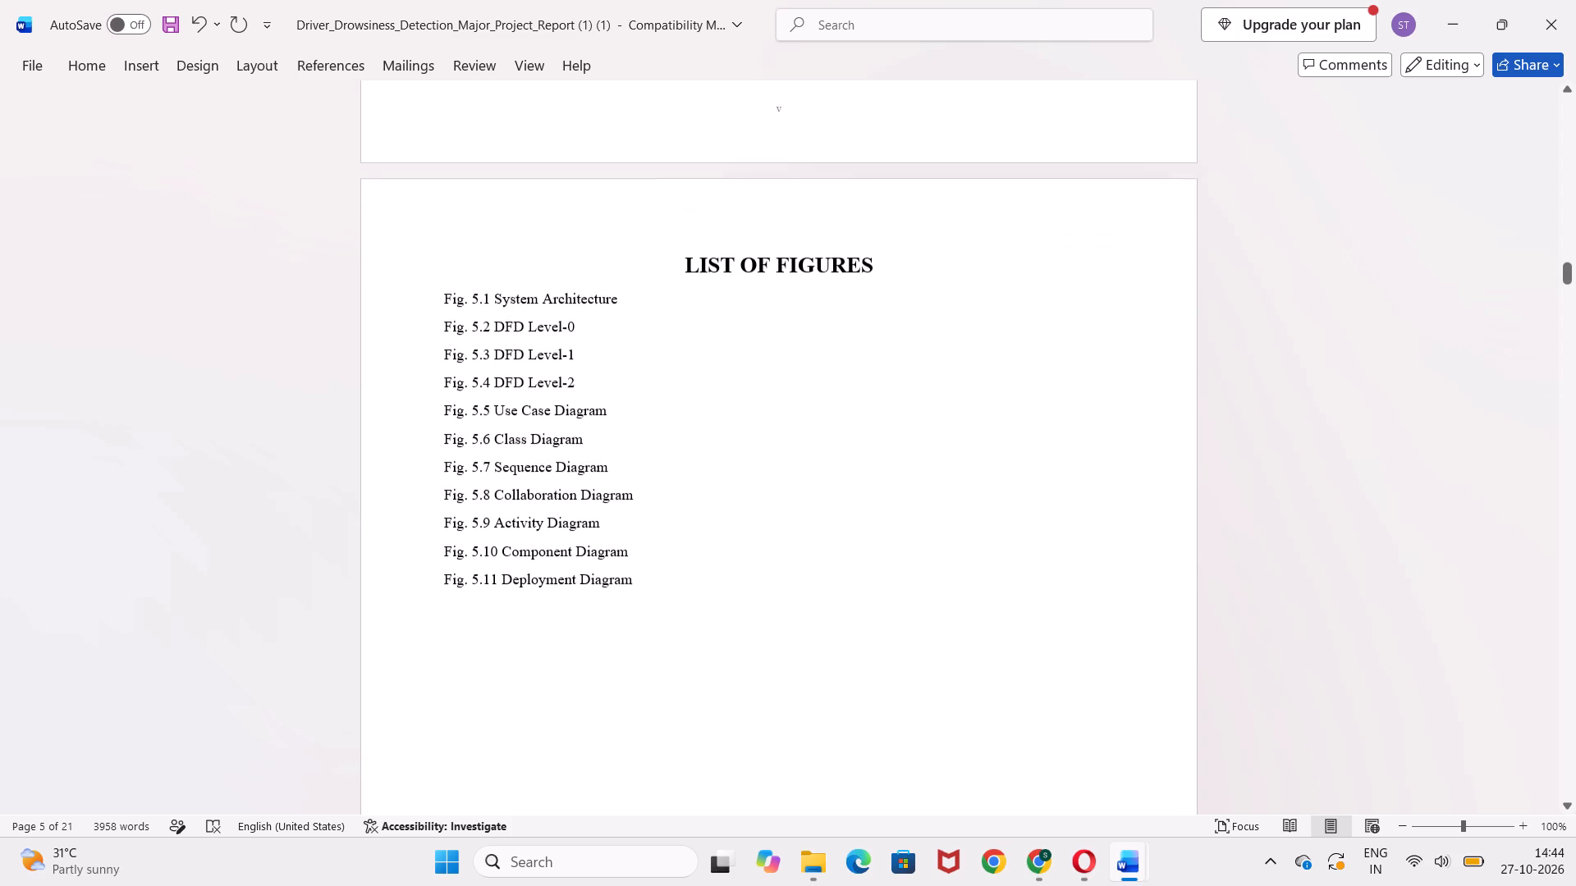
scroll(591, 421, down, 6)
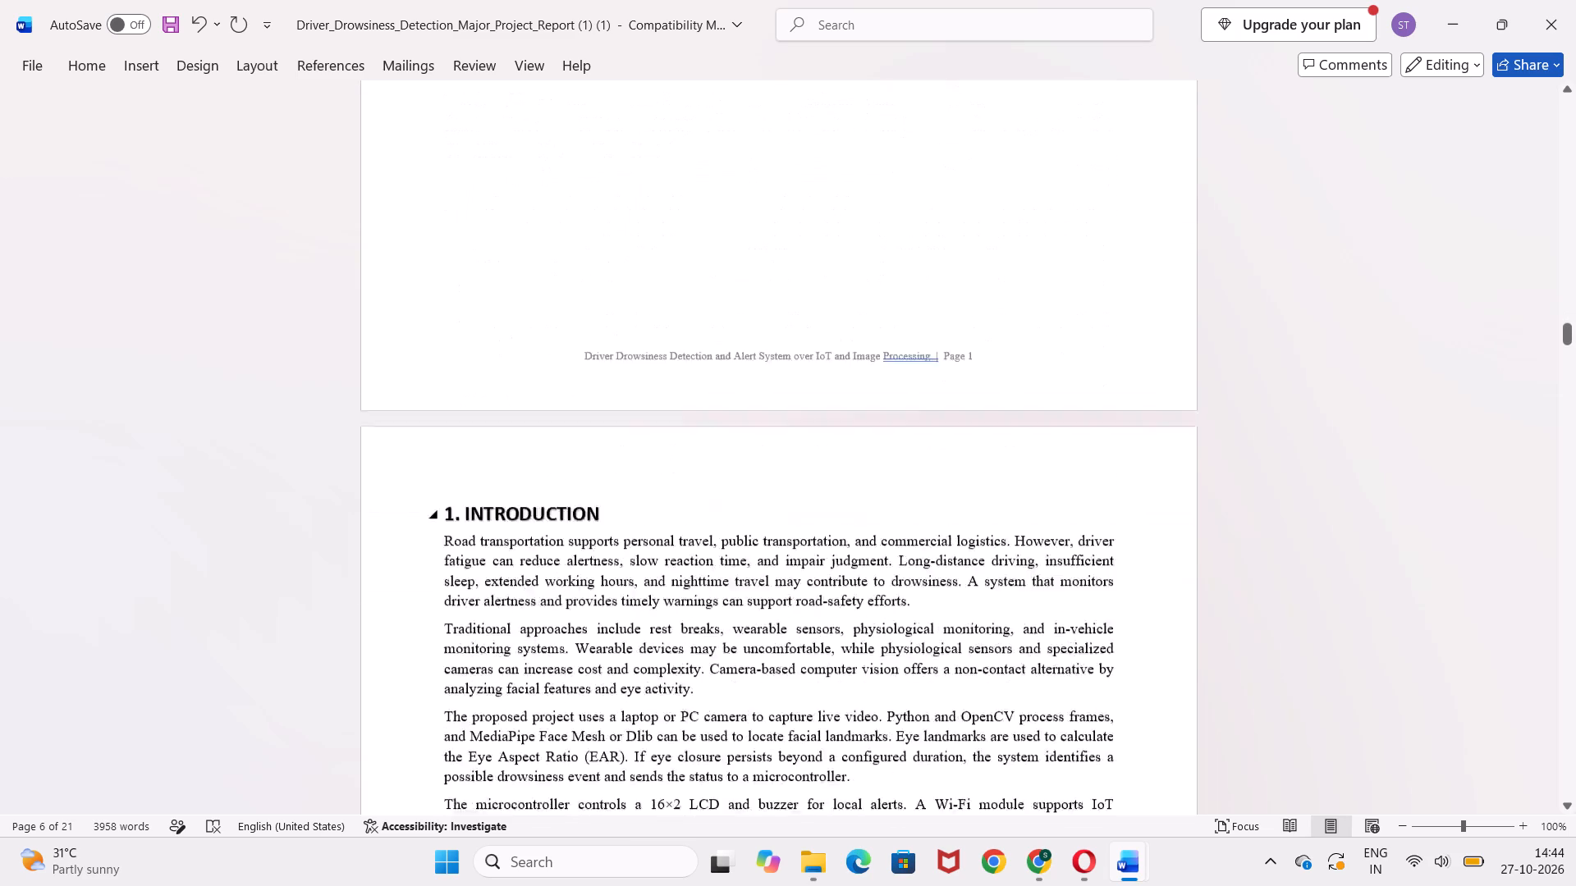
scroll(591, 421, down, 2)
scroll(591, 421, up, 1)
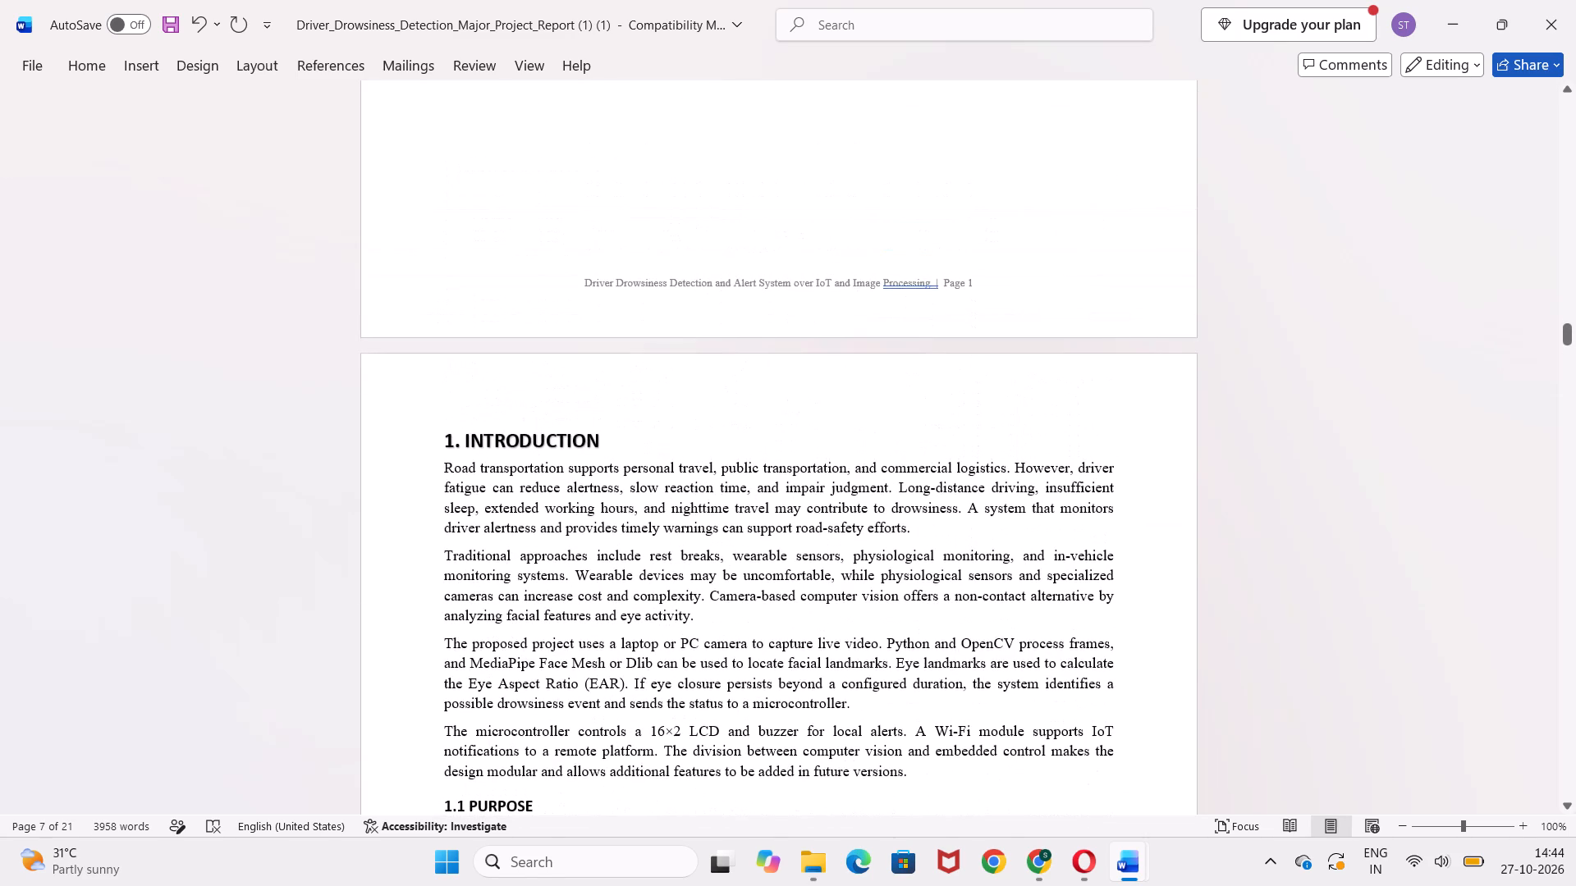
scroll(591, 421, down, 1)
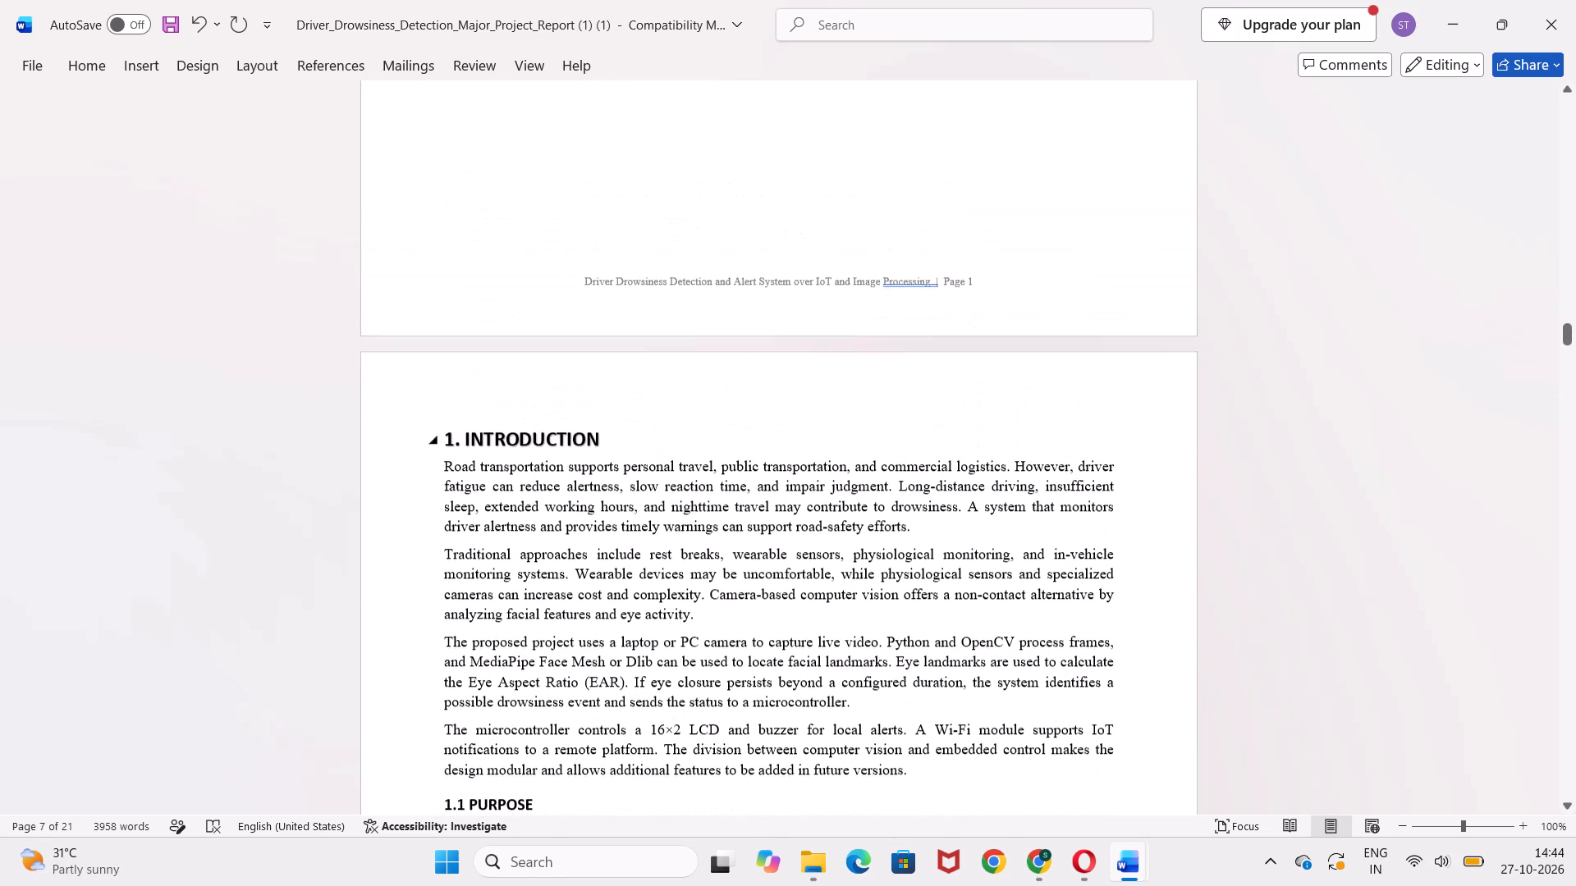
scroll(591, 421, down, 3)
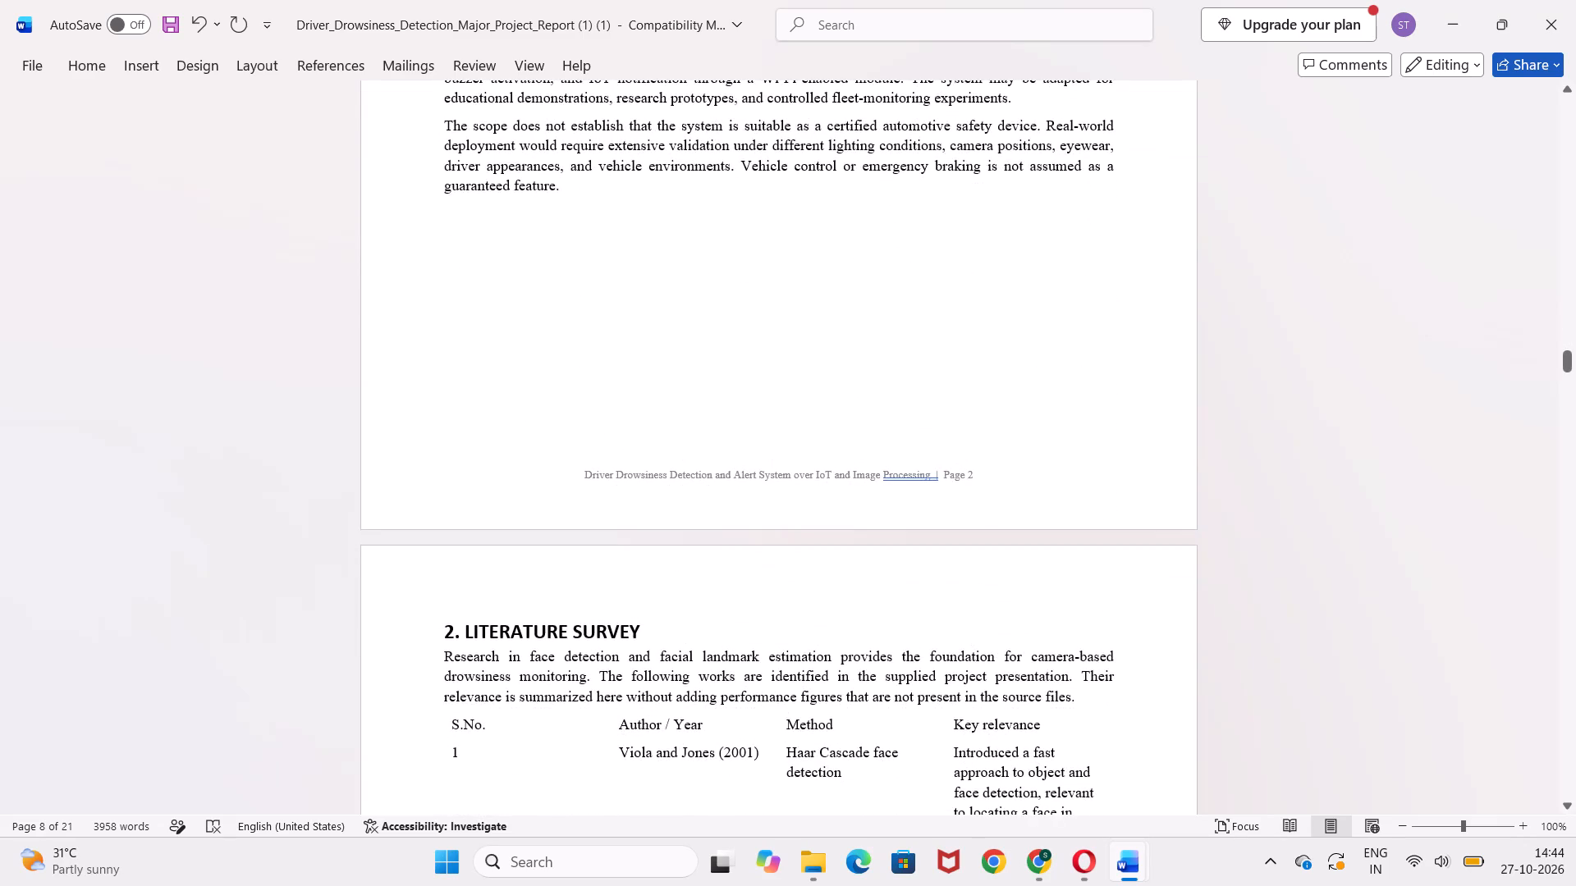
scroll(591, 421, down, 5)
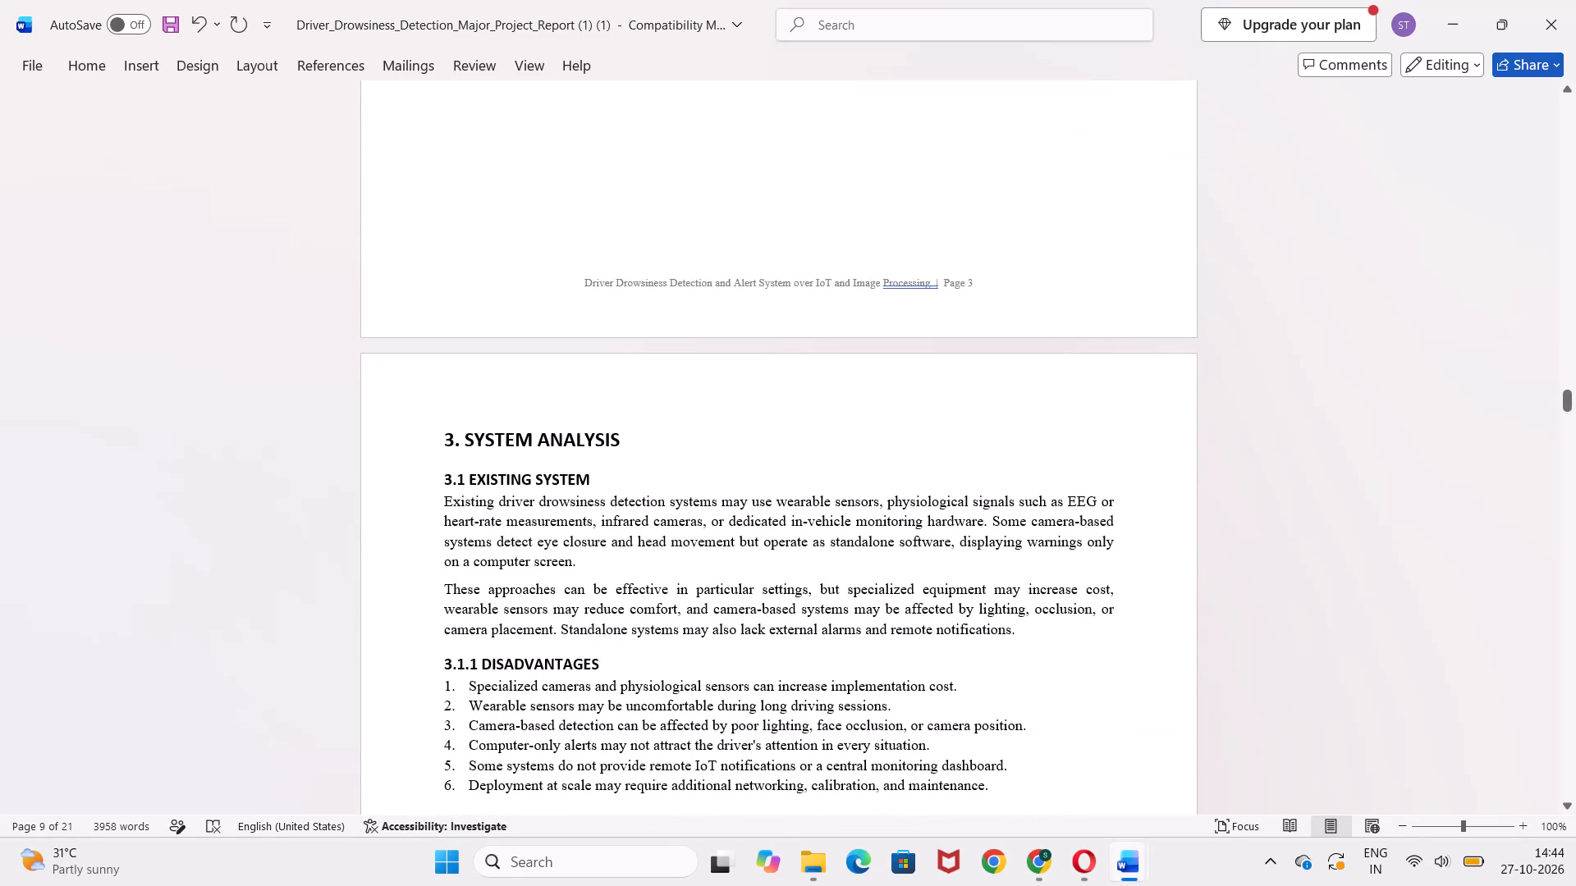
scroll(591, 421, down, 5)
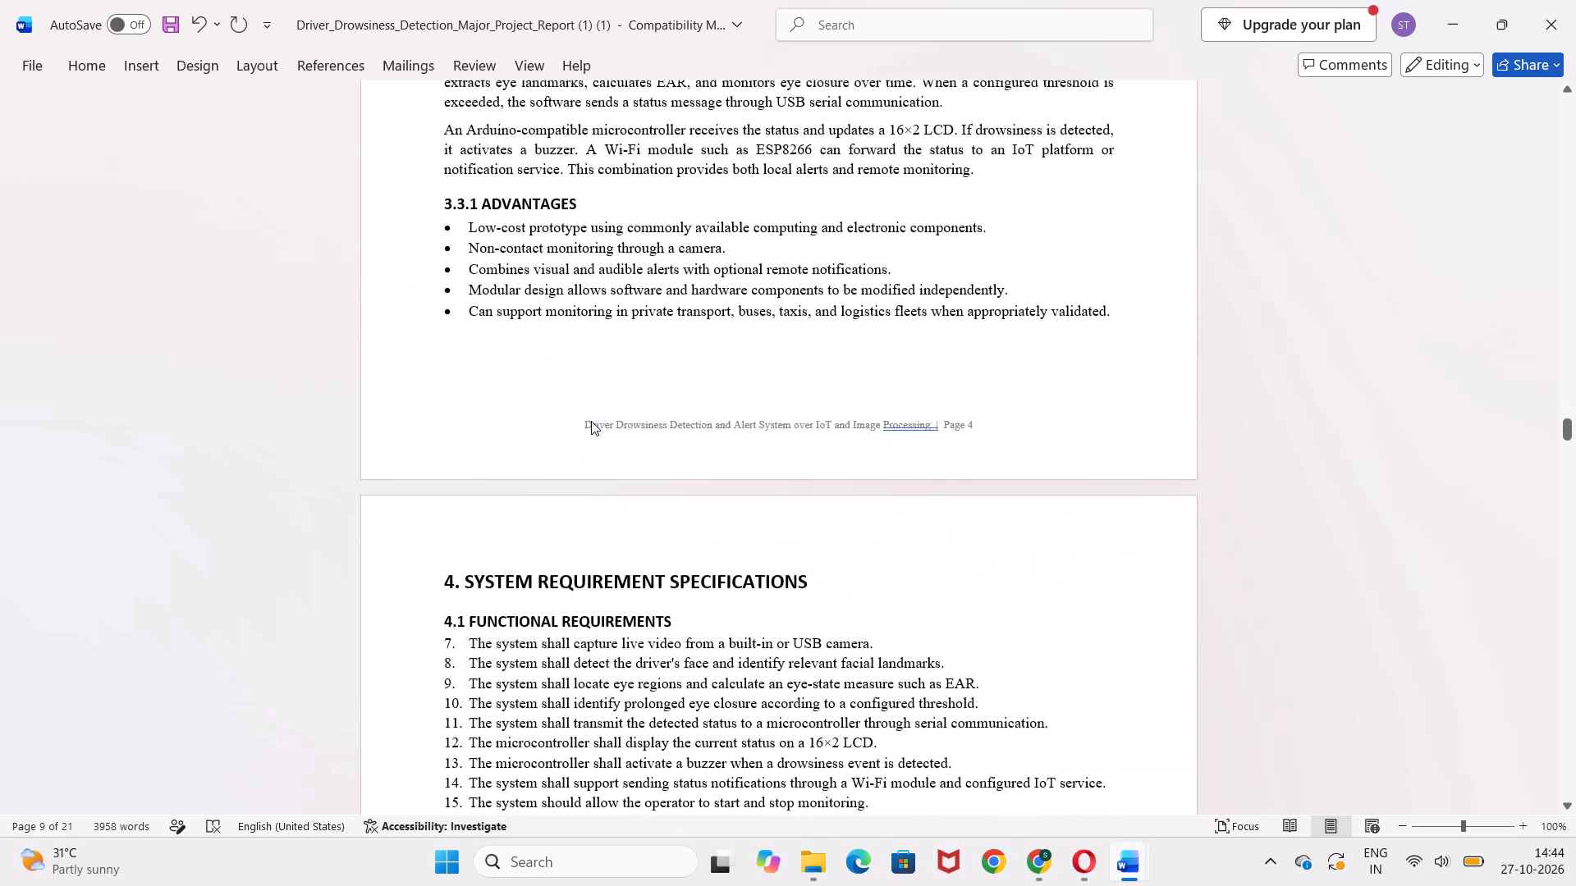
scroll(591, 421, down, 3)
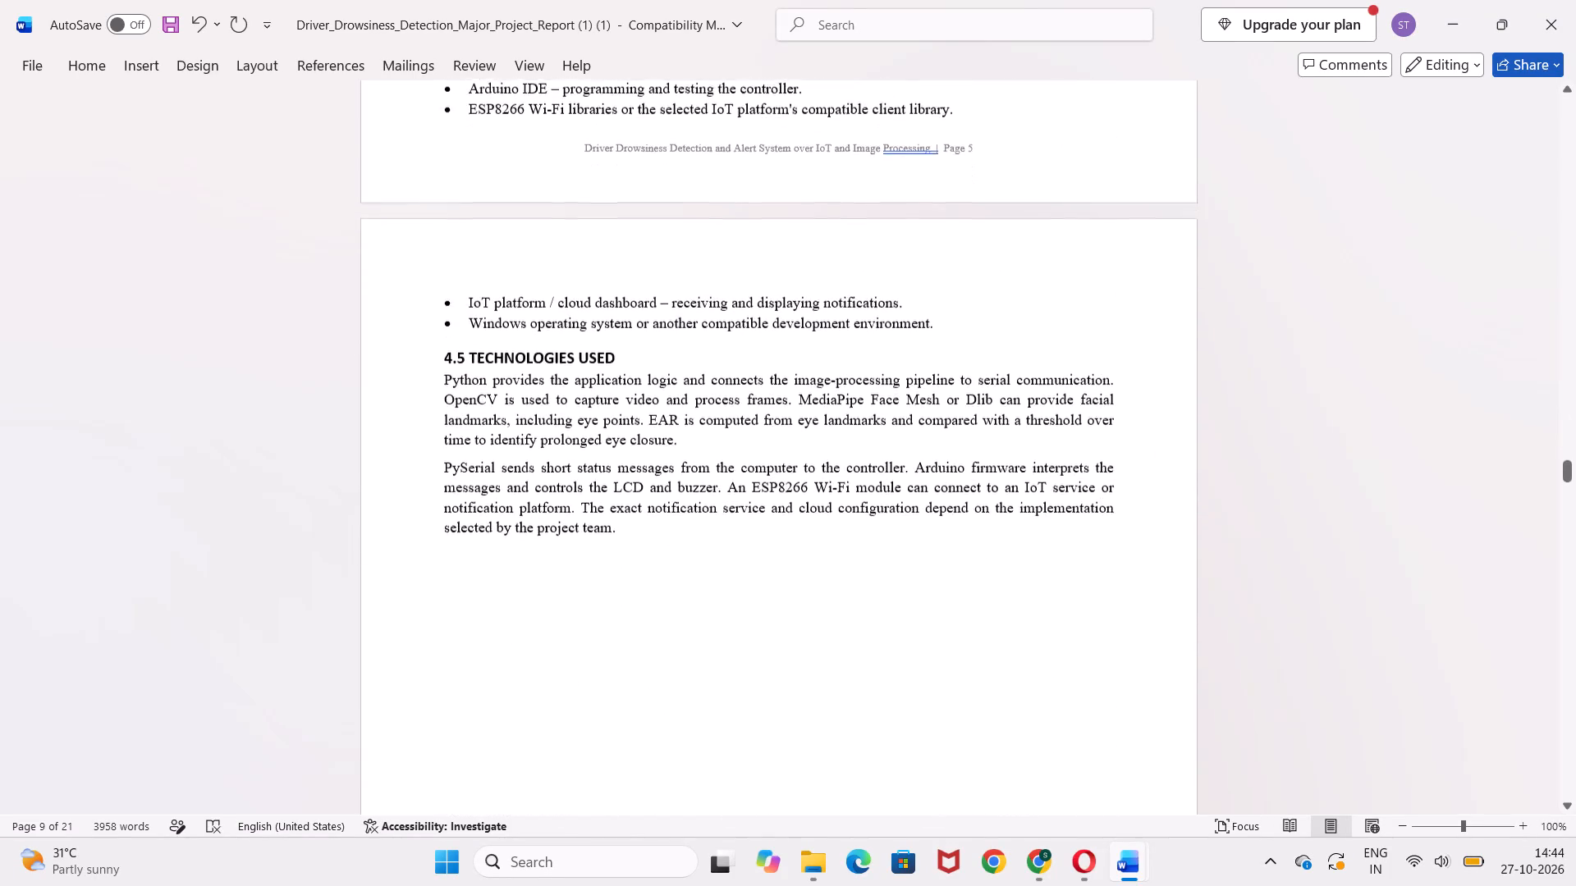
scroll(591, 421, down, 3)
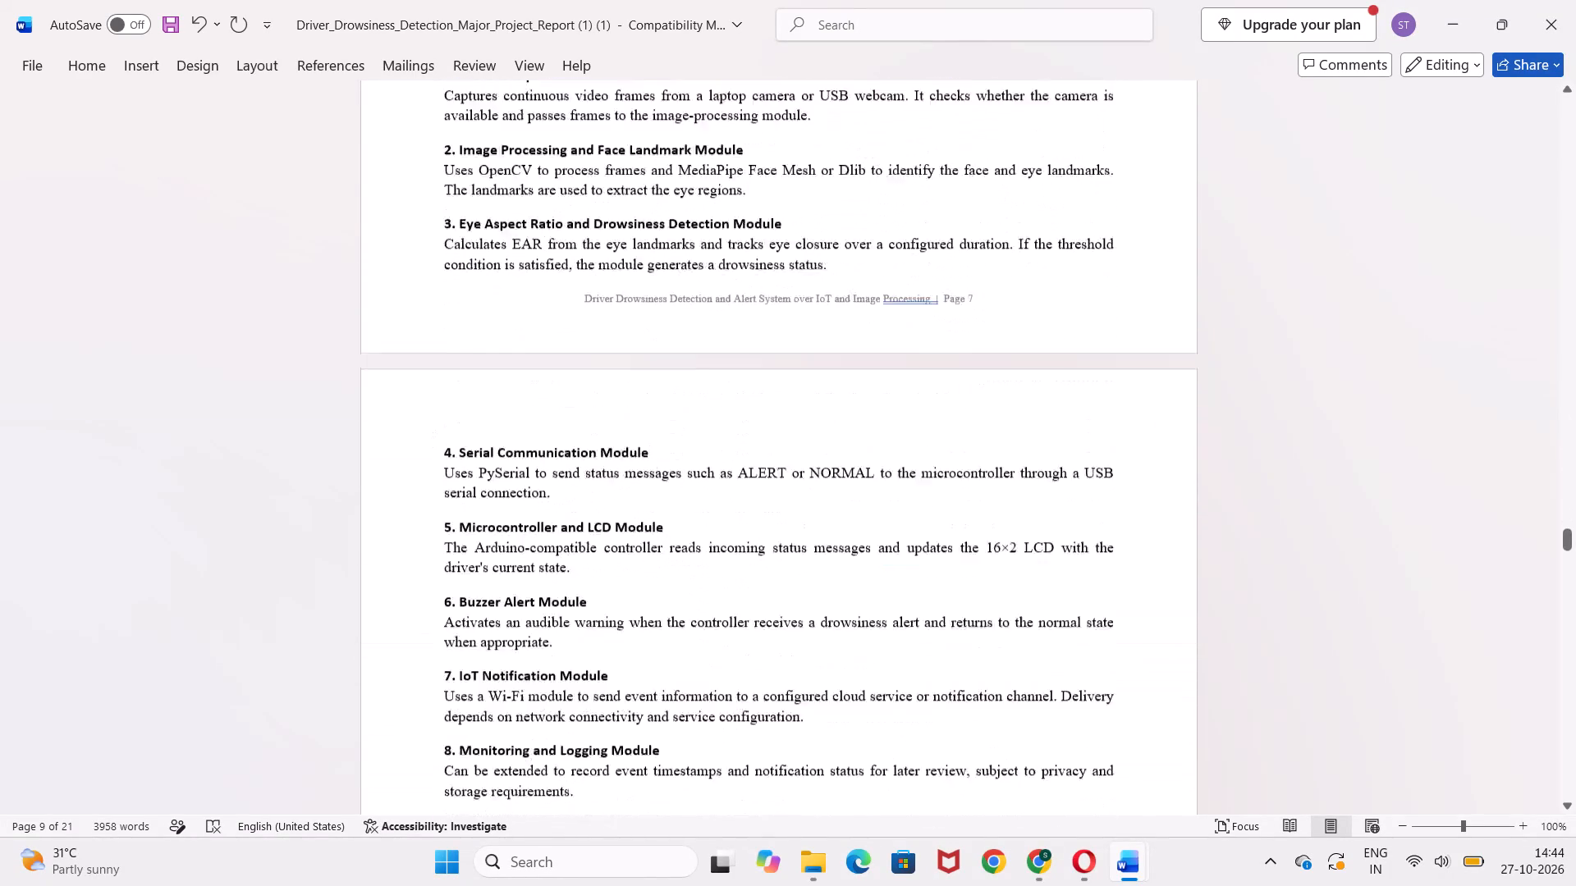
scroll(591, 421, down, 6)
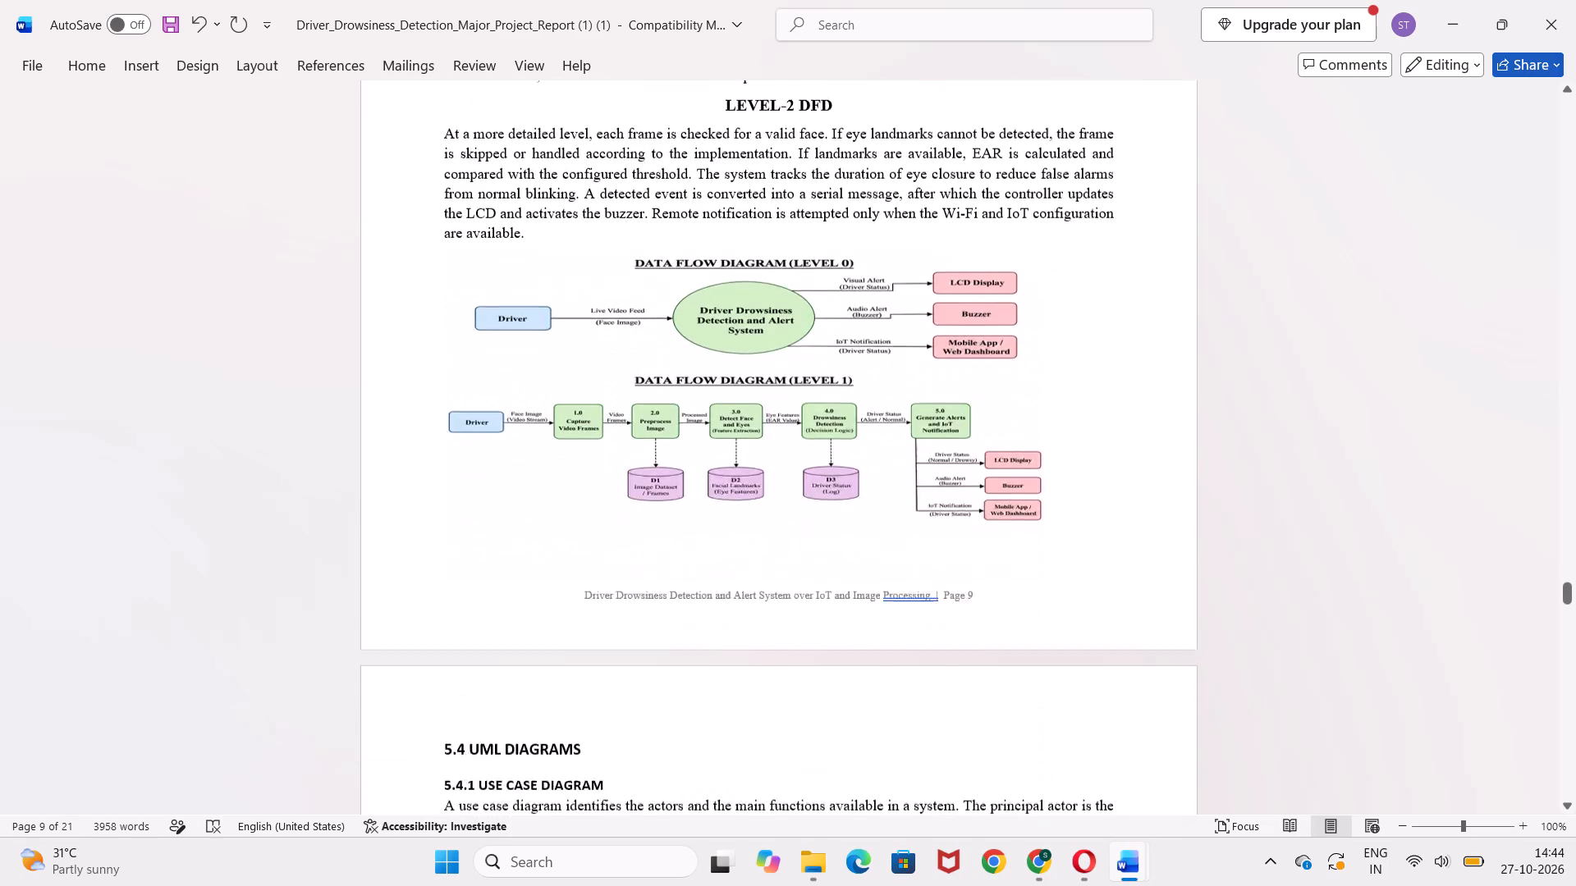
scroll(591, 421, down, 5)
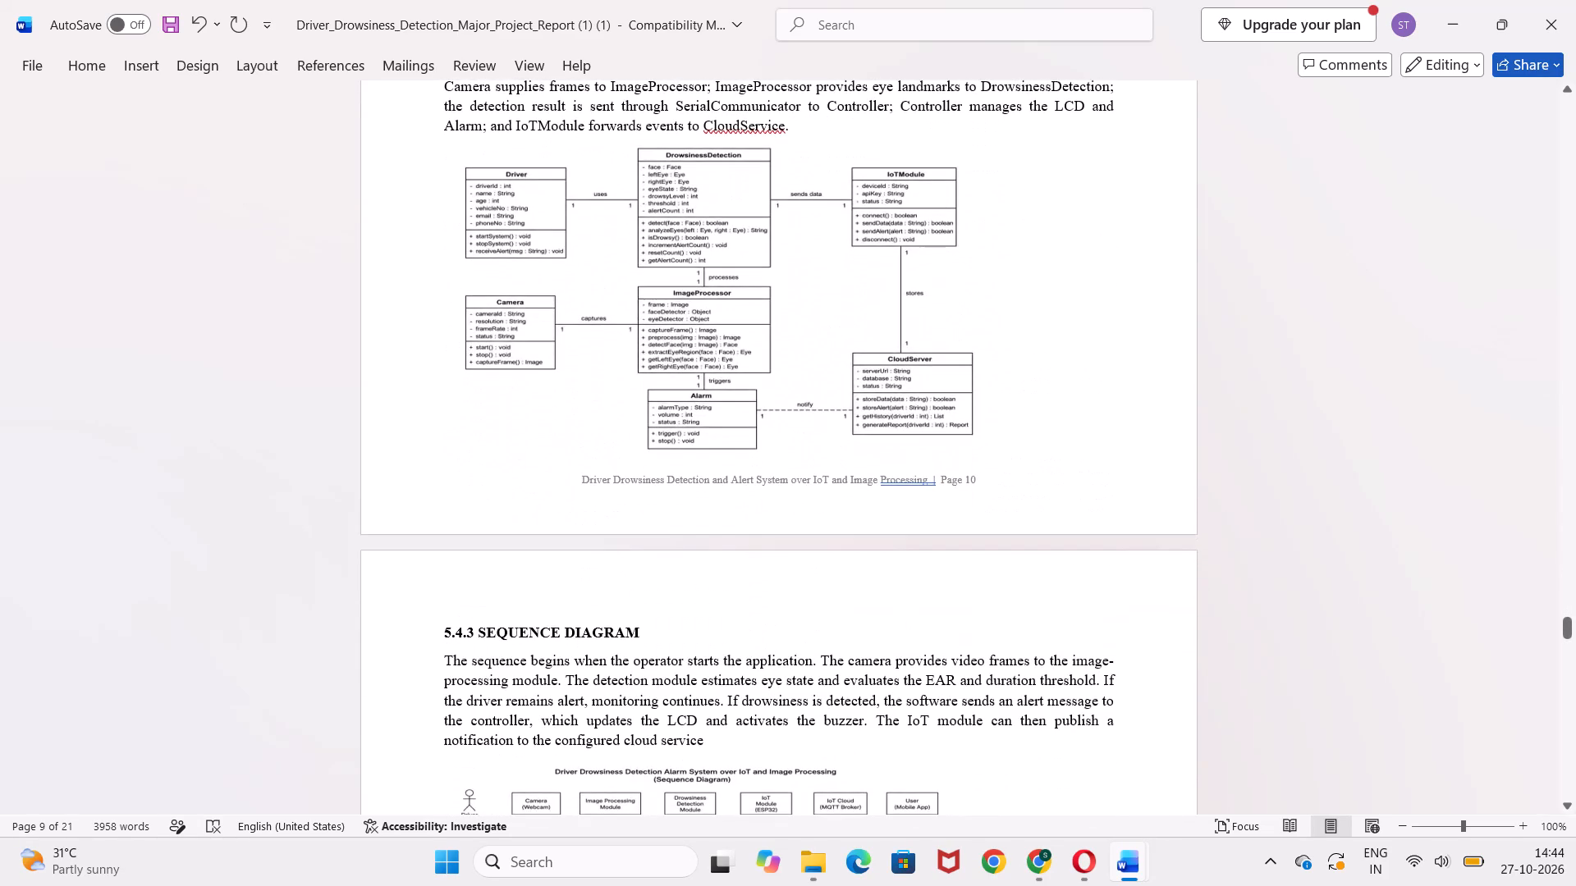
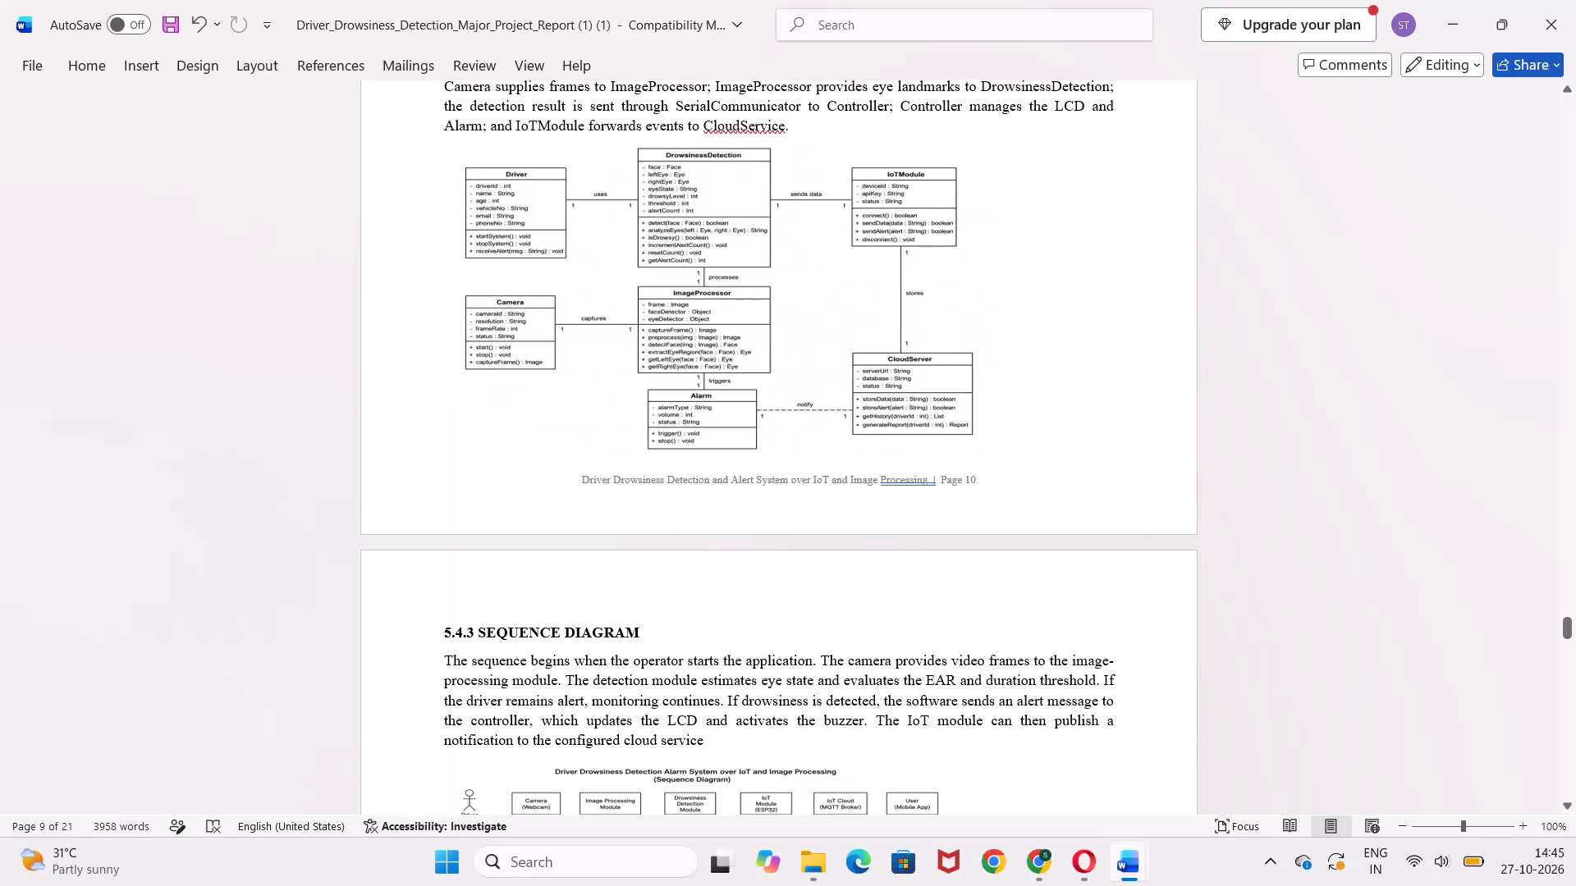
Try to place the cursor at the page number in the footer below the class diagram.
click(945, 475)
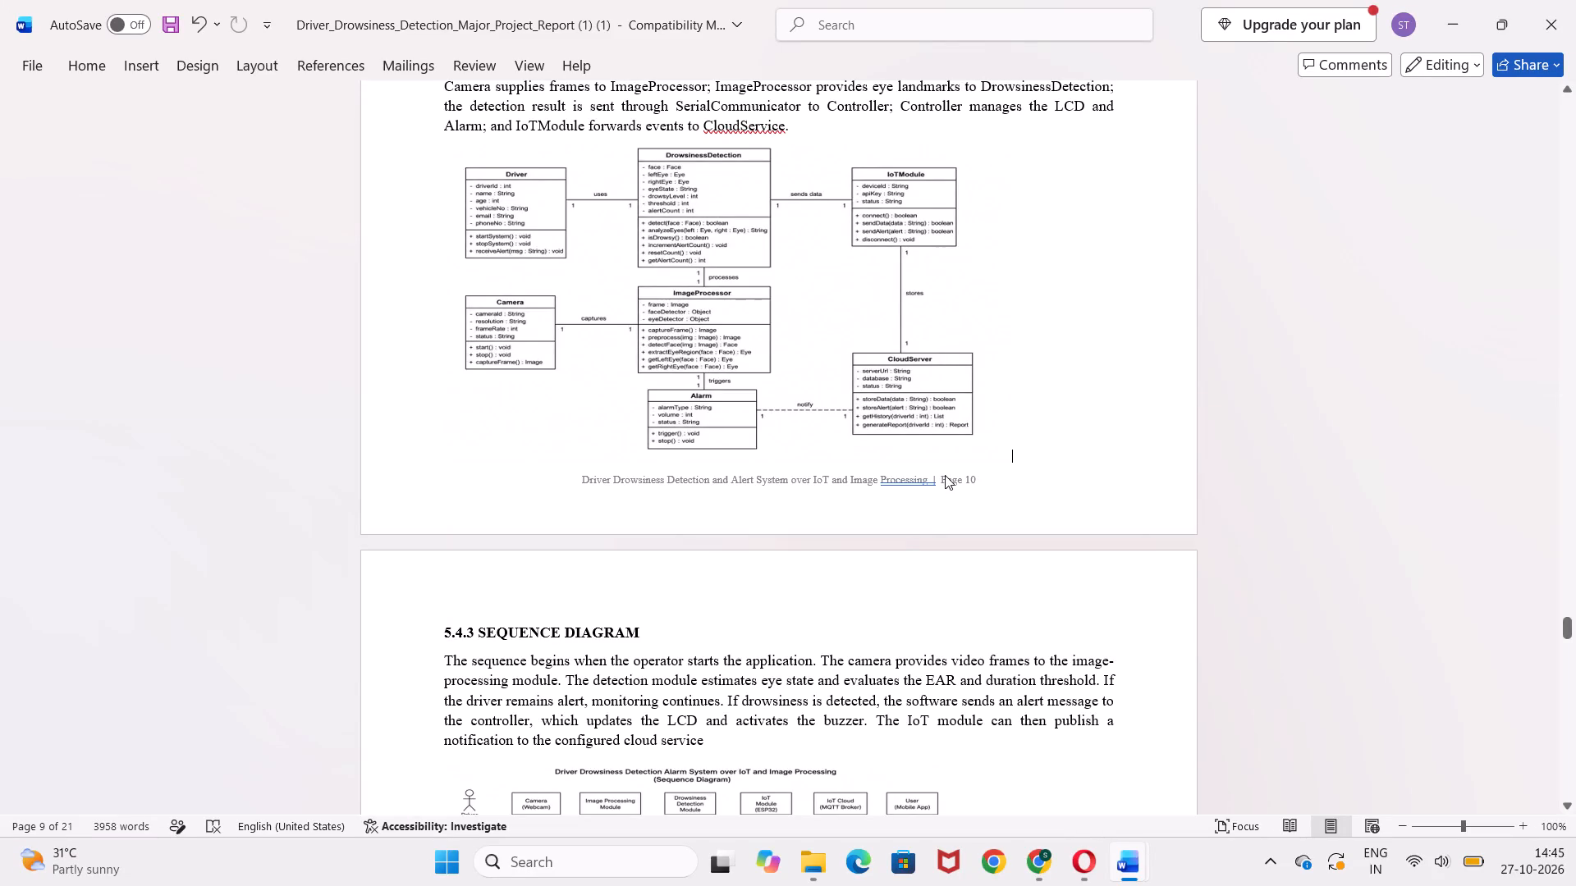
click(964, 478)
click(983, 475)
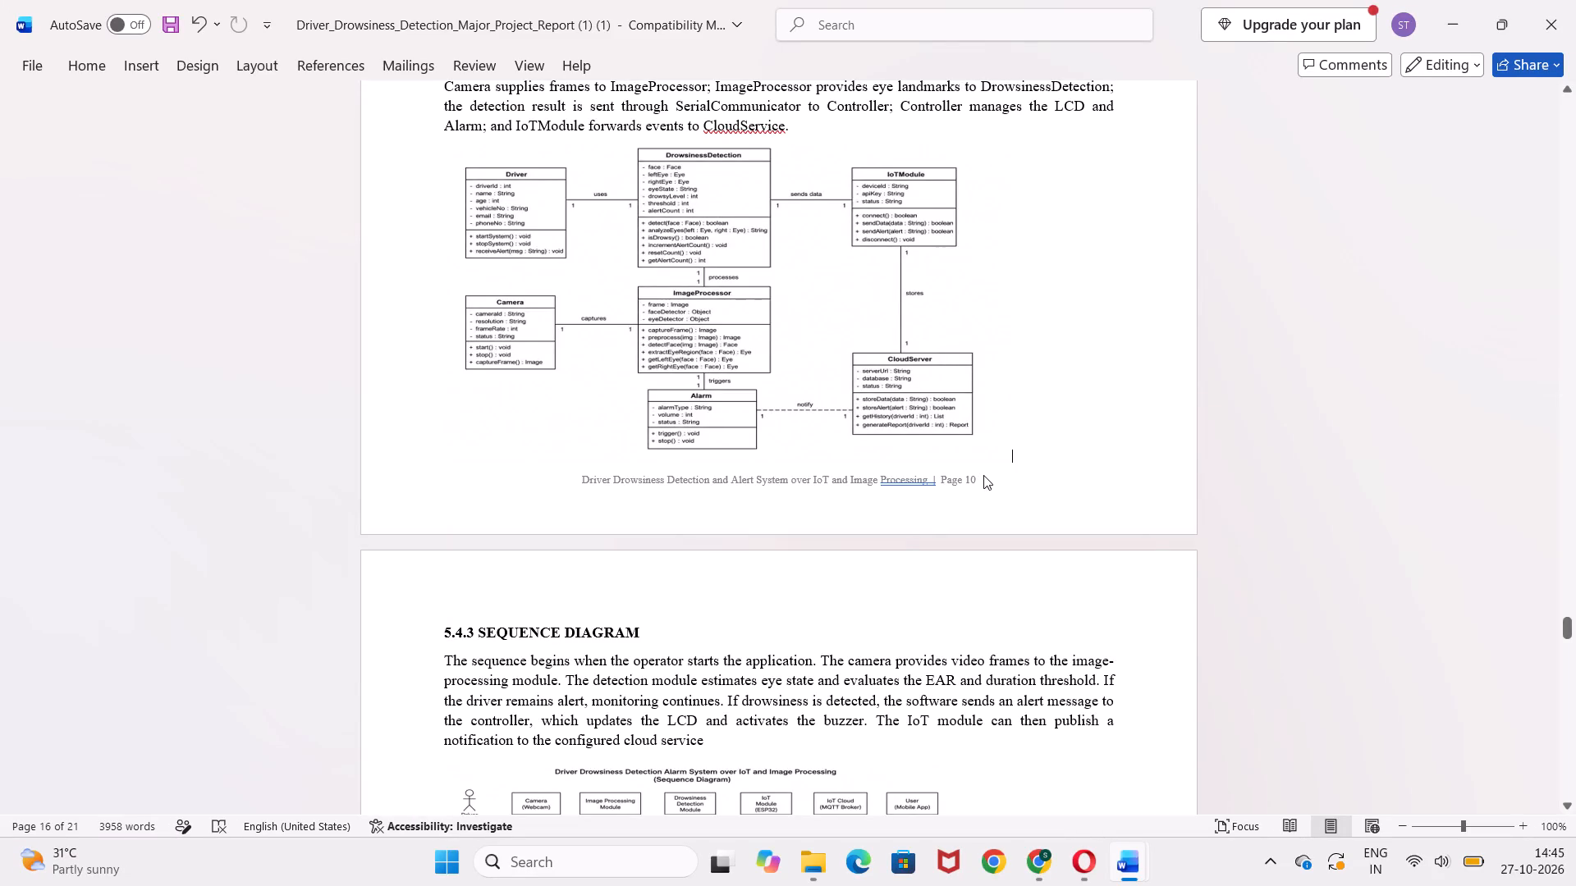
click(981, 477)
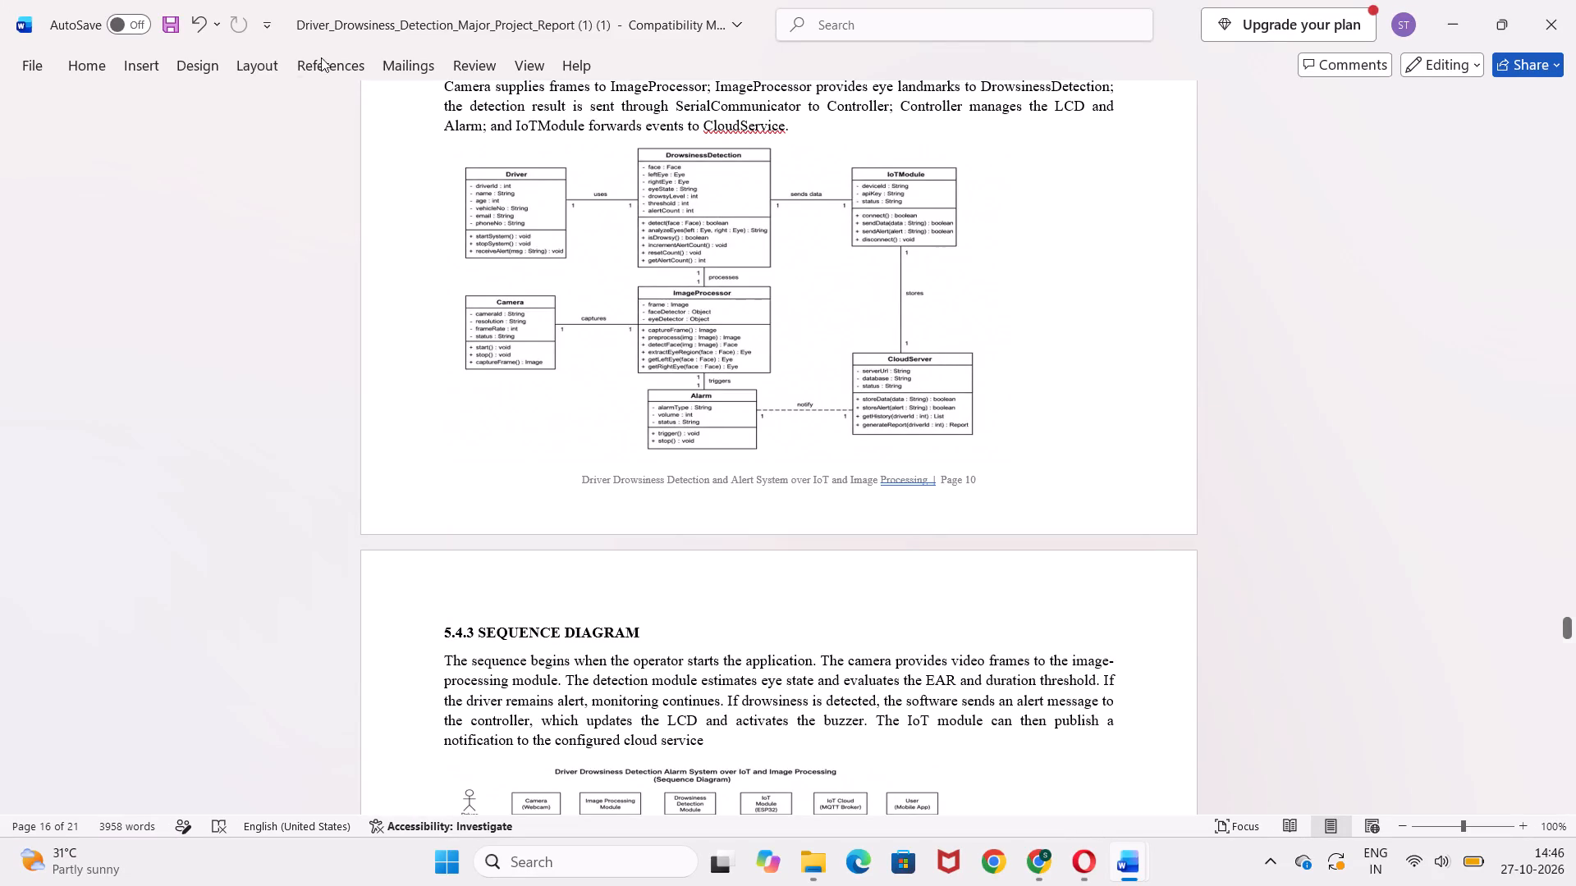
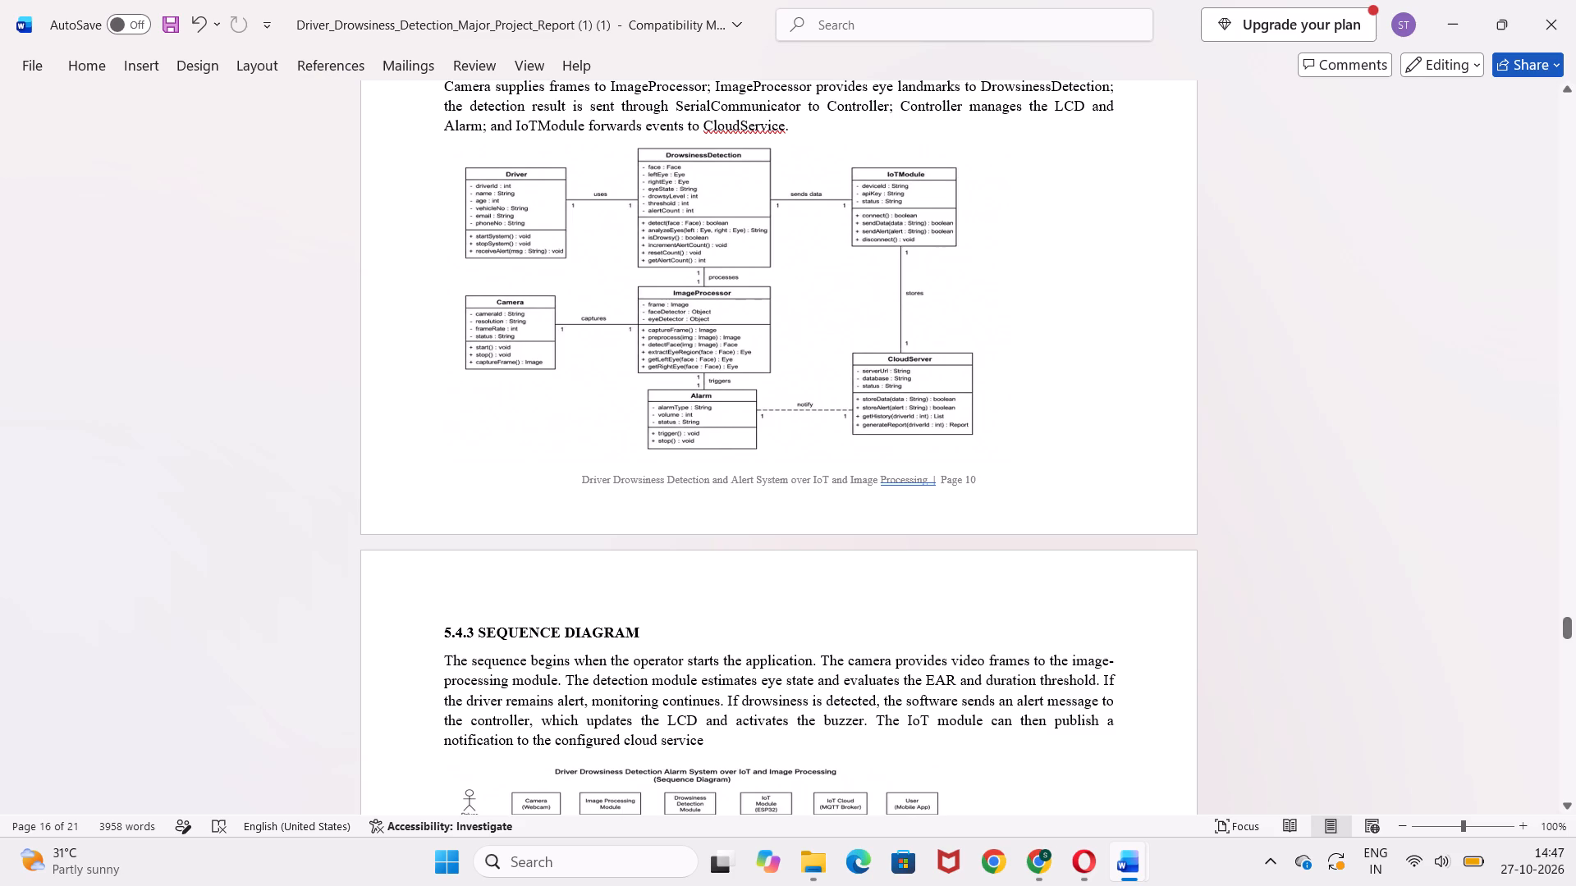
Review the page footers and numbering from the class diagram back to the title page.
scroll(525, 339, up, 10)
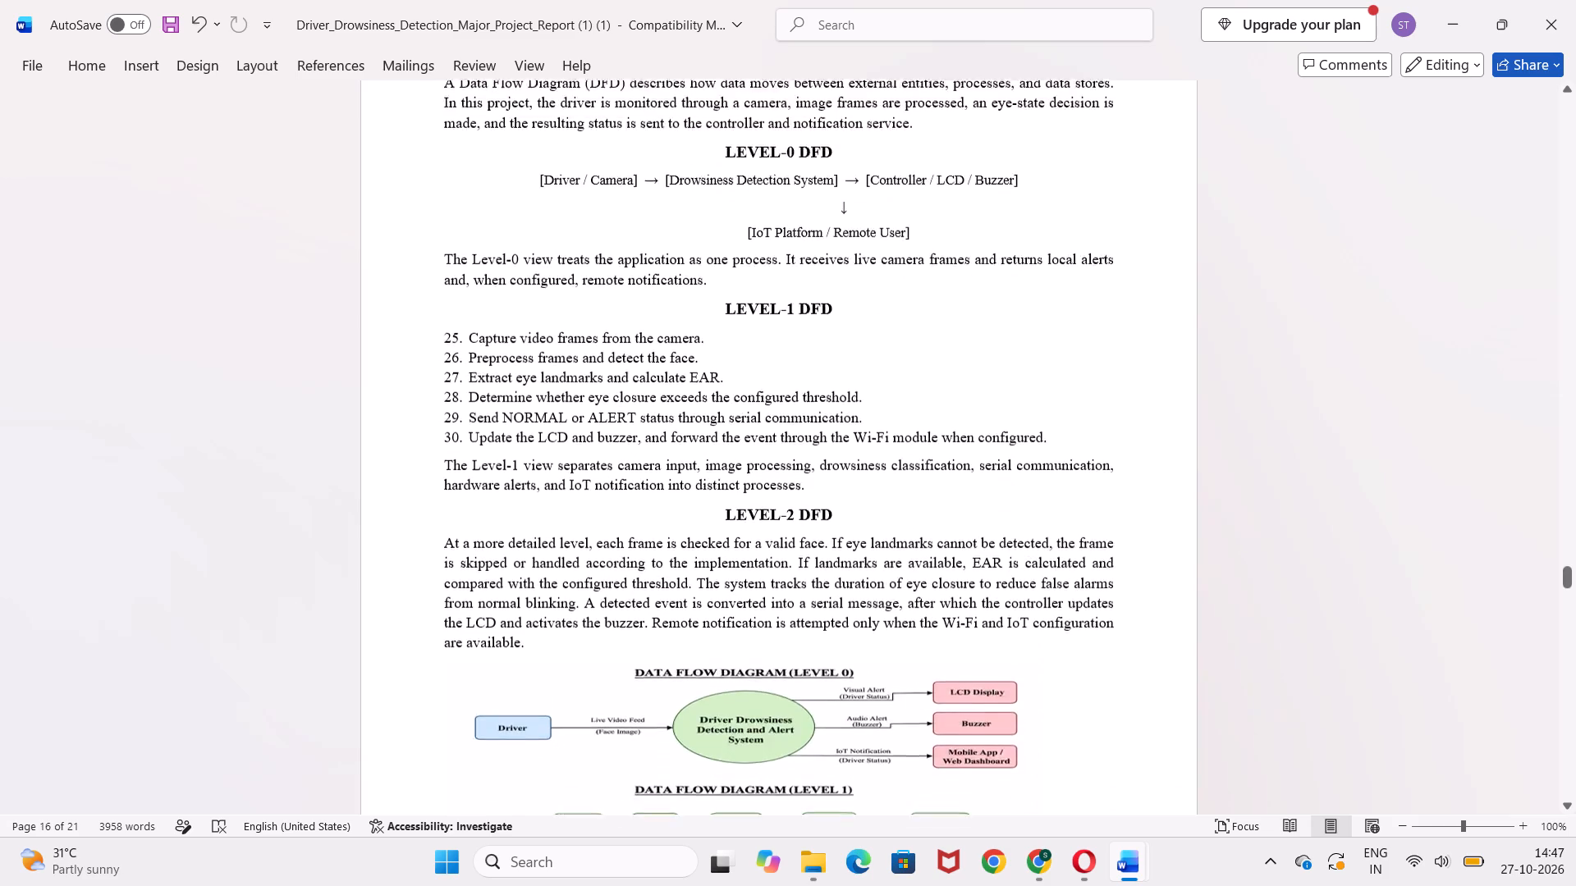
scroll(525, 339, up, 9)
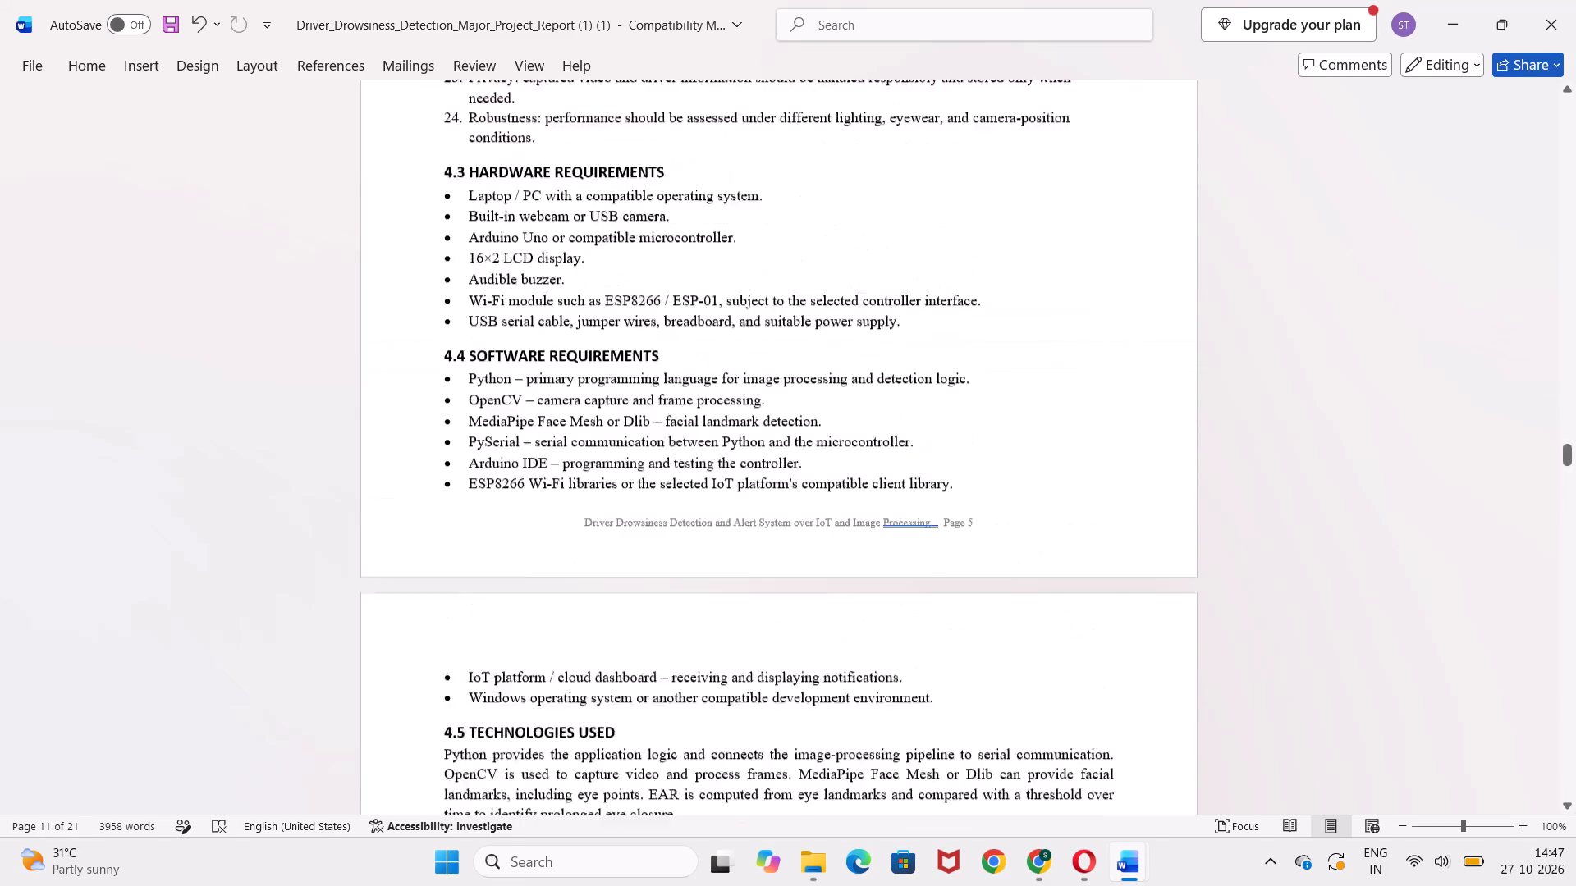
scroll(525, 339, up, 8)
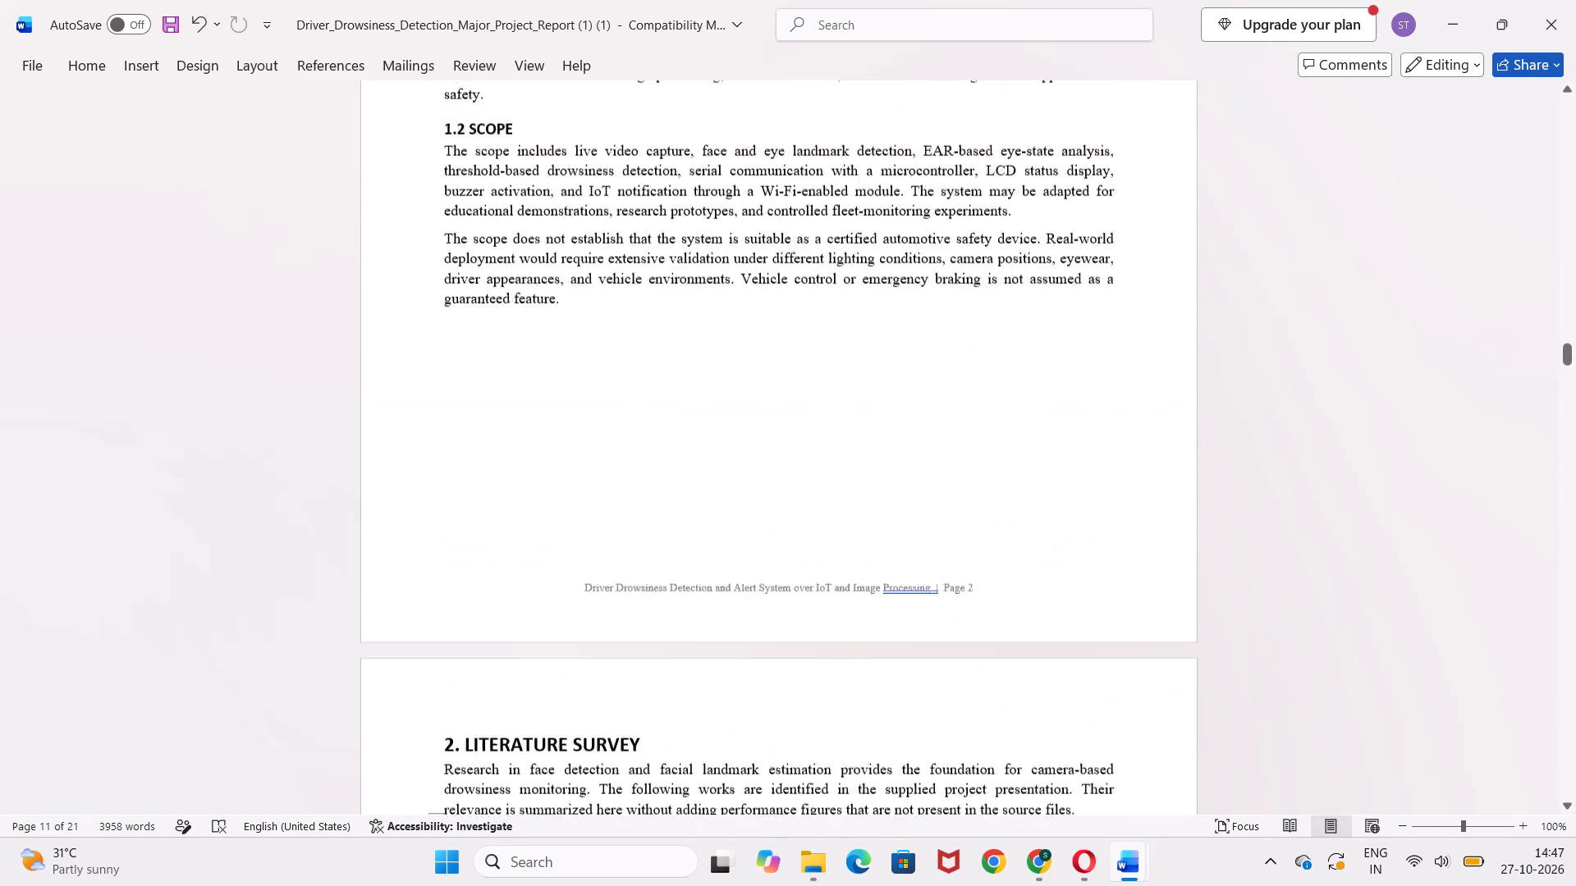
scroll(525, 339, up, 7)
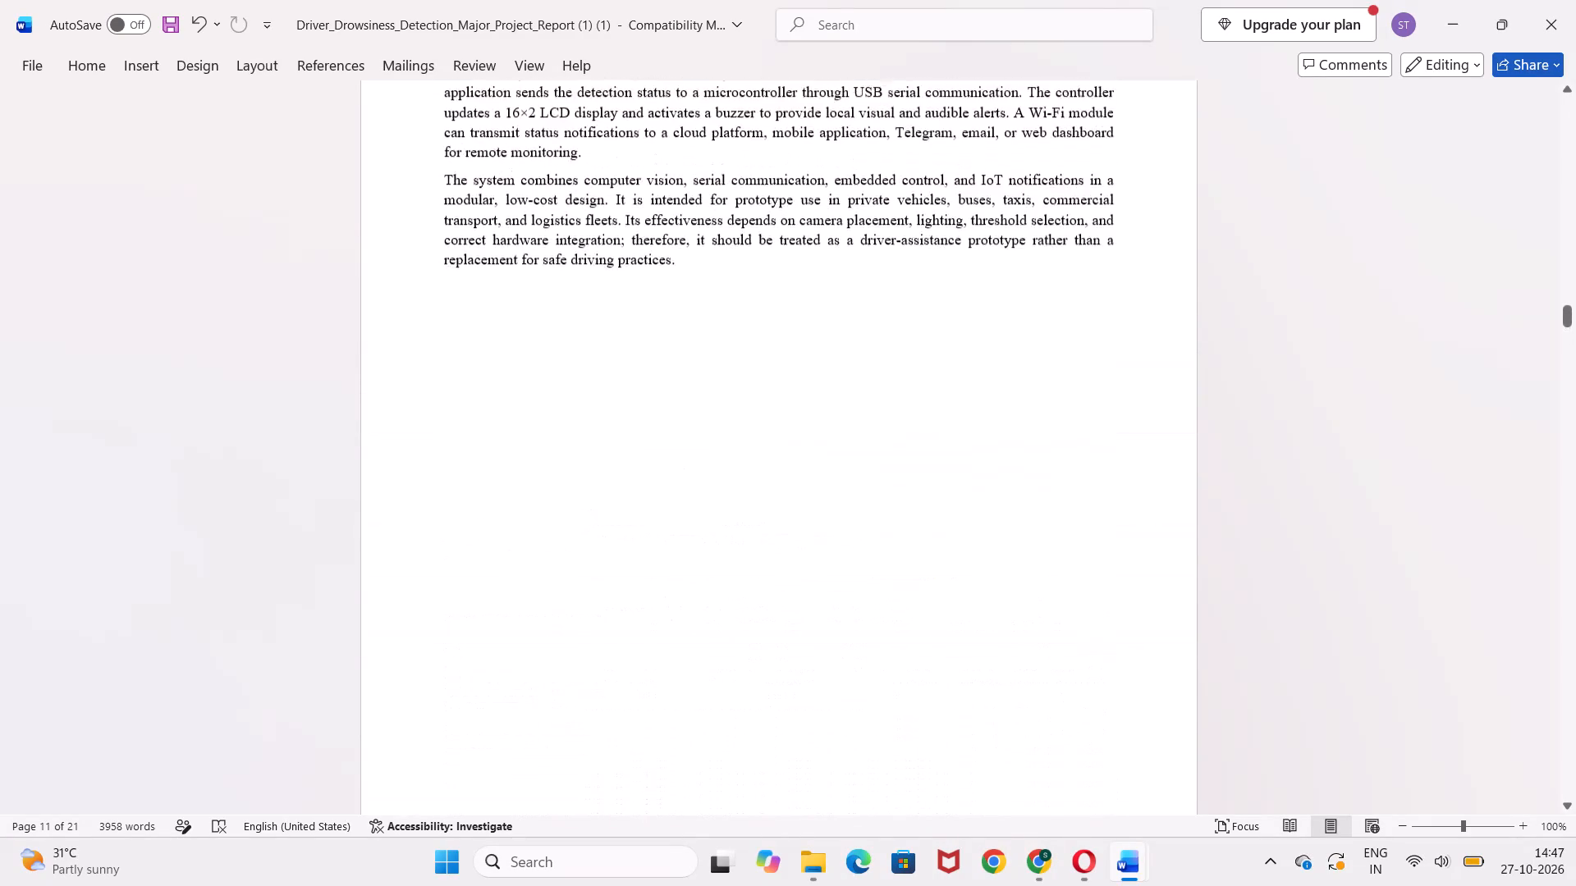
scroll(525, 339, up, 1)
scroll(525, 339, down, 1)
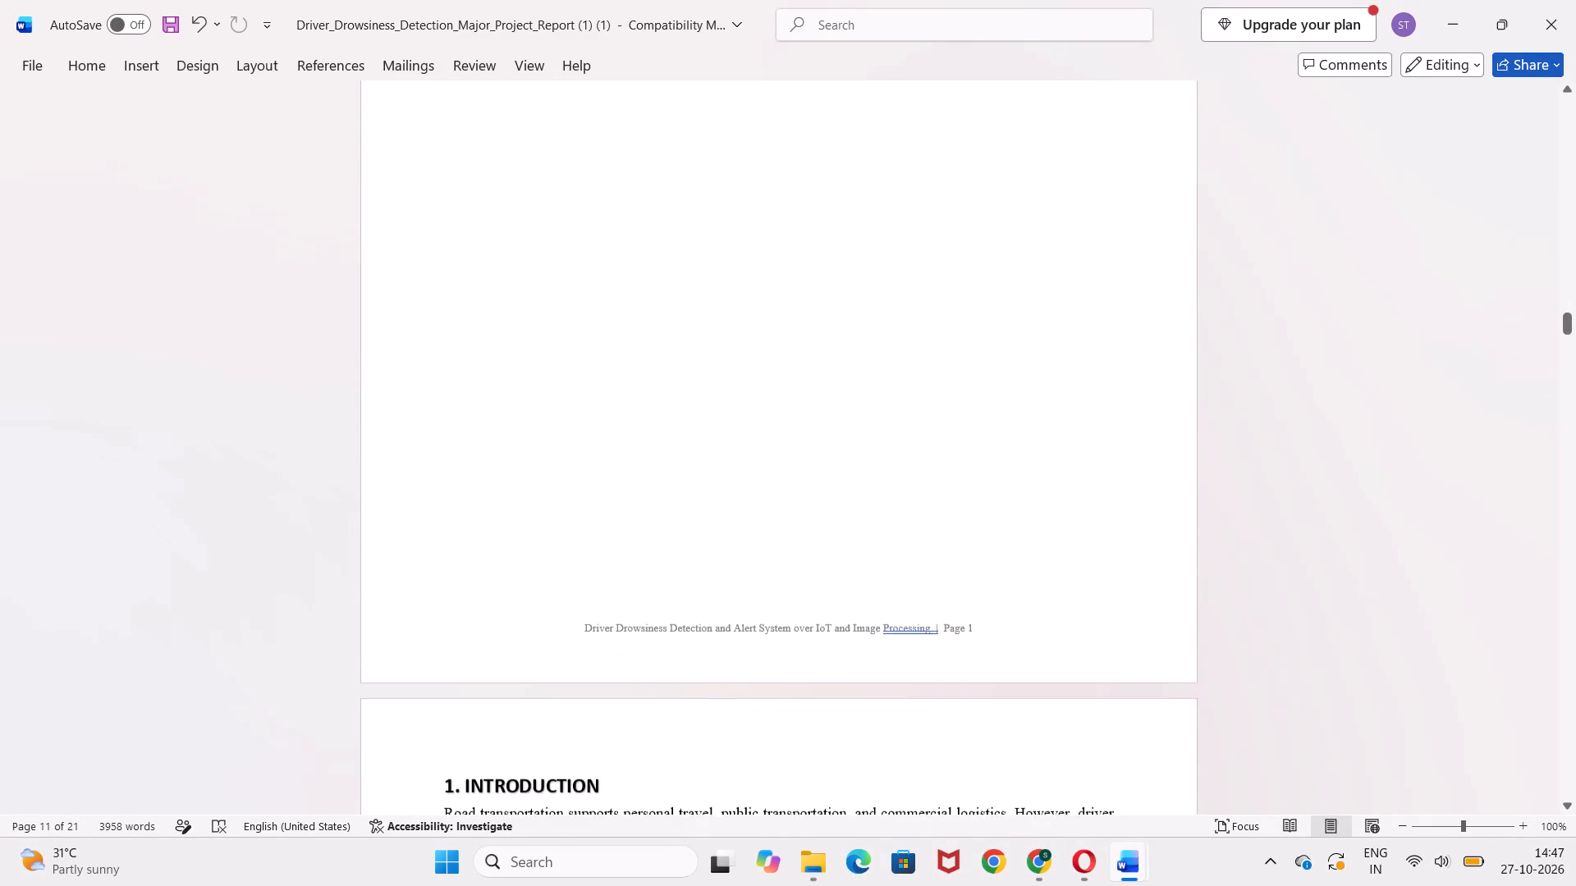
scroll(525, 339, down, 1)
scroll(614, 317, up, 5)
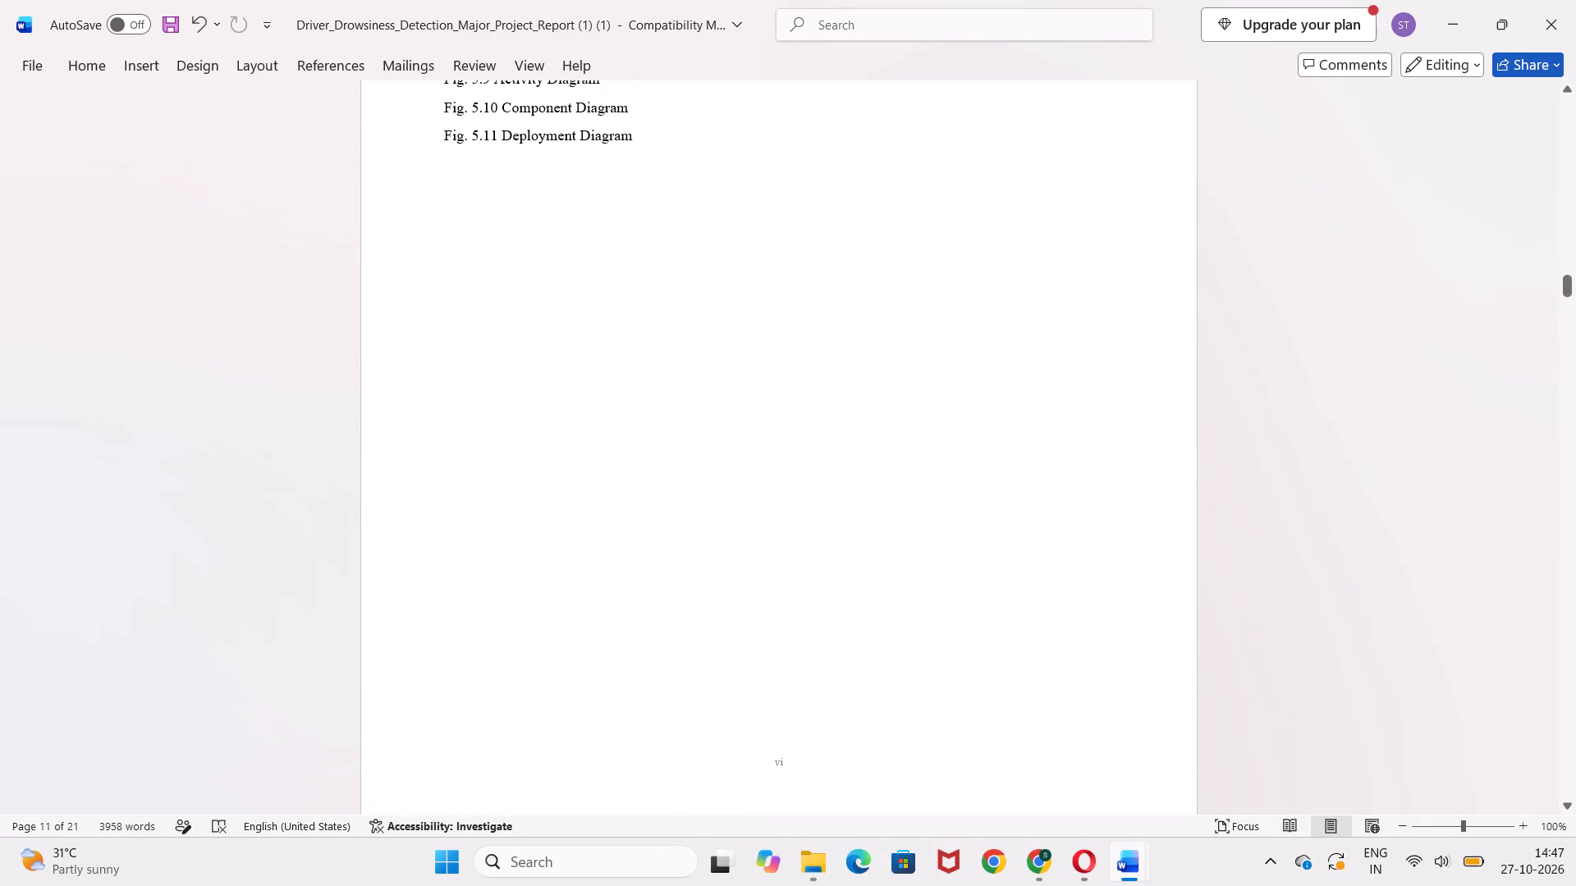
scroll(614, 317, up, 7)
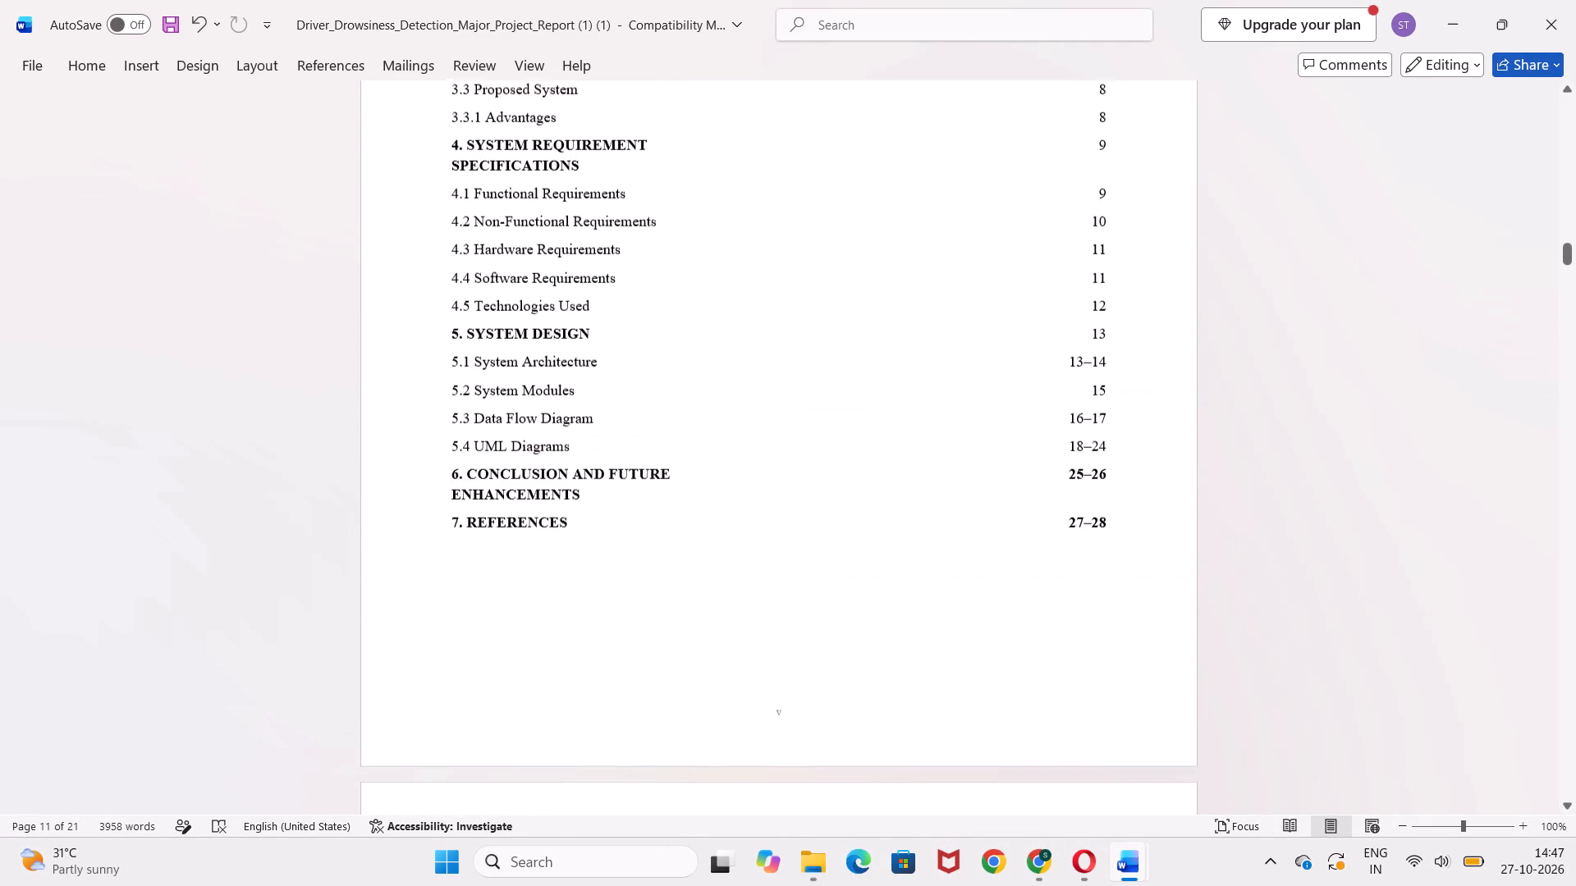
scroll(614, 317, up, 10)
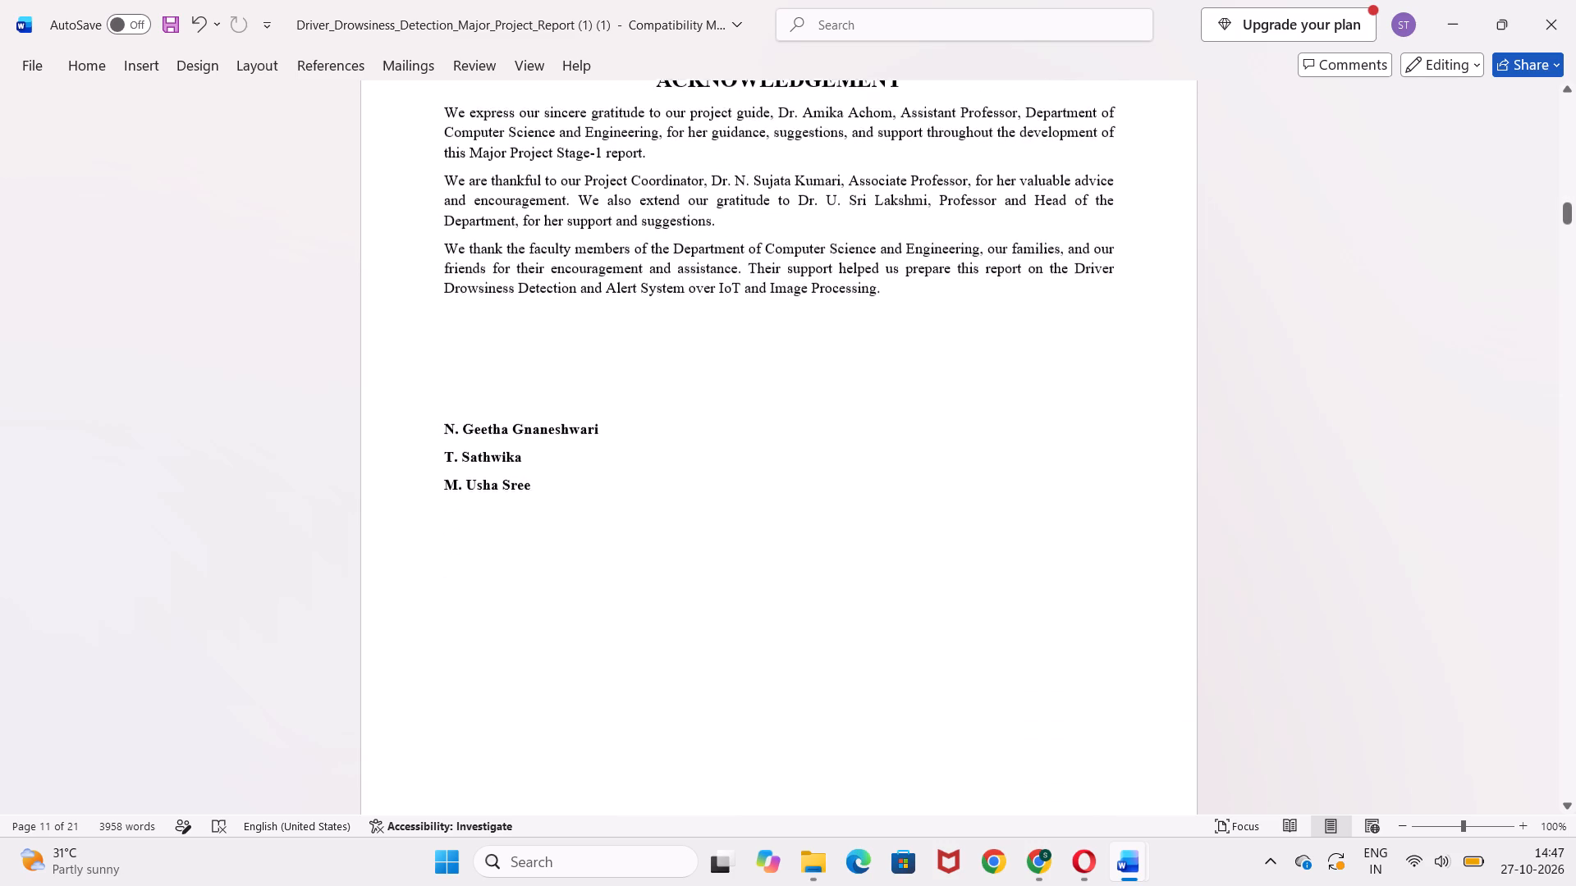
scroll(614, 317, up, 12)
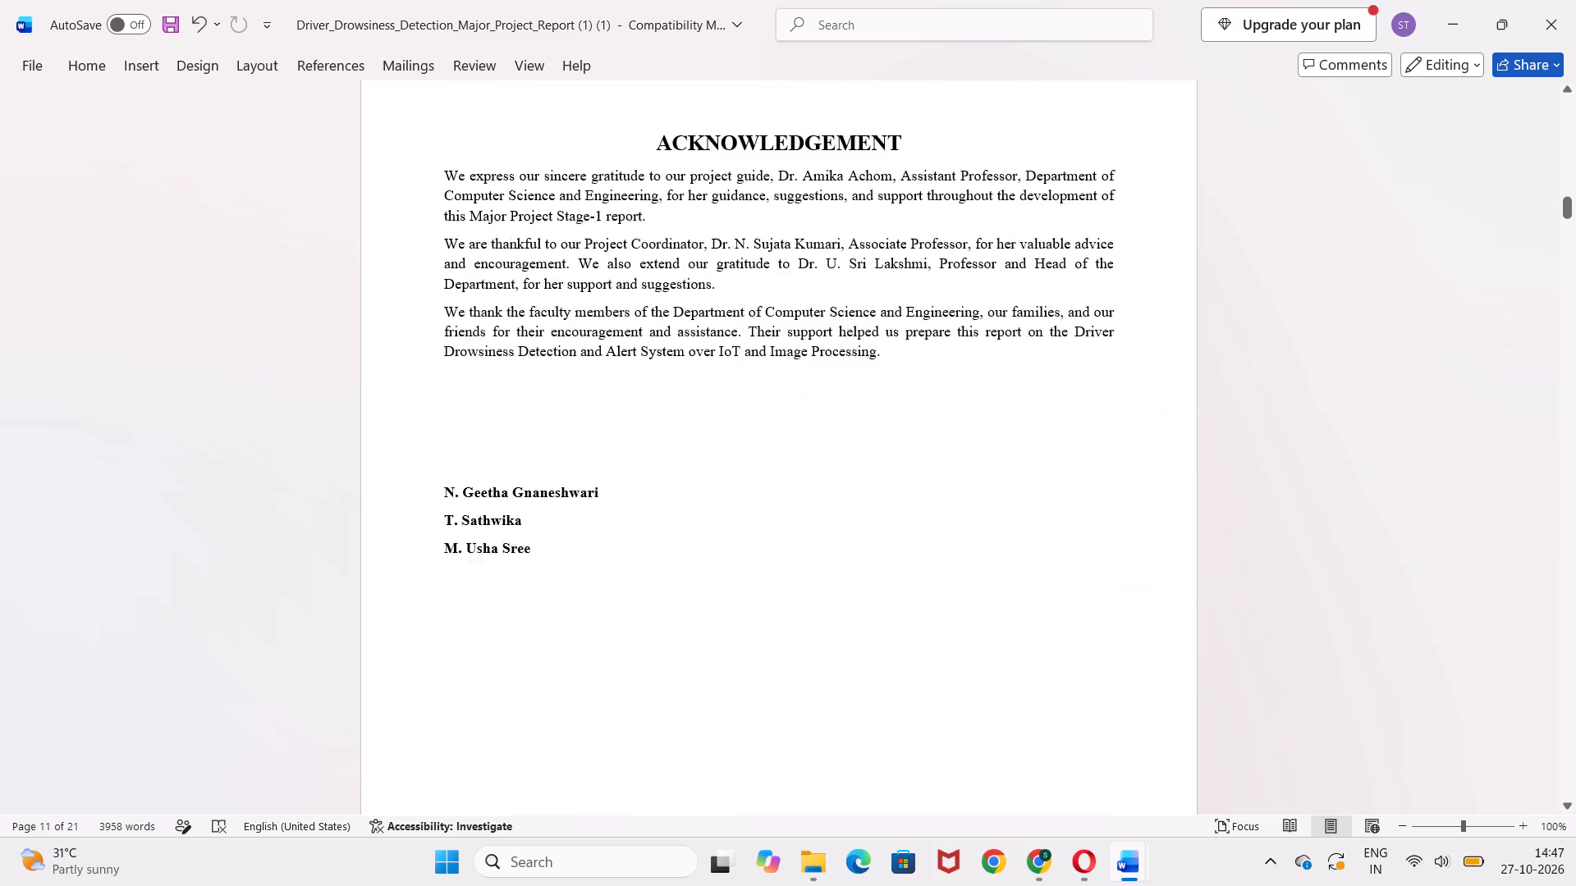
scroll(614, 317, up, 5)
Check the front-matter footers and the index page numbers, ending at the footer of the abstract page.
scroll(614, 317, down, 4)
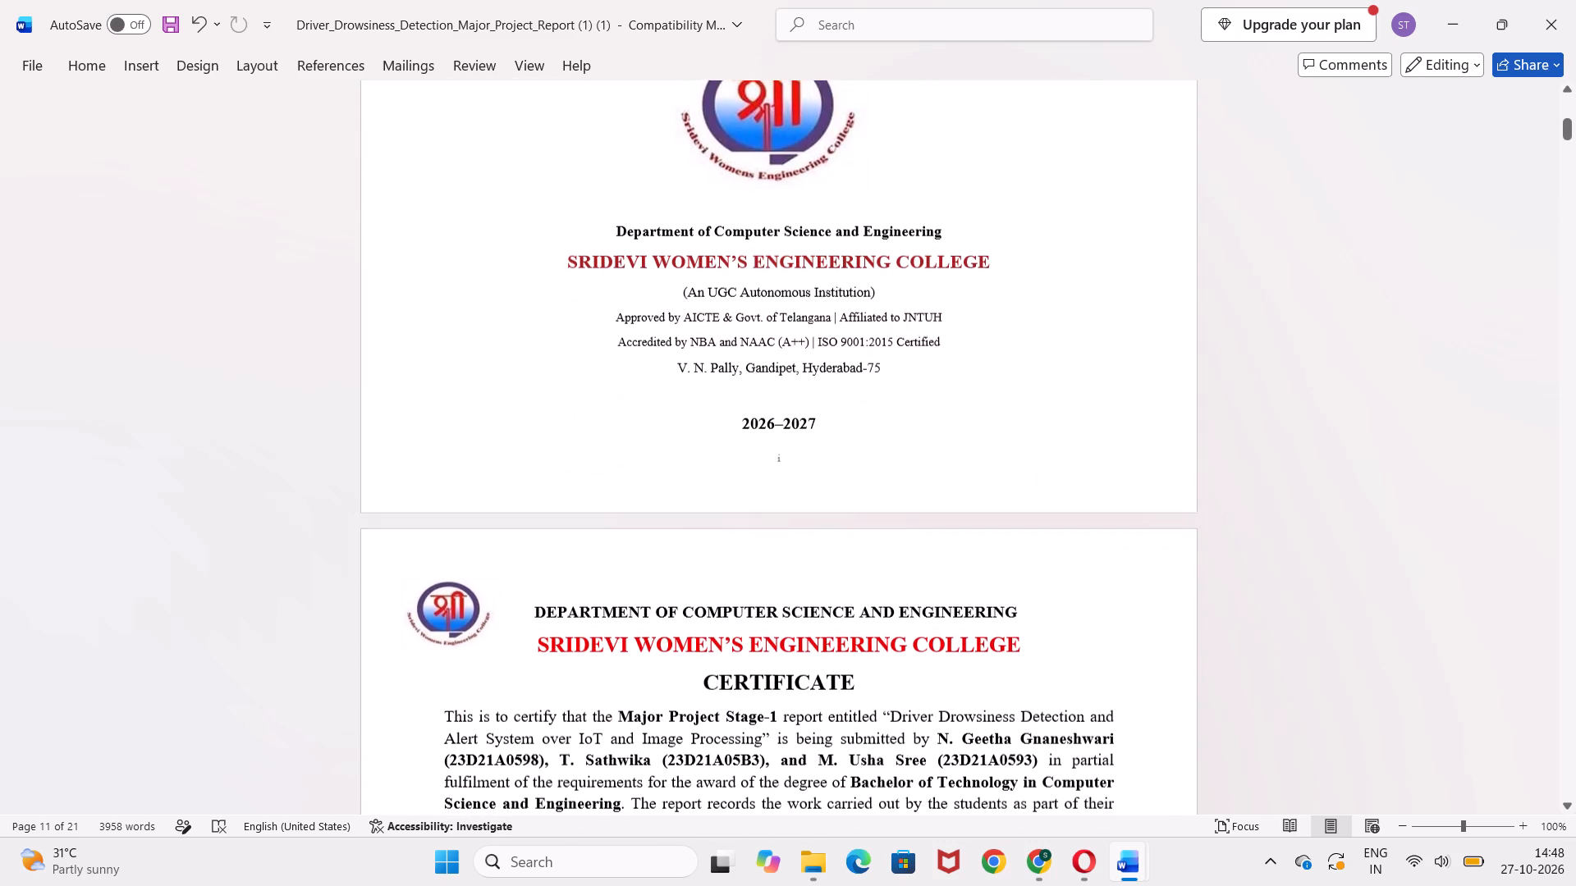
scroll(614, 317, down, 5)
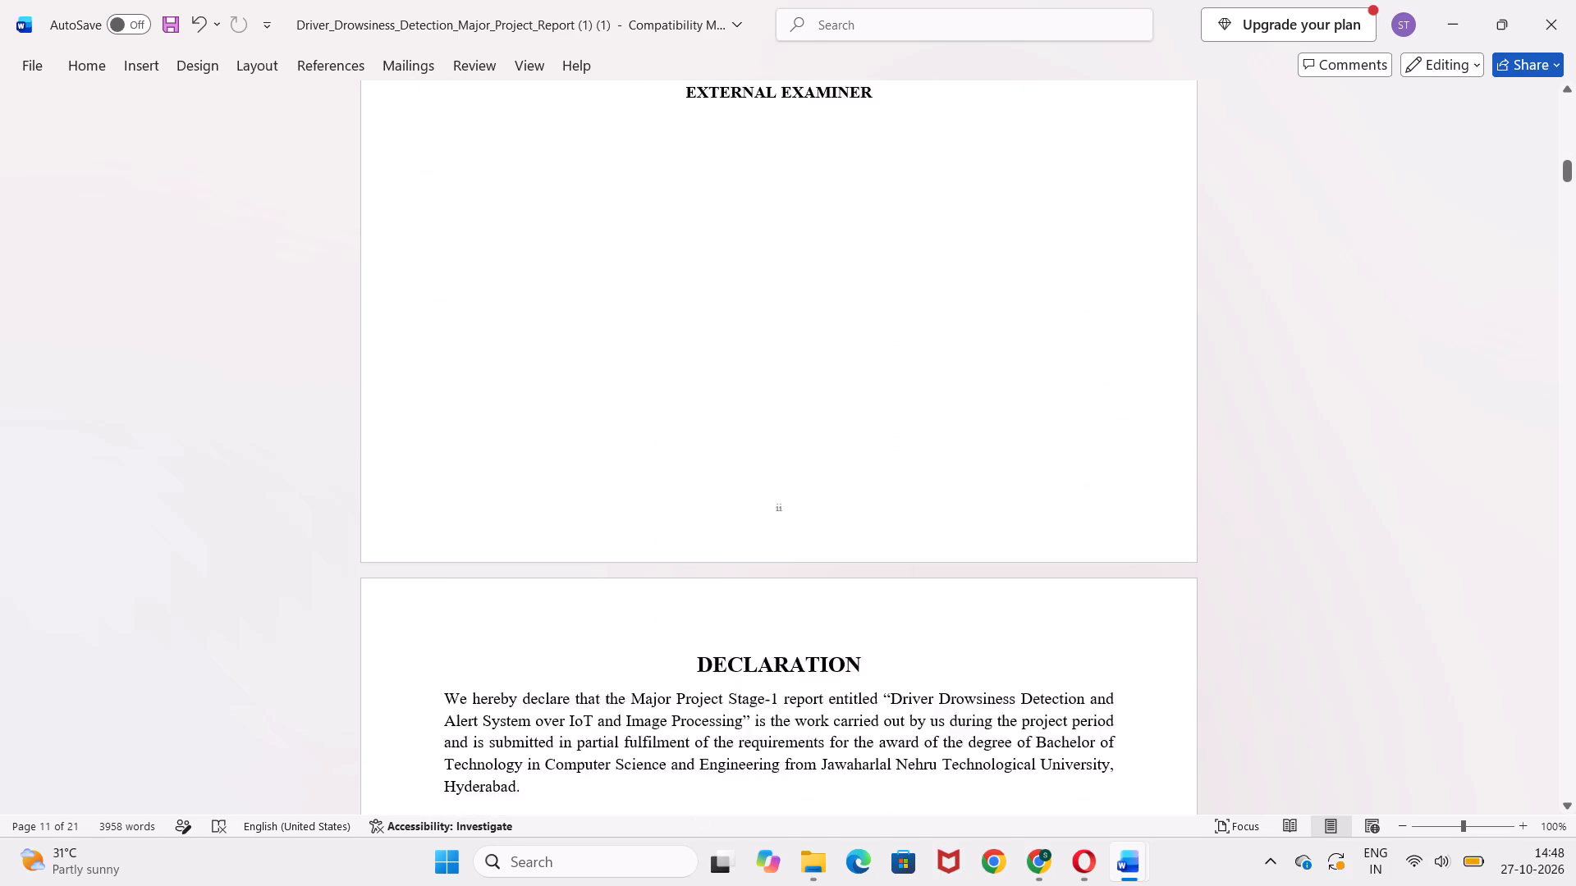
scroll(614, 317, down, 6)
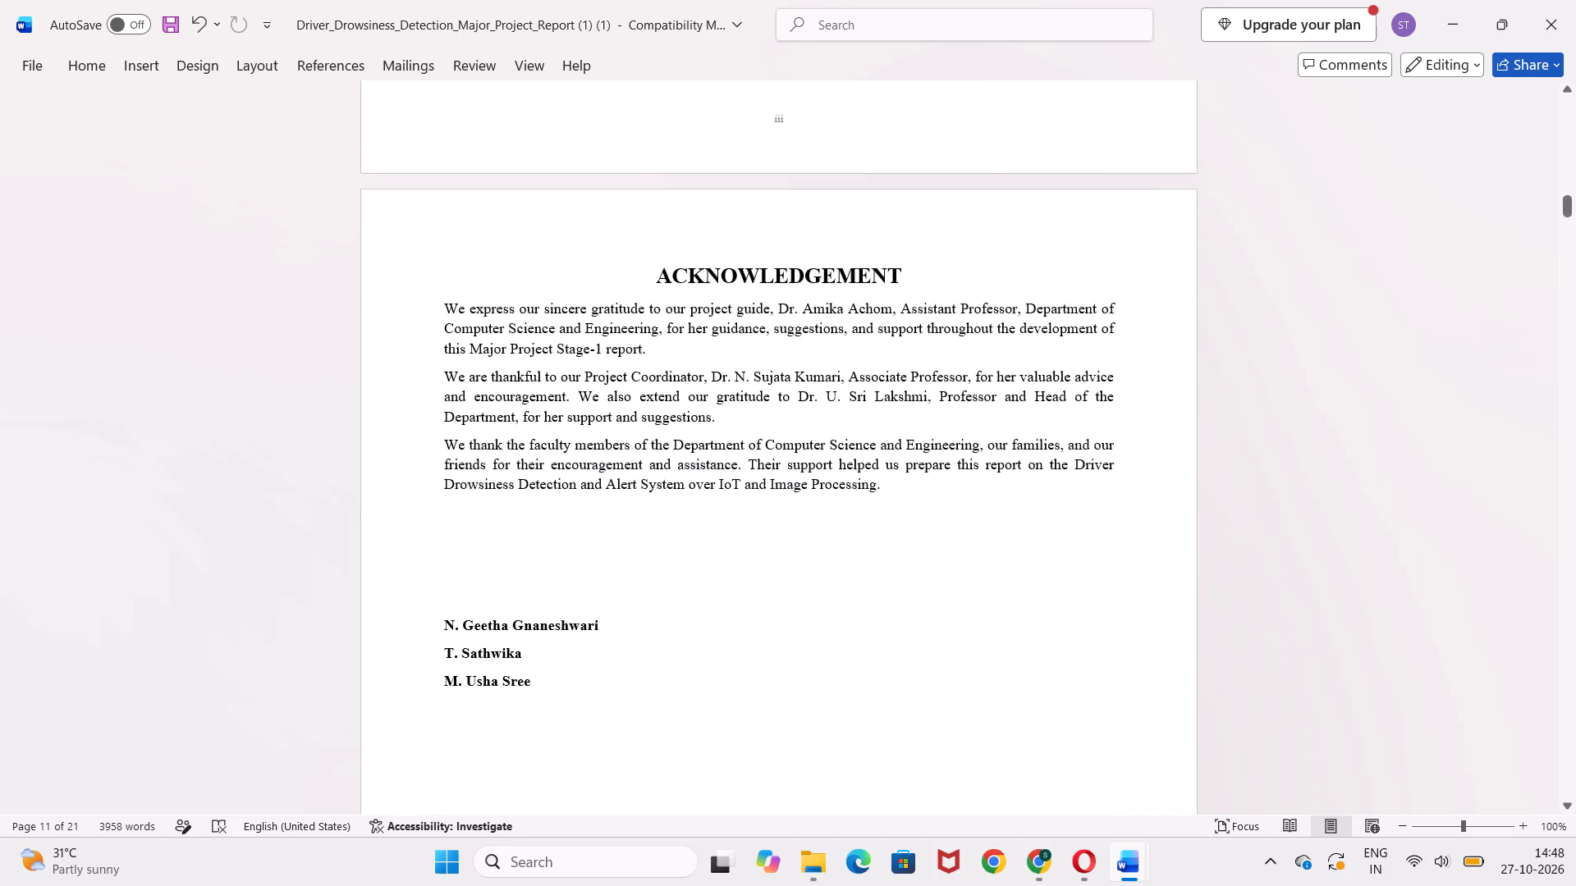
scroll(614, 317, down, 6)
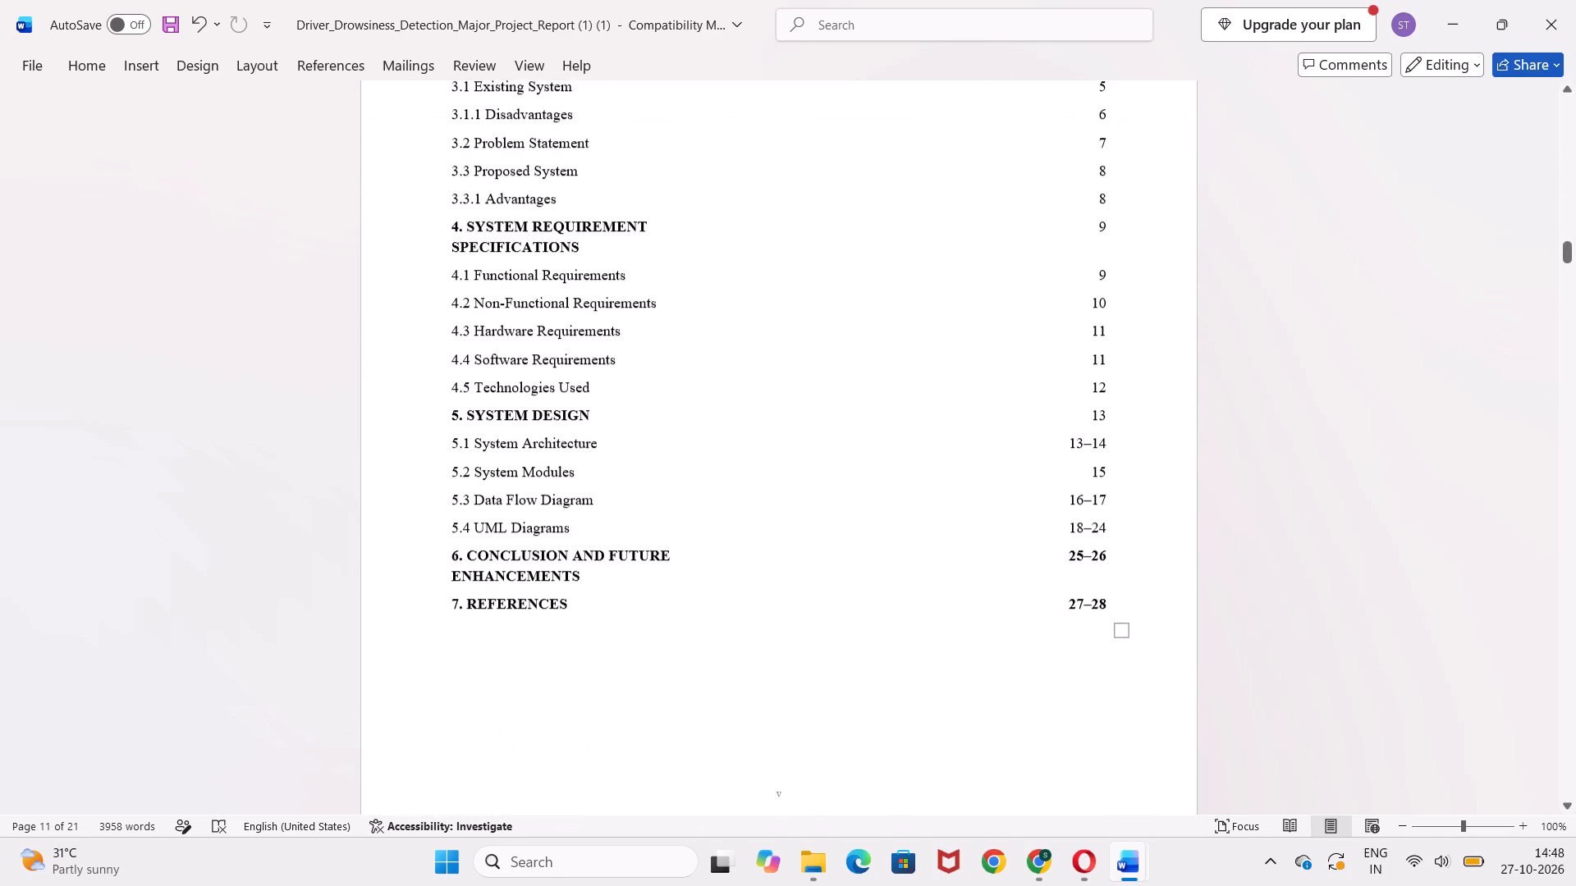
scroll(614, 317, right, 1)
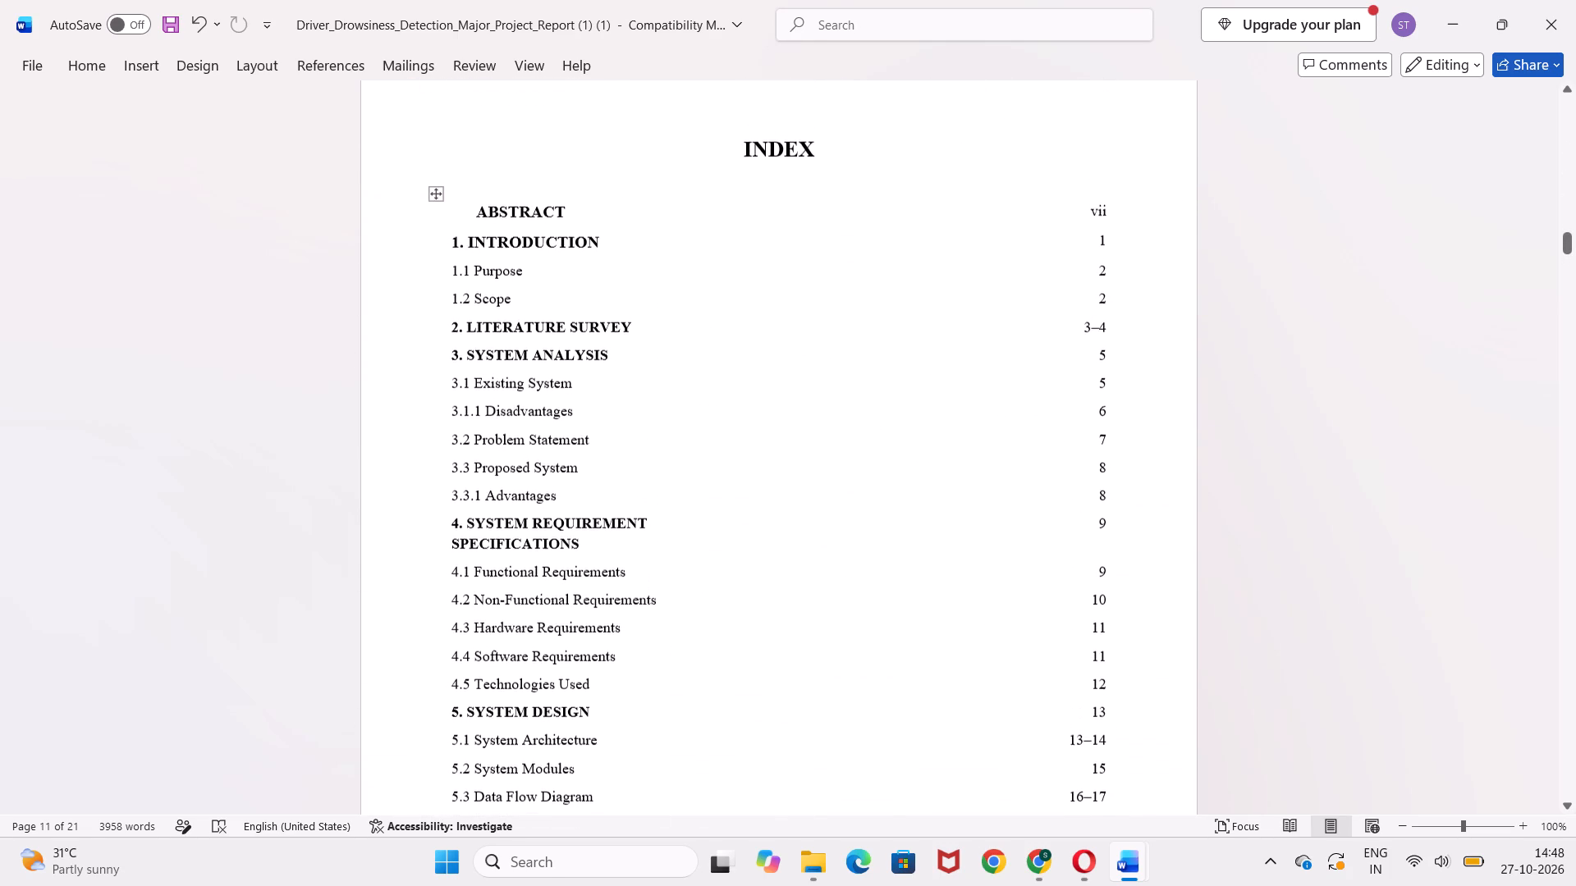
scroll(614, 317, right, 1)
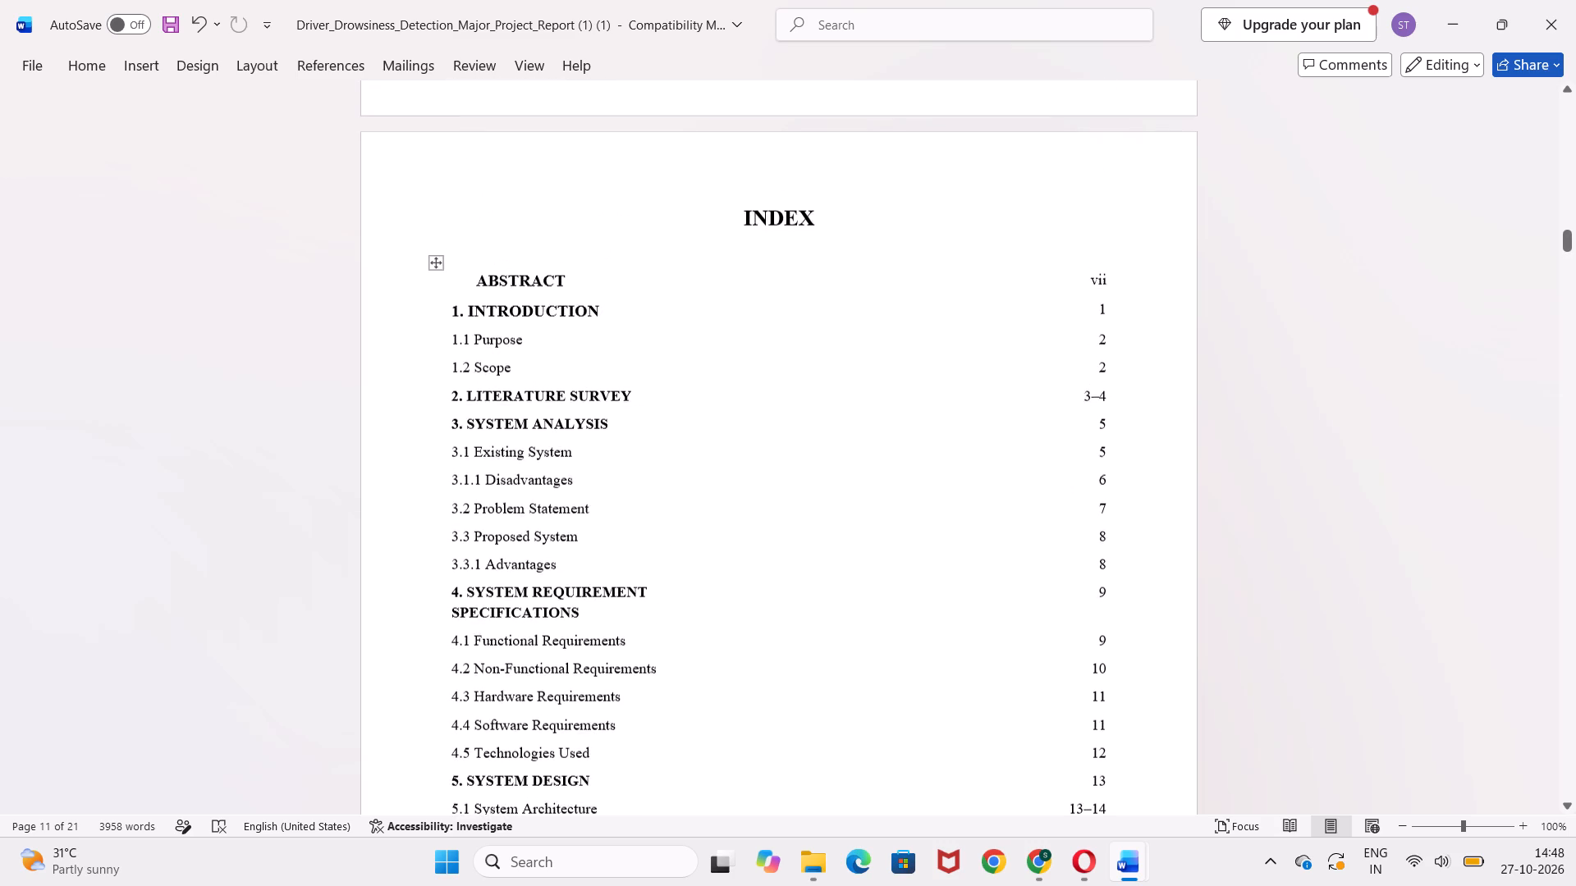
scroll(614, 317, right, 1)
scroll(614, 317, down, 3)
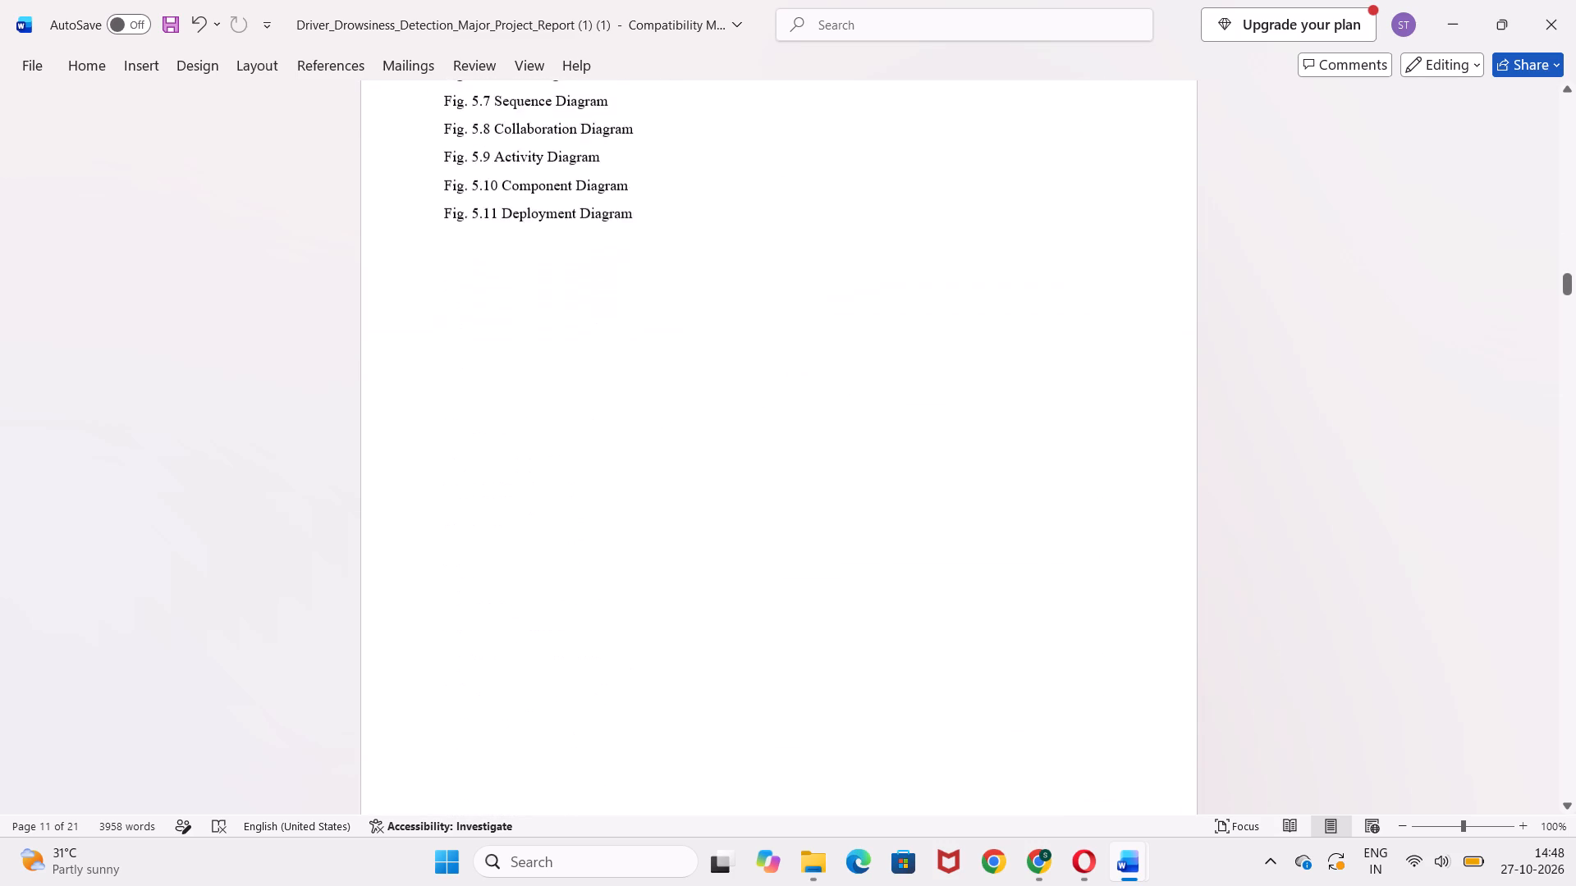
scroll(614, 317, down, 5)
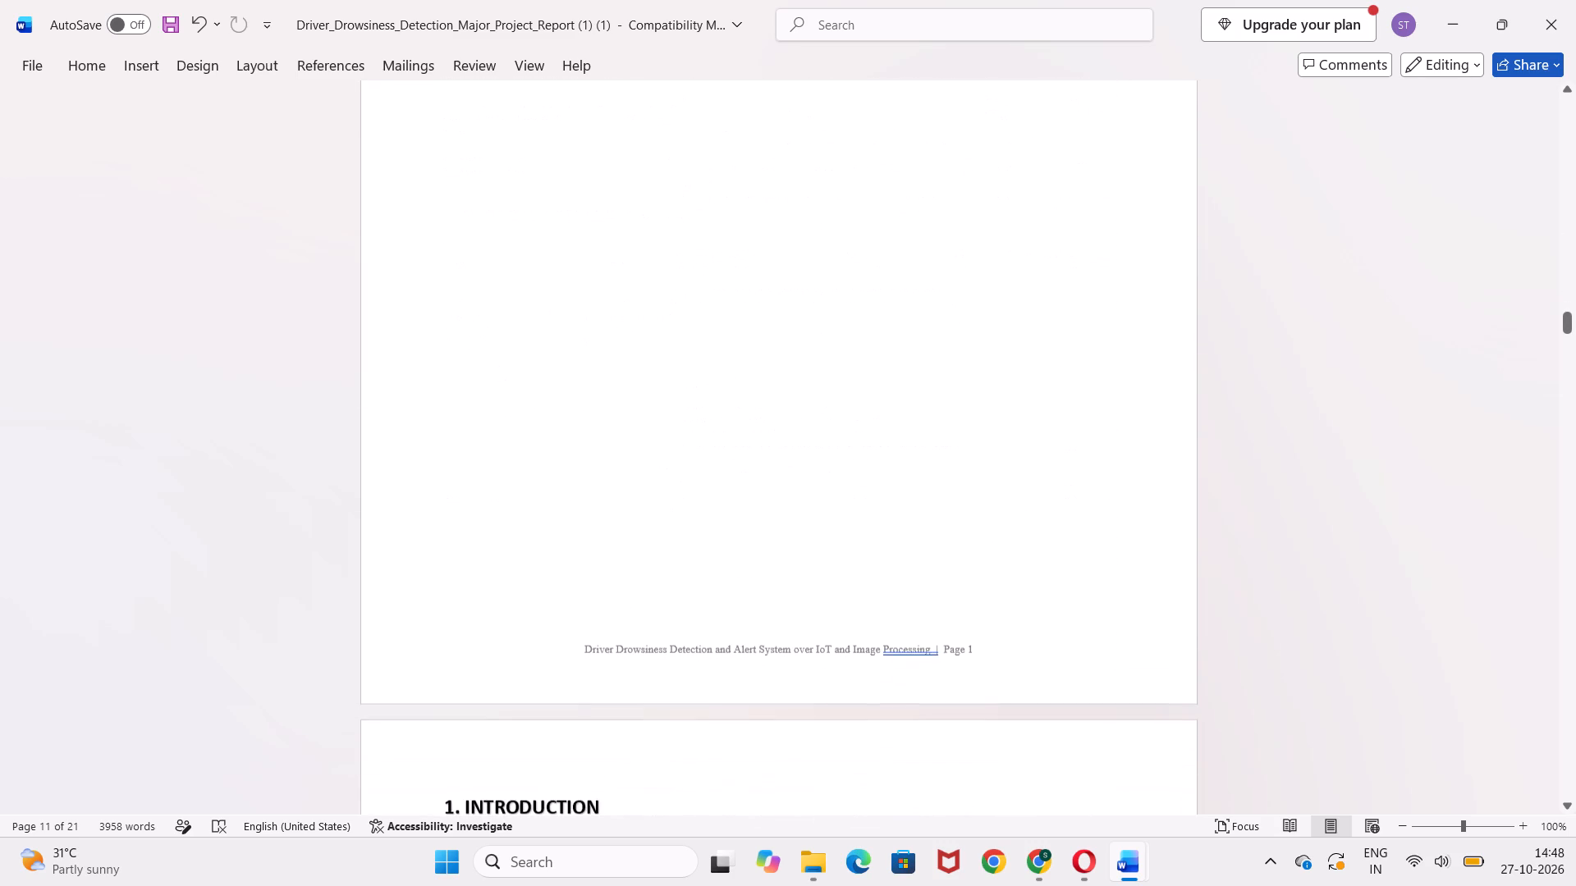
scroll(614, 317, down, 1)
Replace the project-title footer in the section starting at the abstract with a bottom-of-page Plain Number 2 page number.
right_click(765, 422)
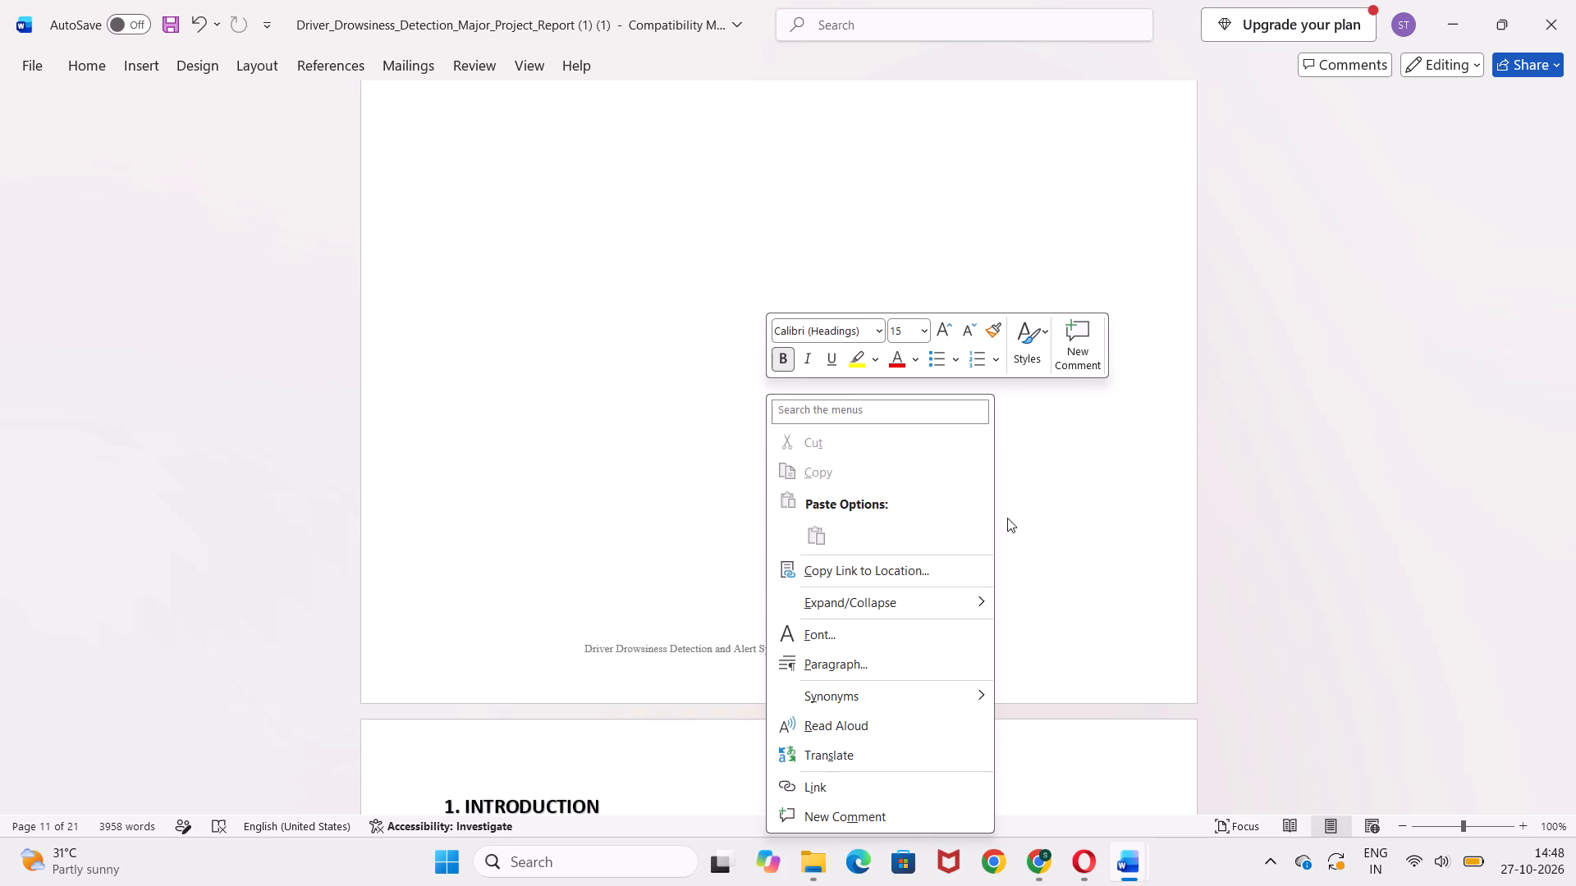
click(1024, 496)
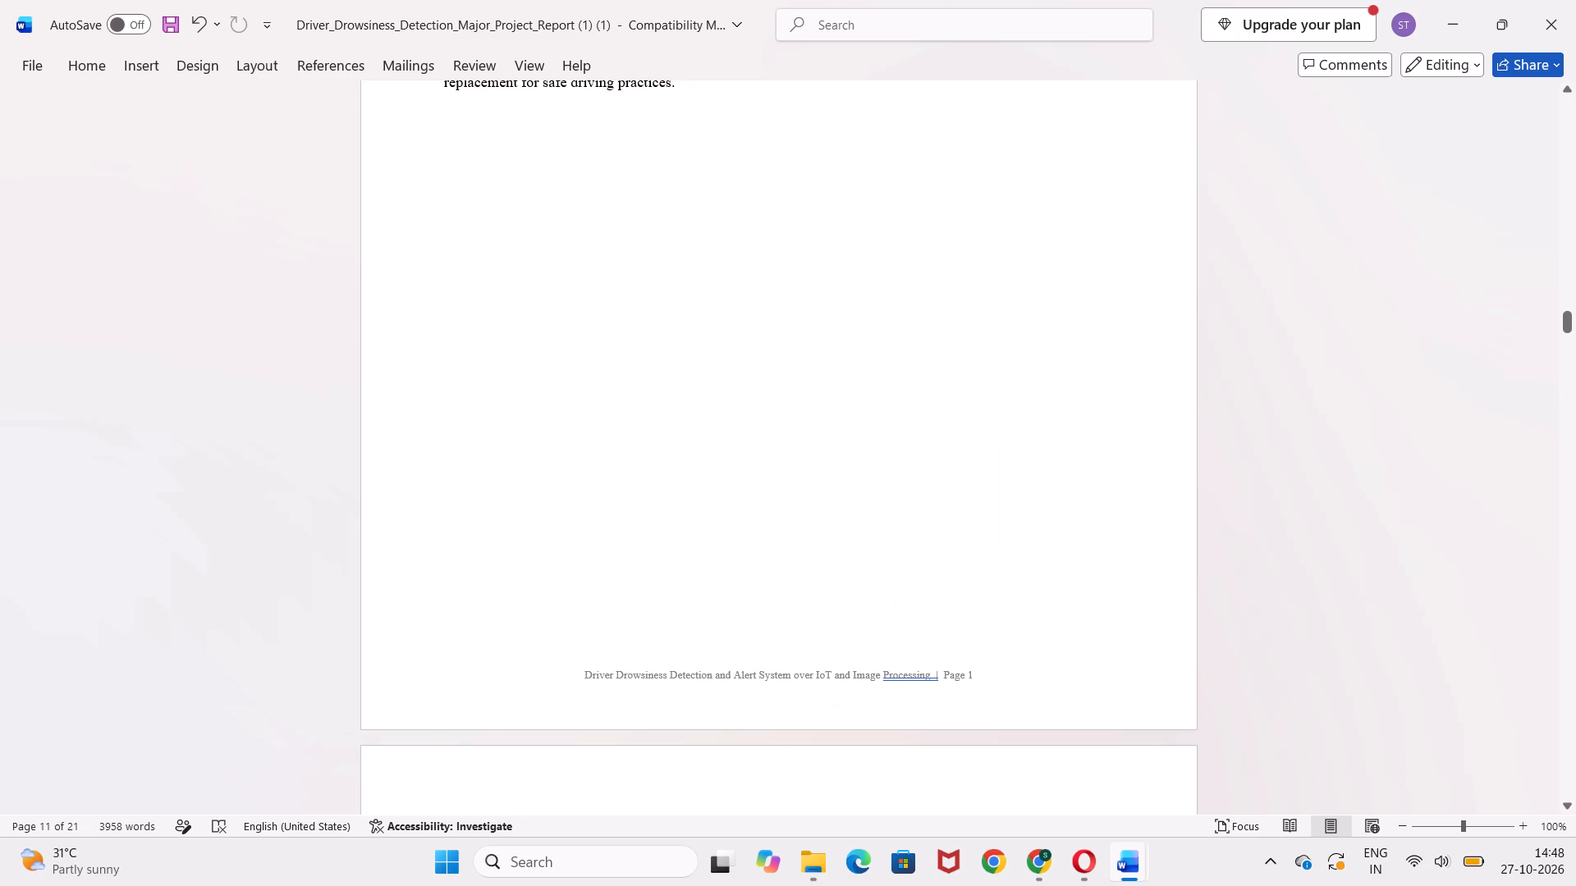
click(144, 67)
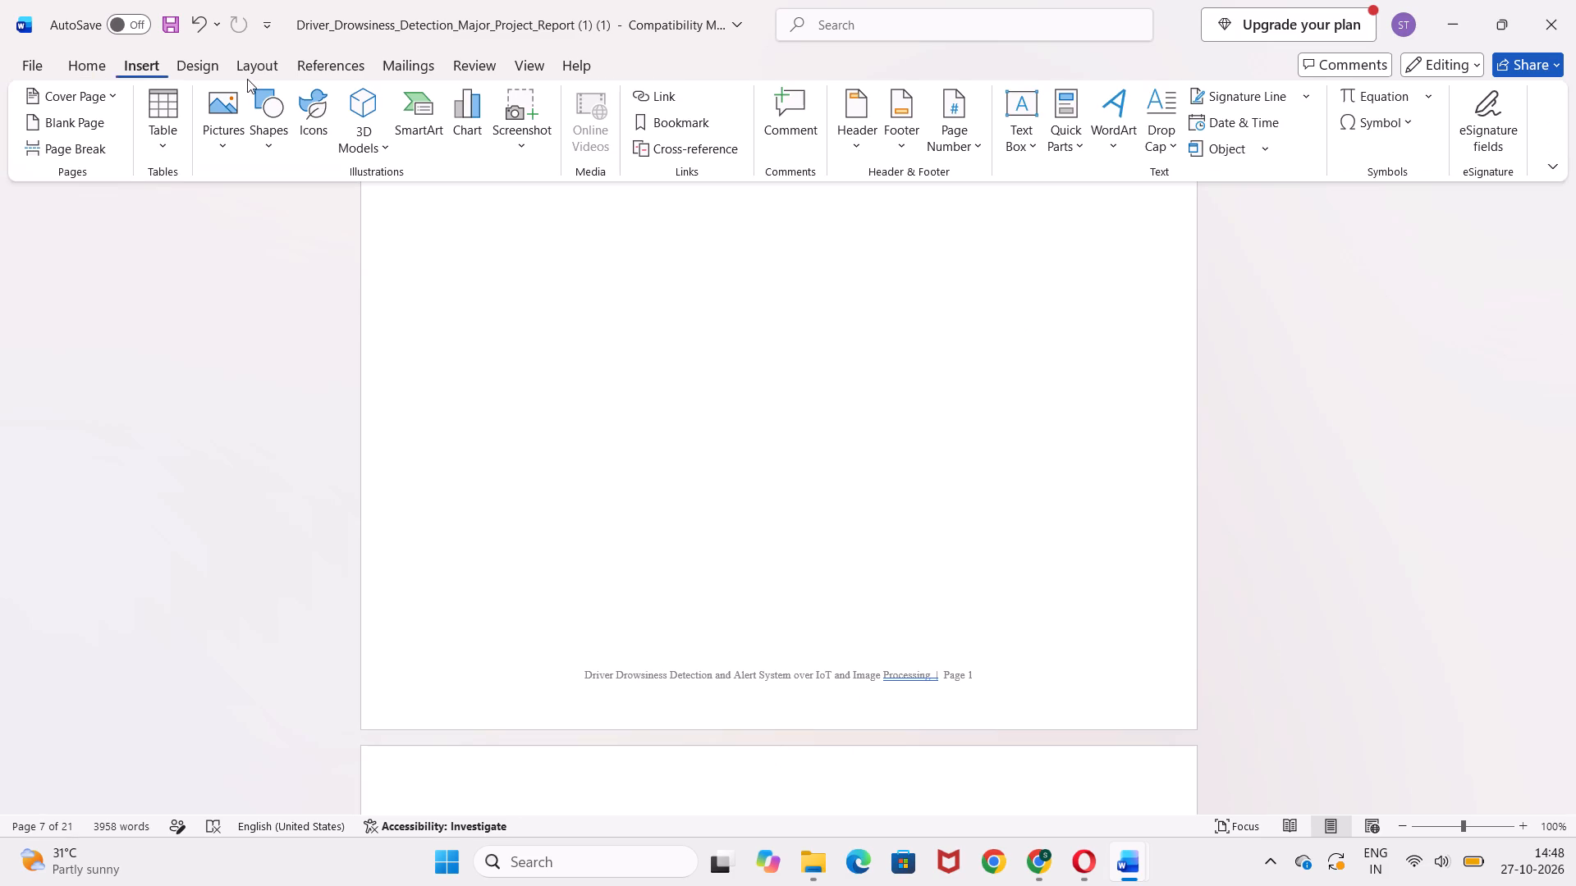
click(974, 139)
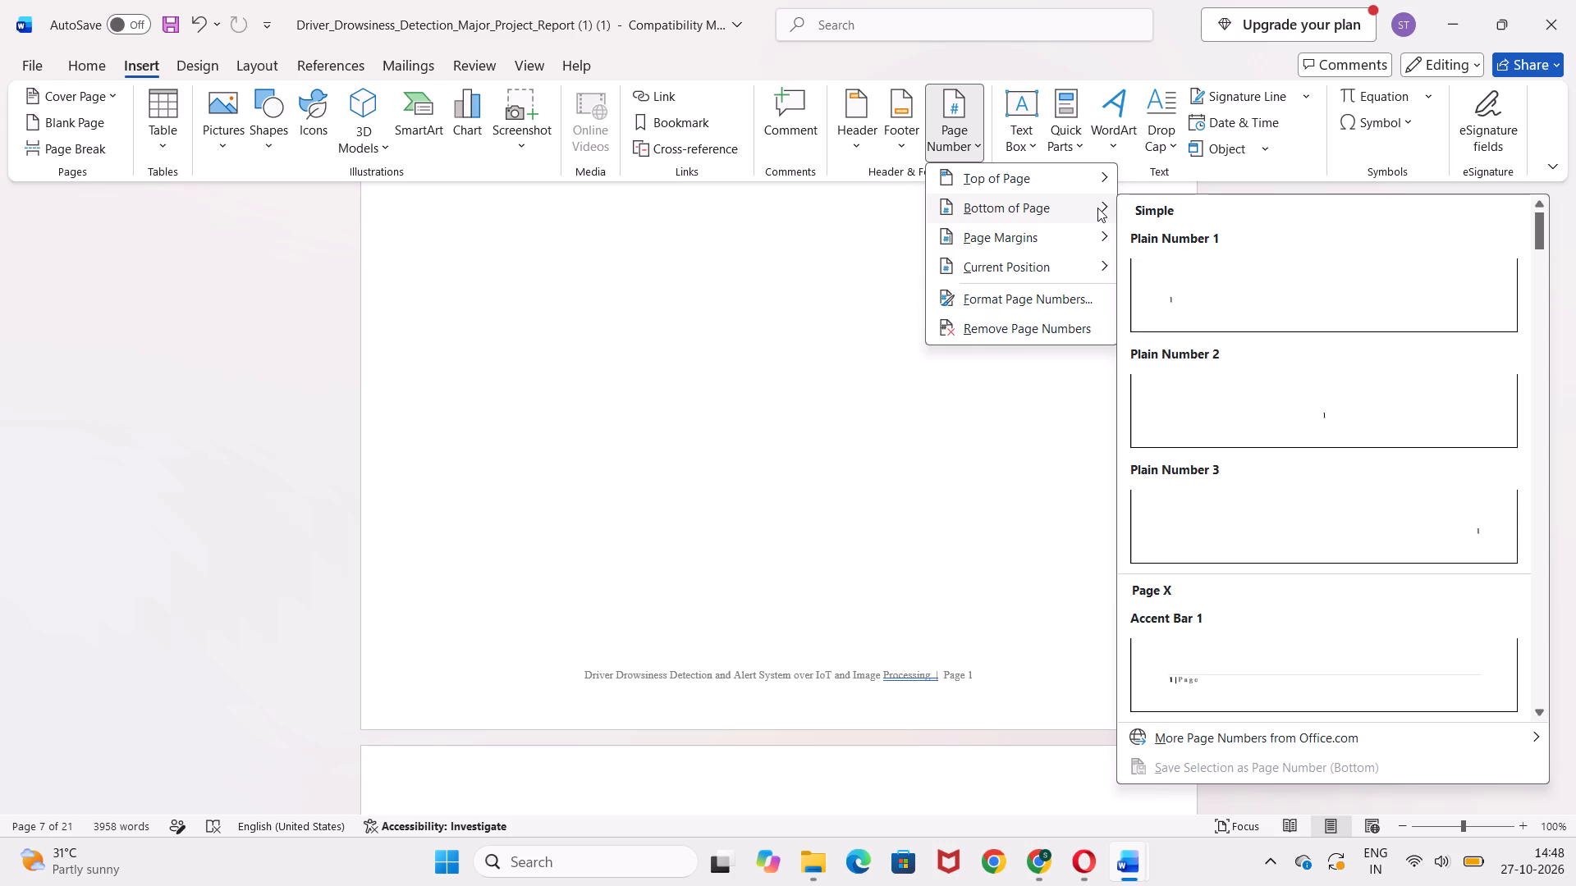
click(944, 556)
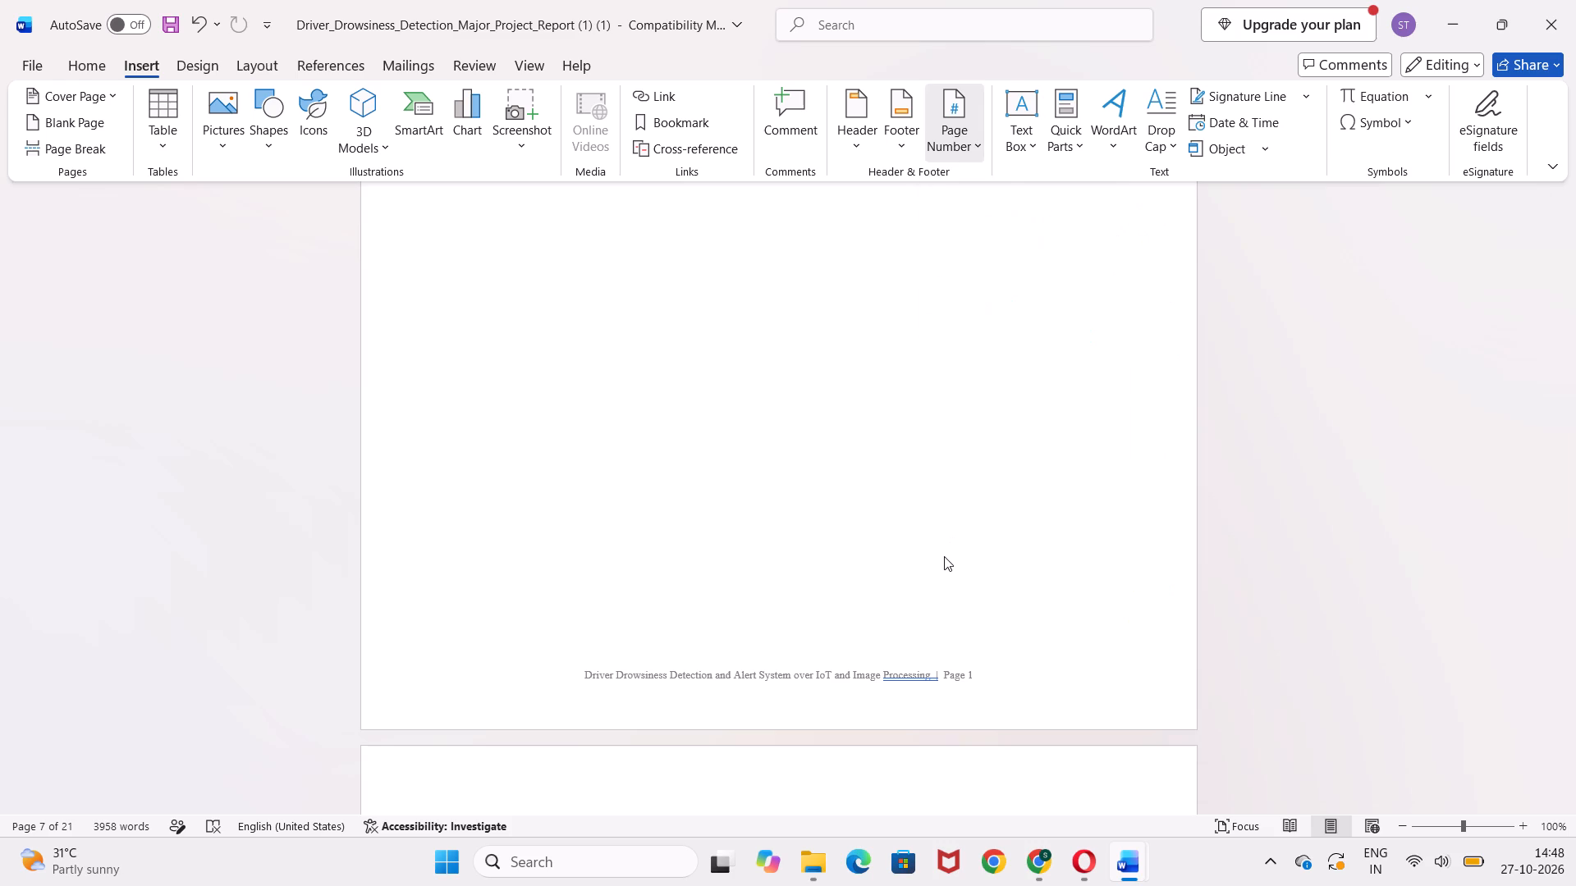
scroll(944, 556, up, 13)
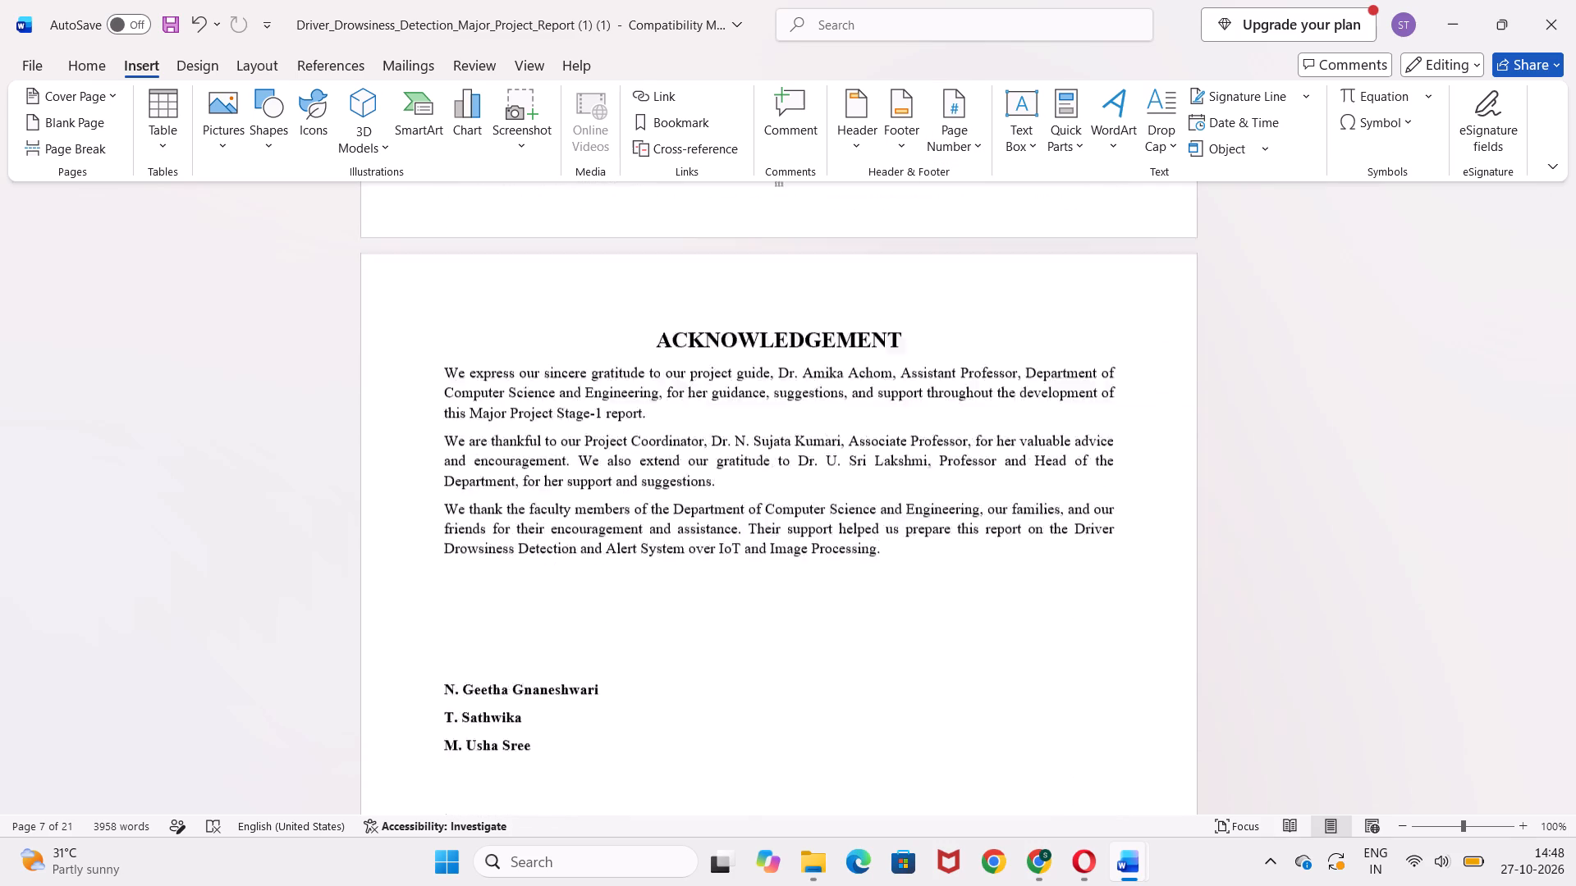
scroll(944, 556, up, 13)
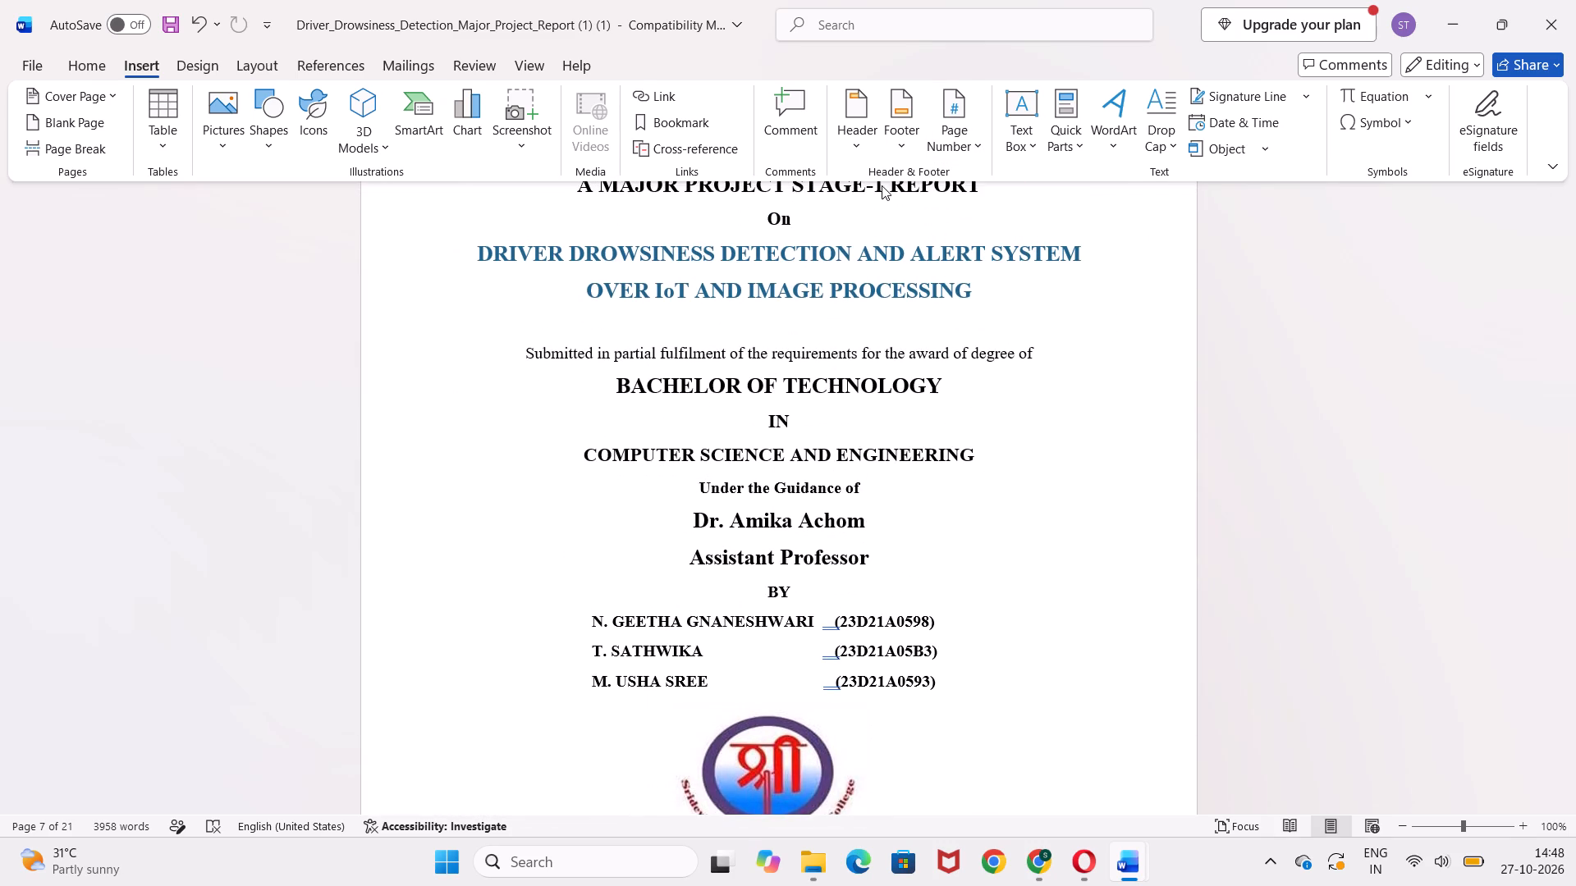
click(963, 140)
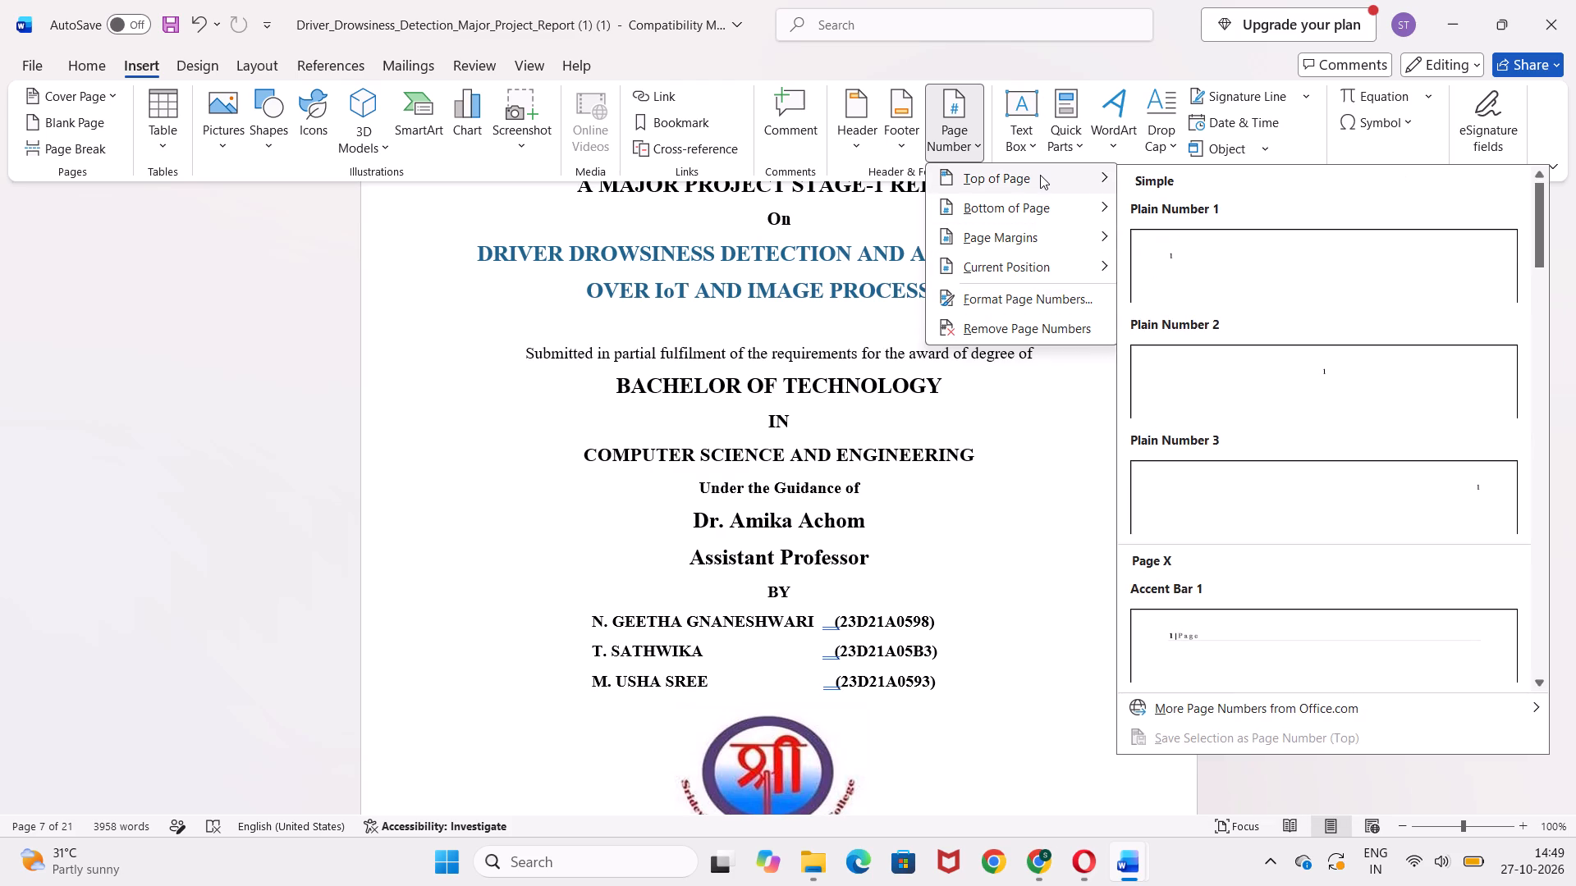
click(1045, 203)
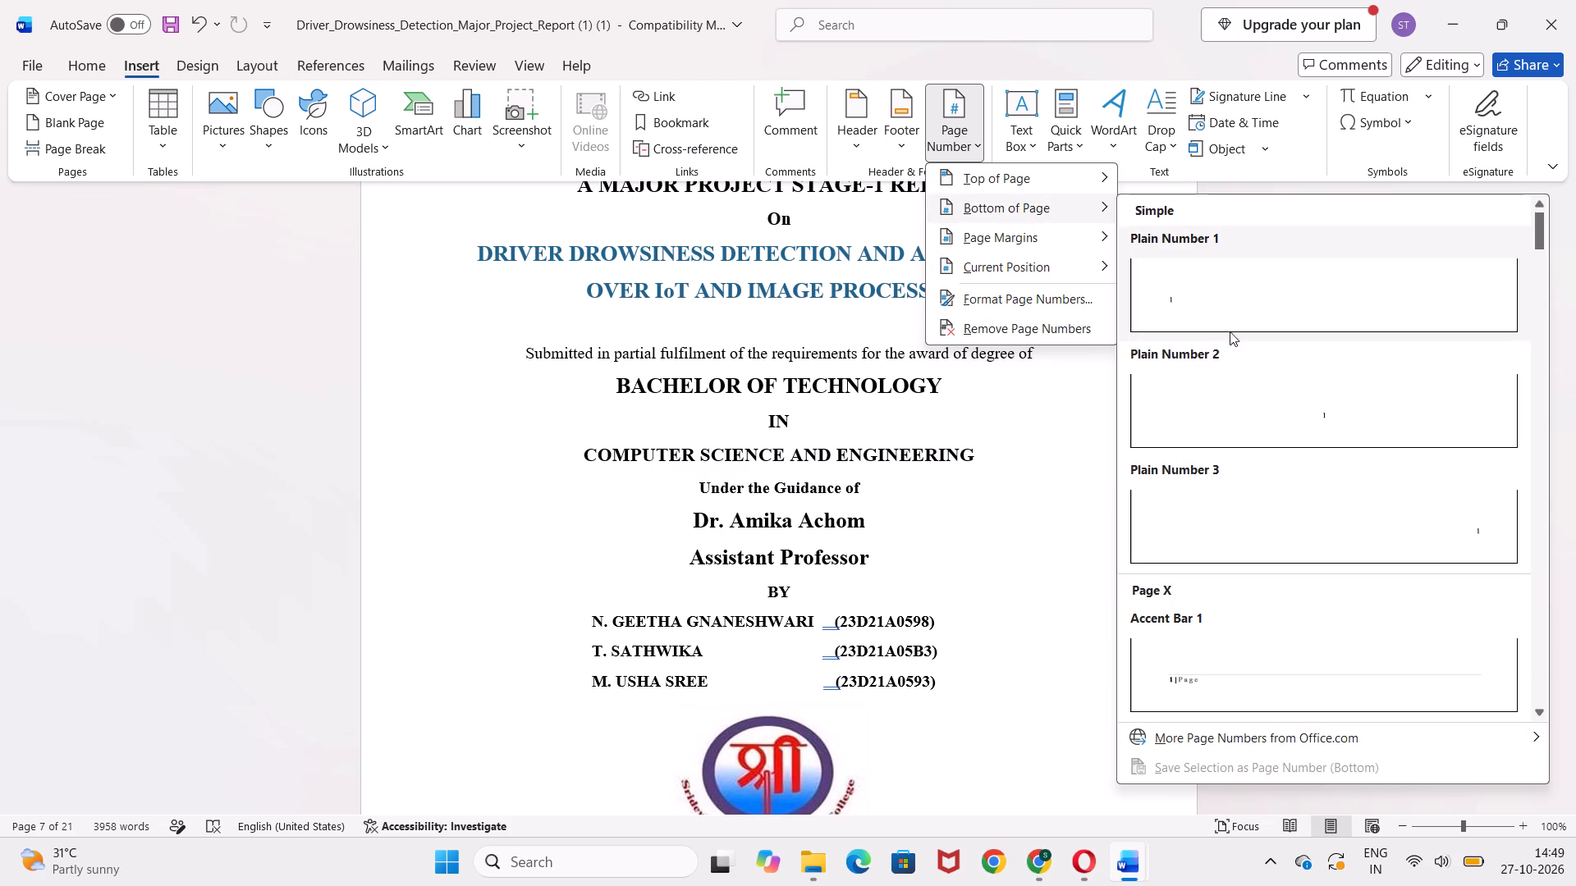
click(1212, 397)
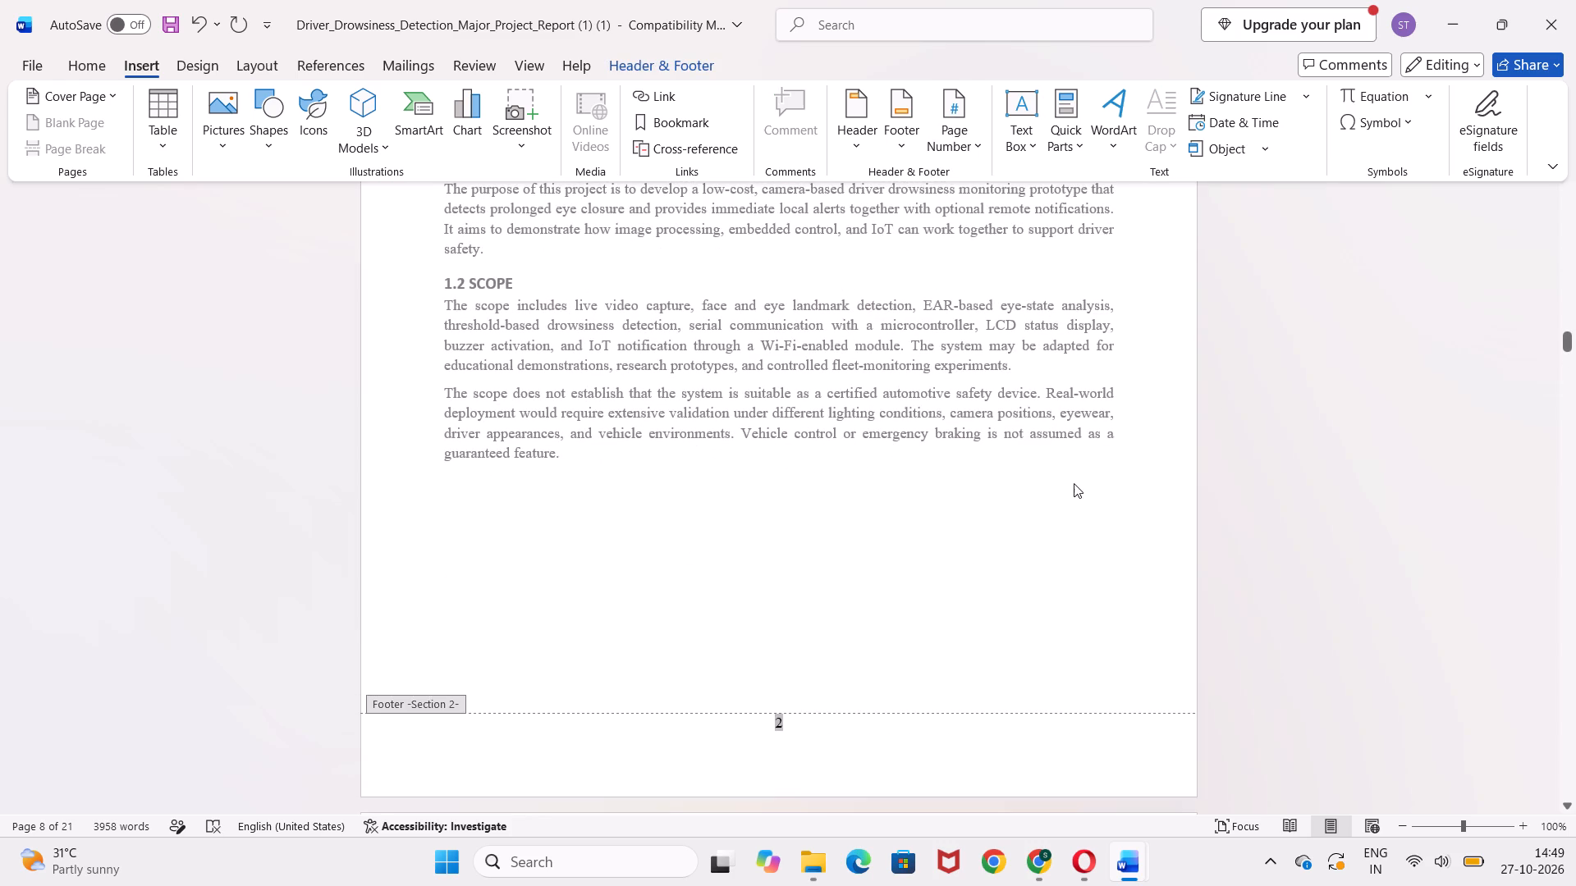
Check the new page-number footers around the abstract and introduction against the front-matter footer before them.
scroll(1074, 483, up, 5)
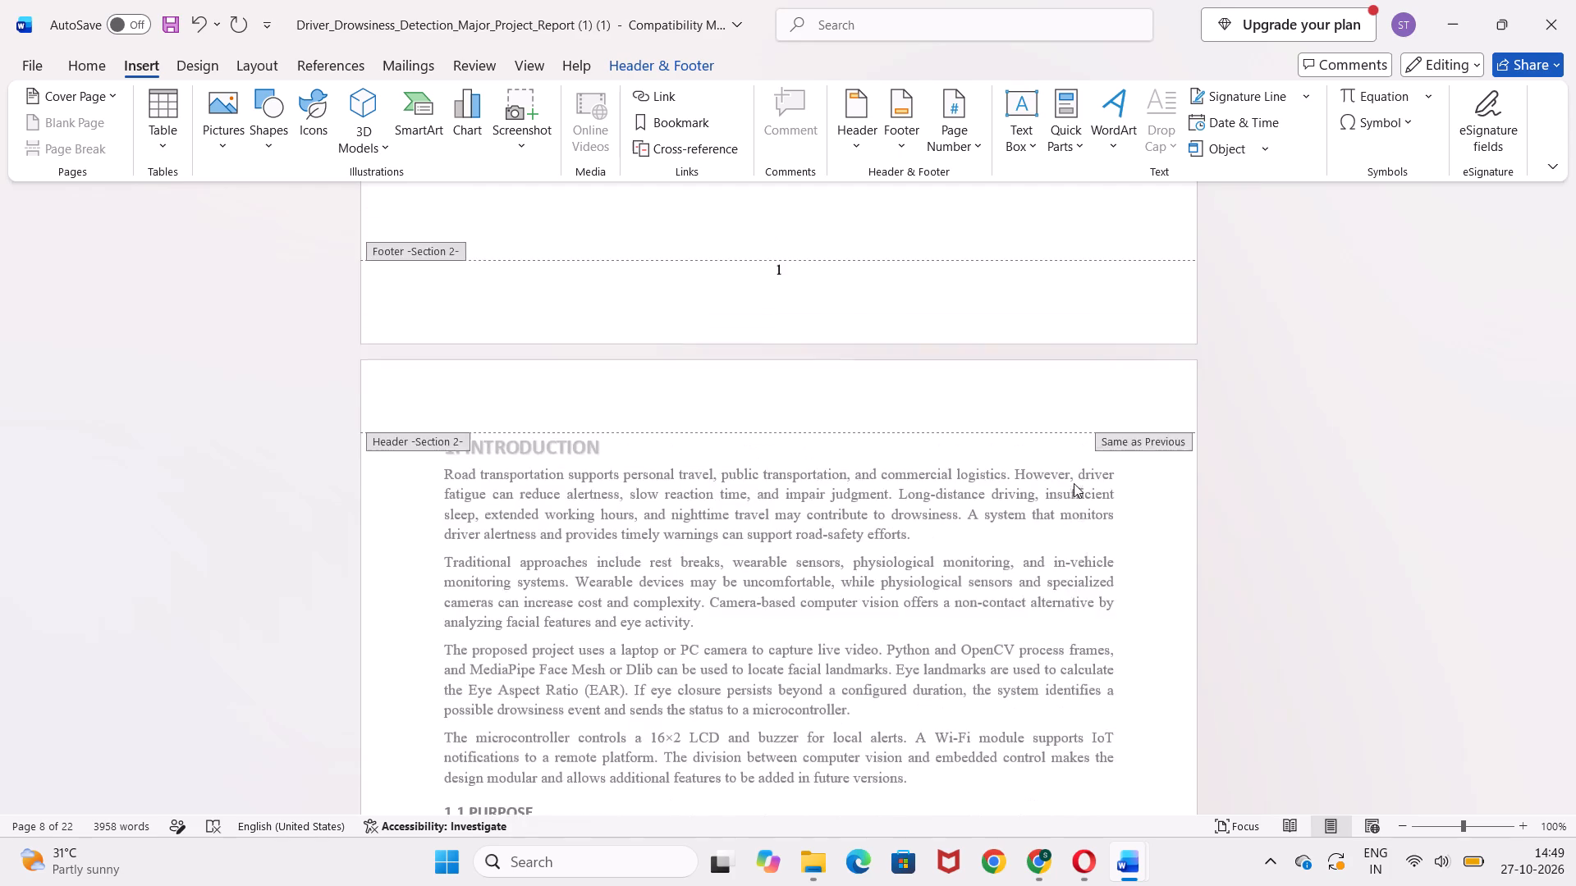
scroll(1074, 483, up, 5)
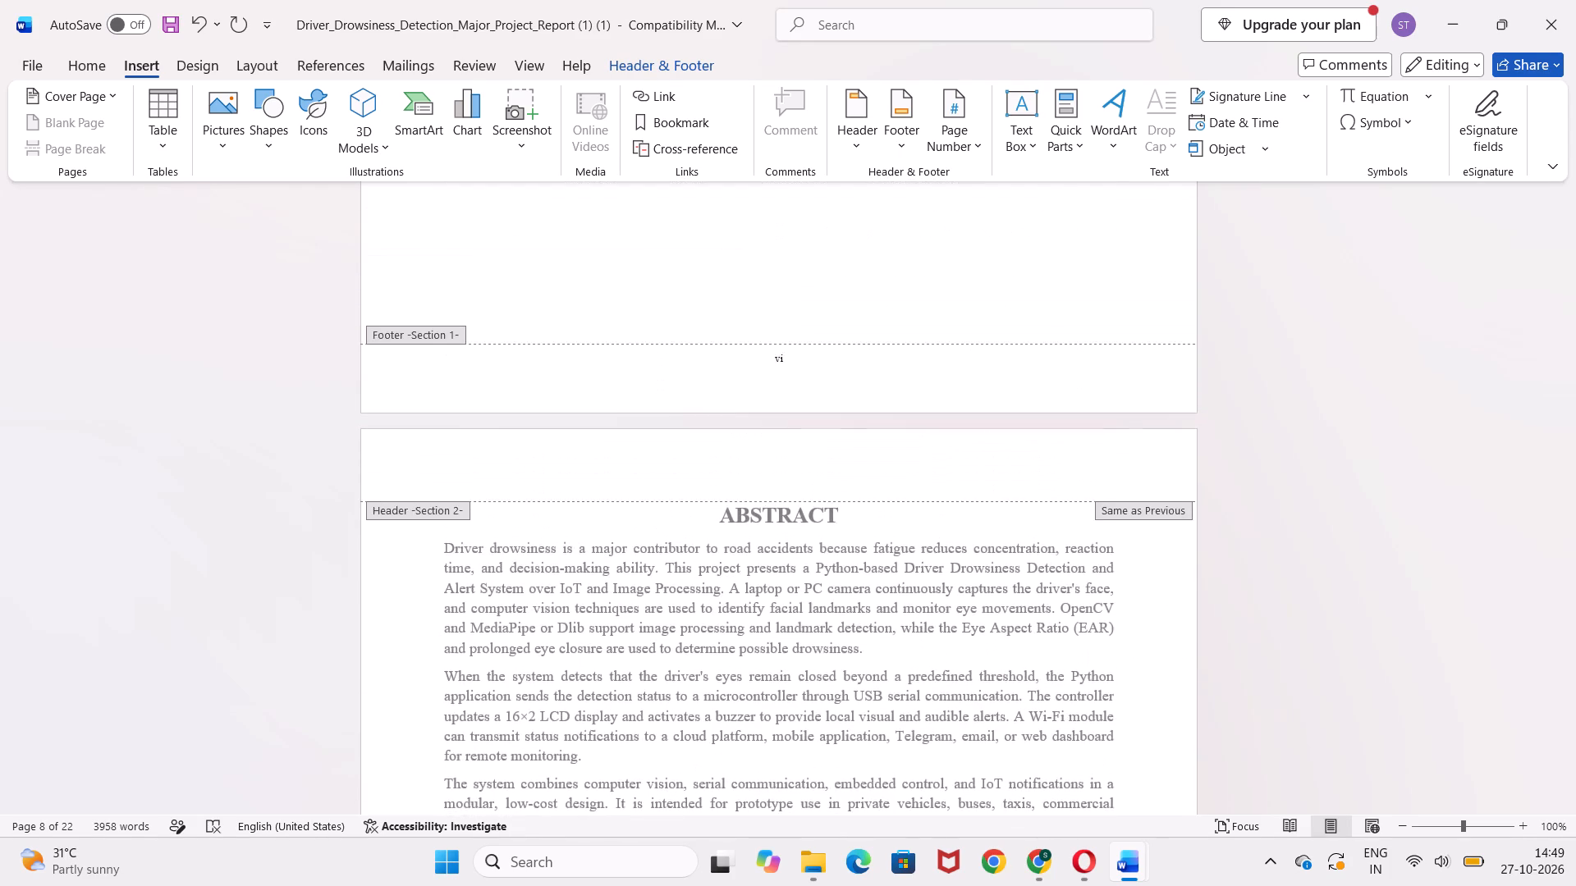
scroll(1074, 483, down, 4)
scroll(1074, 483, up, 2)
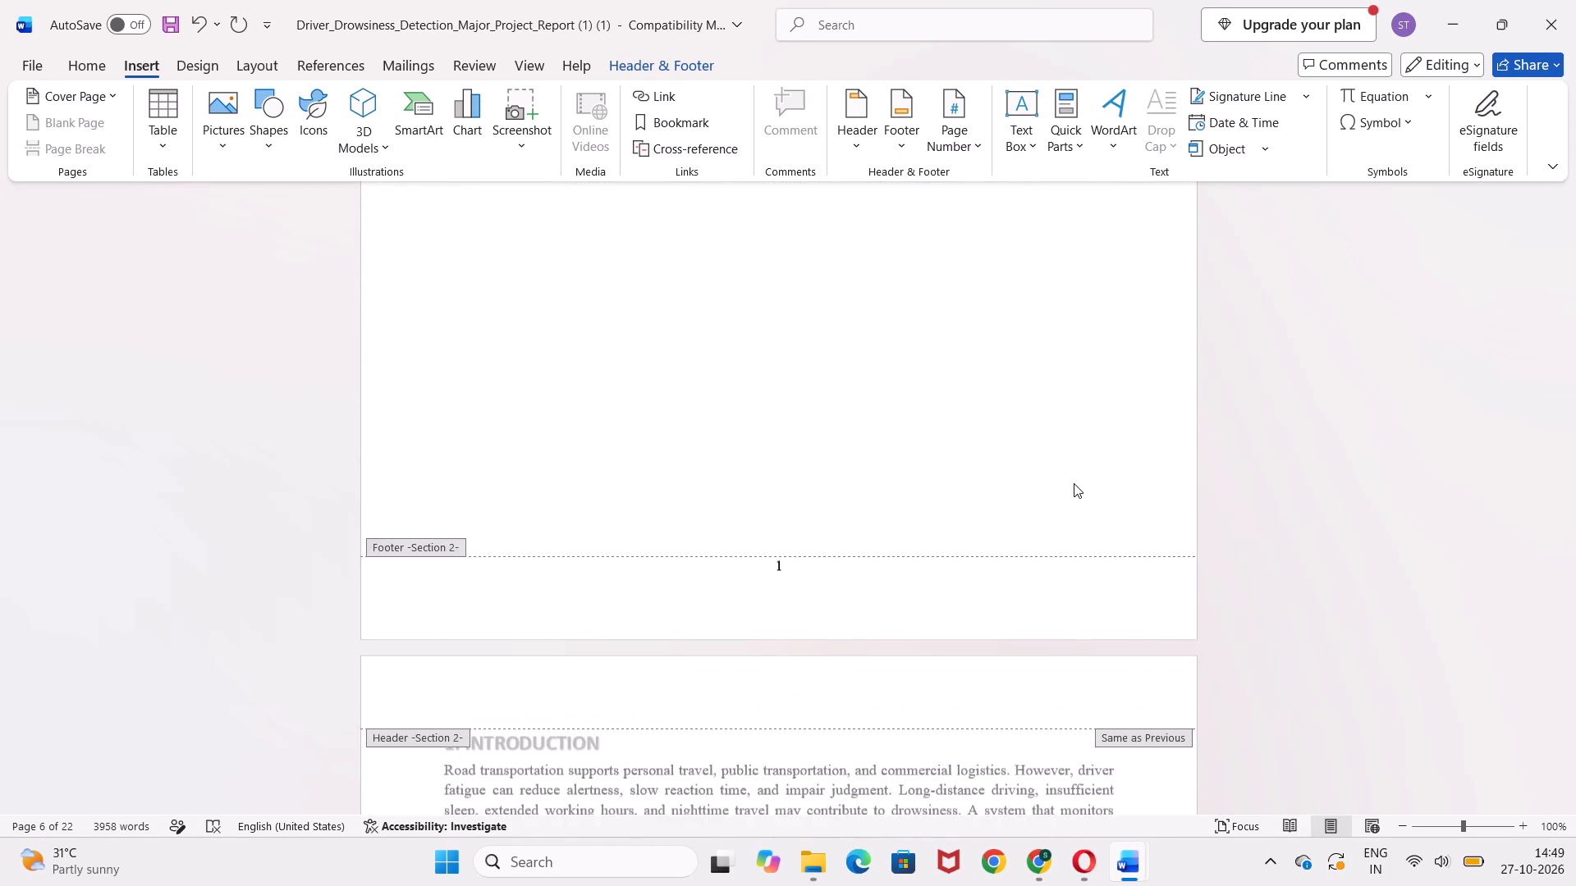
scroll(1074, 483, up, 1)
scroll(1074, 483, down, 1)
scroll(1074, 483, up, 1)
scroll(1074, 483, down, 5)
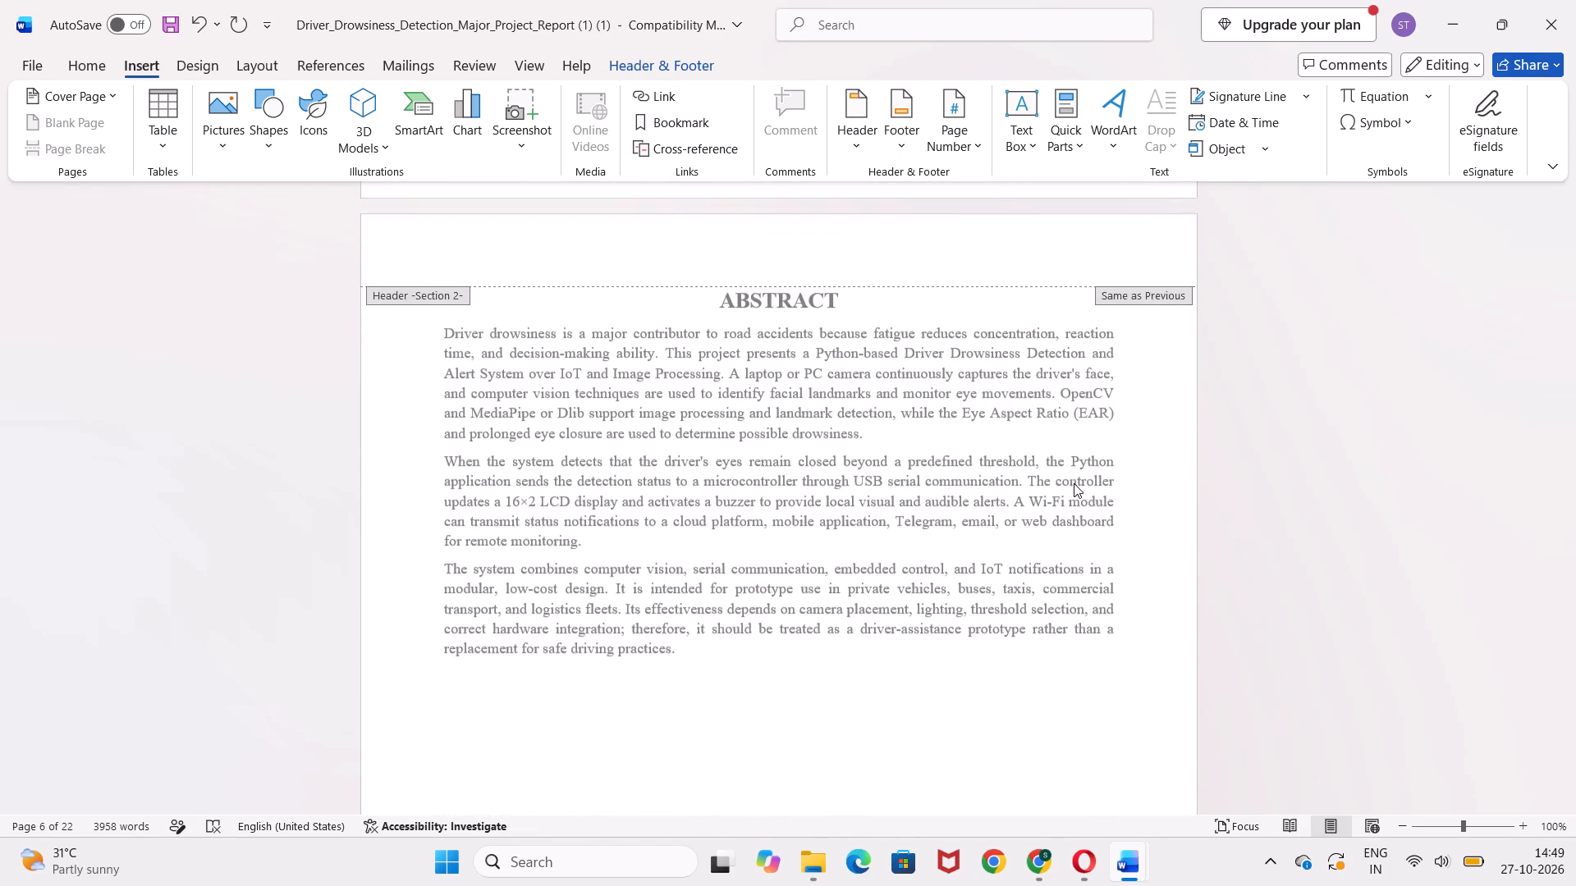
Review the footer page numbers from the introduction through to the final Appendix B page.
scroll(1074, 483, down, 4)
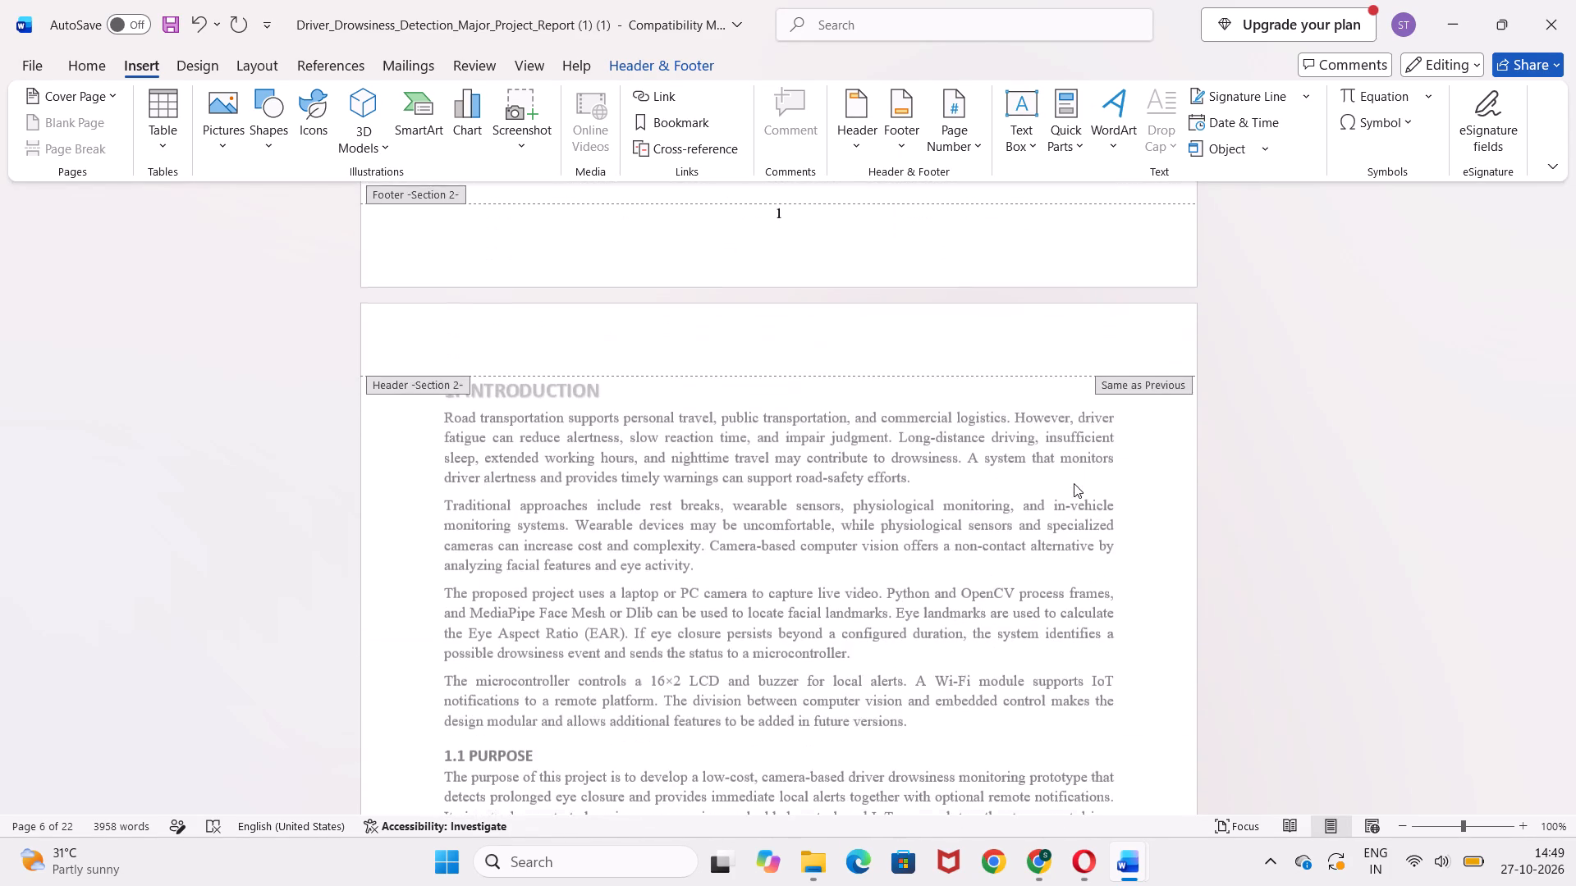
scroll(1074, 483, down, 8)
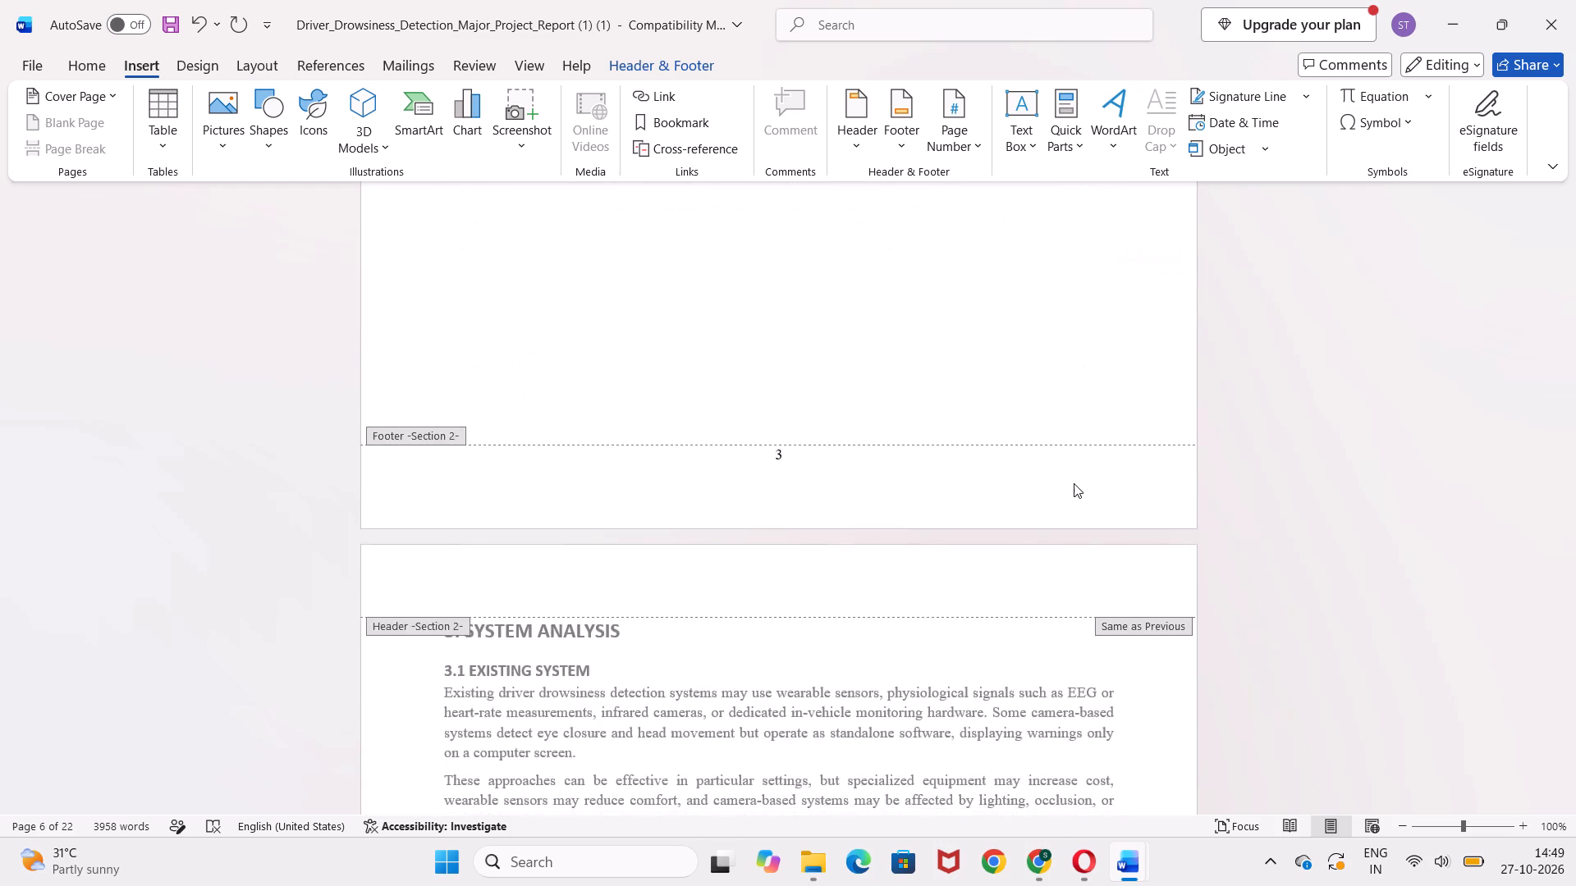
scroll(1074, 483, down, 8)
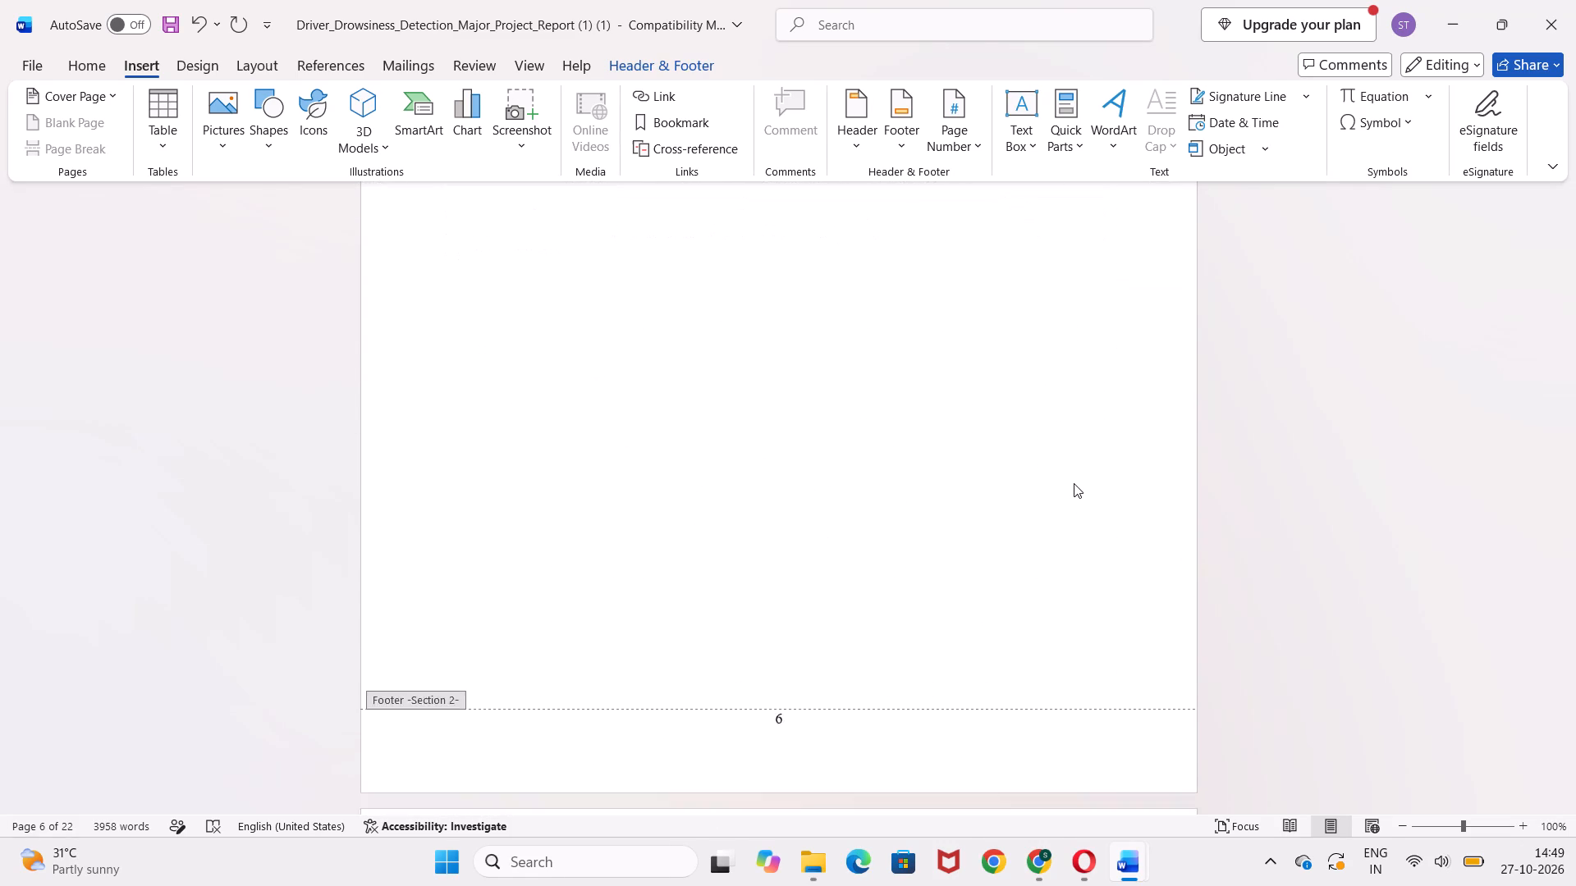
scroll(1074, 483, up, 1)
scroll(1074, 483, down, 1)
scroll(1074, 483, up, 2)
scroll(1074, 483, down, 2)
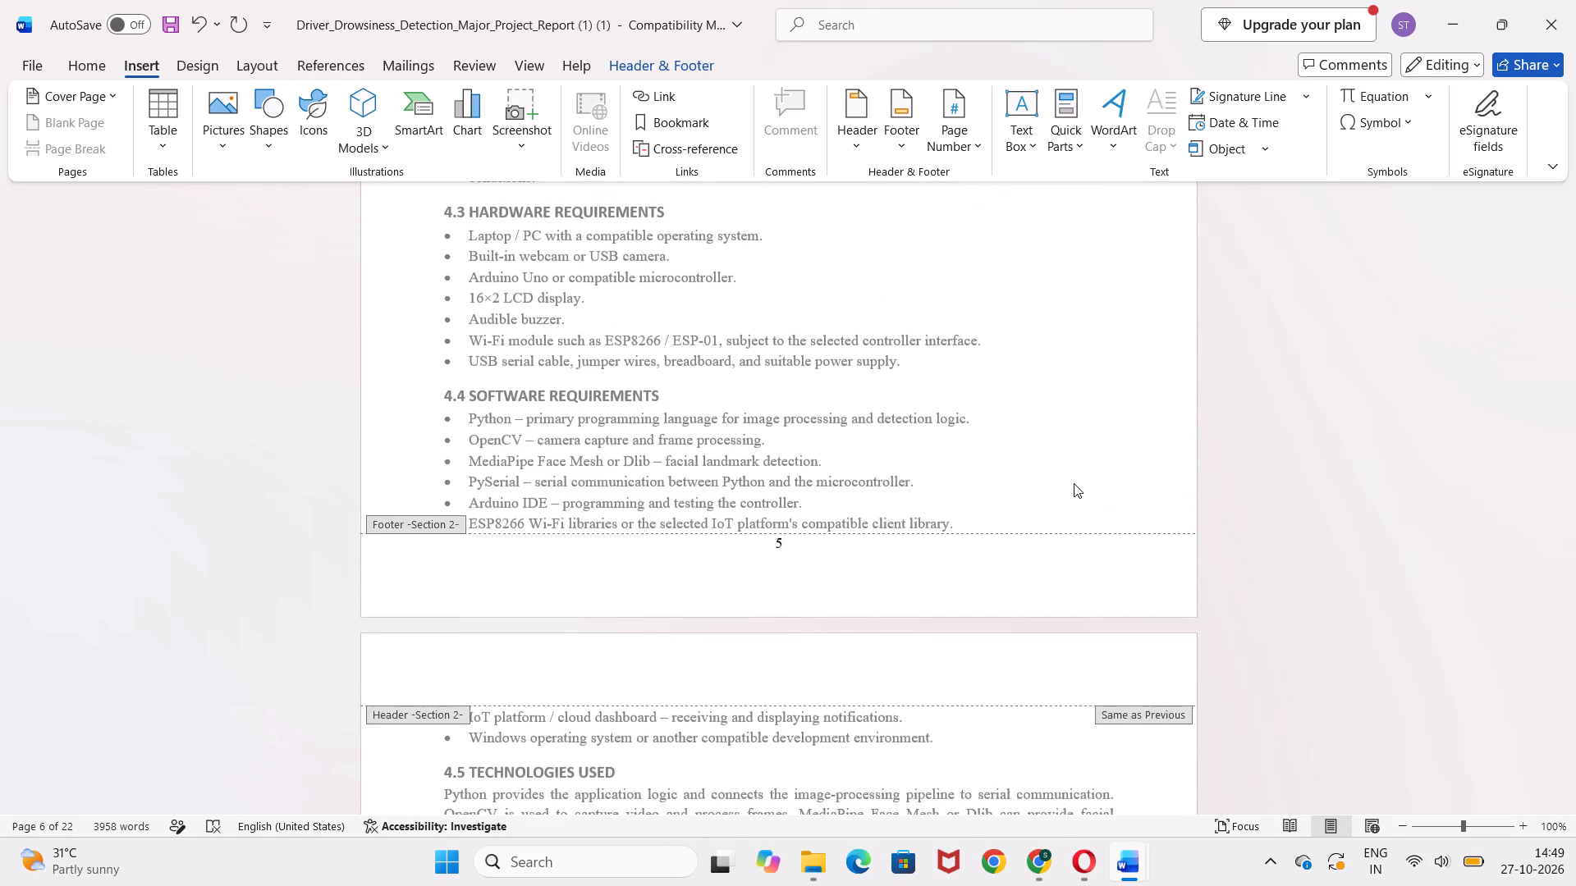
scroll(1074, 483, down, 12)
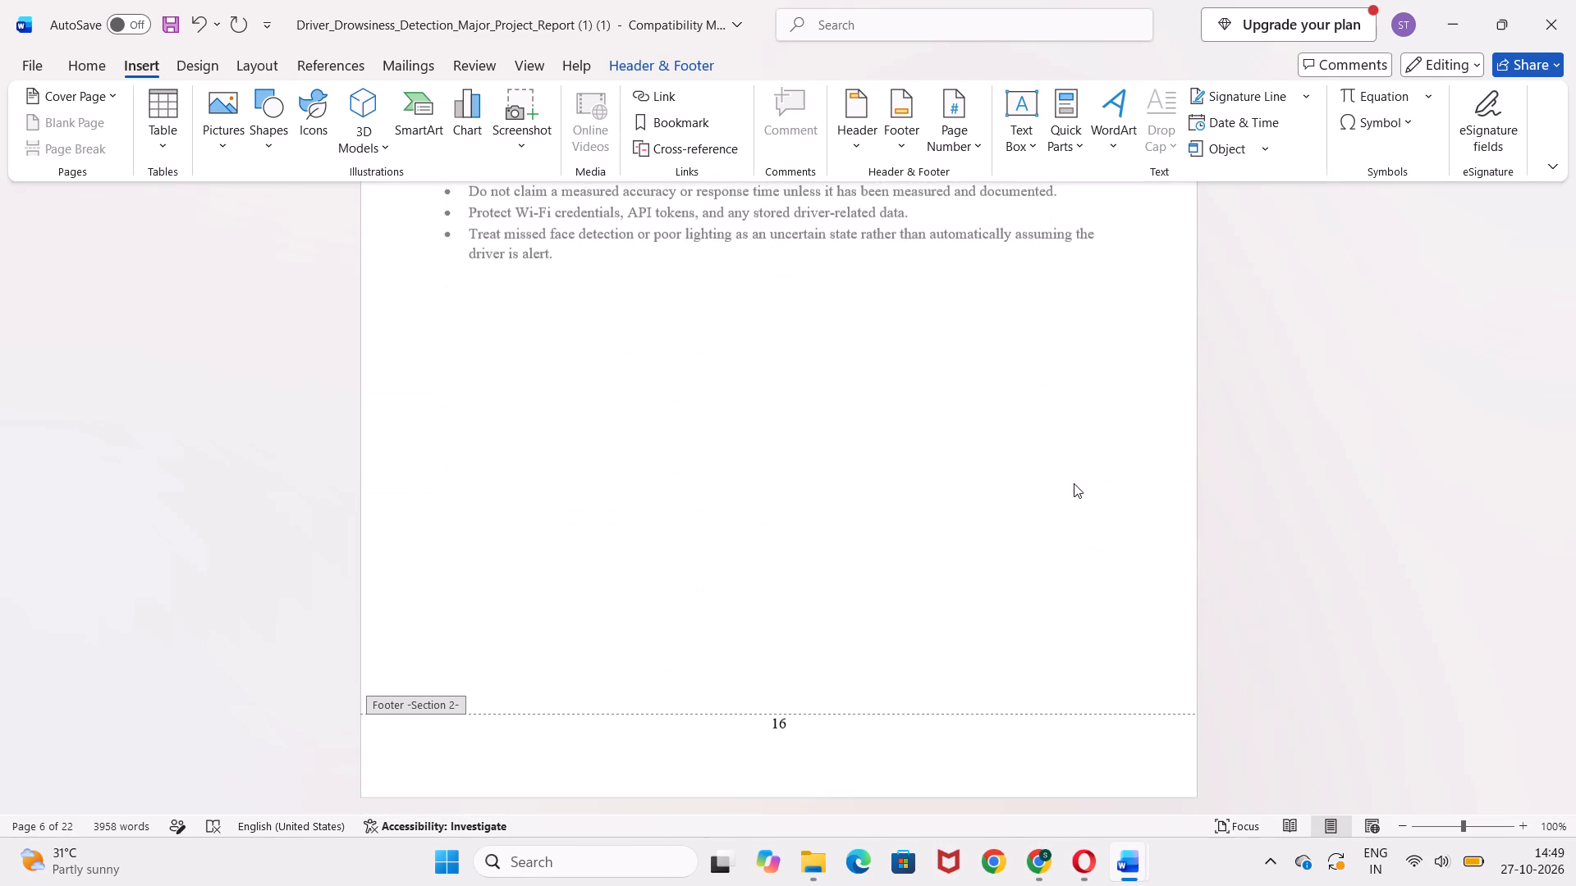
scroll(1074, 483, down, 1)
click(1108, 485)
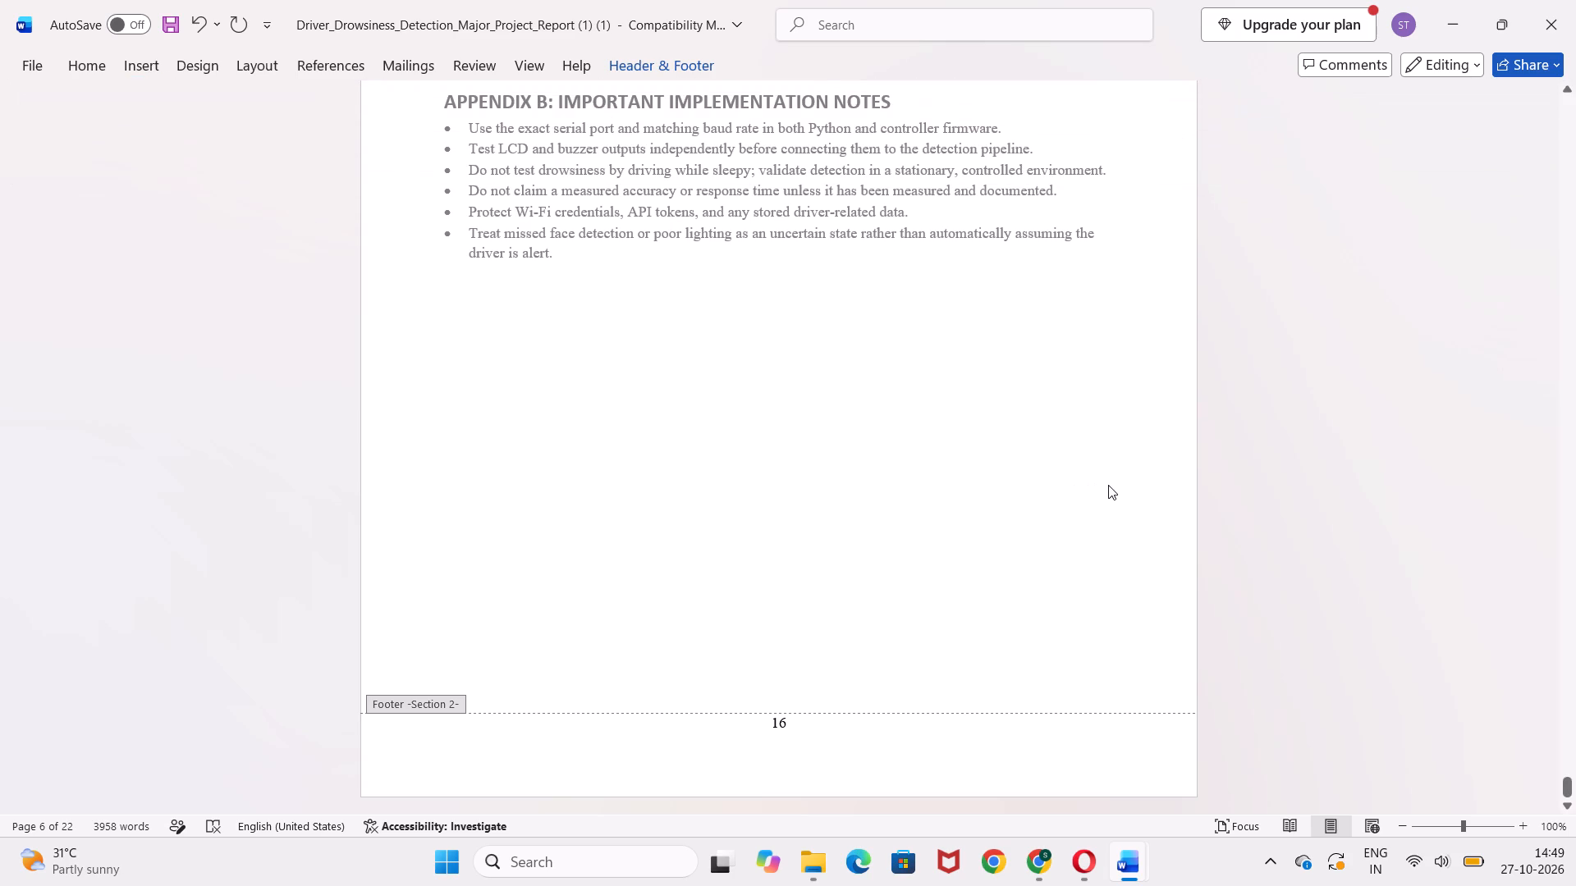
click(1045, 495)
click(938, 557)
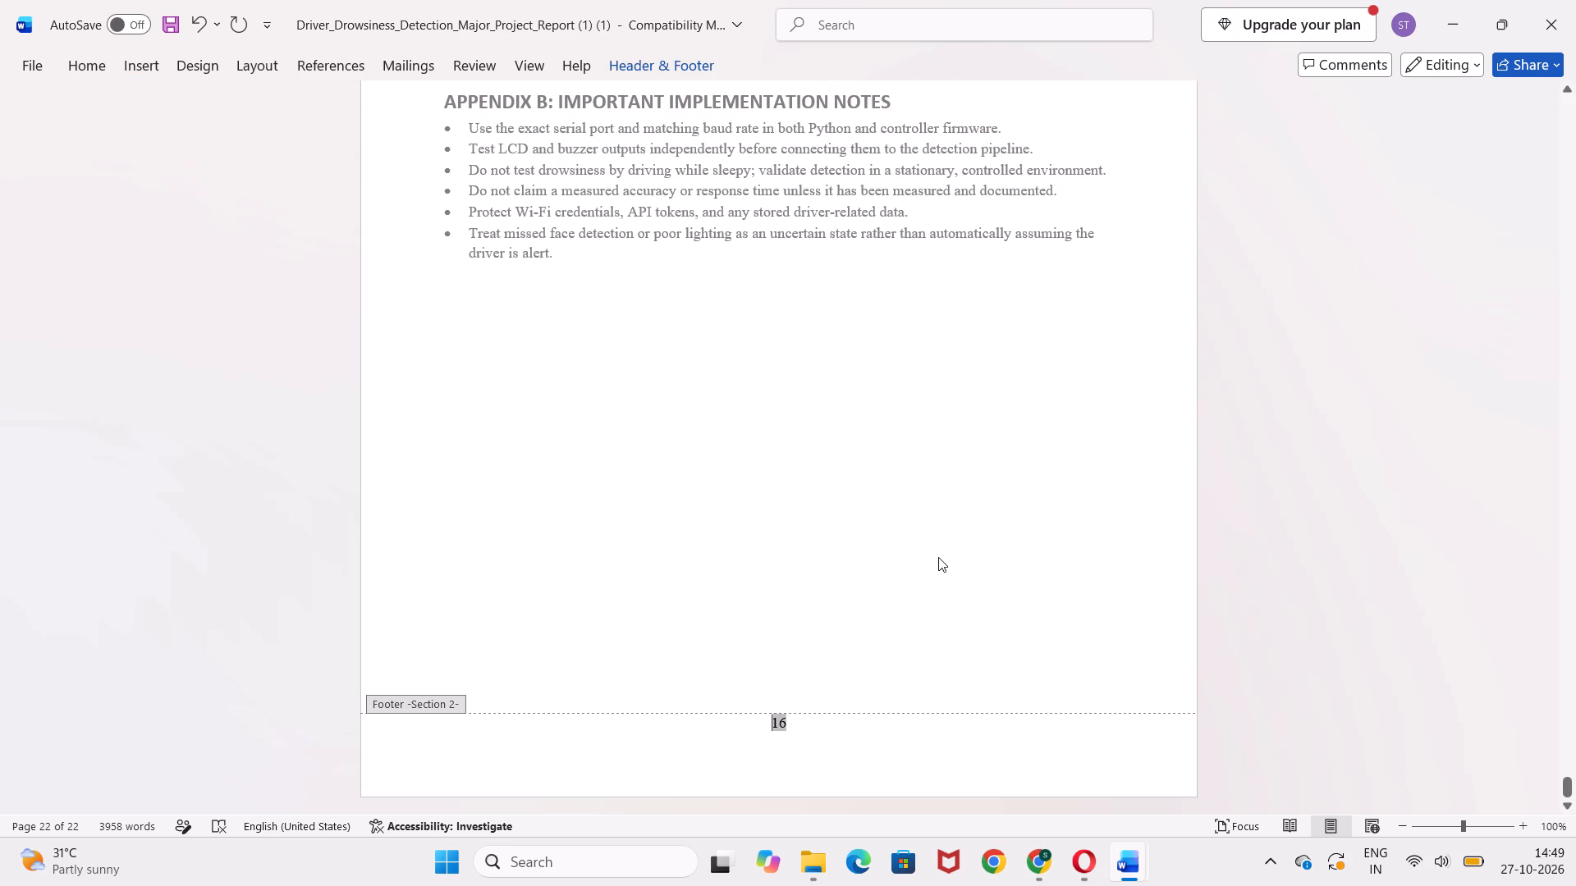
Review the footer numbering back from Appendix B to the title and certificate pages.
scroll(938, 557, up, 6)
scroll(1128, 390, up, 7)
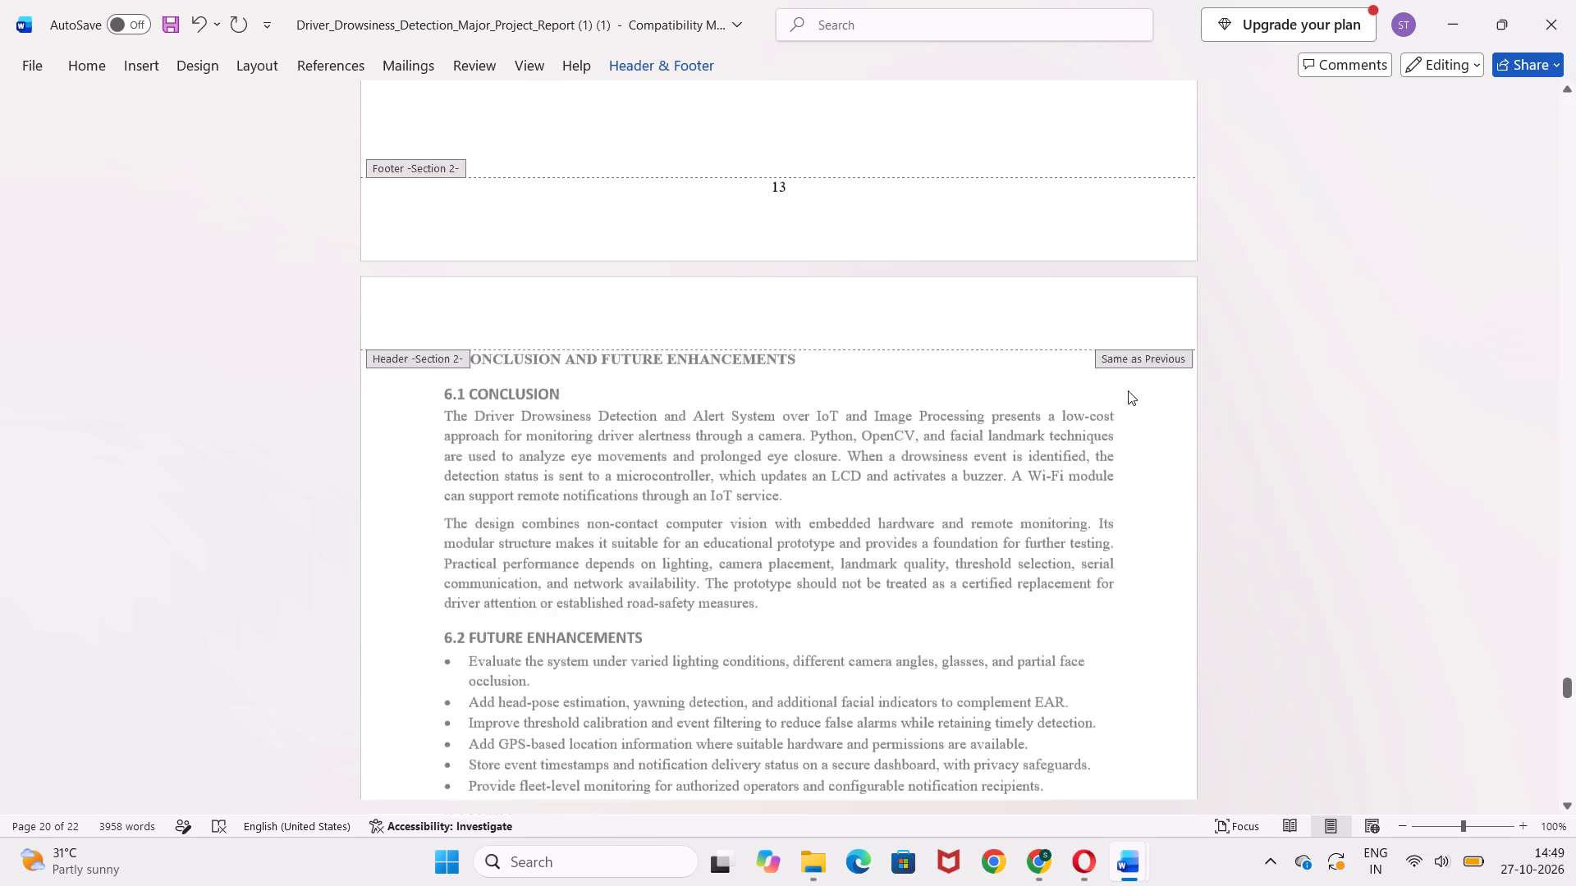
scroll(1128, 390, up, 7)
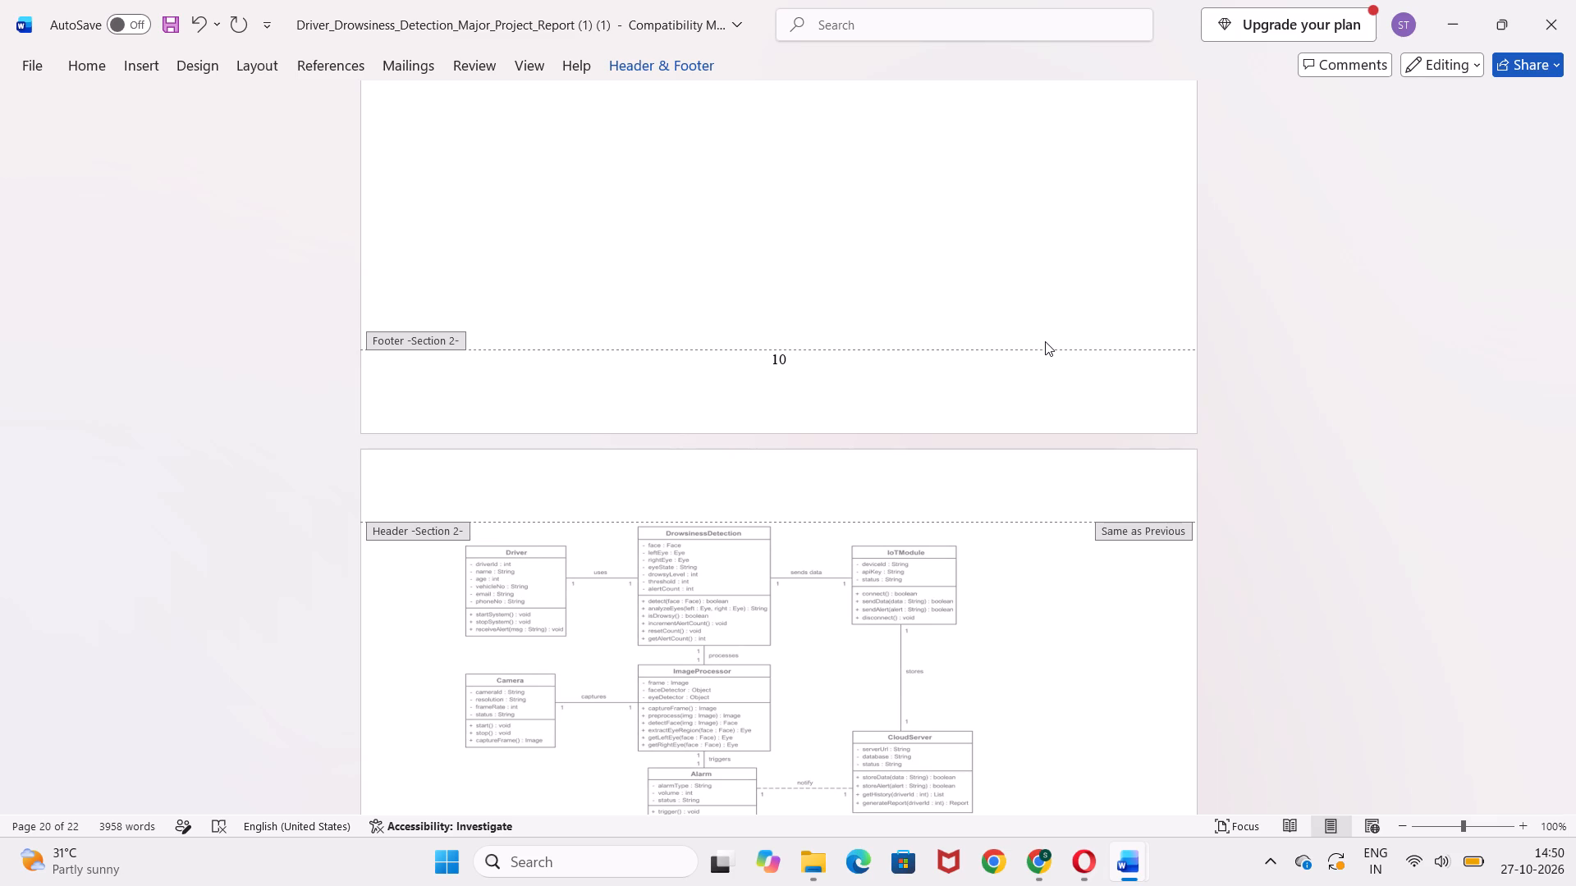
scroll(1045, 341, up, 6)
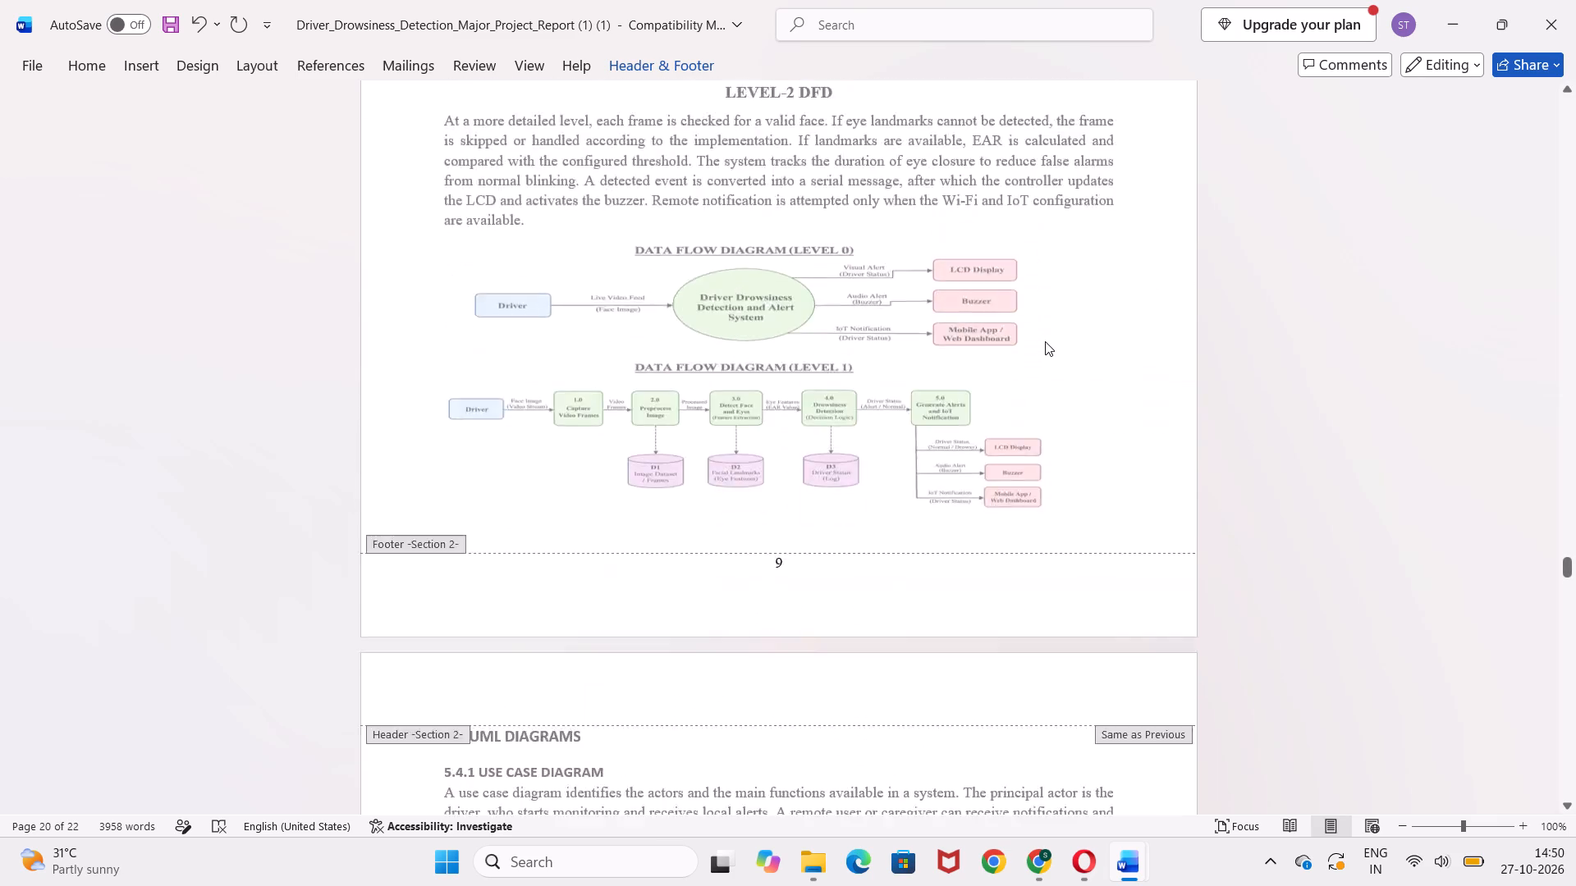
scroll(1045, 341, up, 8)
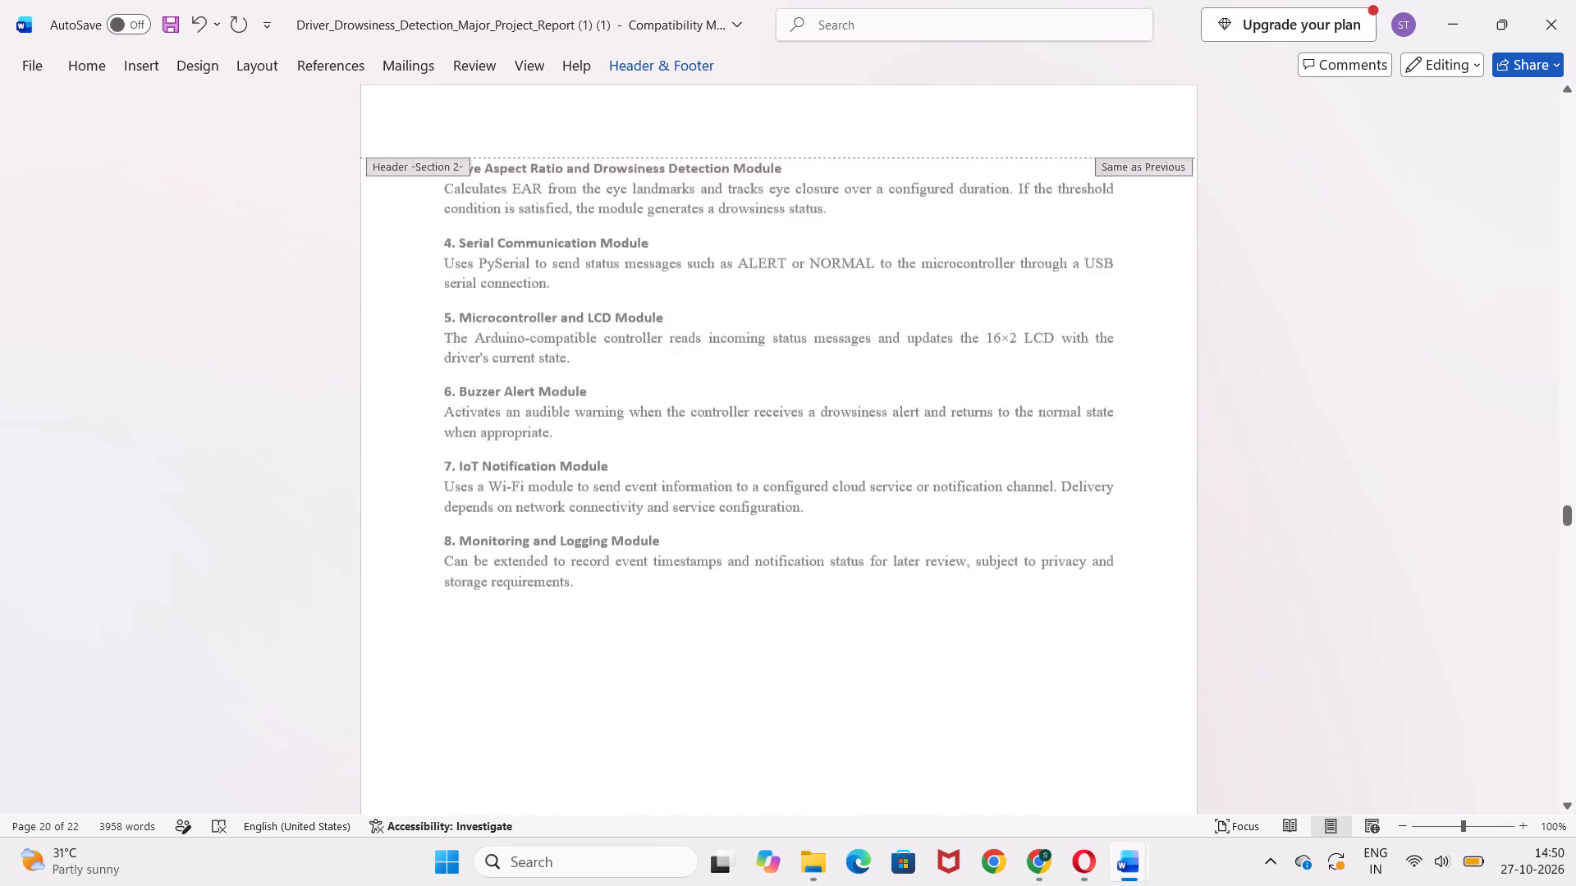
scroll(1045, 341, up, 1)
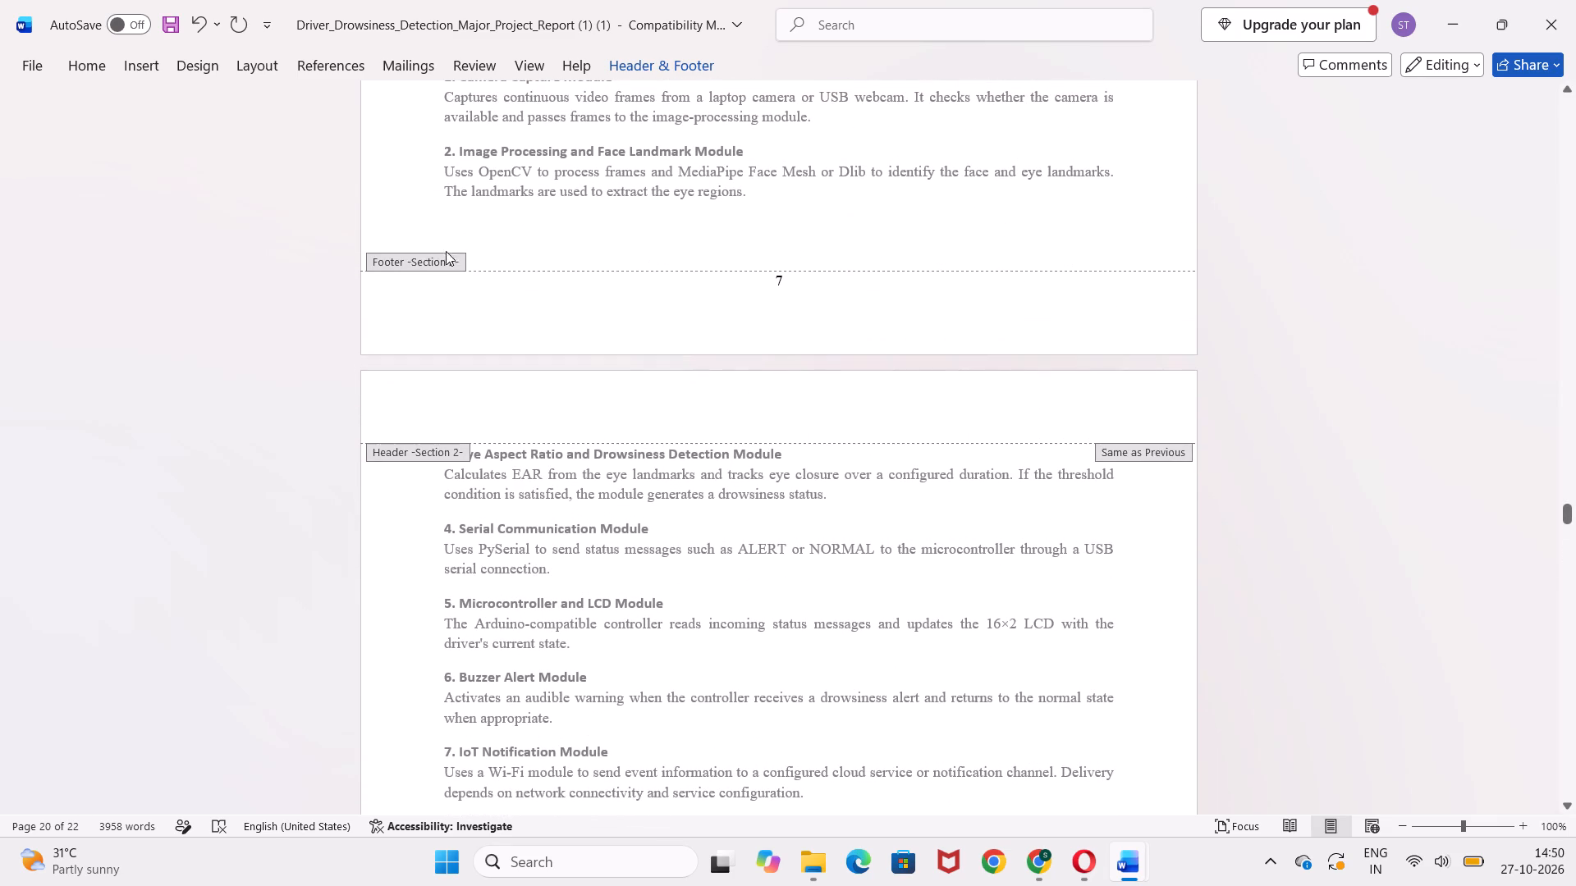
click(444, 258)
scroll(609, 237, up, 19)
scroll(609, 237, up, 5)
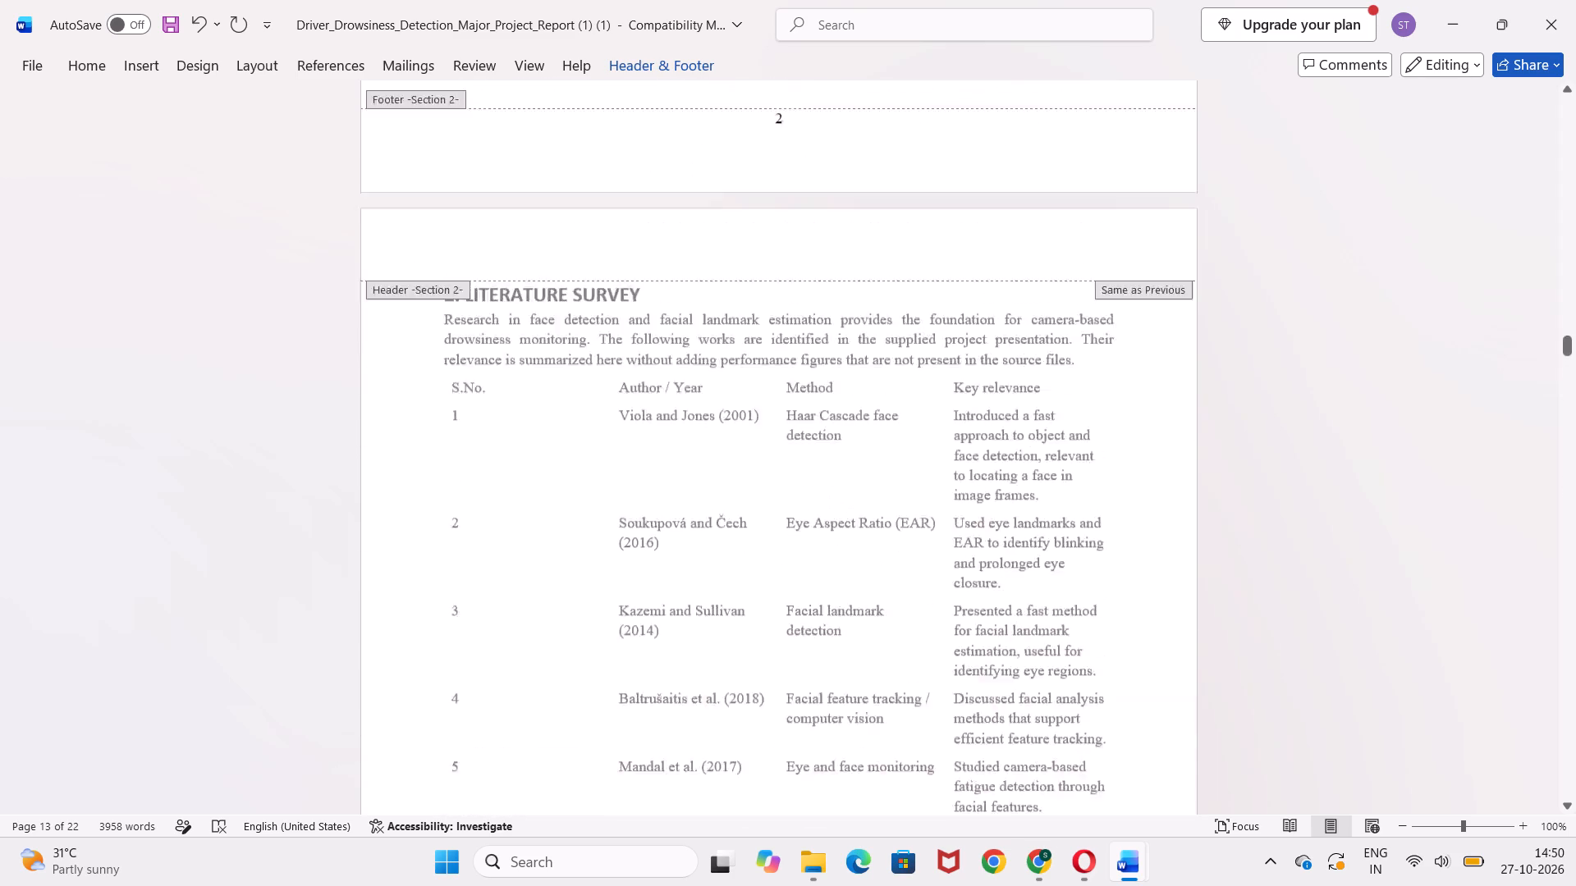
scroll(609, 237, up, 17)
scroll(609, 237, down, 3)
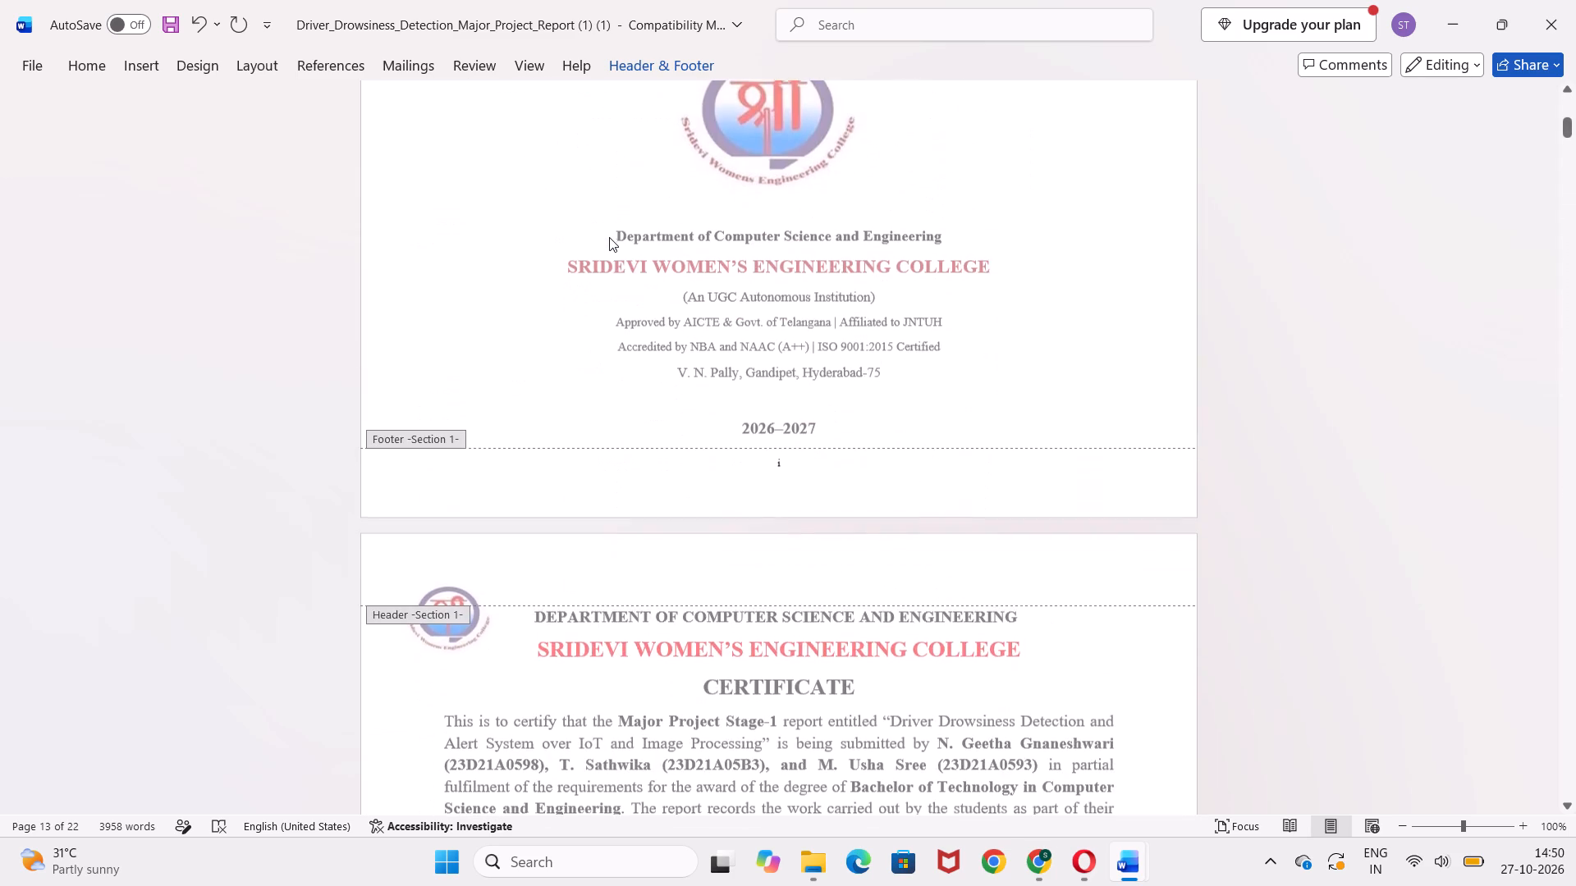
scroll(609, 237, down, 1)
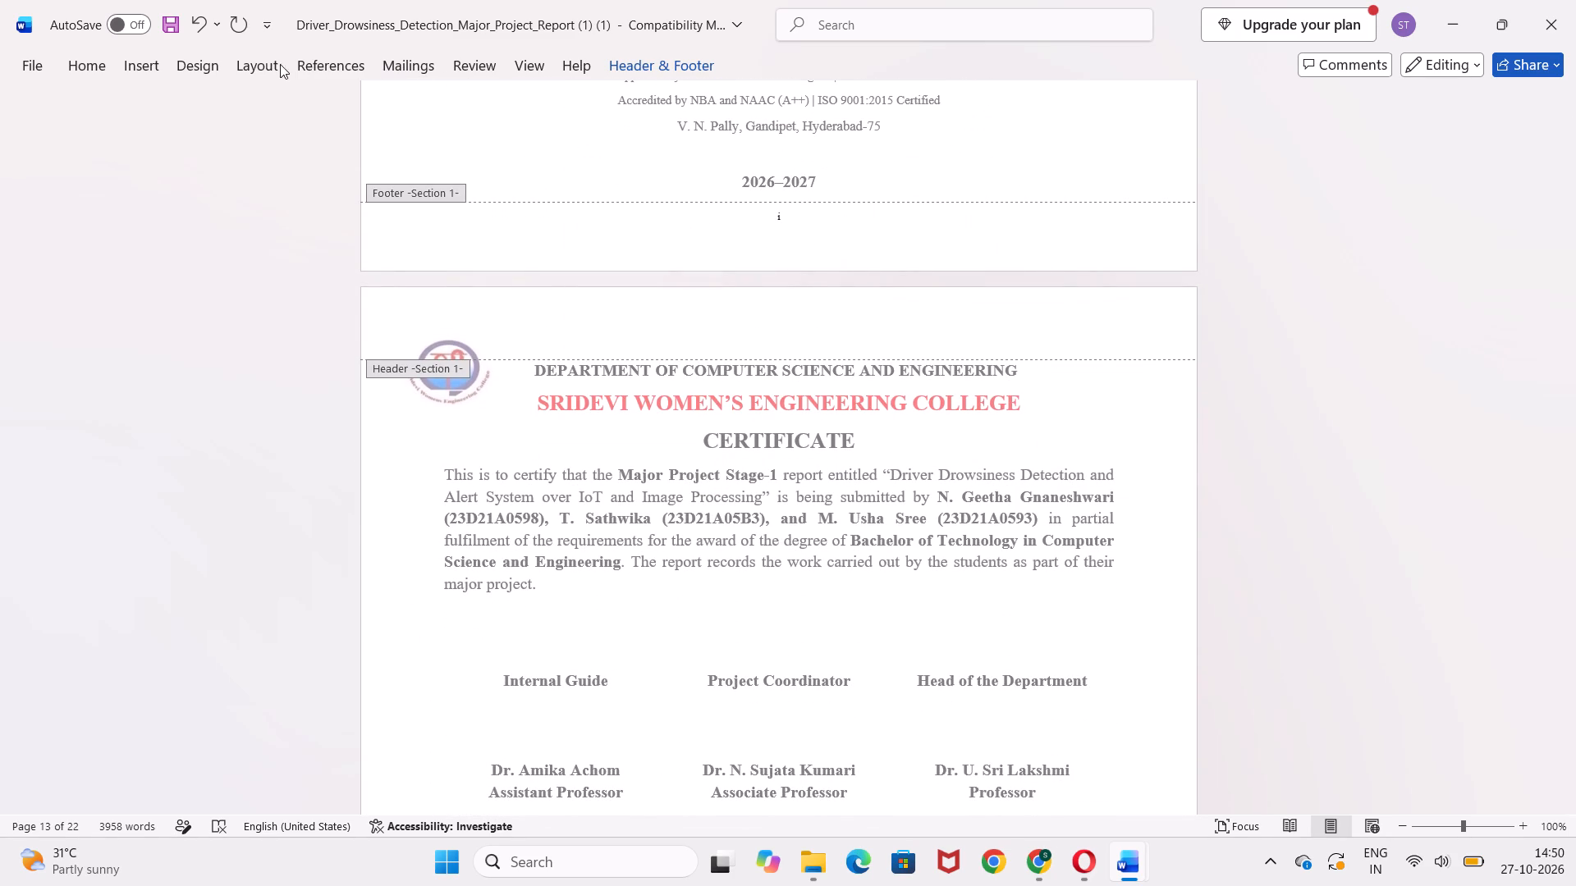
Insert the built-in Blank footer.
click(140, 62)
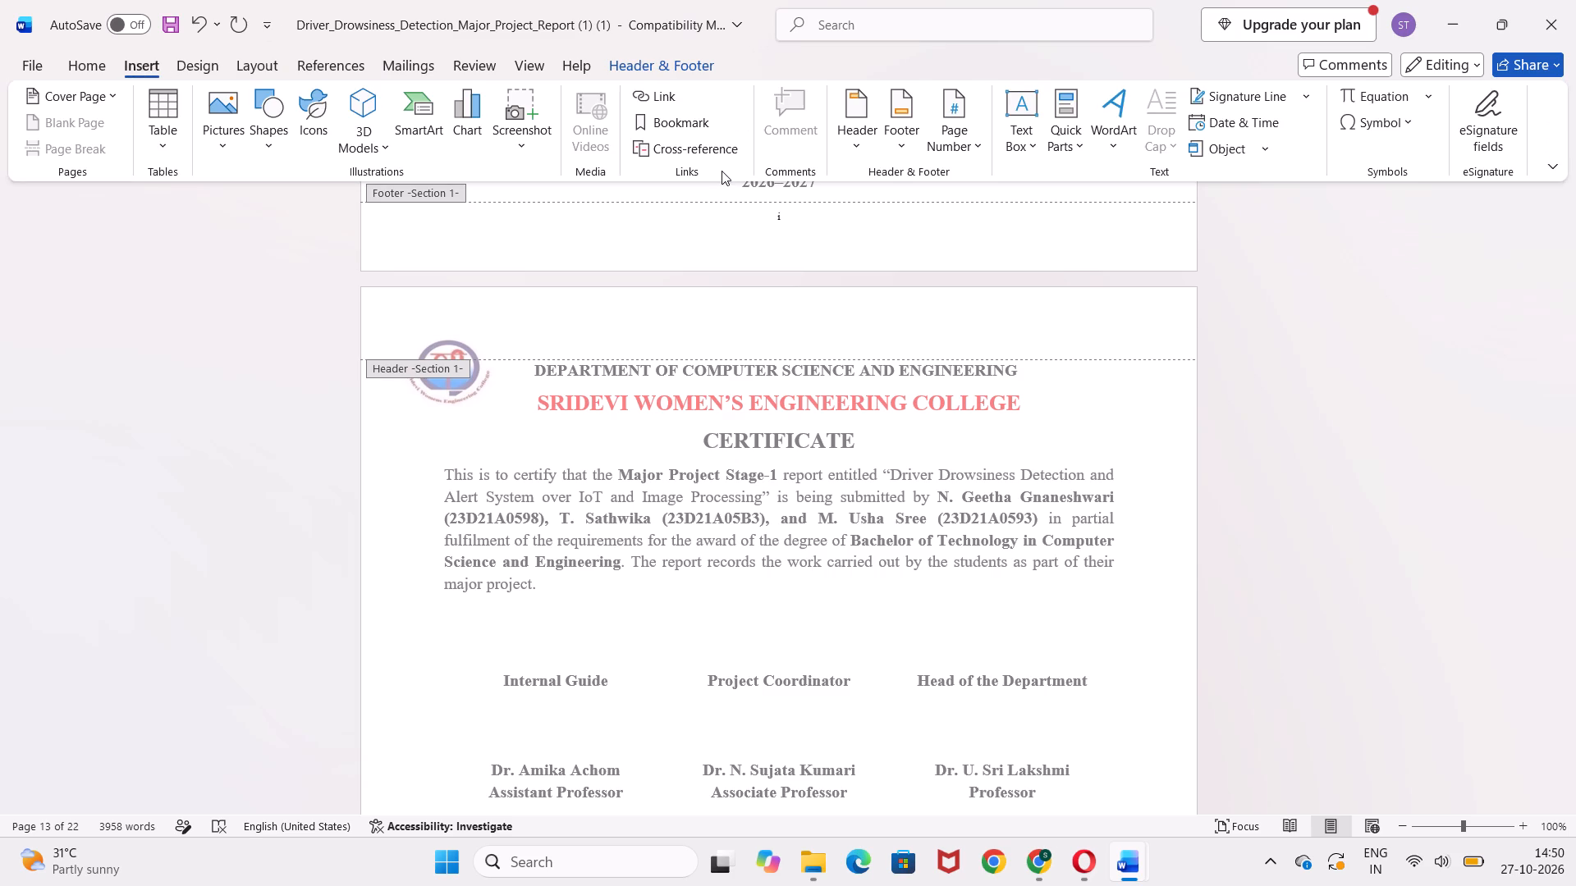
click(902, 136)
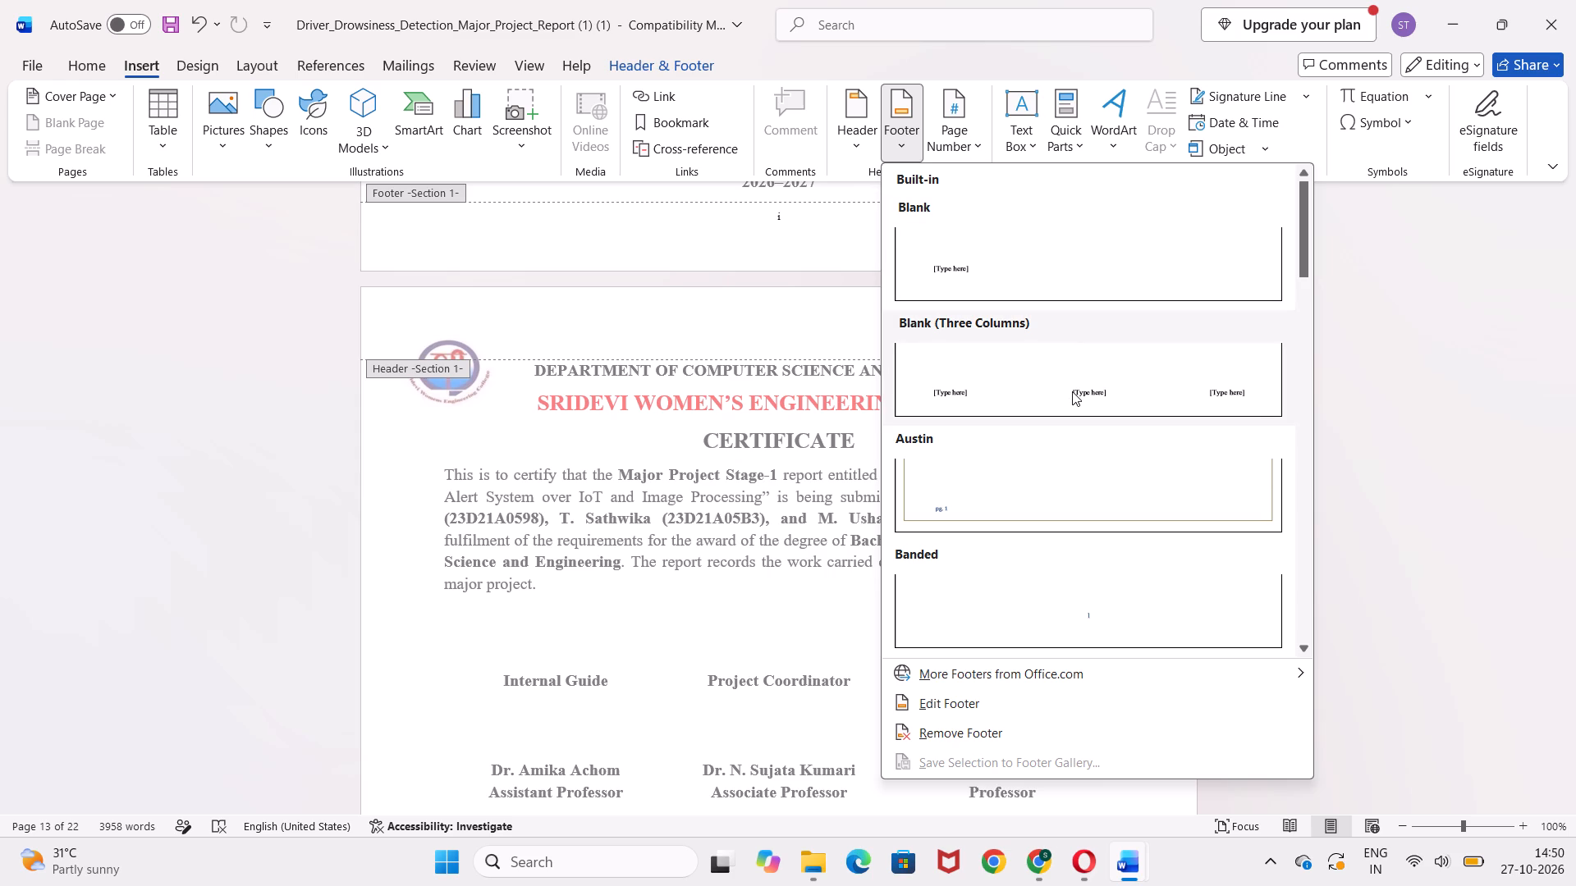
click(951, 262)
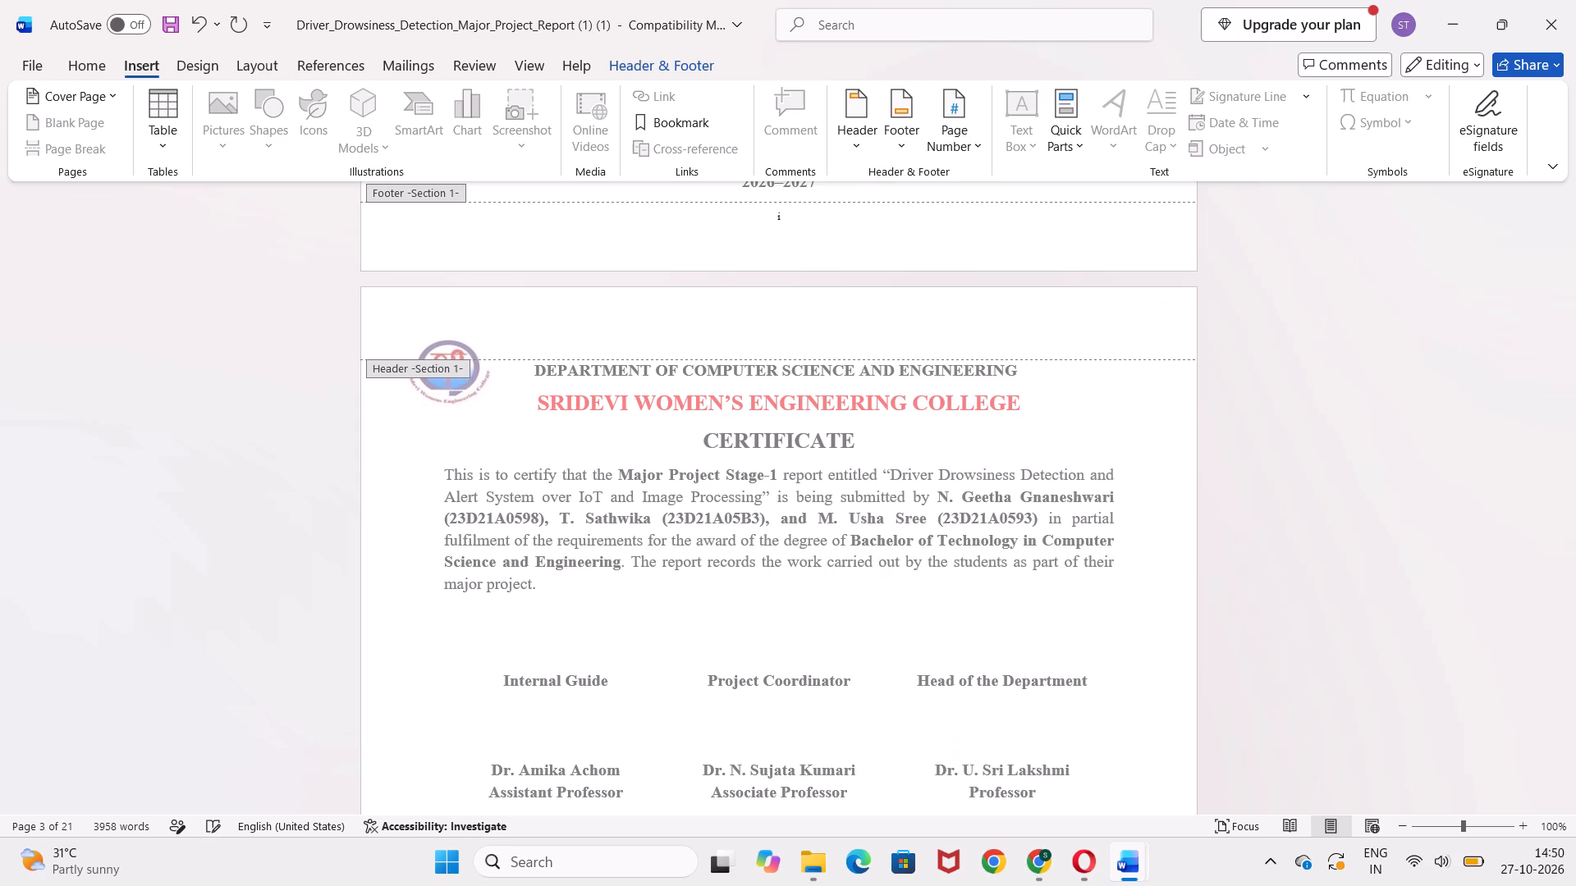
Open the footer for editing while viewing the title page.
scroll(873, 270, up, 1)
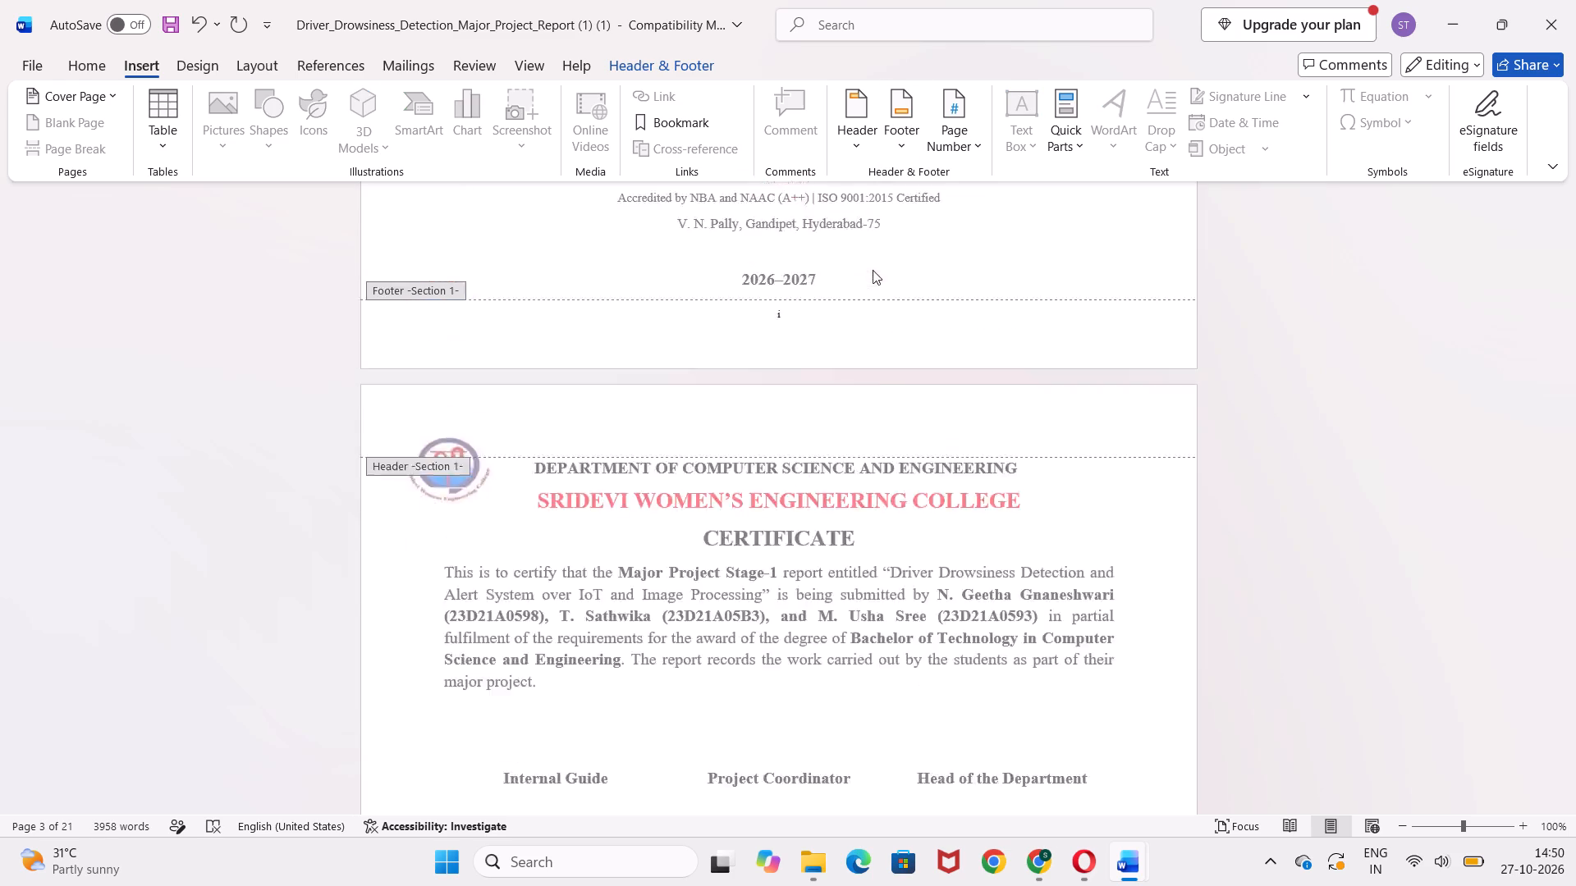
scroll(873, 270, up, 2)
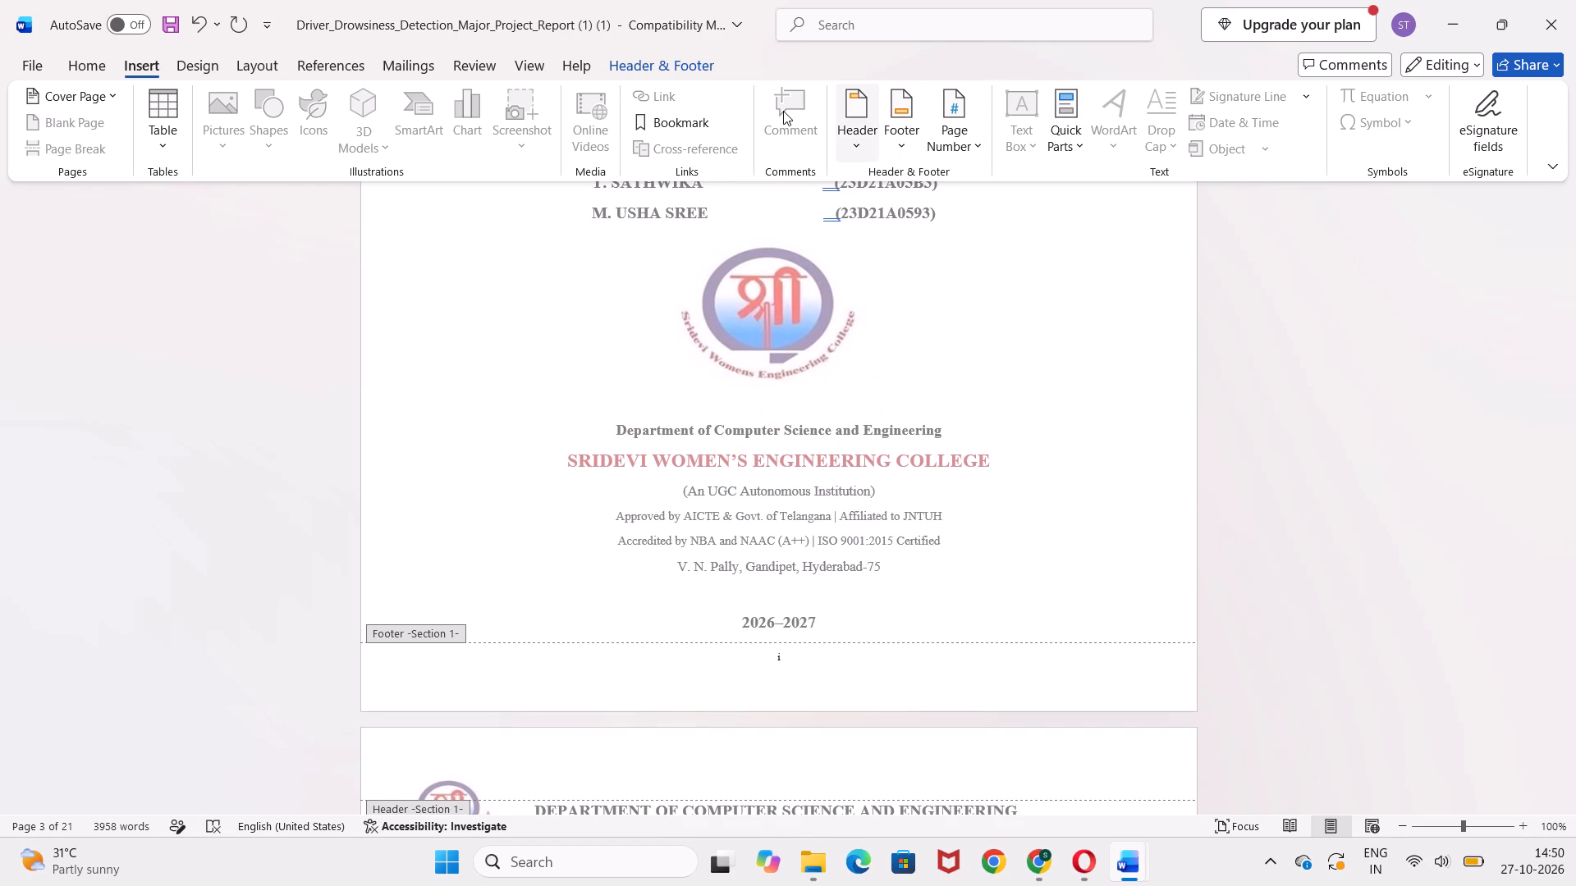
click(900, 140)
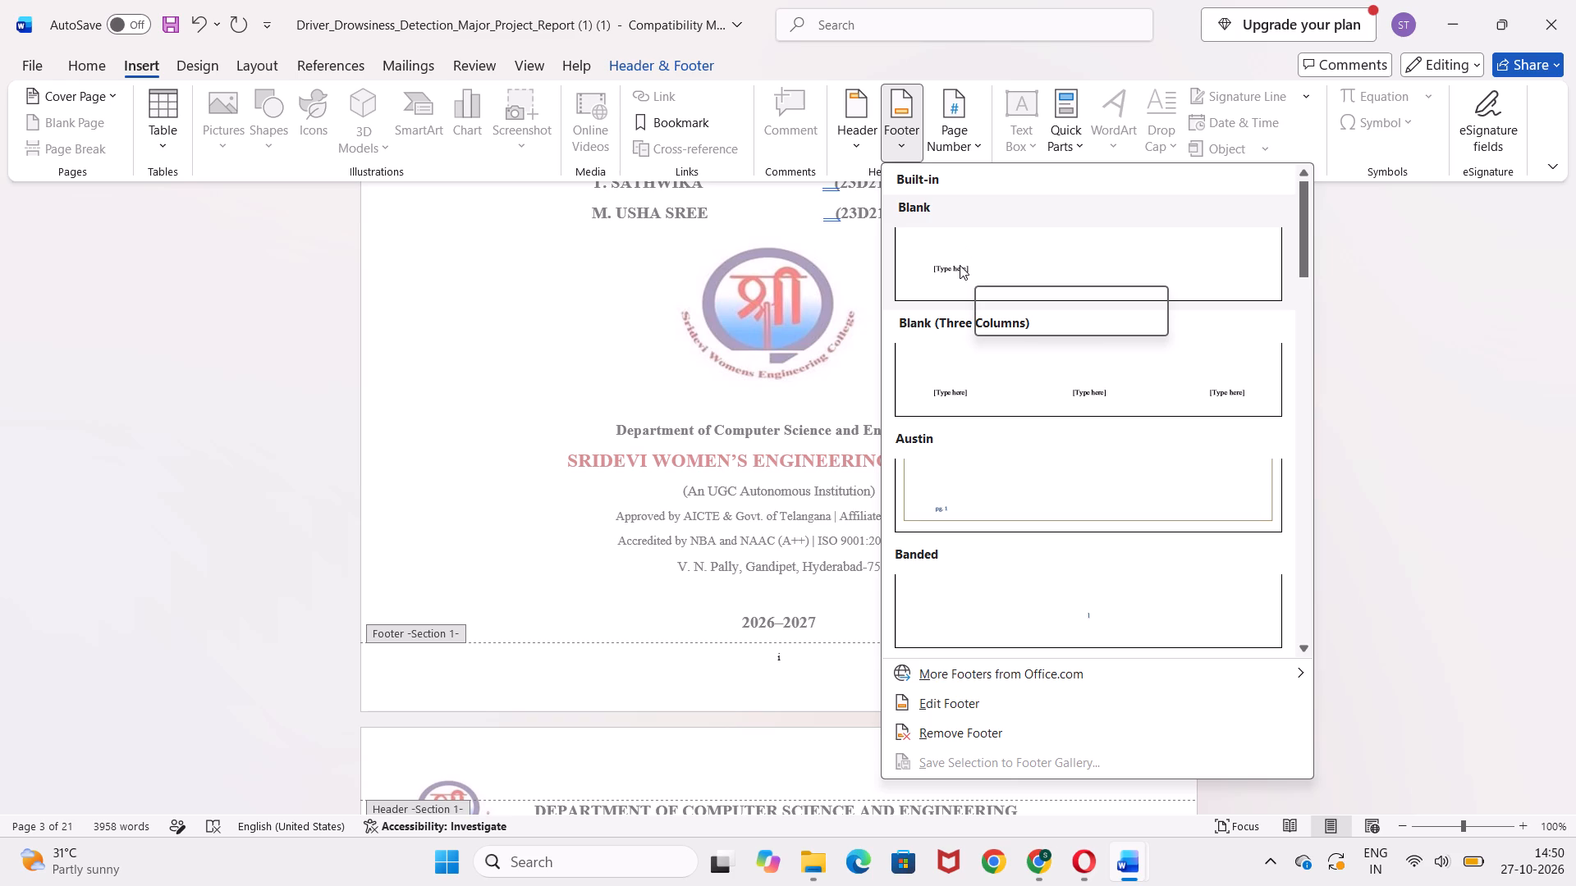
key(BackSpace)
key(BackSpace)
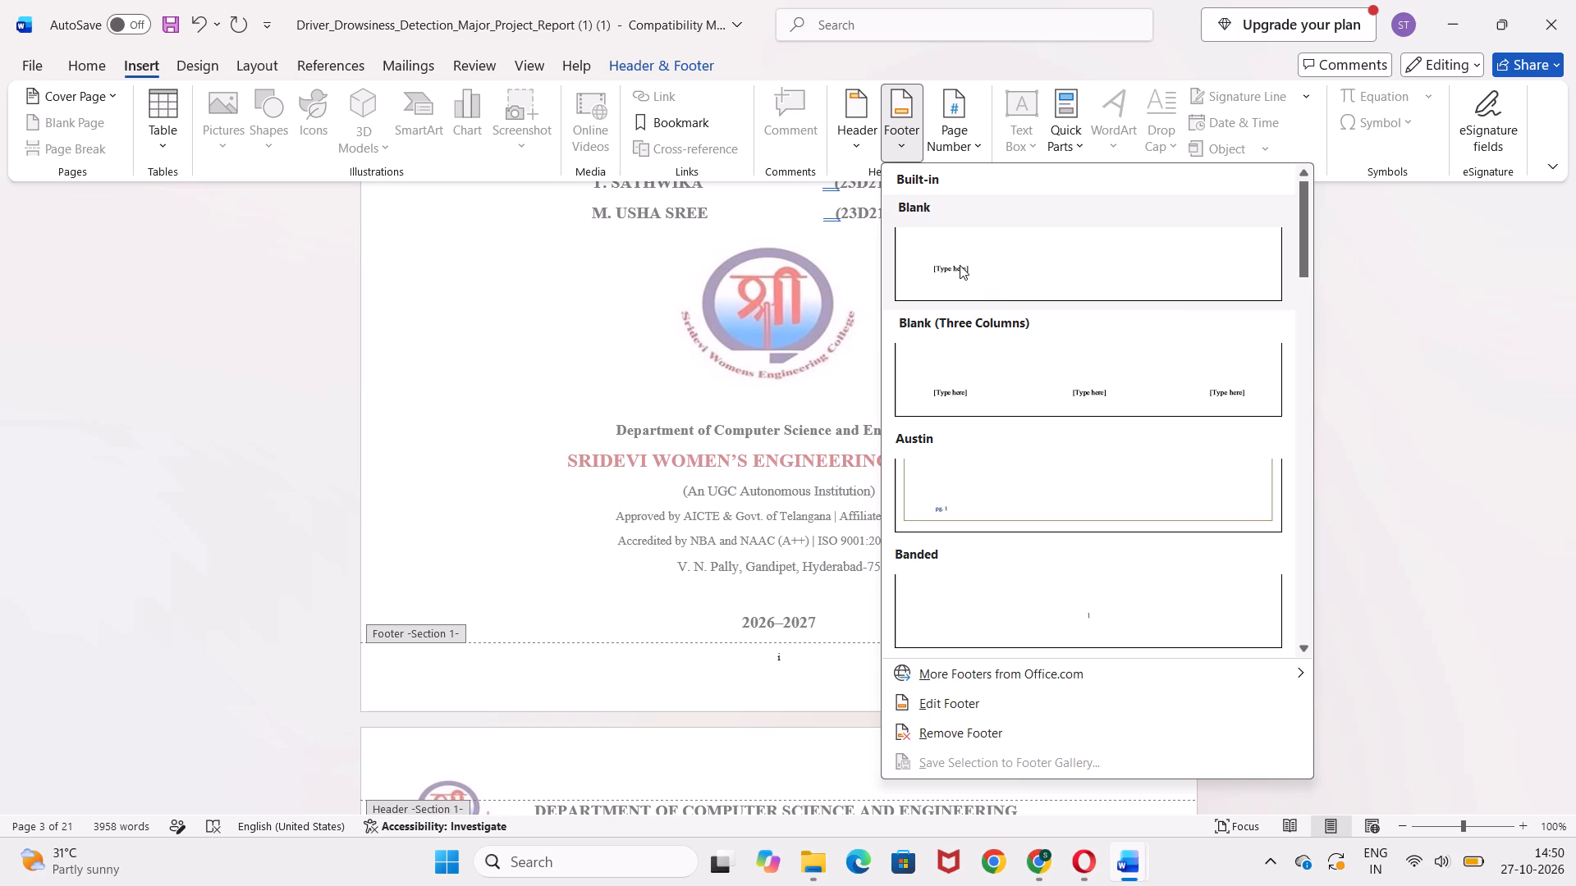
click(960, 700)
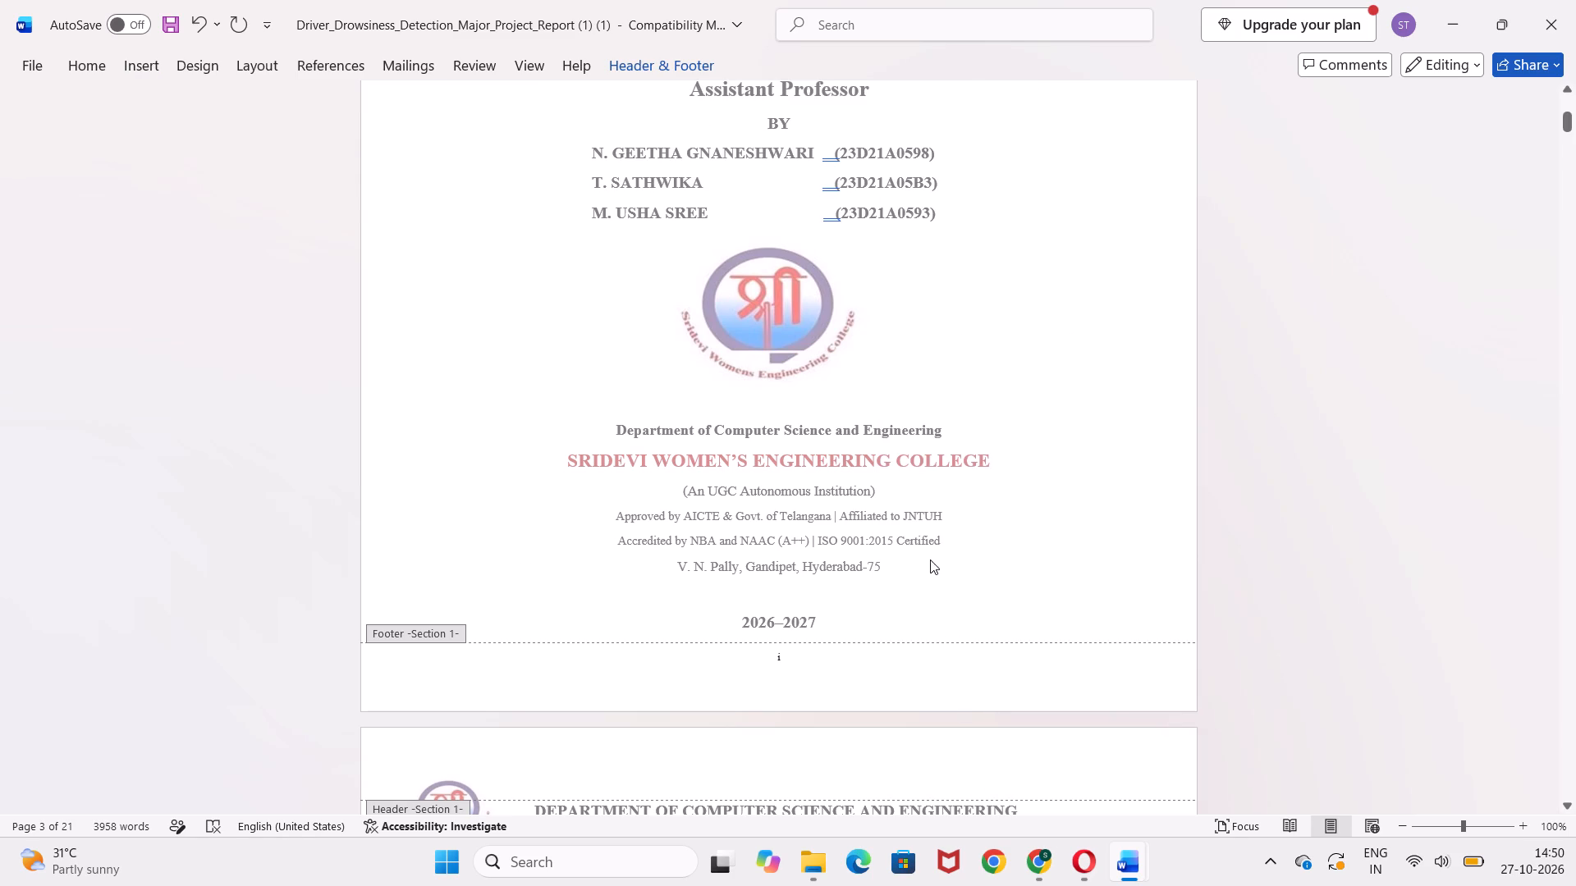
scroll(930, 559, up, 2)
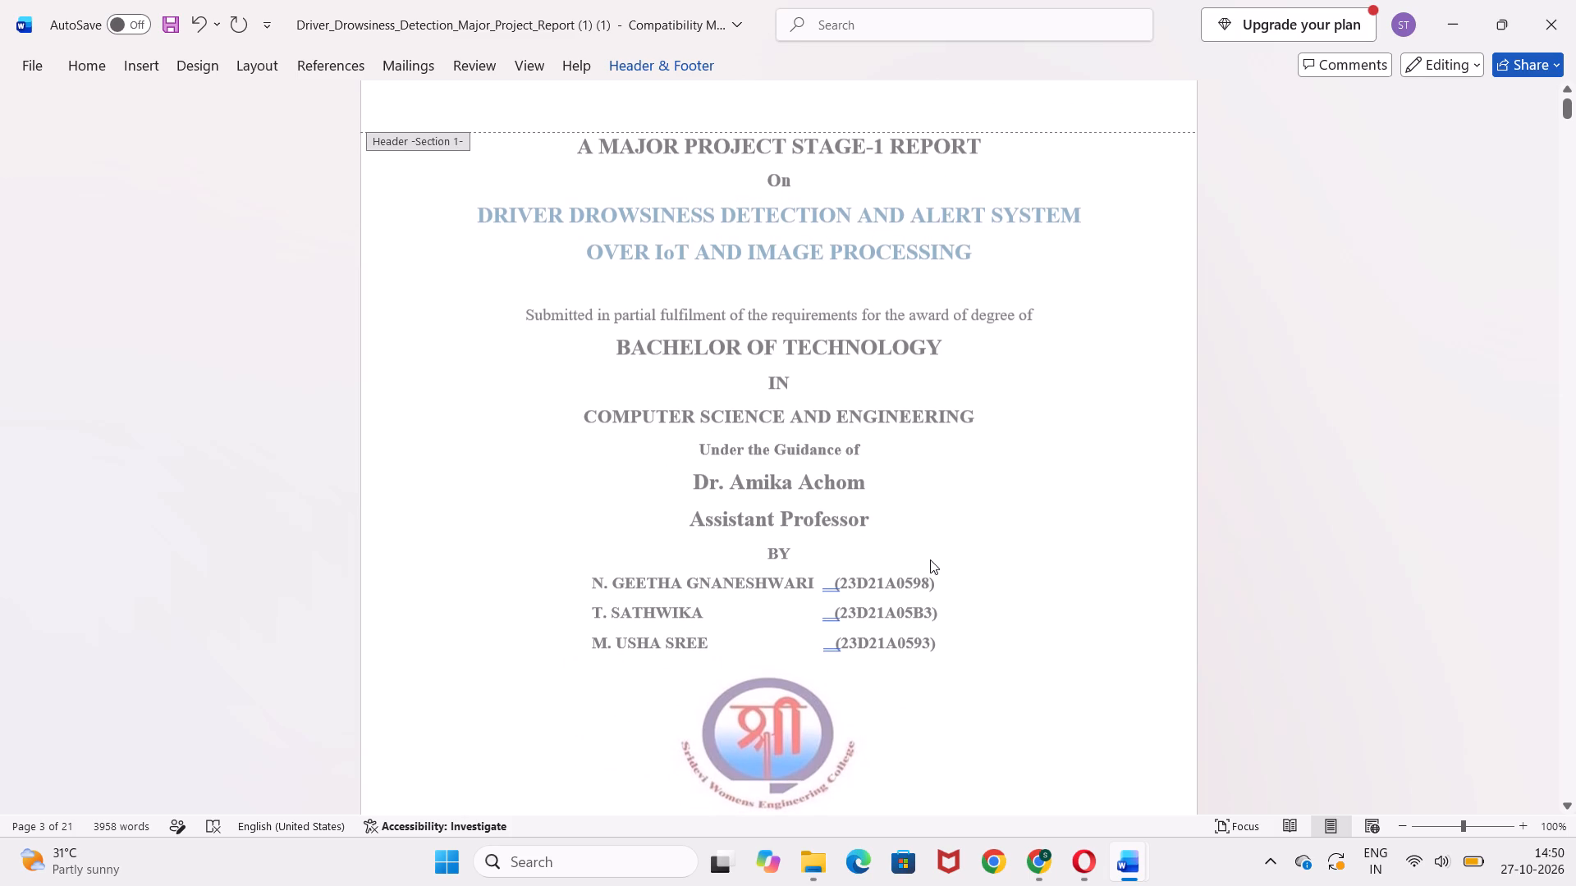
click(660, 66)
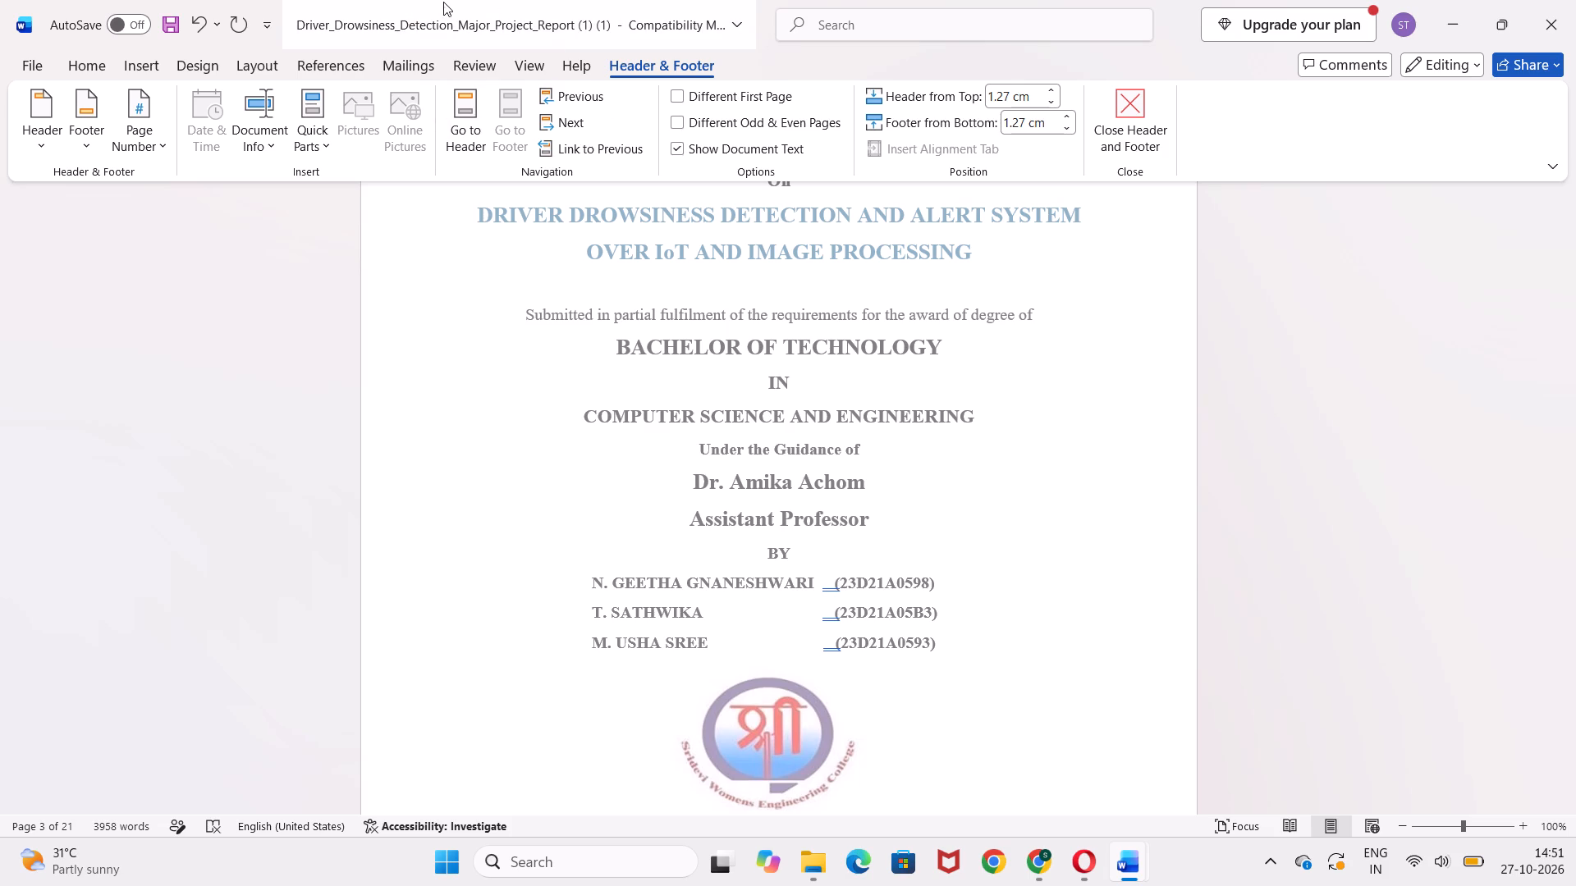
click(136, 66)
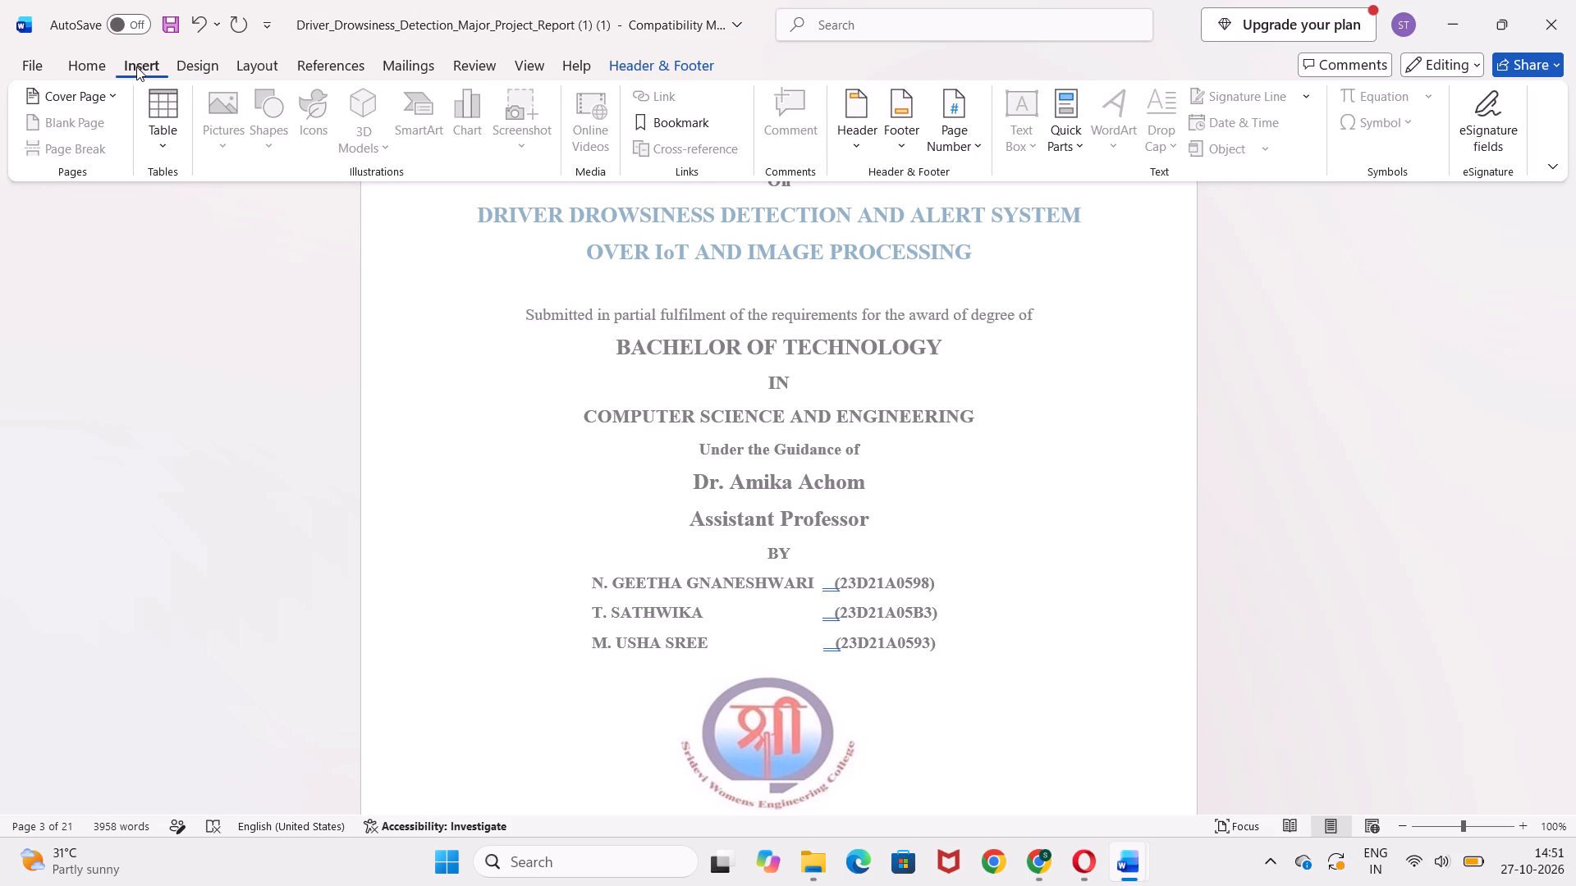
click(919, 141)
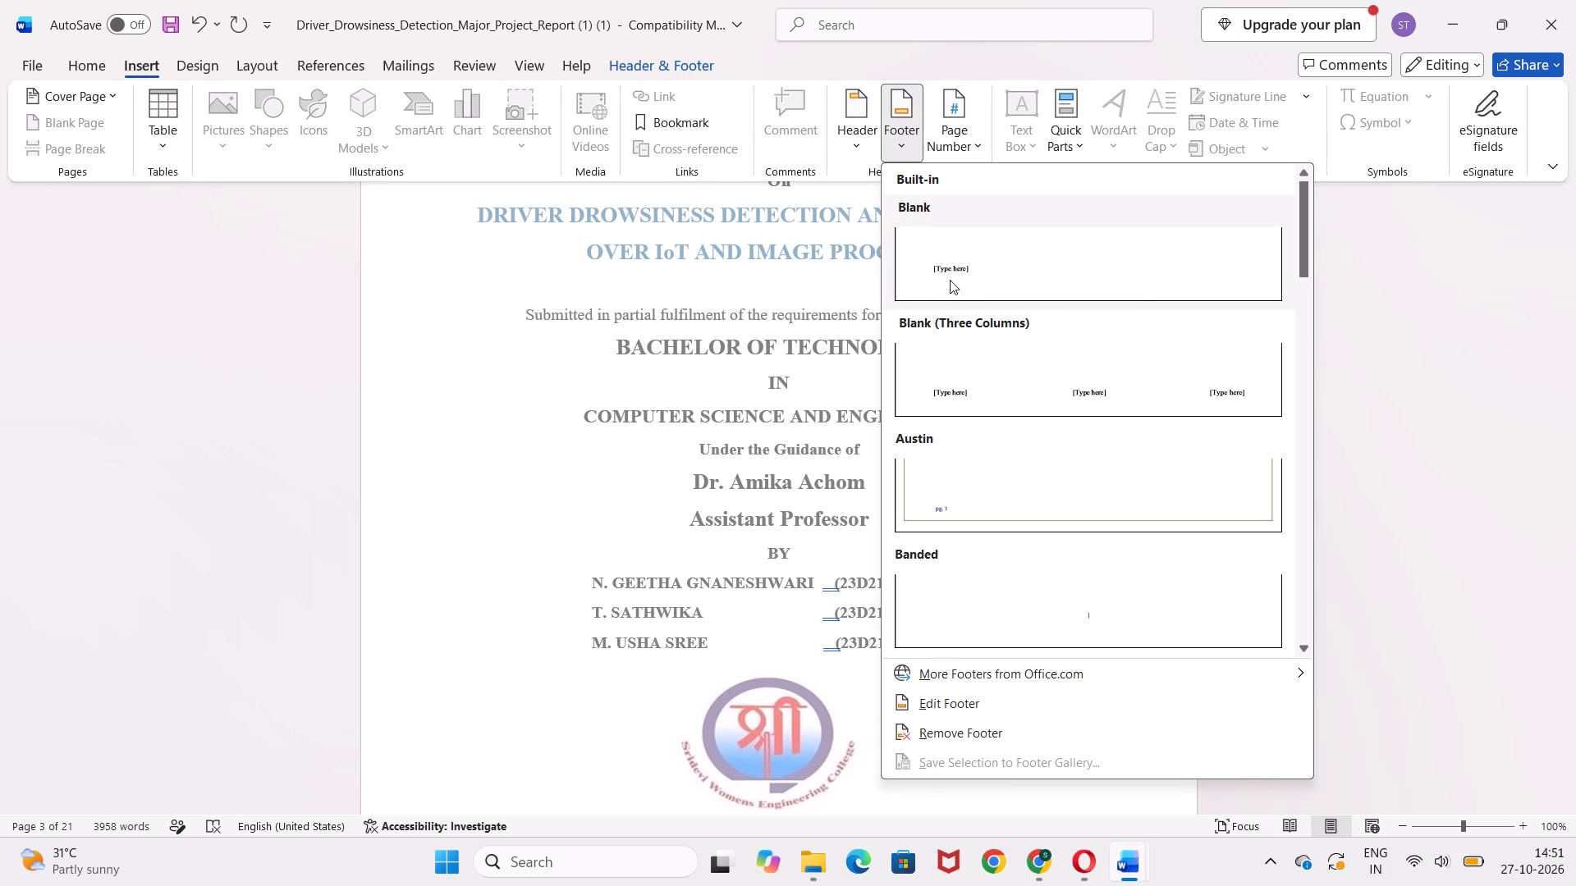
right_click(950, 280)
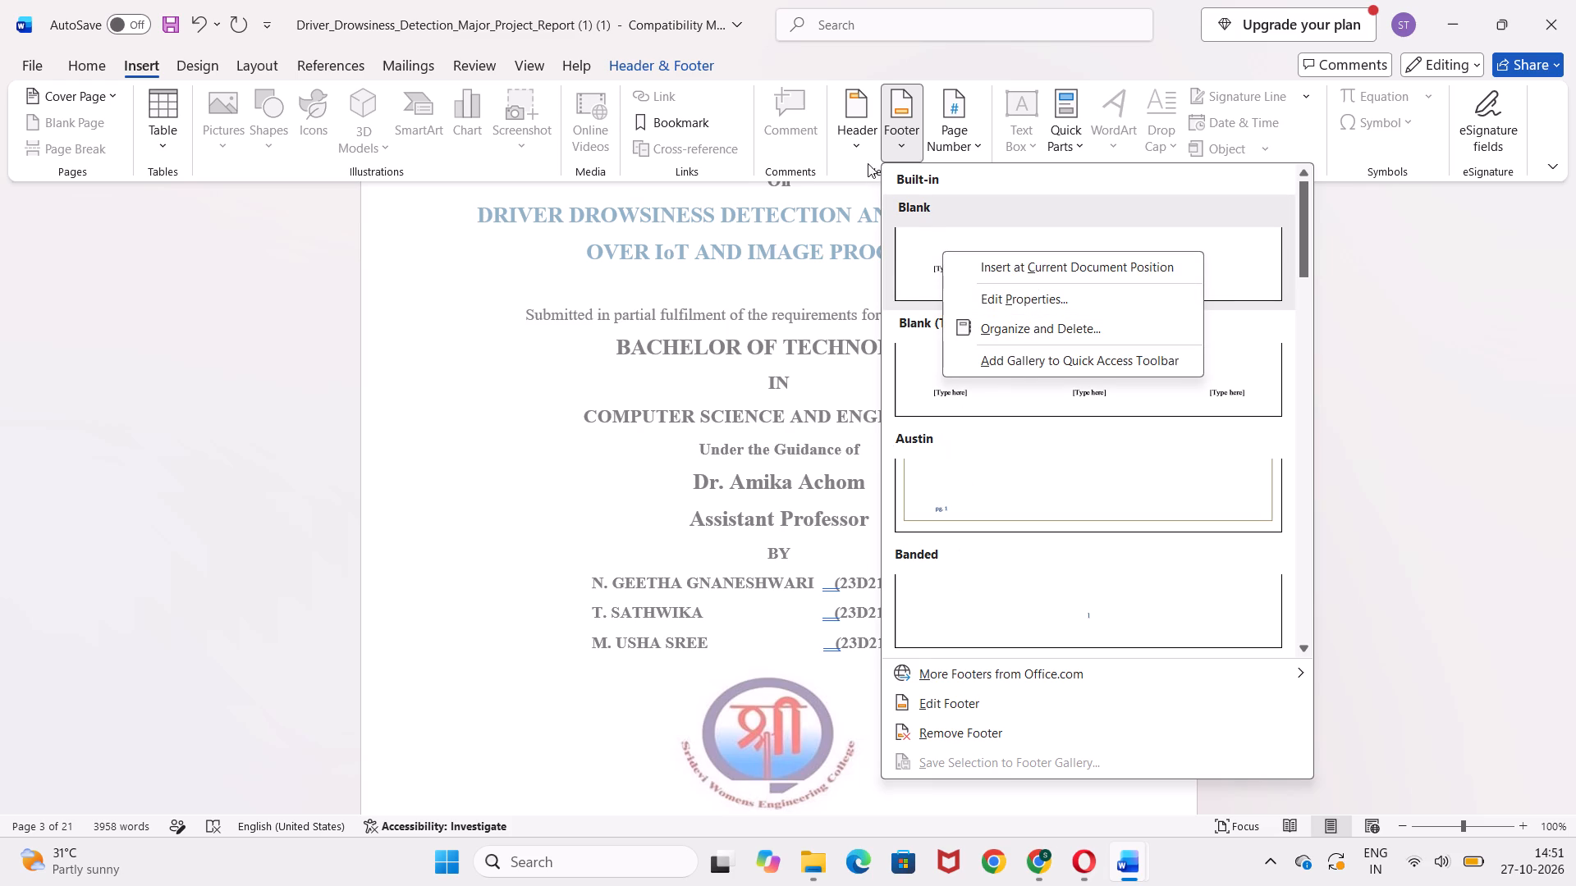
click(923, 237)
Enter DRIVER DROWSINESS AND ALERT SYSTEM OVER IOT AND IMAGE PROCESSING in the Section 2 footer on the Abstract page.
scroll(868, 465, down, 1)
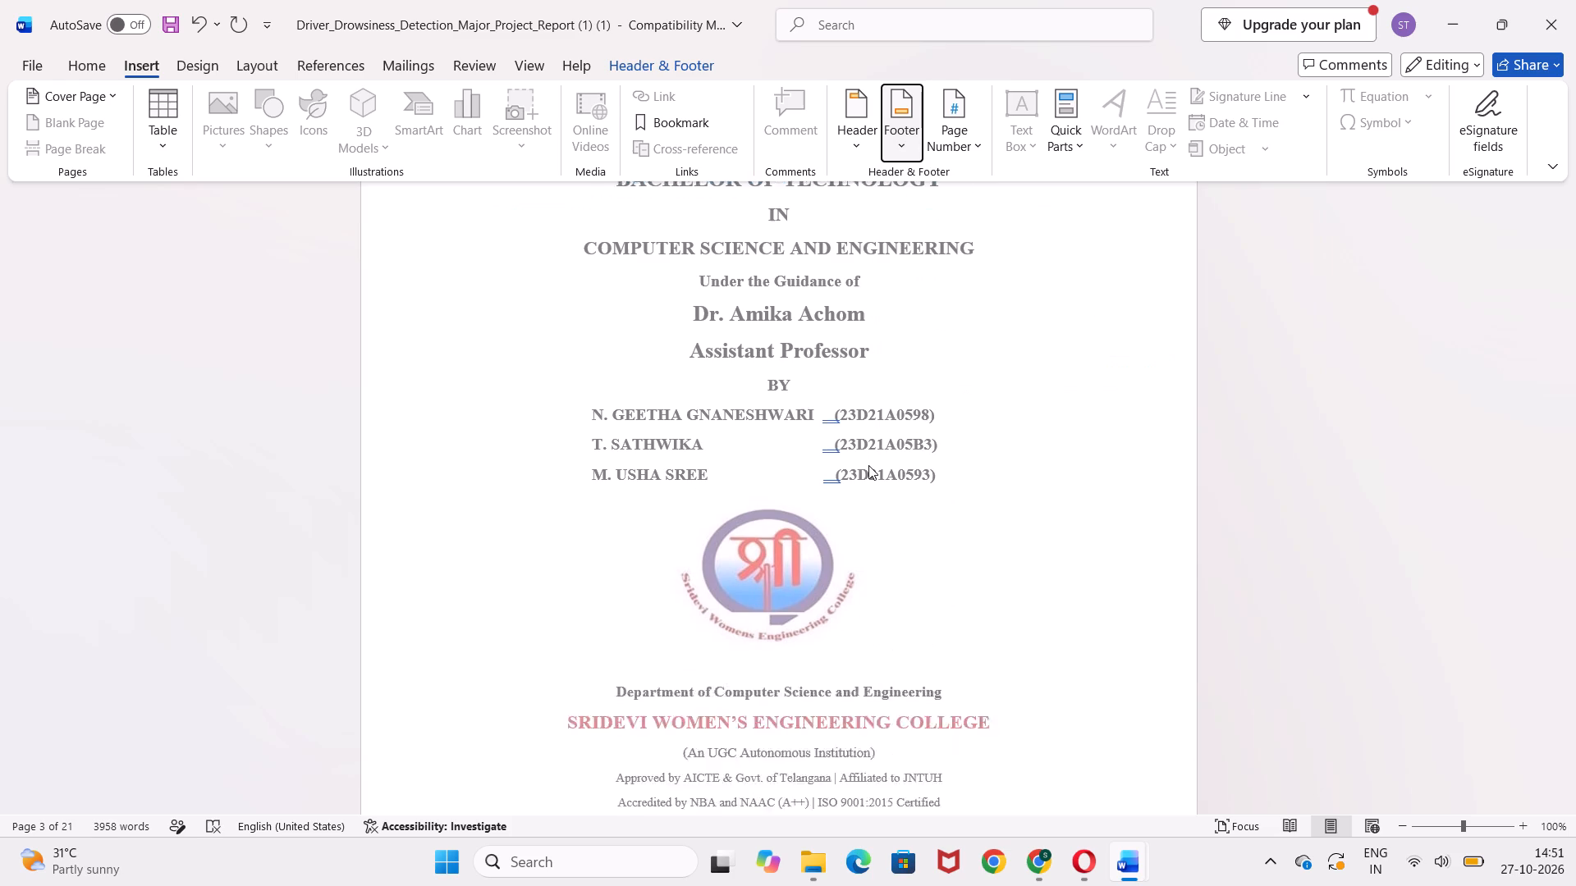
scroll(868, 465, down, 7)
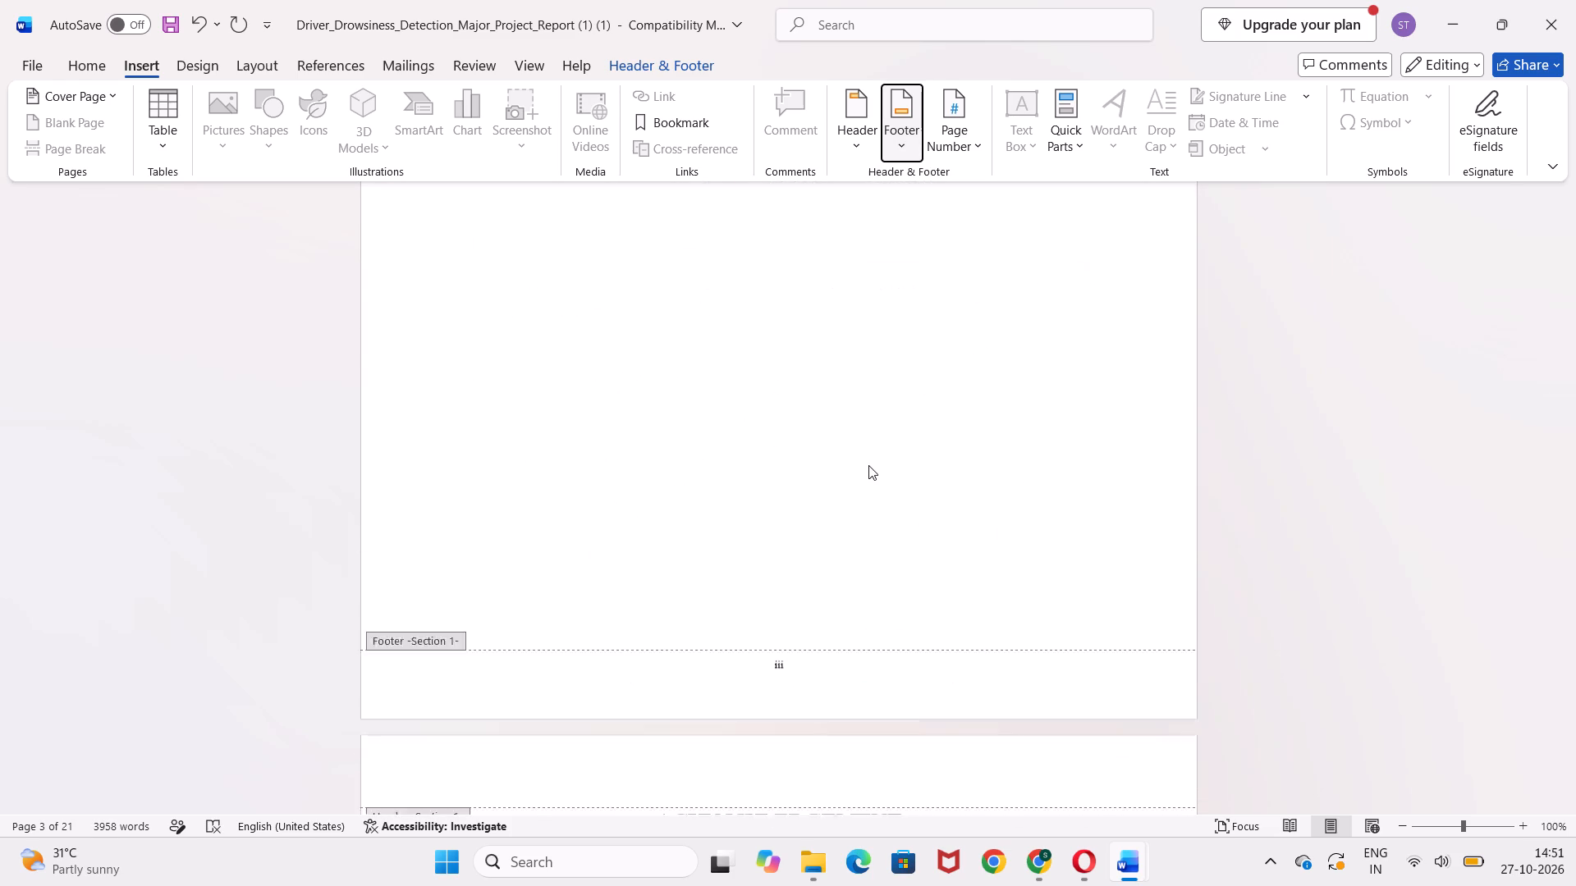
scroll(868, 465, down, 13)
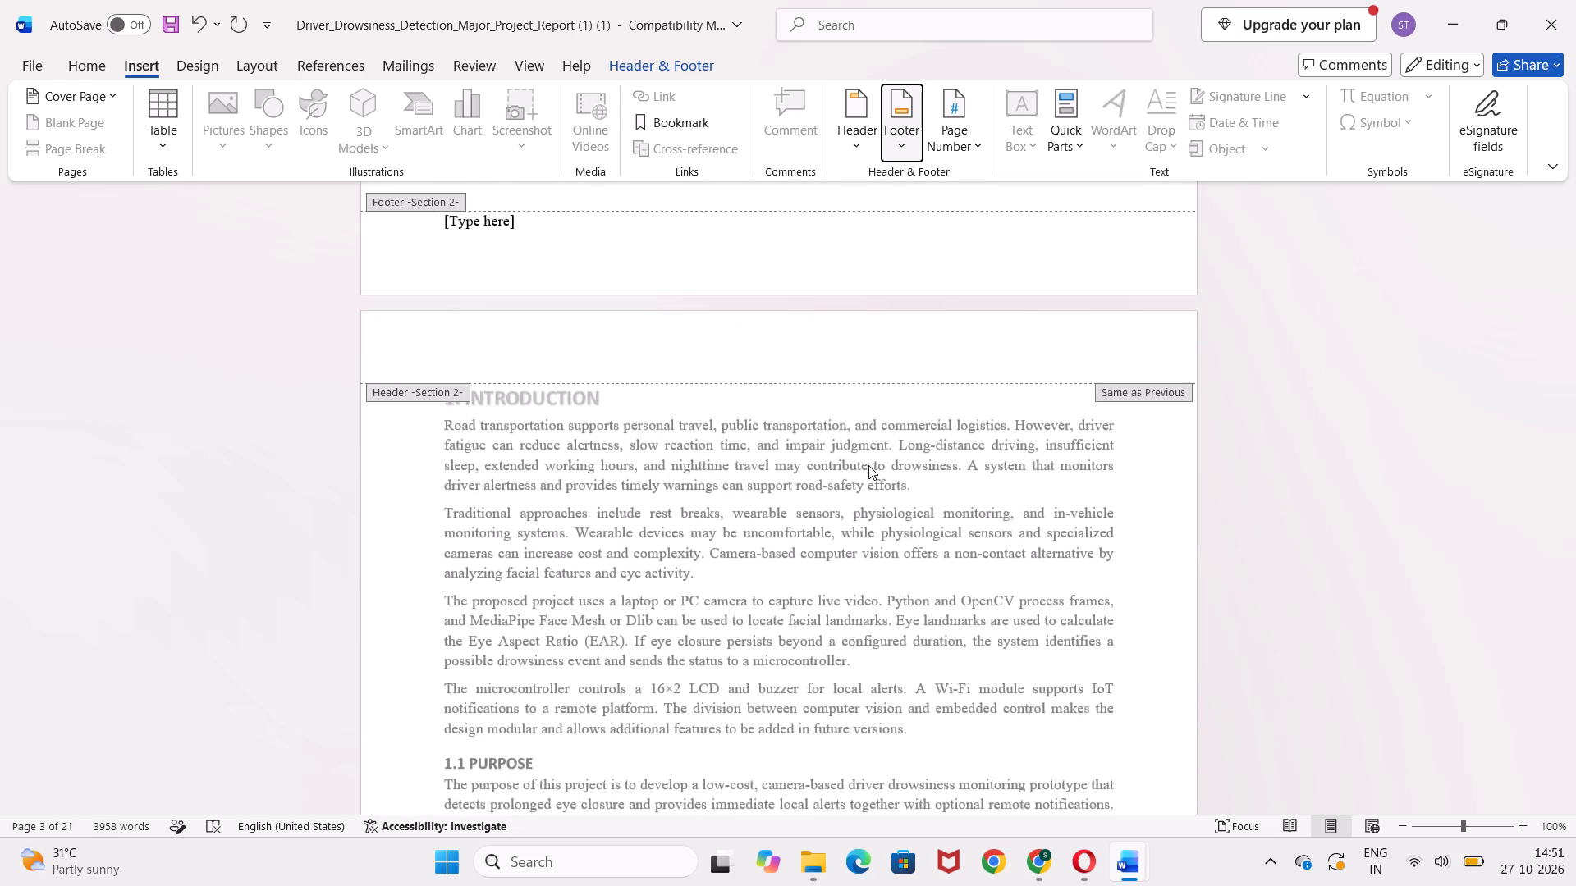
scroll(868, 465, down, 3)
scroll(868, 465, up, 2)
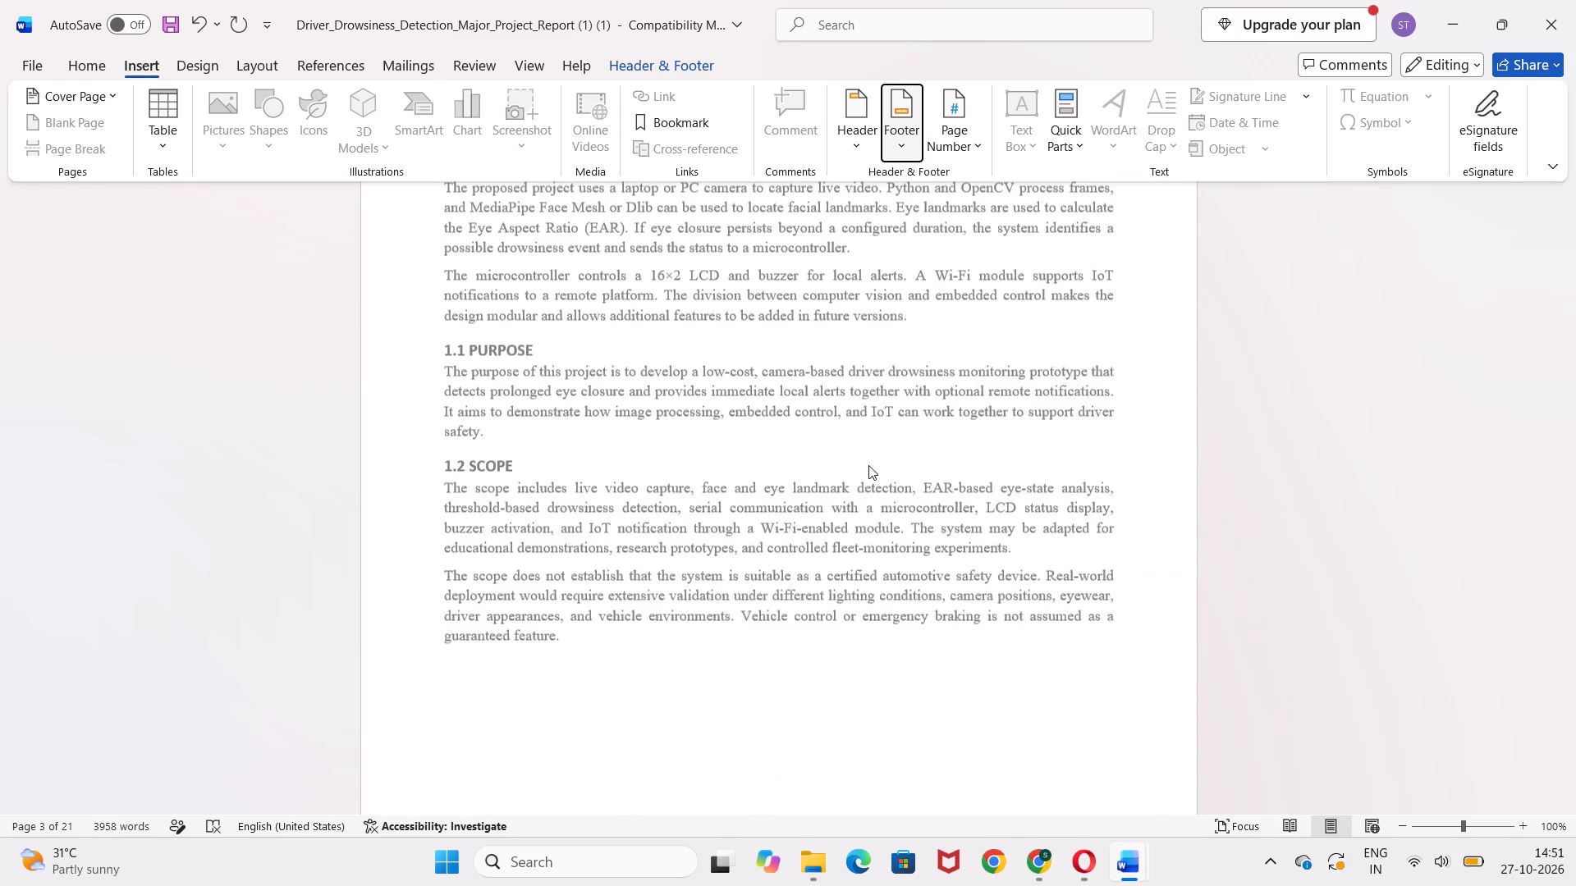
scroll(868, 465, up, 8)
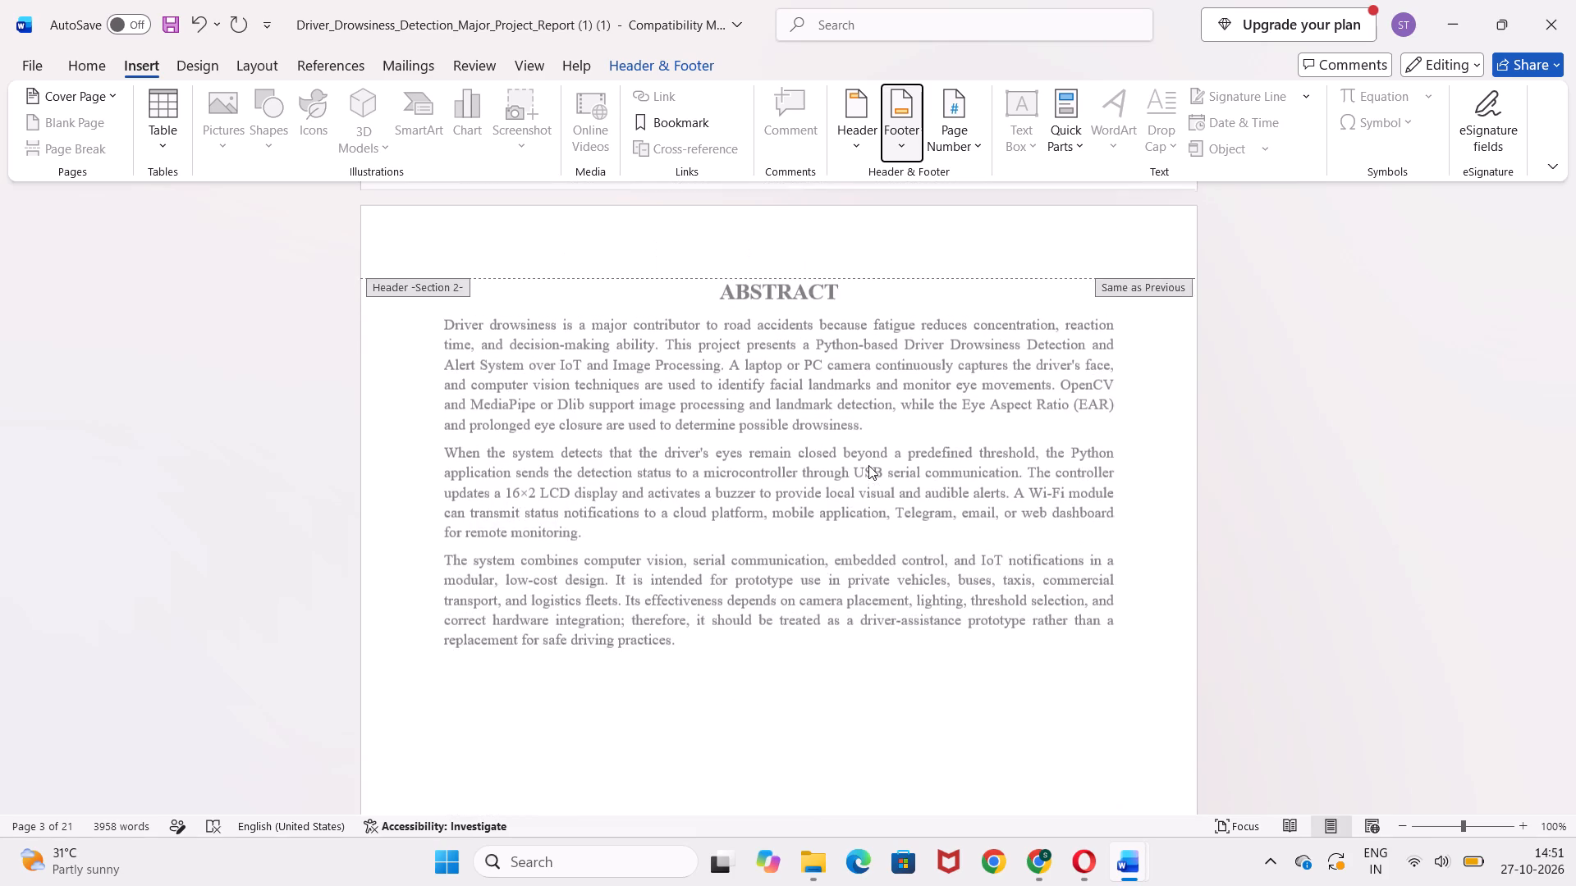
scroll(868, 465, down, 2)
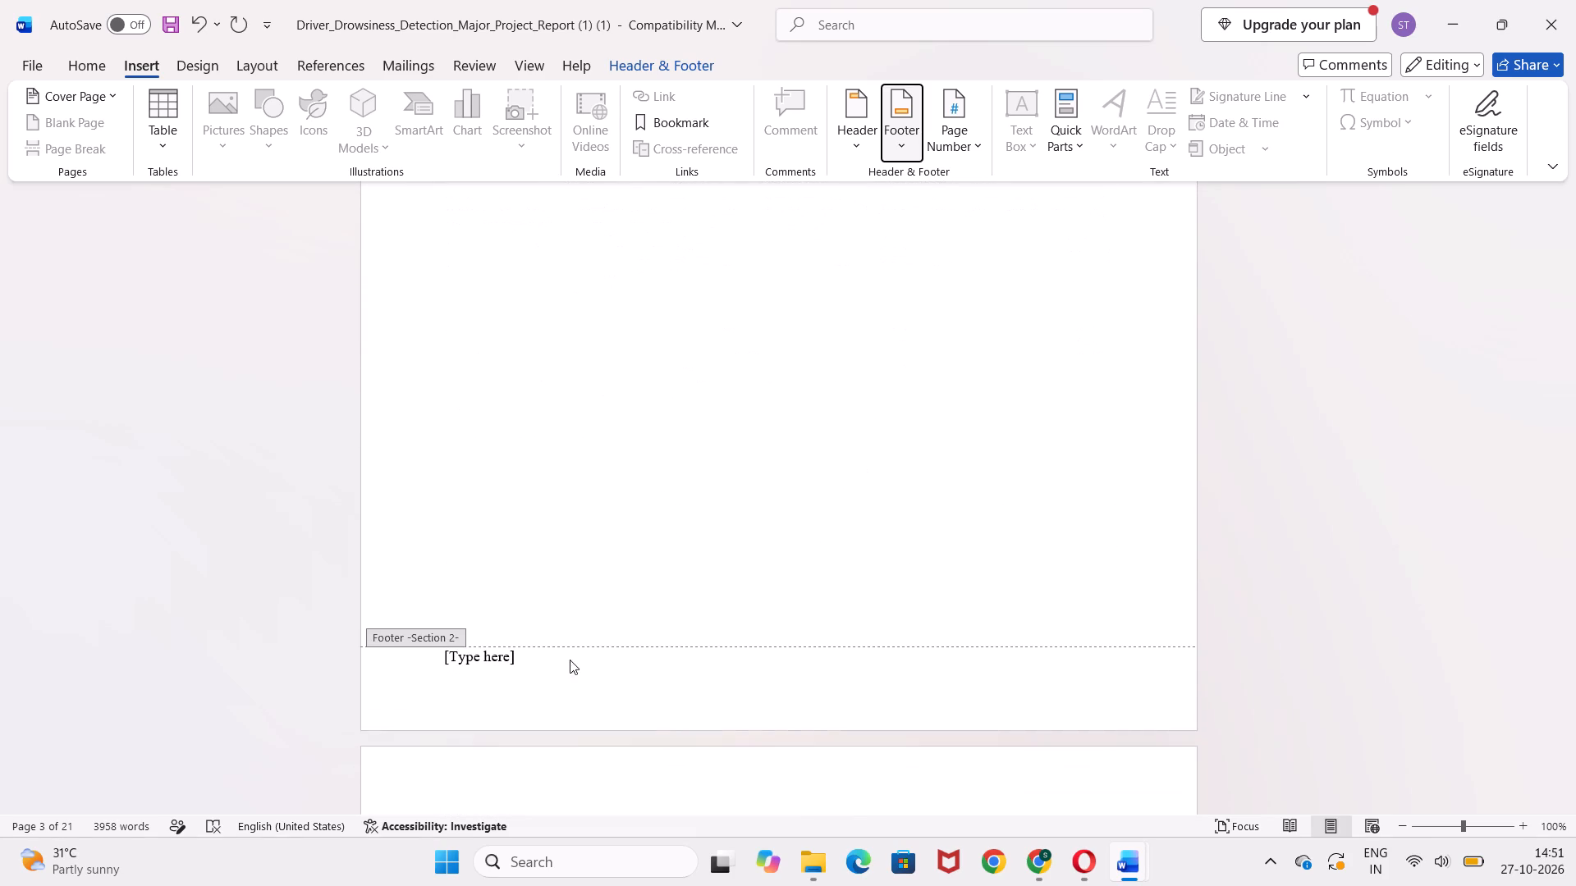
click(506, 652)
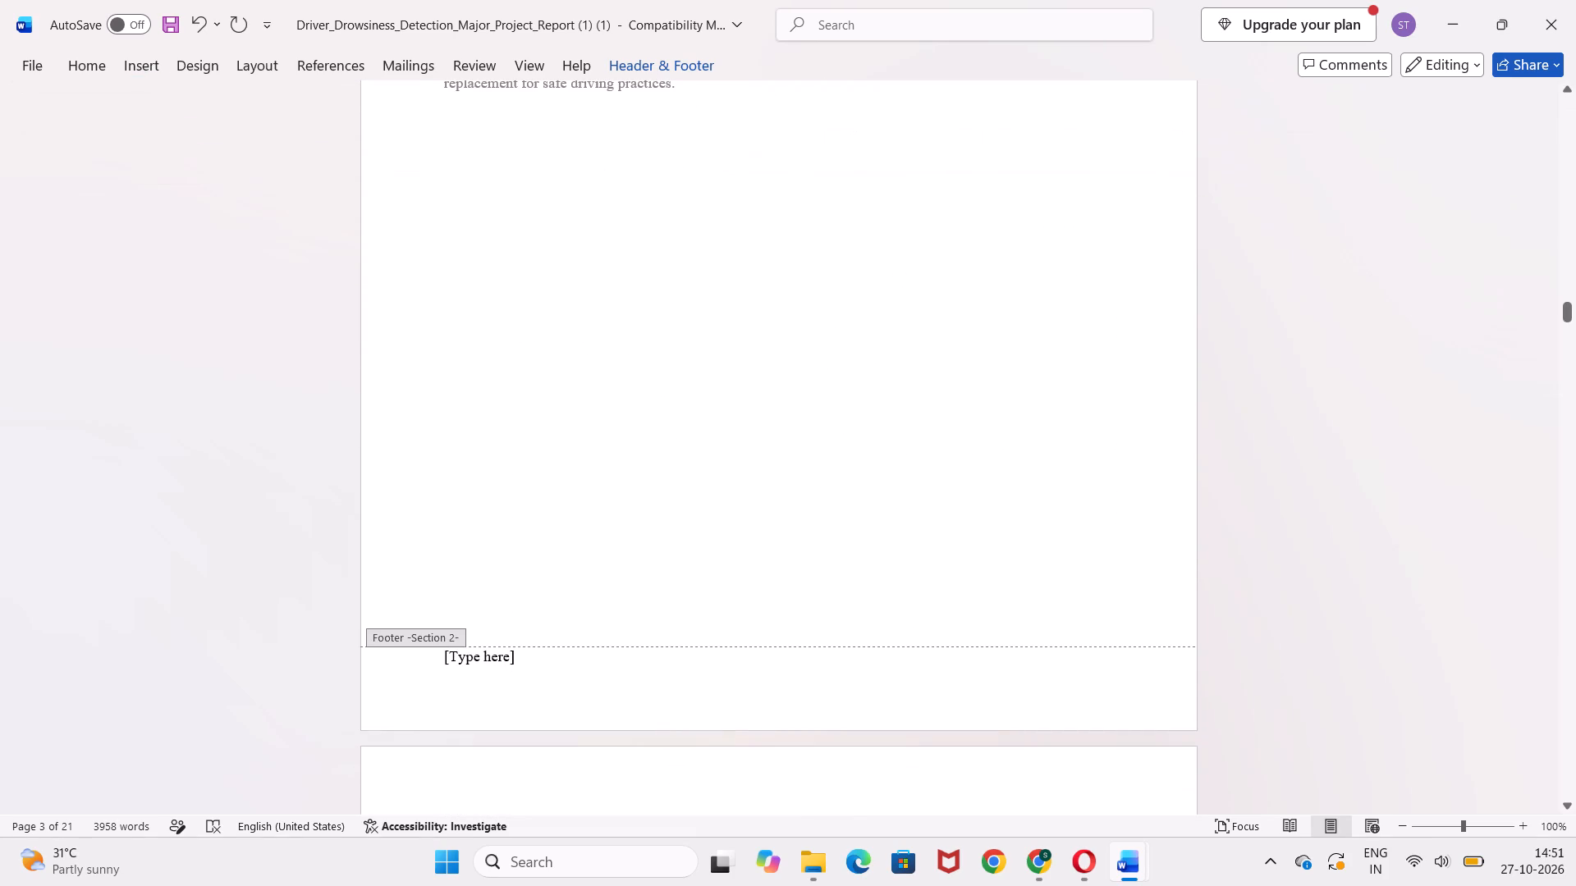
key(d)
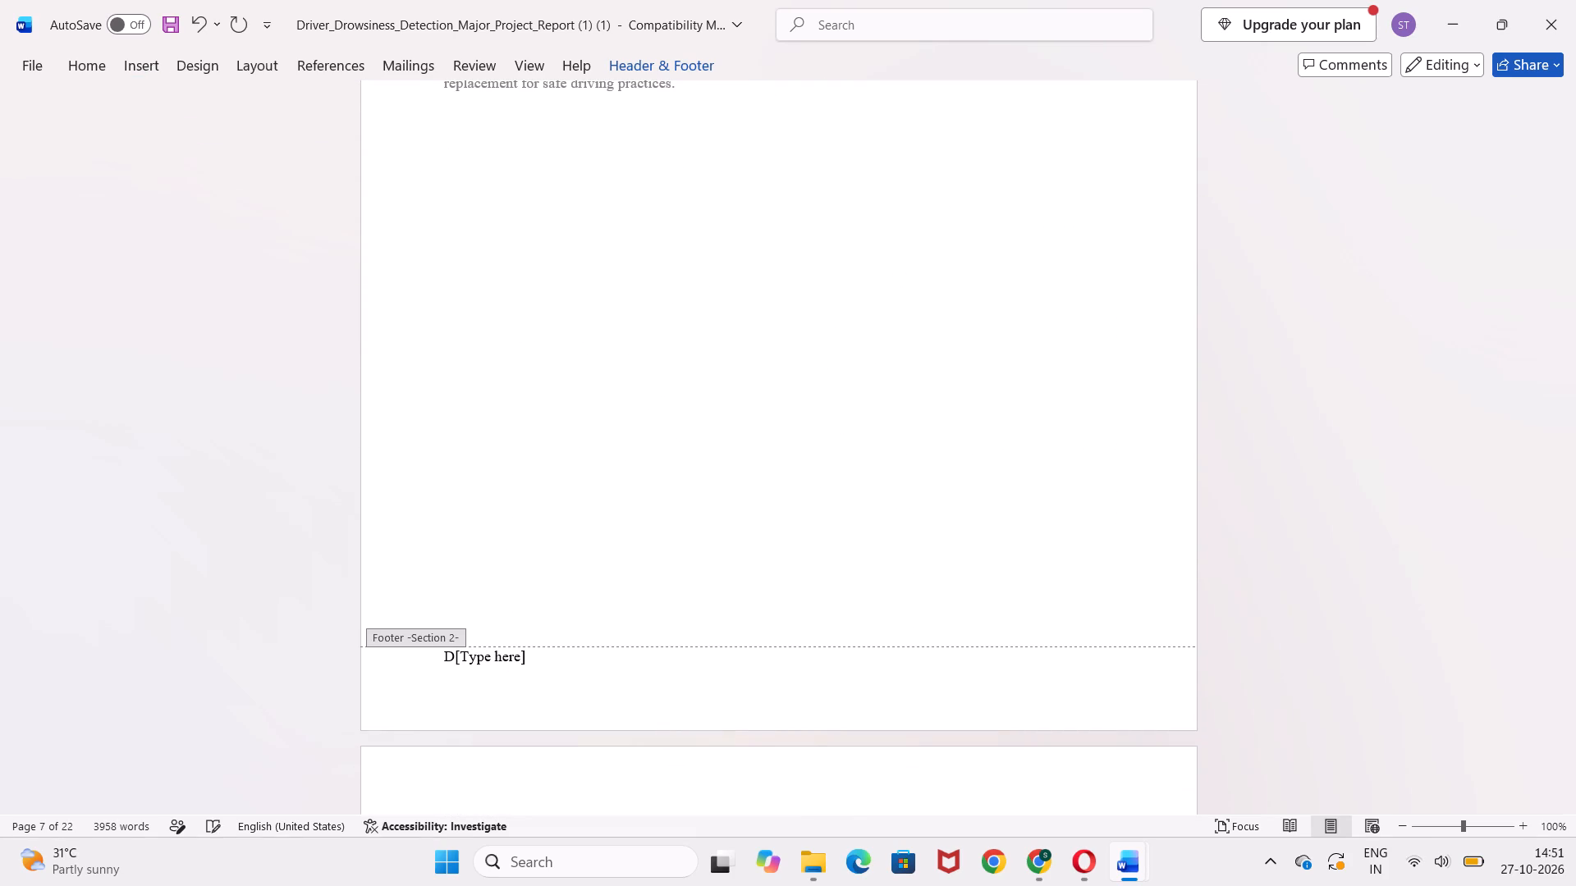
text(RIVER)
key(space)
text(DR)
text(OWSINESS)
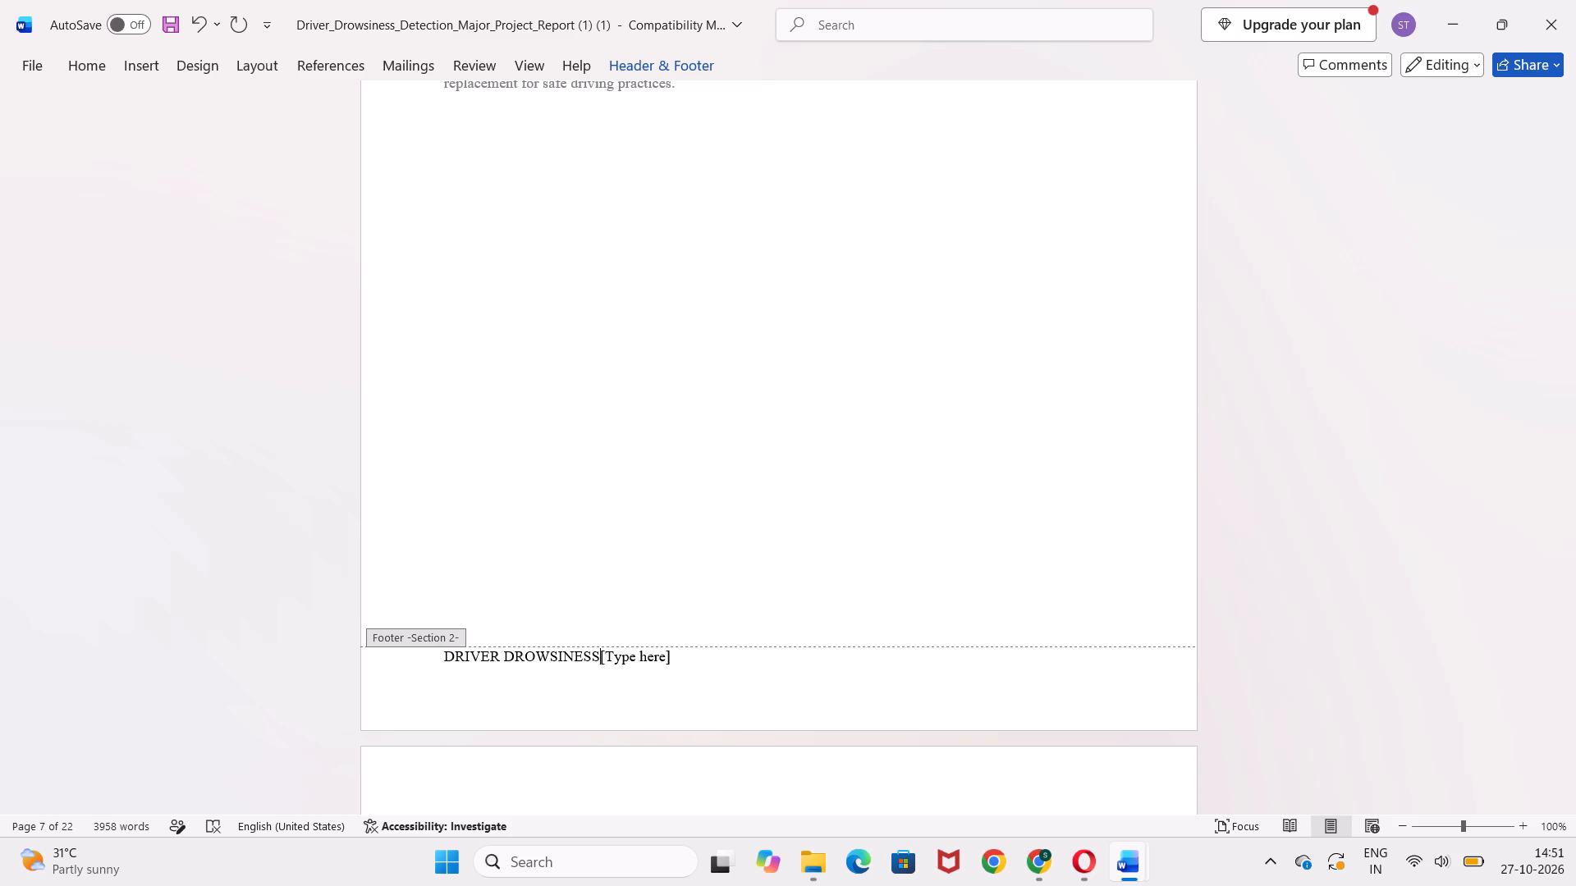
key(space)
text(AND ALERT)
key(space)
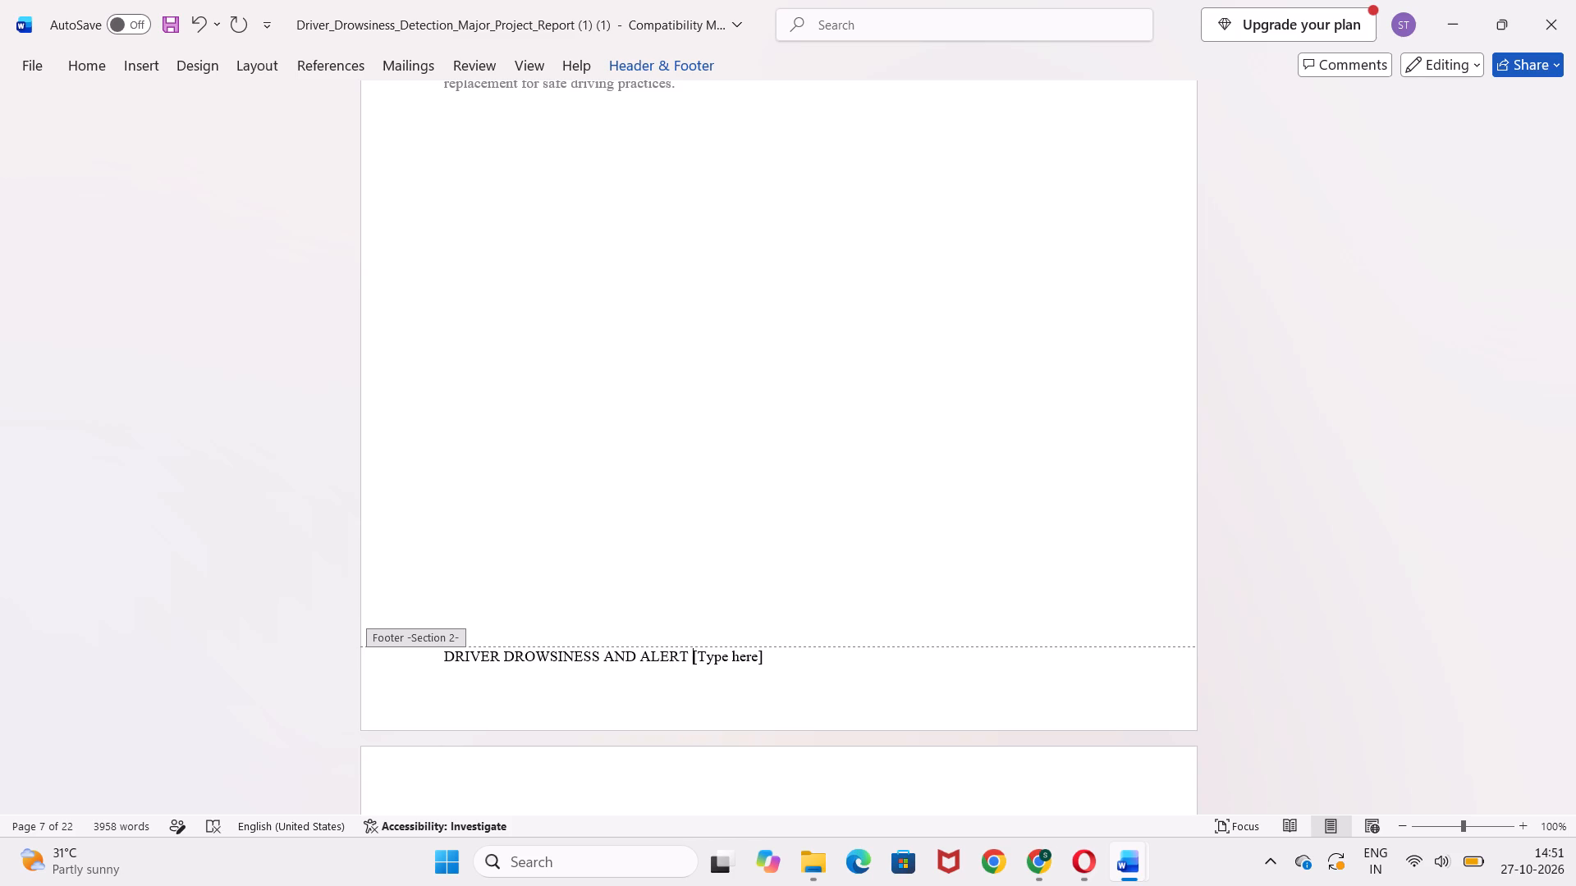
text(SYSTEM)
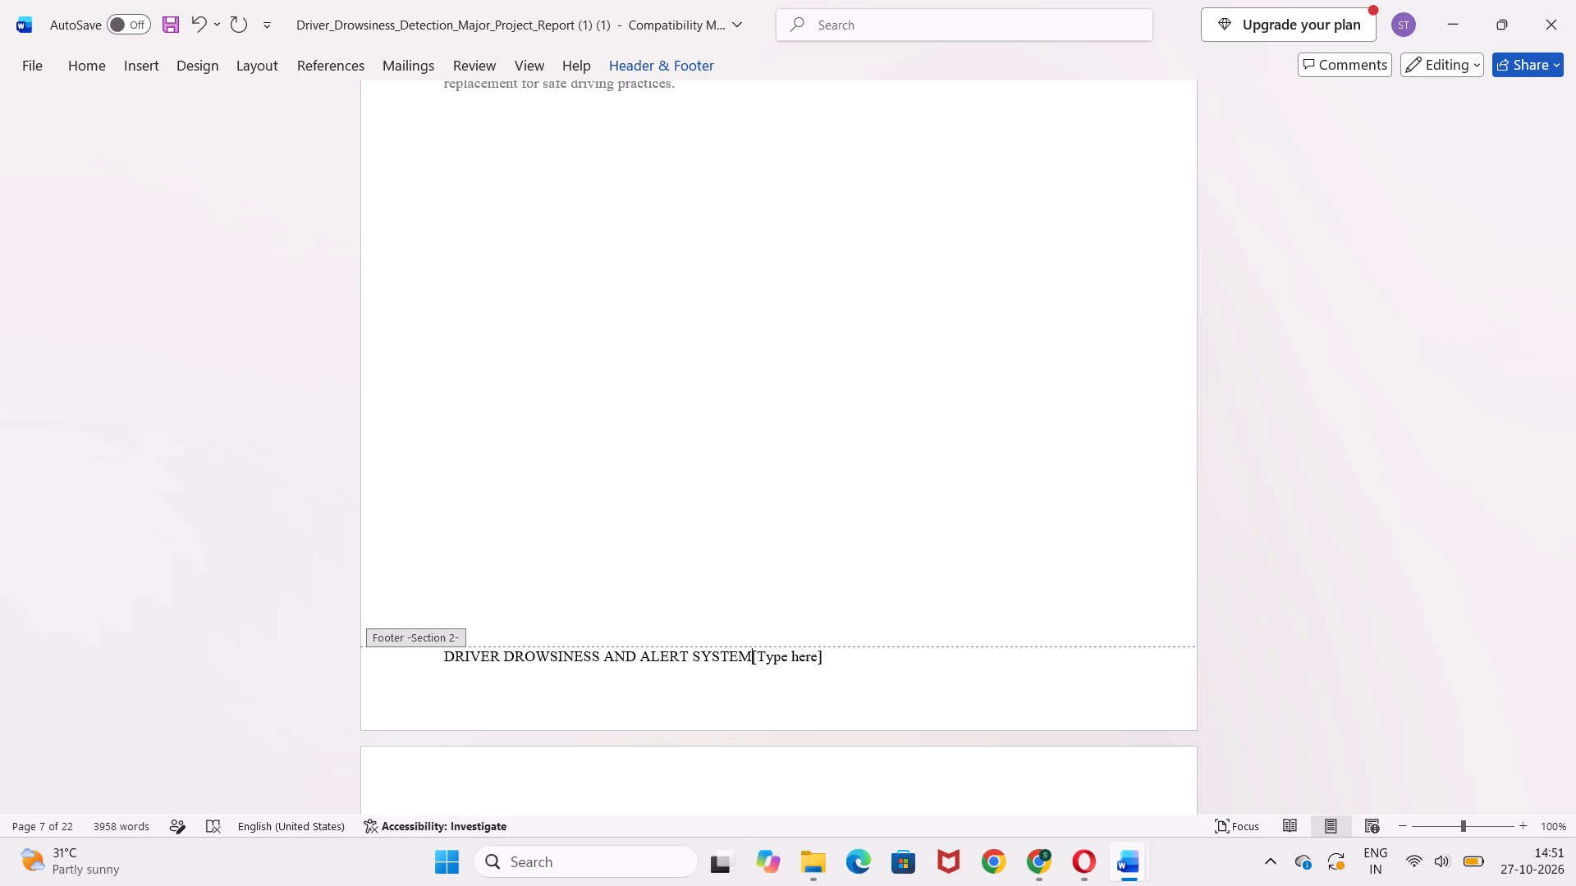
key(space)
text(OVER IOT AND IMAG)
text(E PROCESSING)
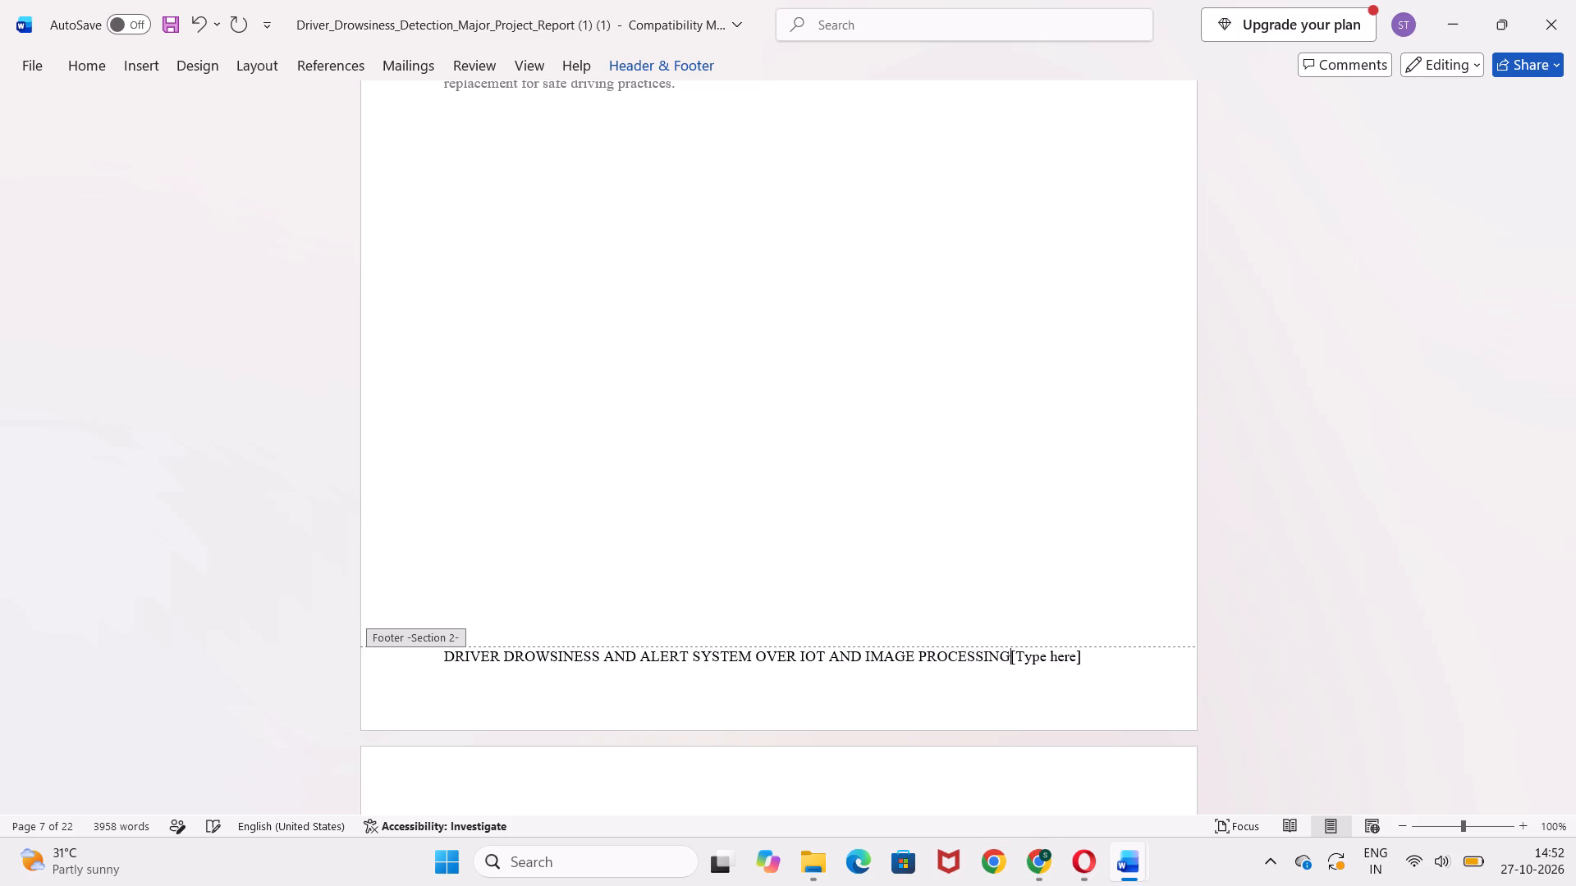
Delete the leftover [Type here] placeholder at the end of the Section 2 footer text.
click(1084, 661)
key(BackSpace)
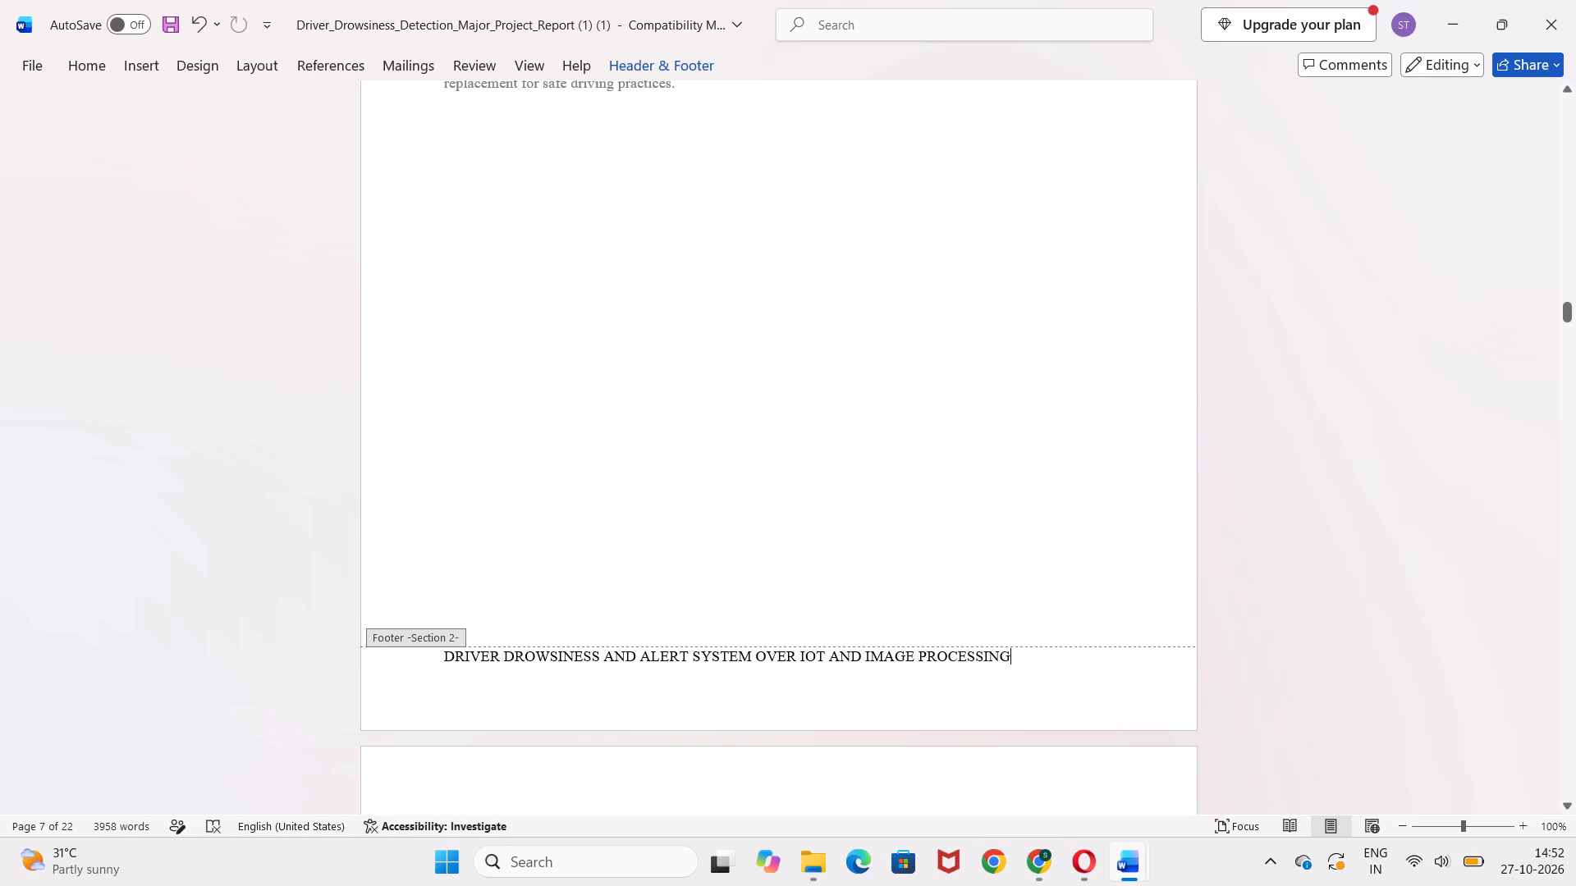
Set the font size of the whole project-title line in the Section 2 footer to 8.
scroll(1050, 548, down, 4)
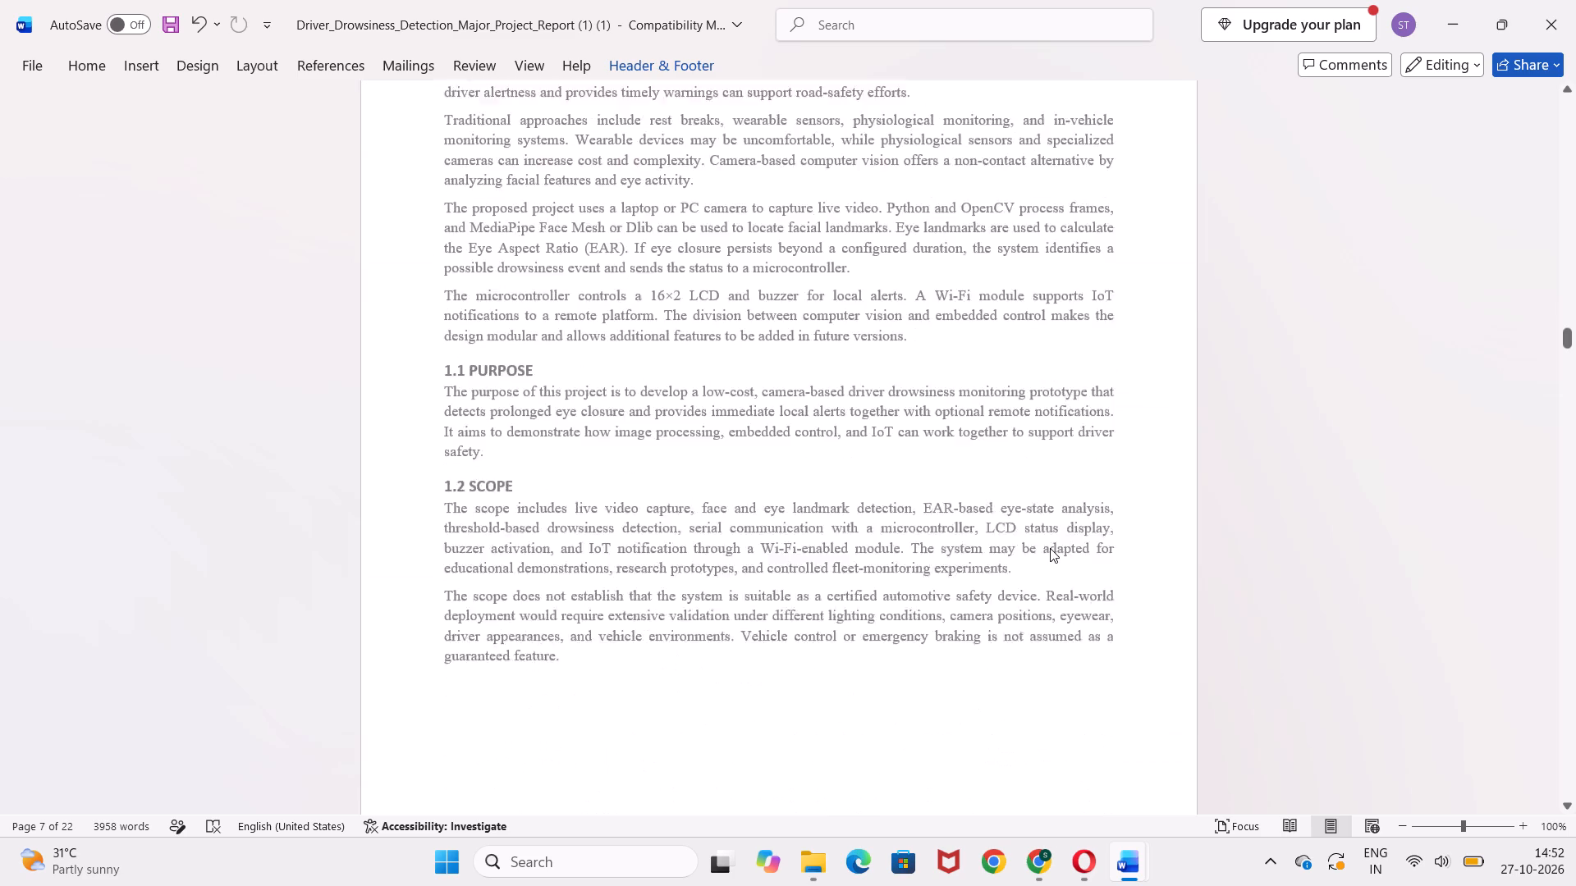
scroll(1050, 548, up, 1)
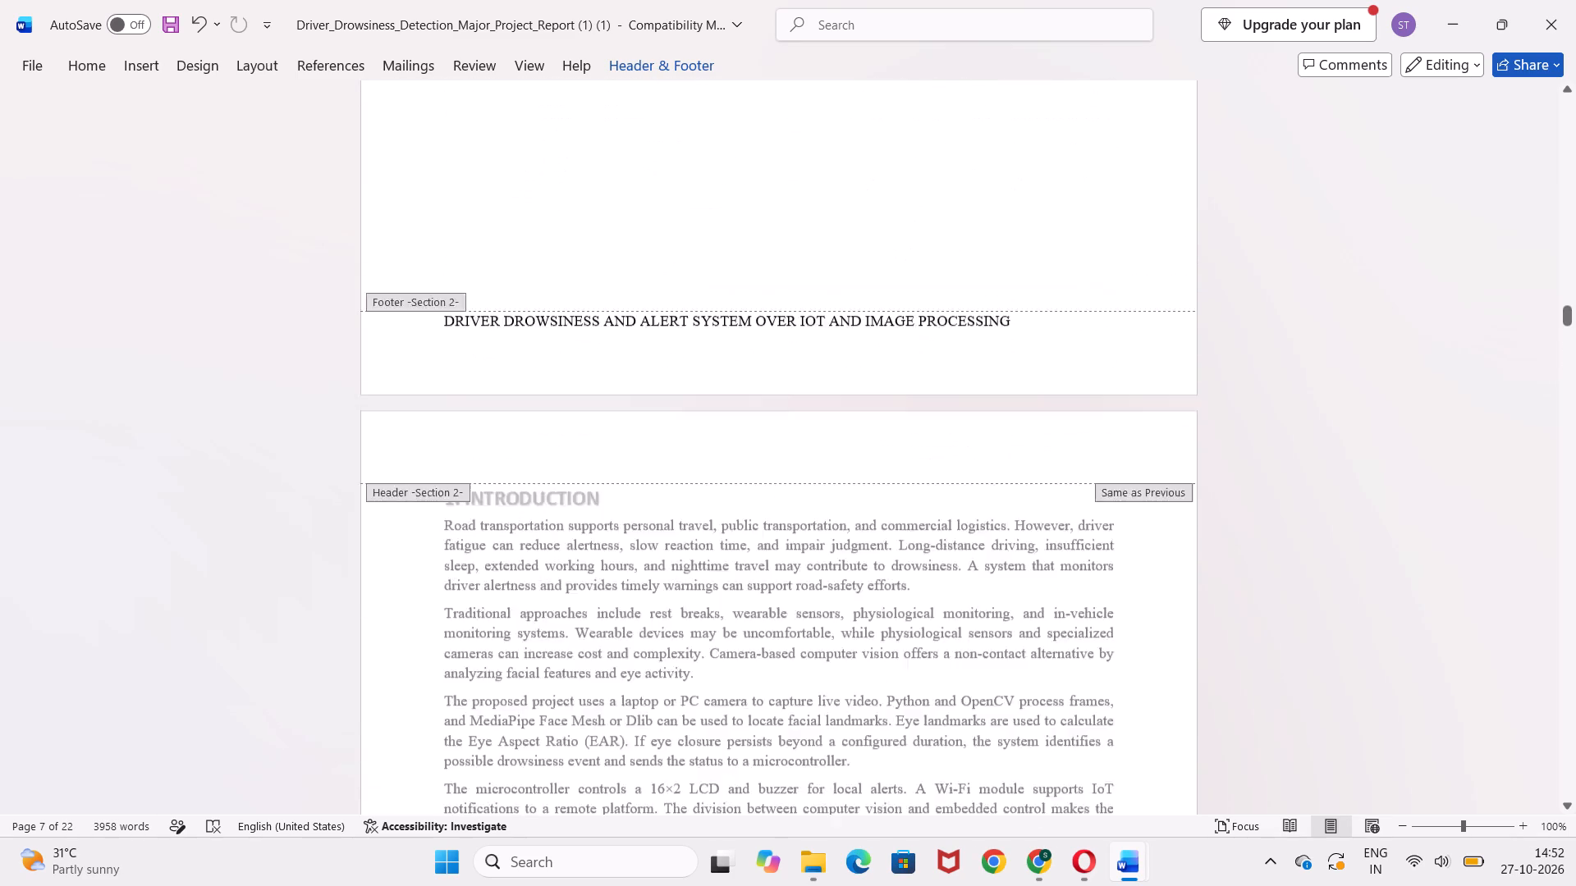
scroll(1050, 548, up, 1)
drag(1009, 555, 824, 543)
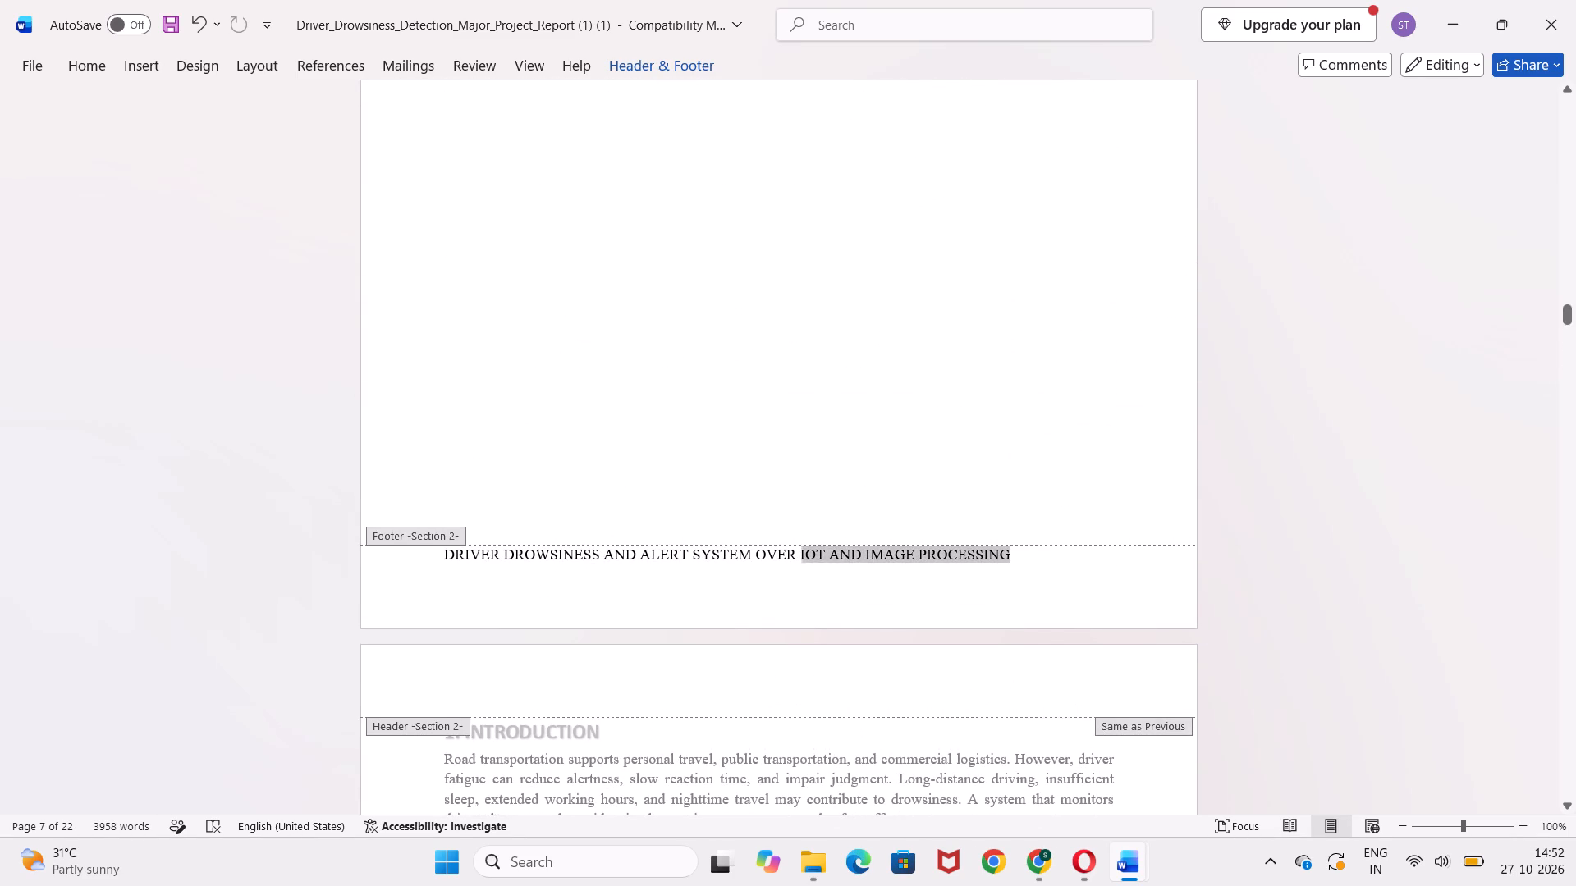
drag(824, 543, 444, 549)
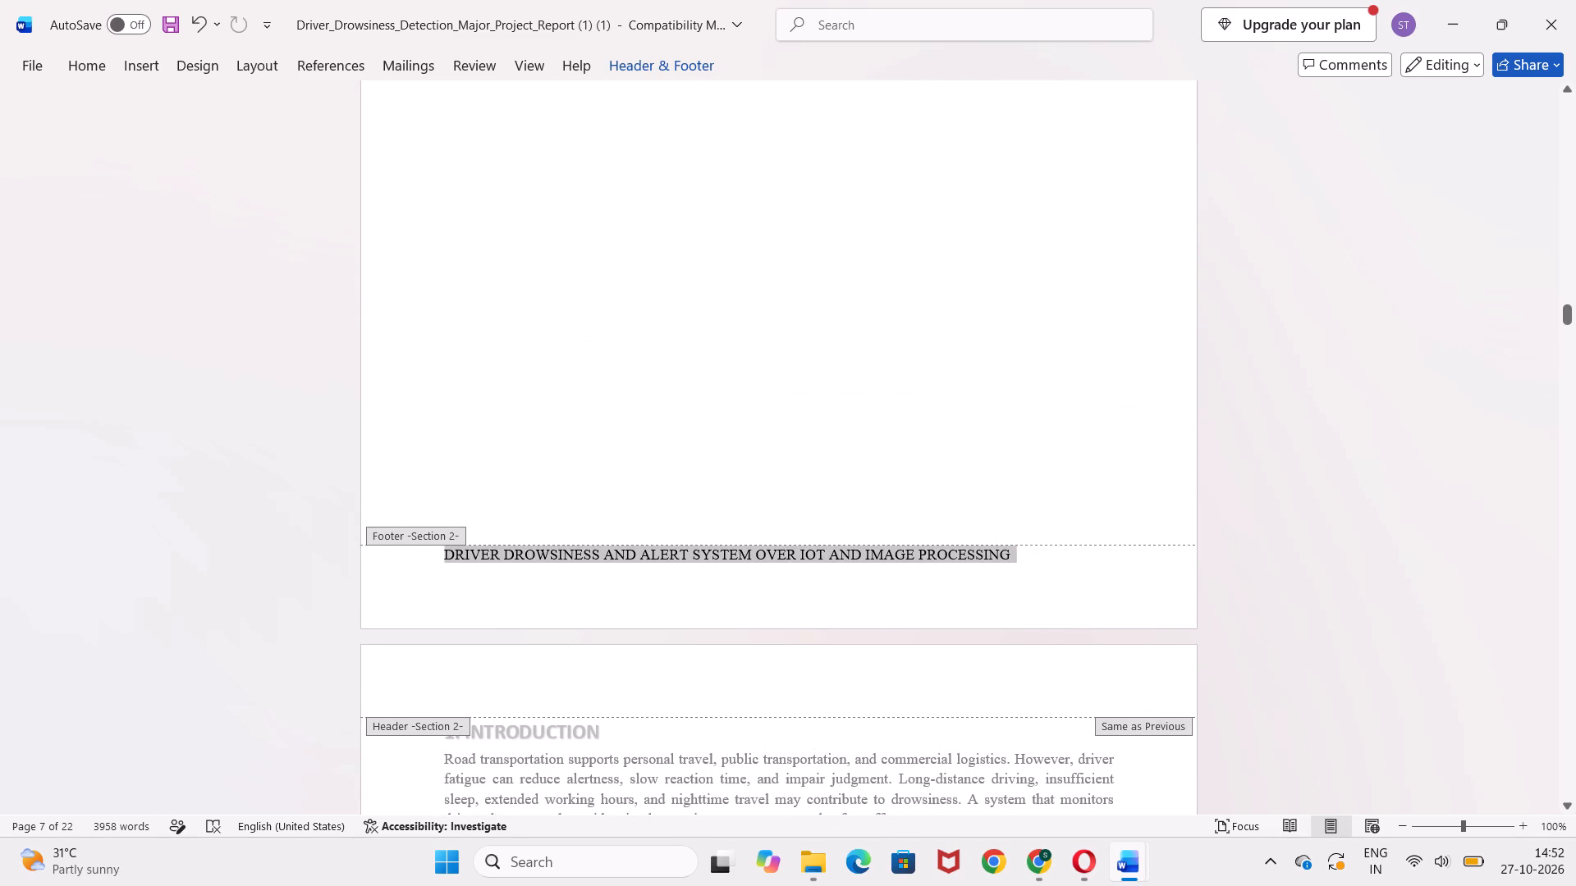
drag(444, 549, 442, 549)
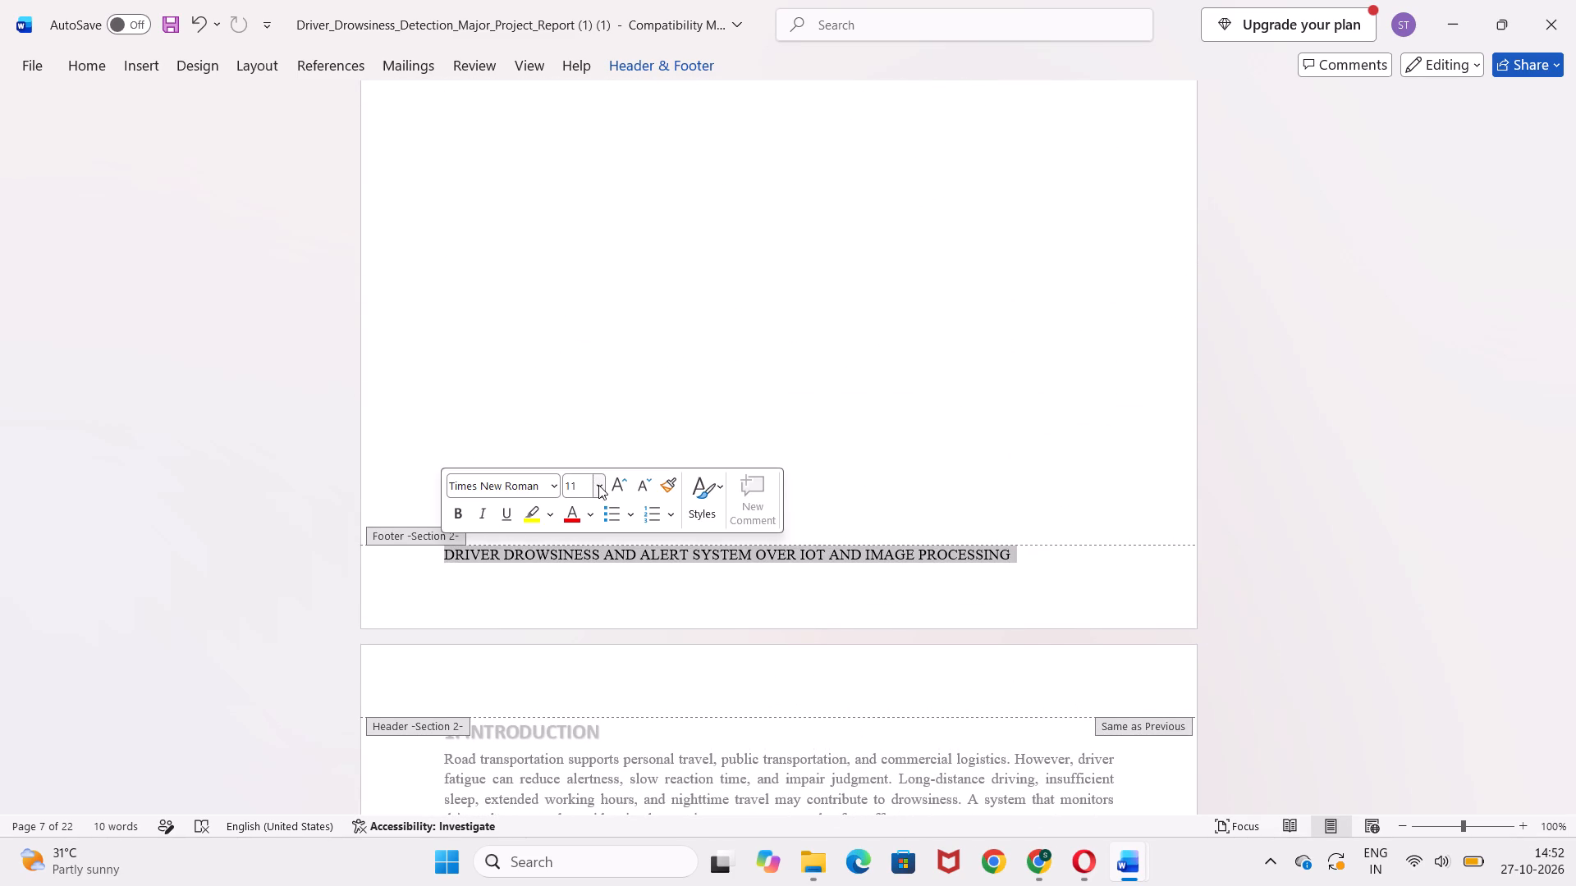
click(600, 485)
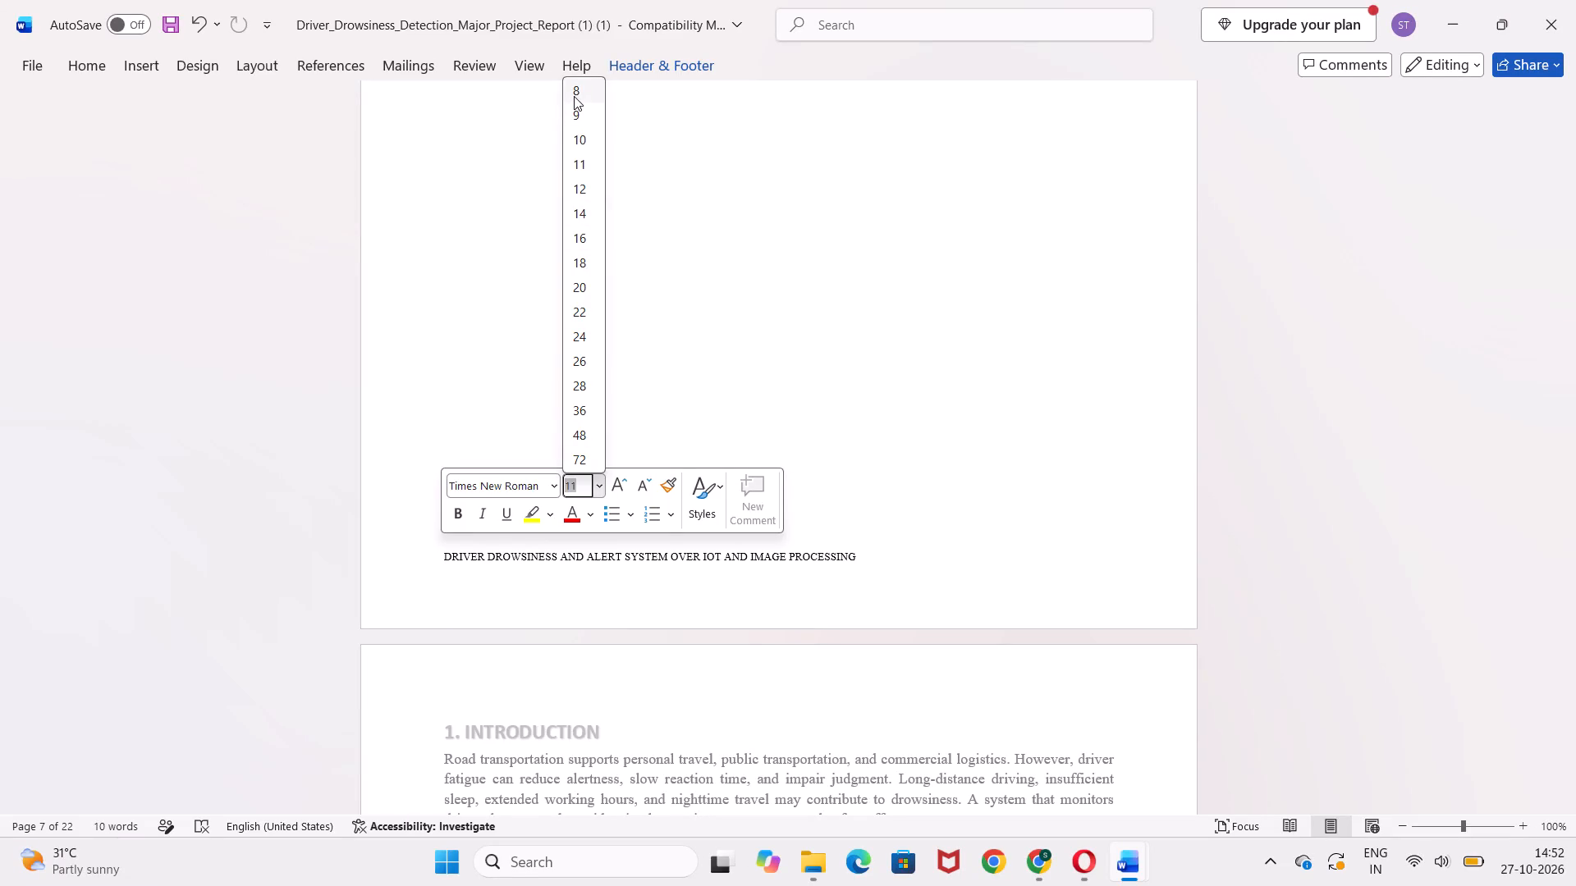
click(574, 96)
click(744, 343)
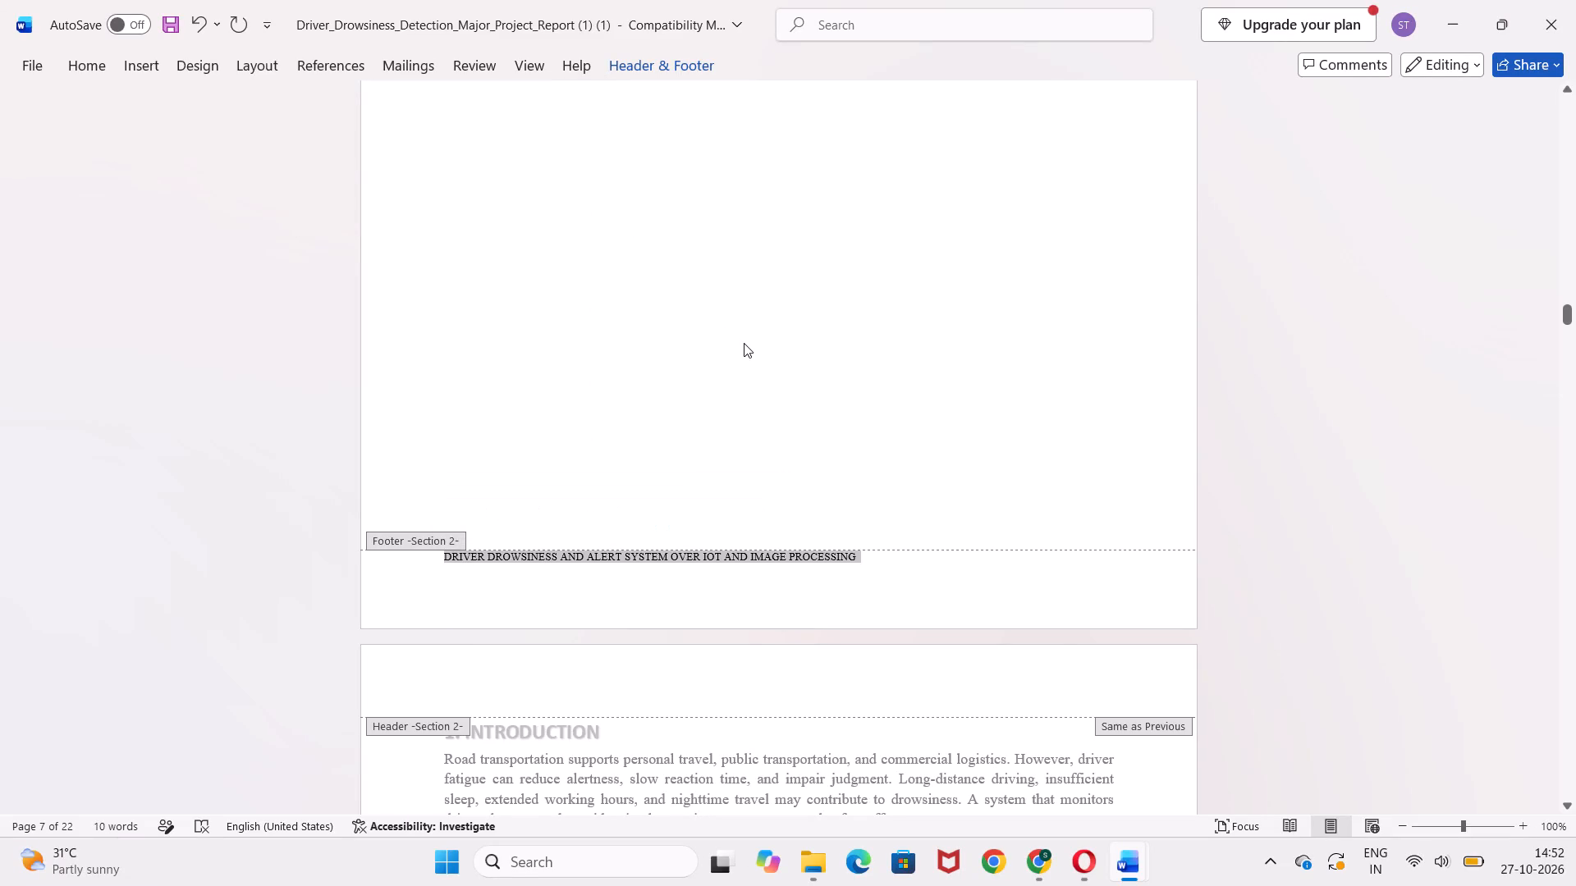
Review the project-title footer on the Section 2 pages from the Abstract through to the References page.
scroll(744, 343, down, 18)
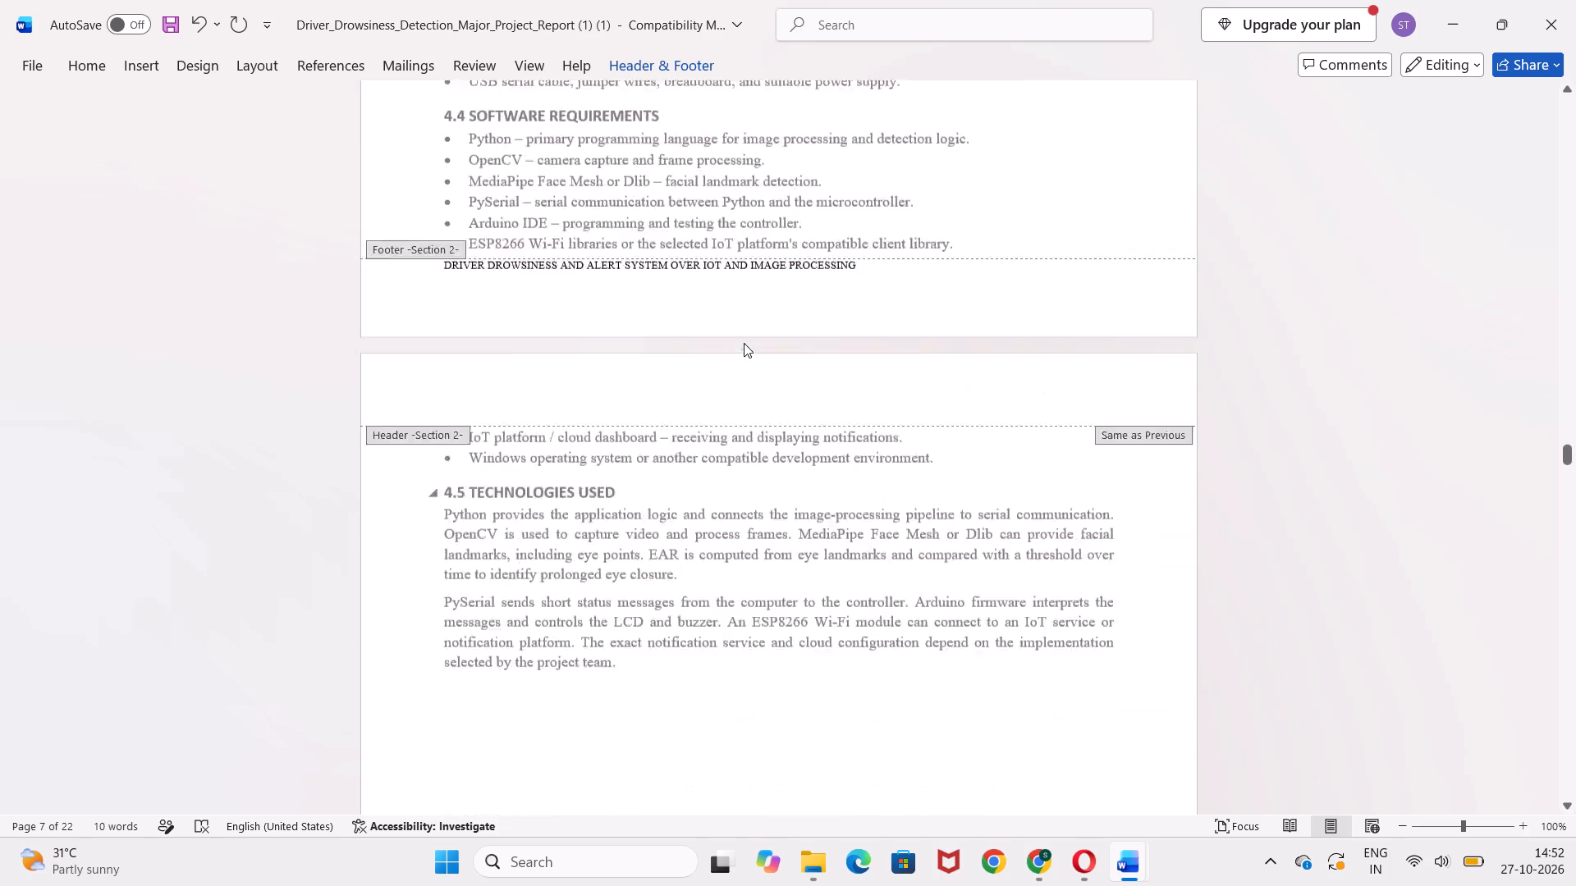
scroll(744, 343, down, 7)
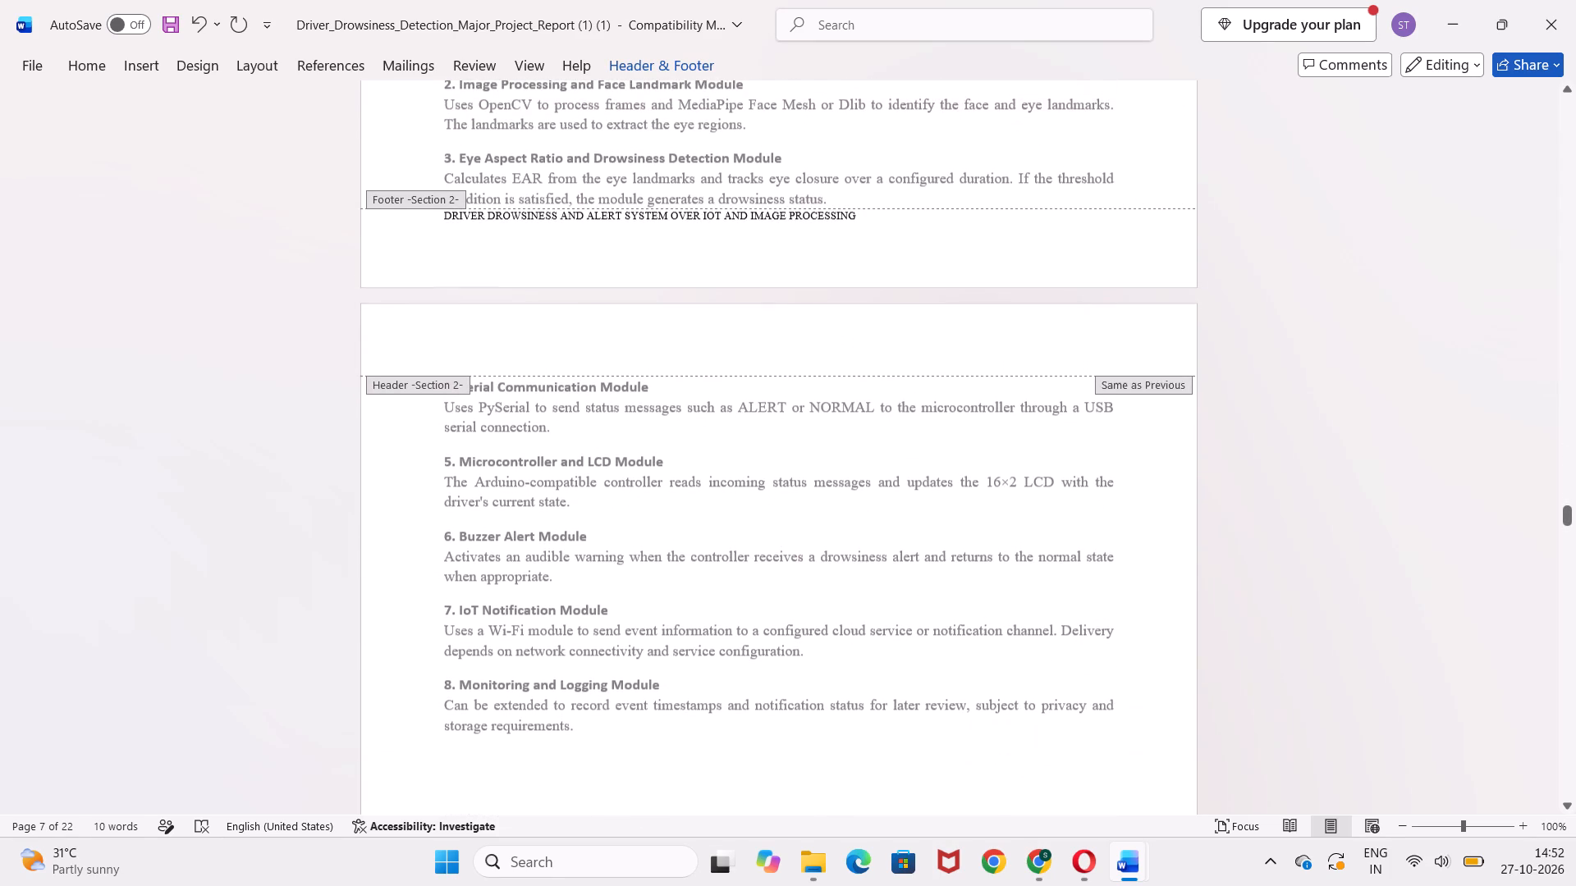
scroll(744, 343, down, 5)
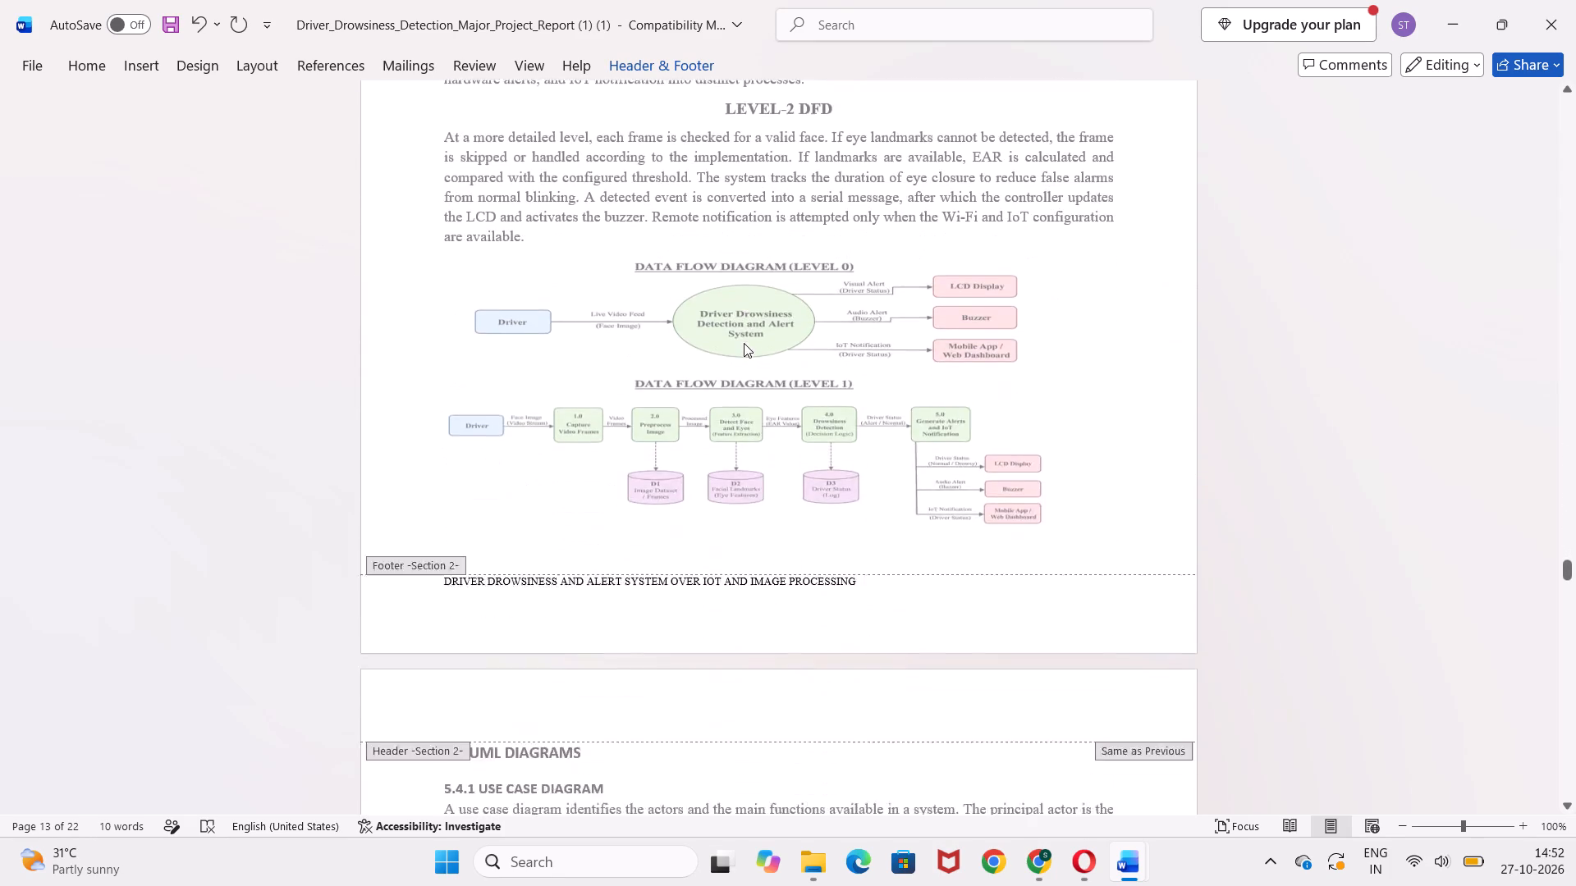
scroll(744, 343, down, 15)
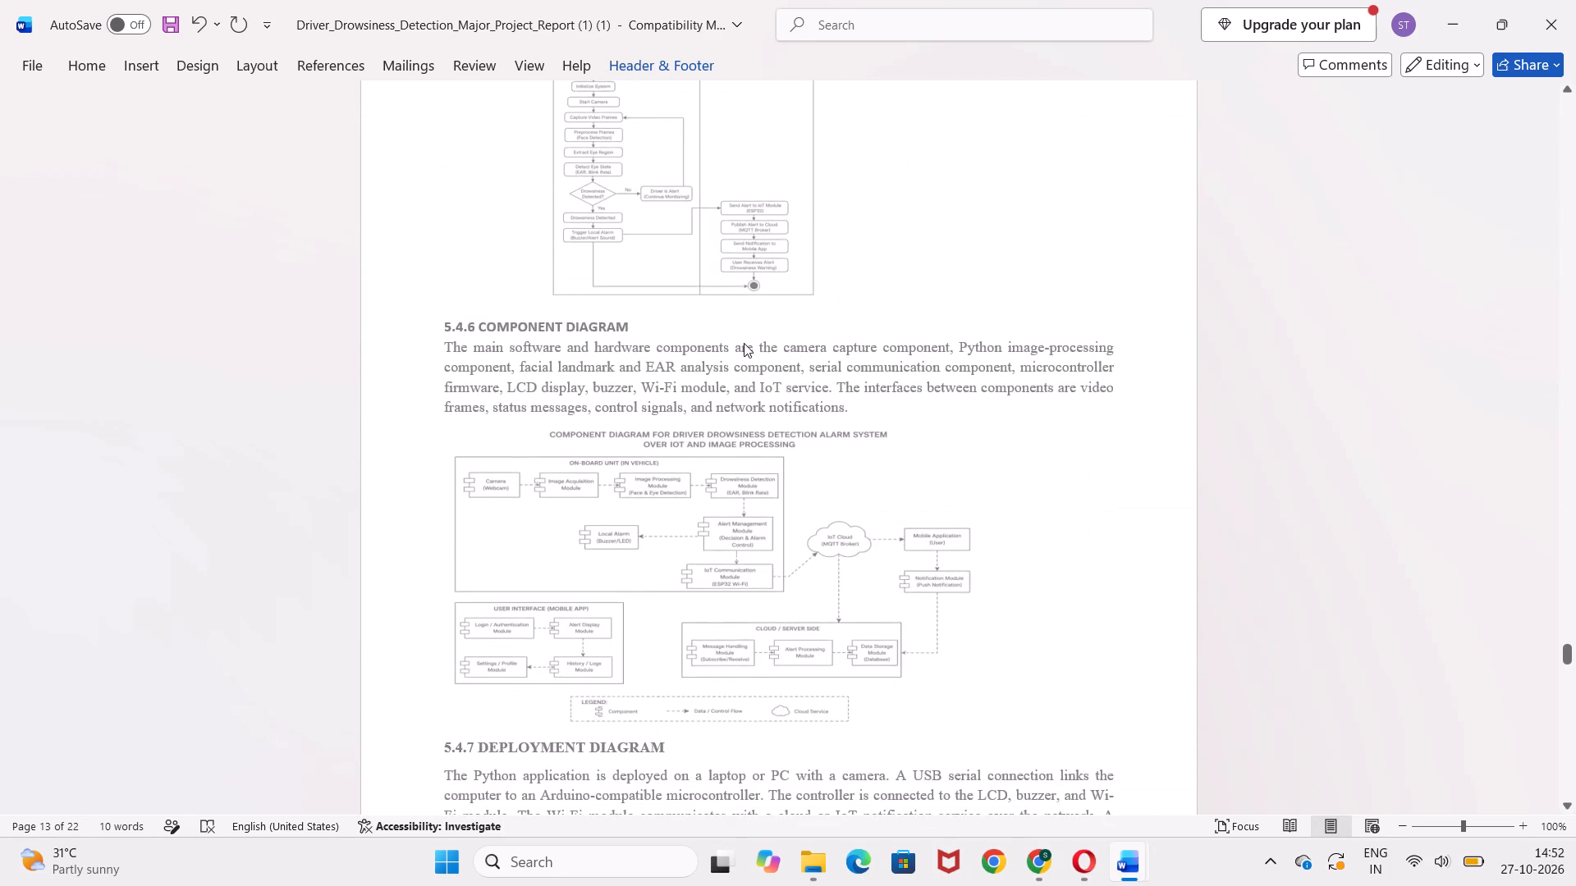
scroll(744, 343, down, 8)
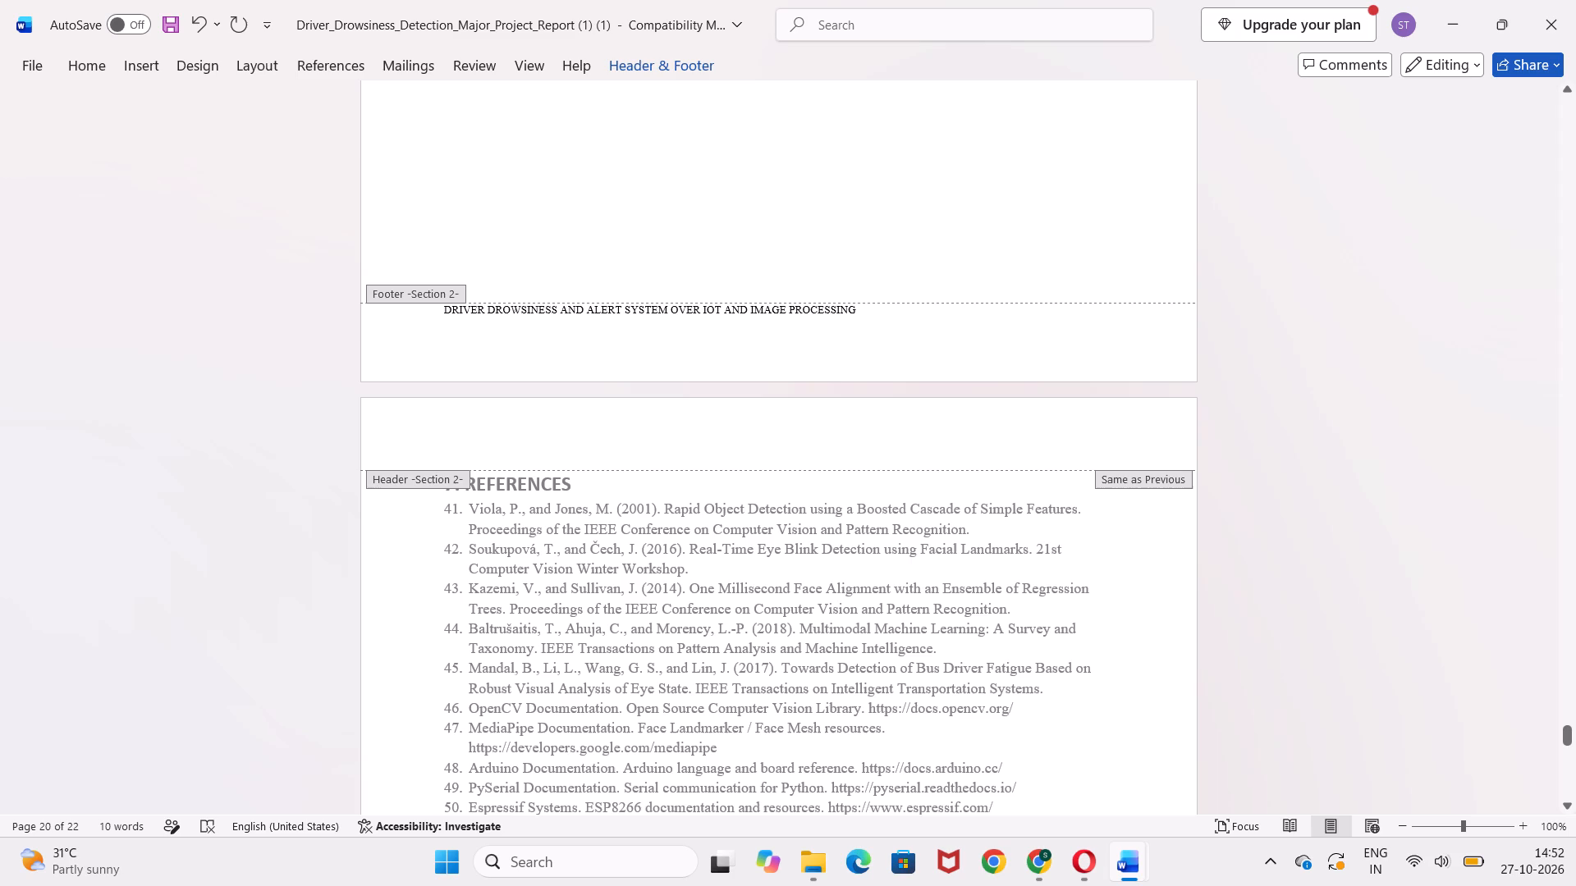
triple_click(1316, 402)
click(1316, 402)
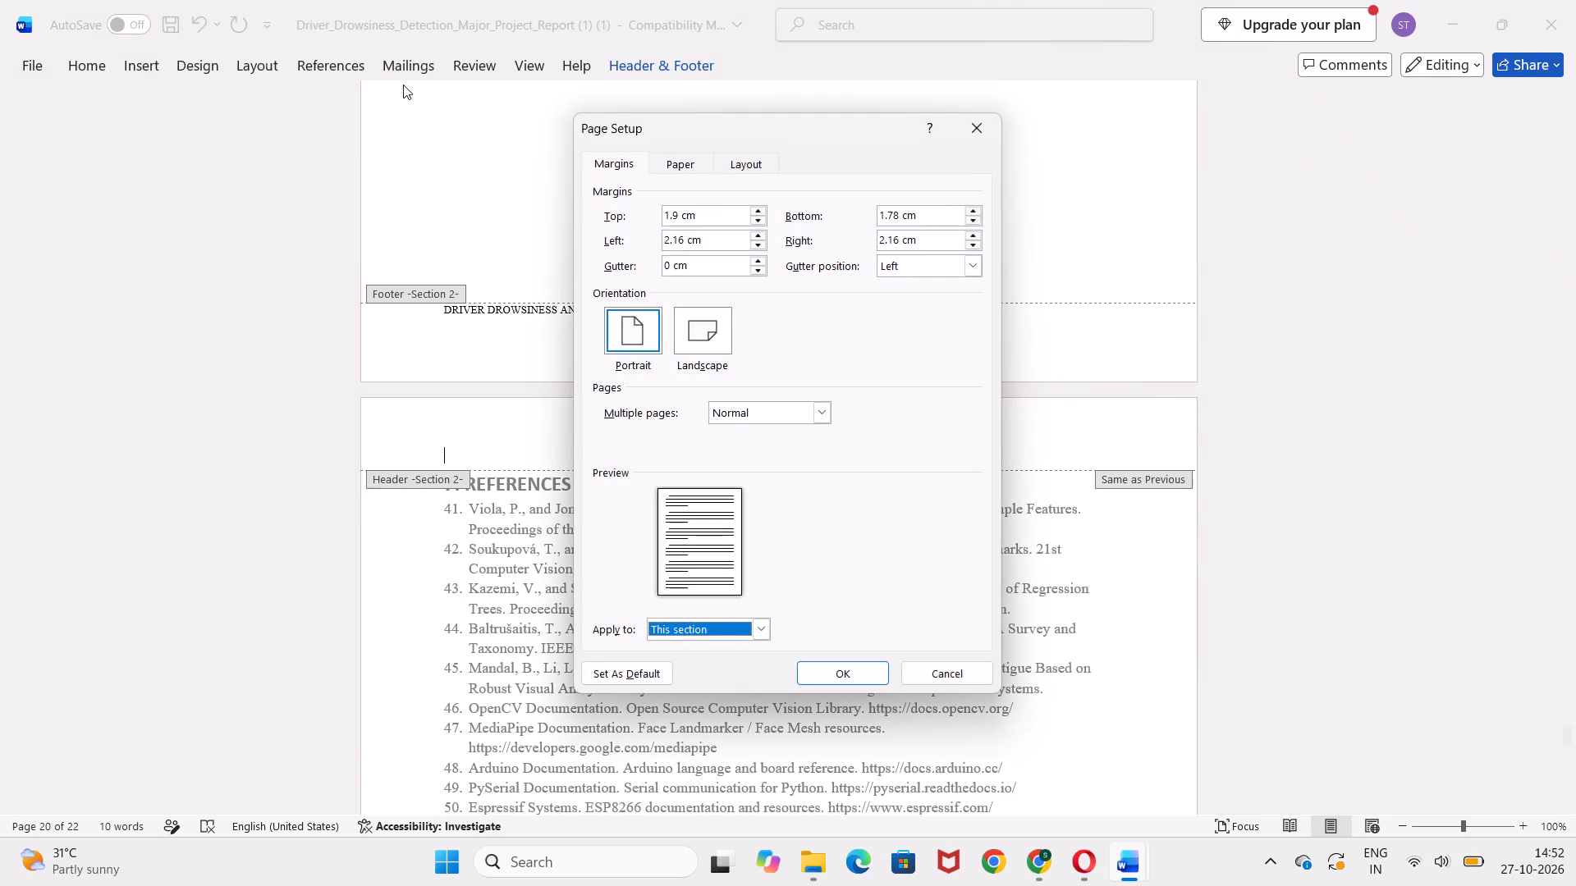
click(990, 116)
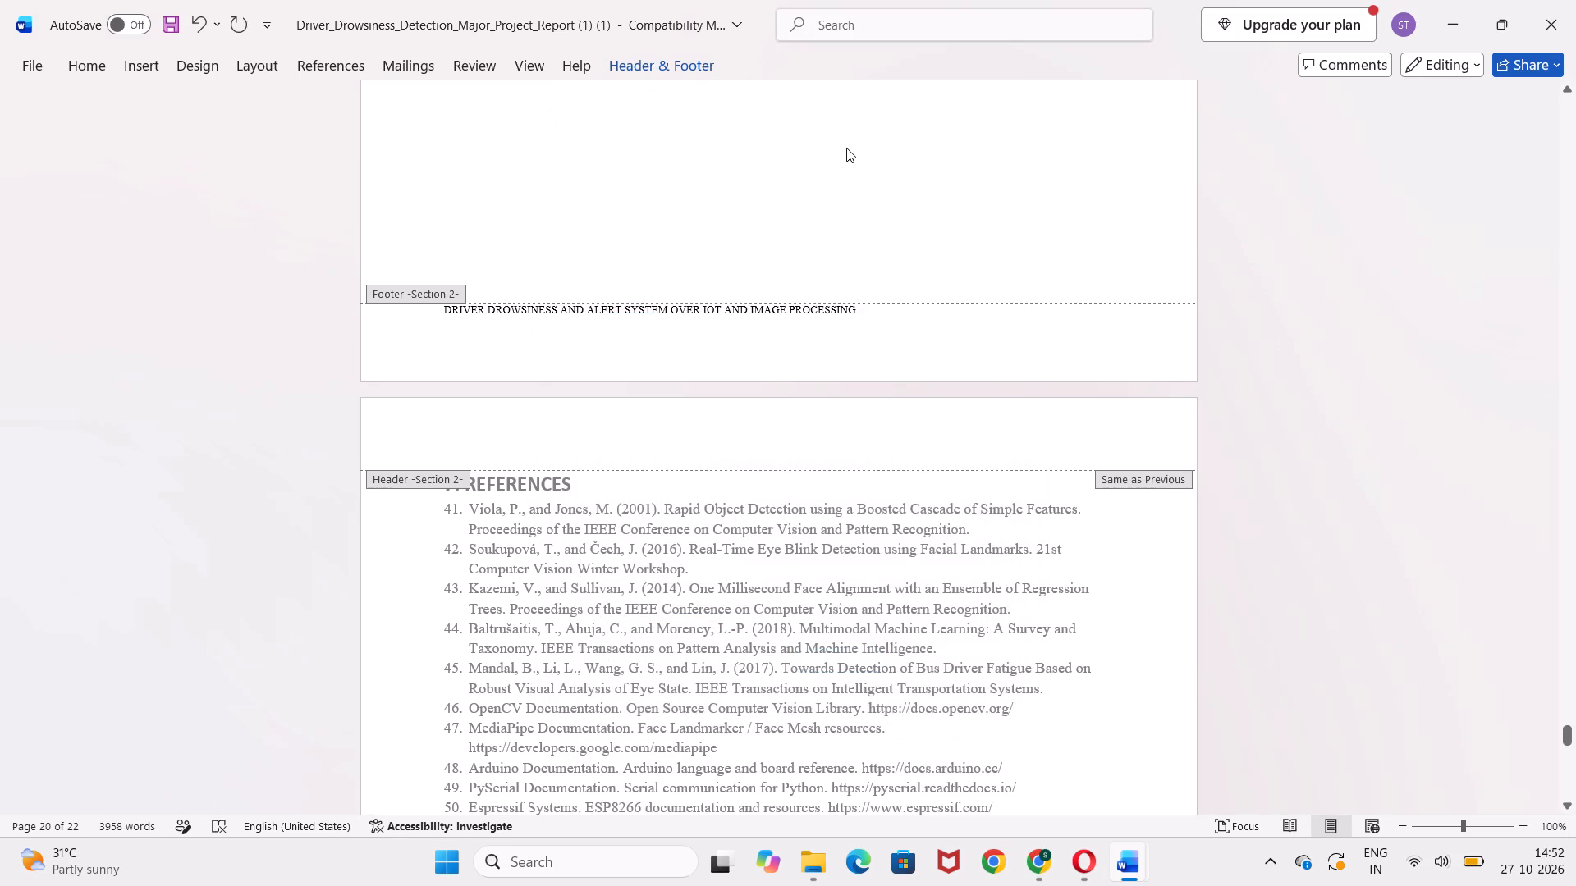
Return to the title page and close header and footer editing.
scroll(846, 148, up, 17)
scroll(846, 148, up, 20)
scroll(846, 148, up, 12)
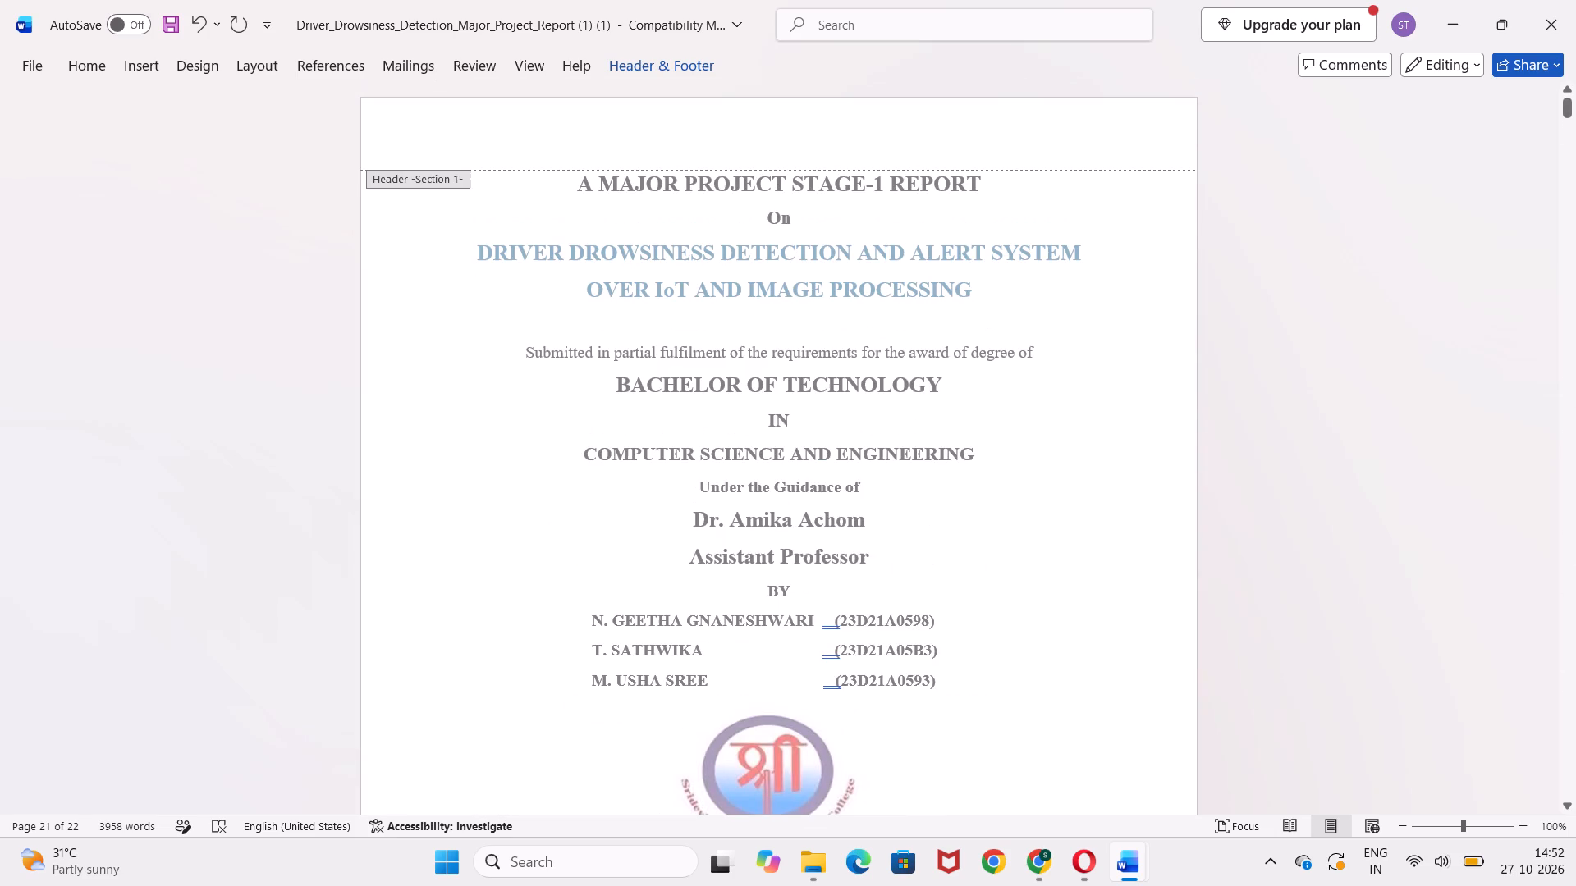
click(566, 119)
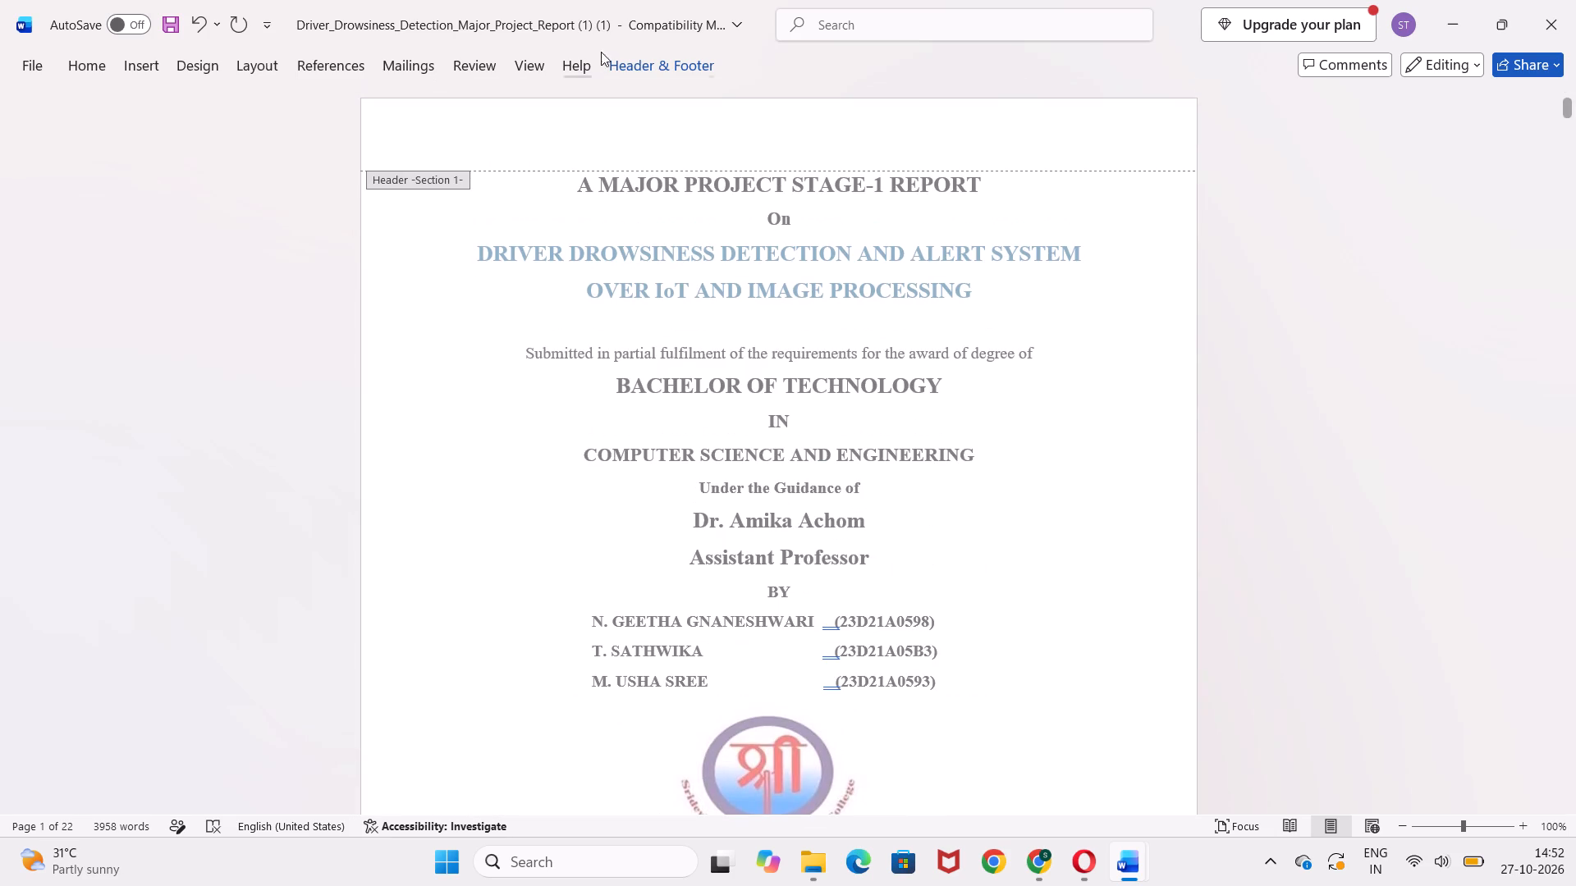
click(628, 60)
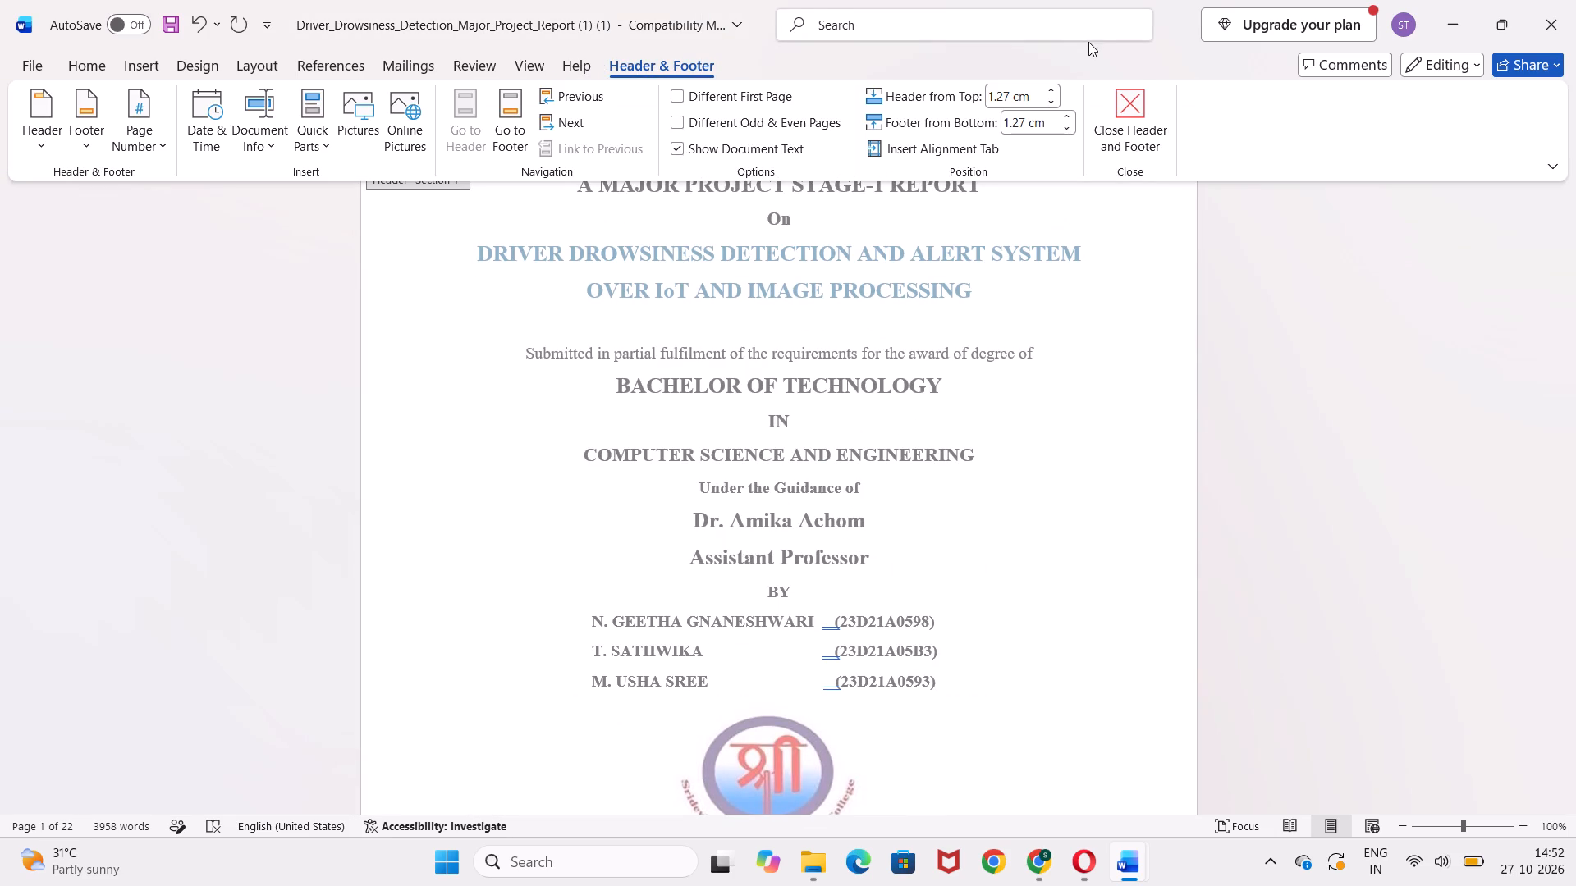
click(1125, 92)
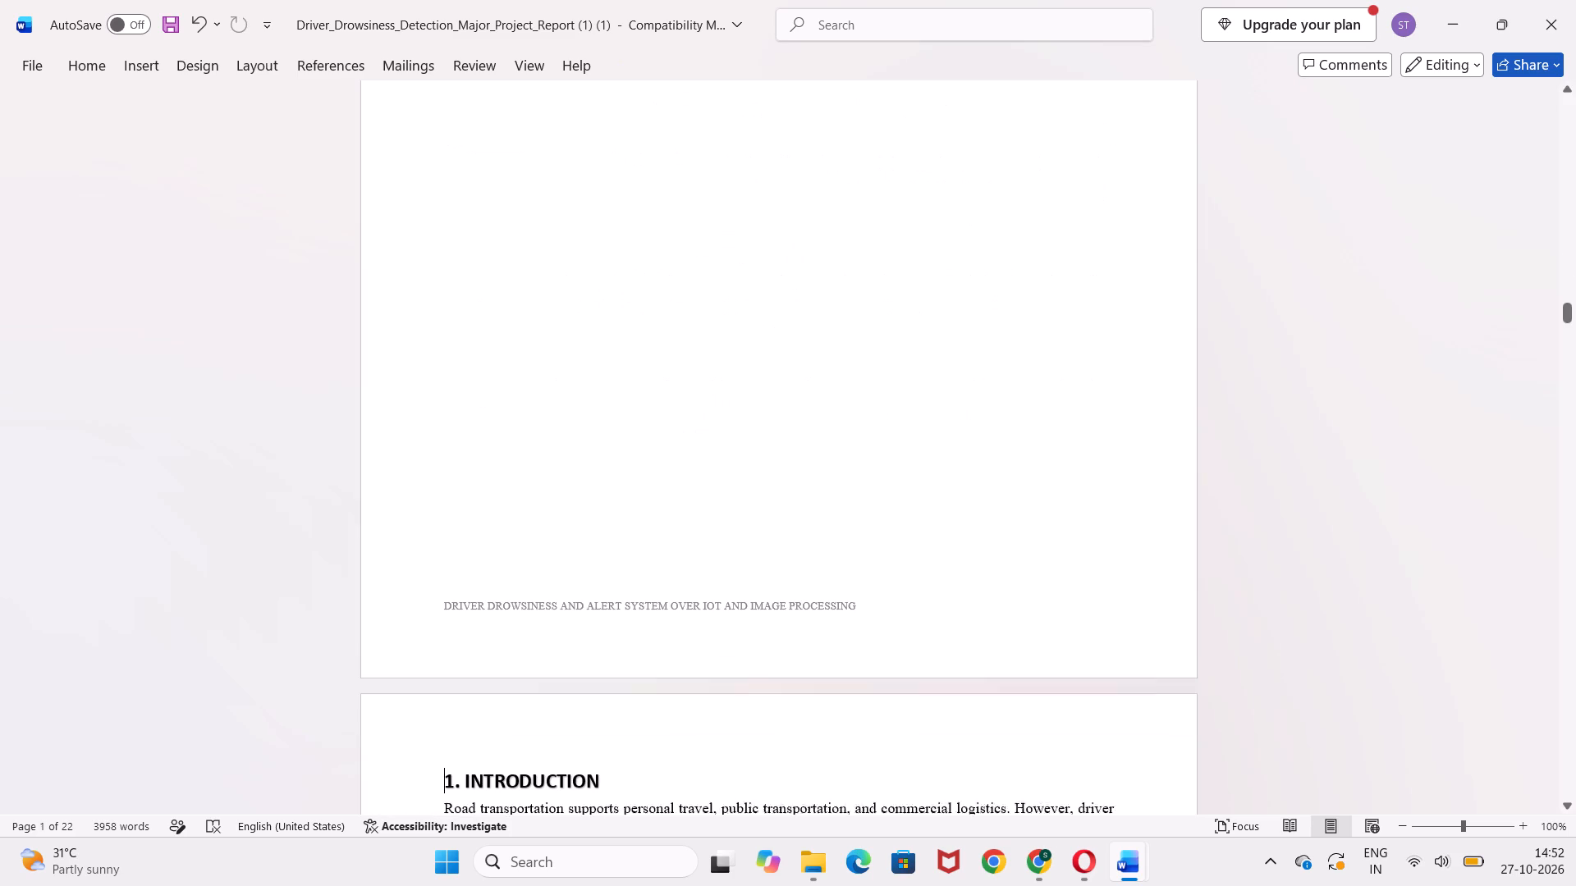
Insert a centred Plain Number 2 page number at the bottom of the Section 2 pages.
scroll(1070, 197, up, 5)
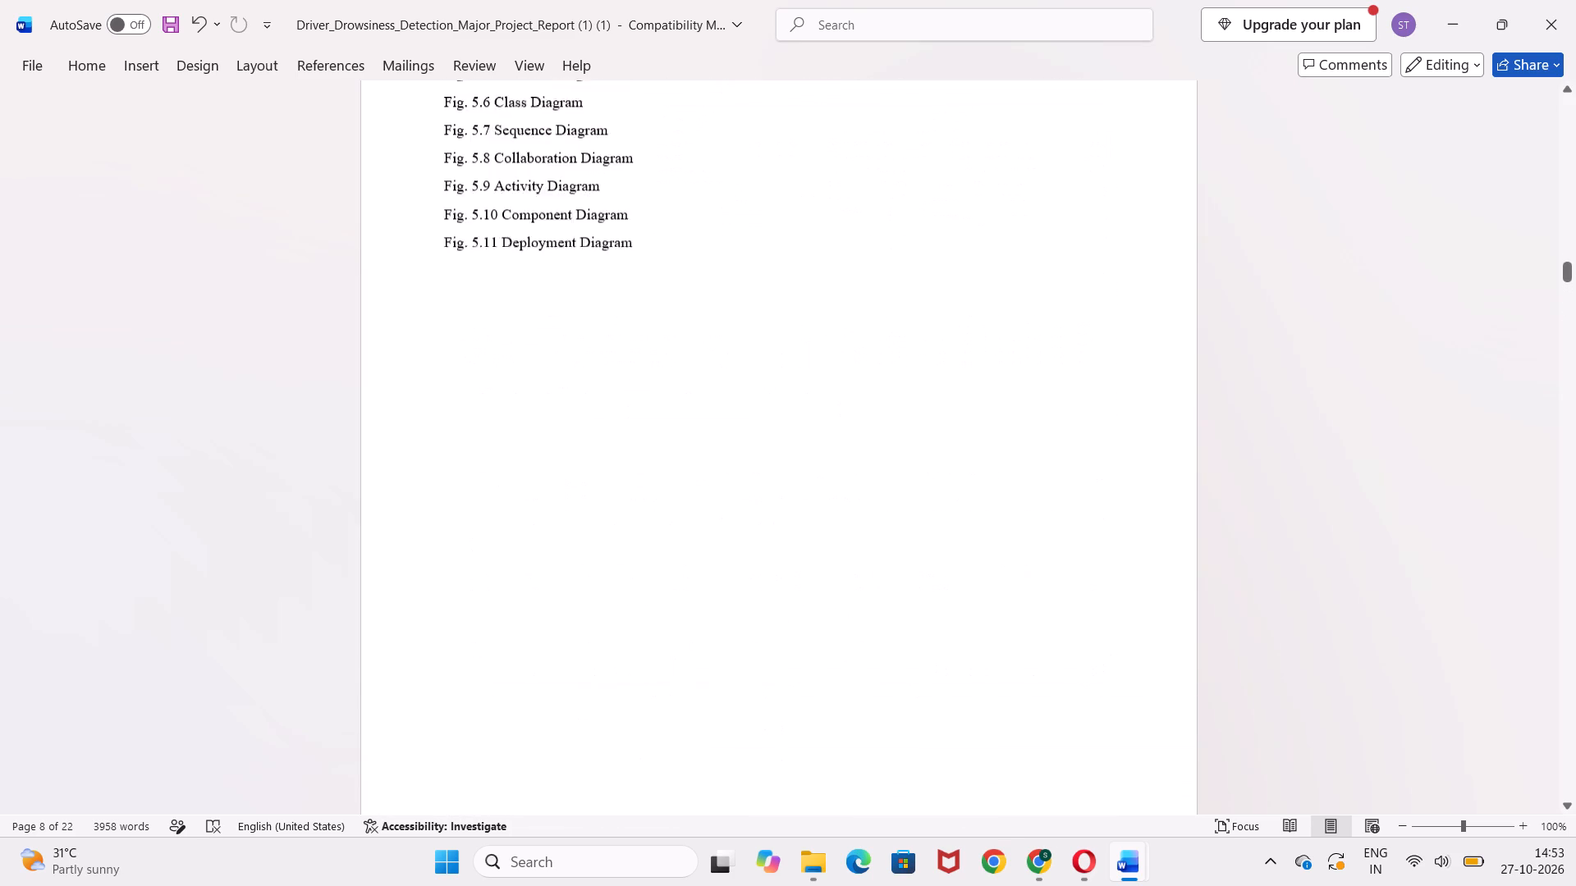
scroll(1070, 197, up, 1)
scroll(1070, 197, down, 4)
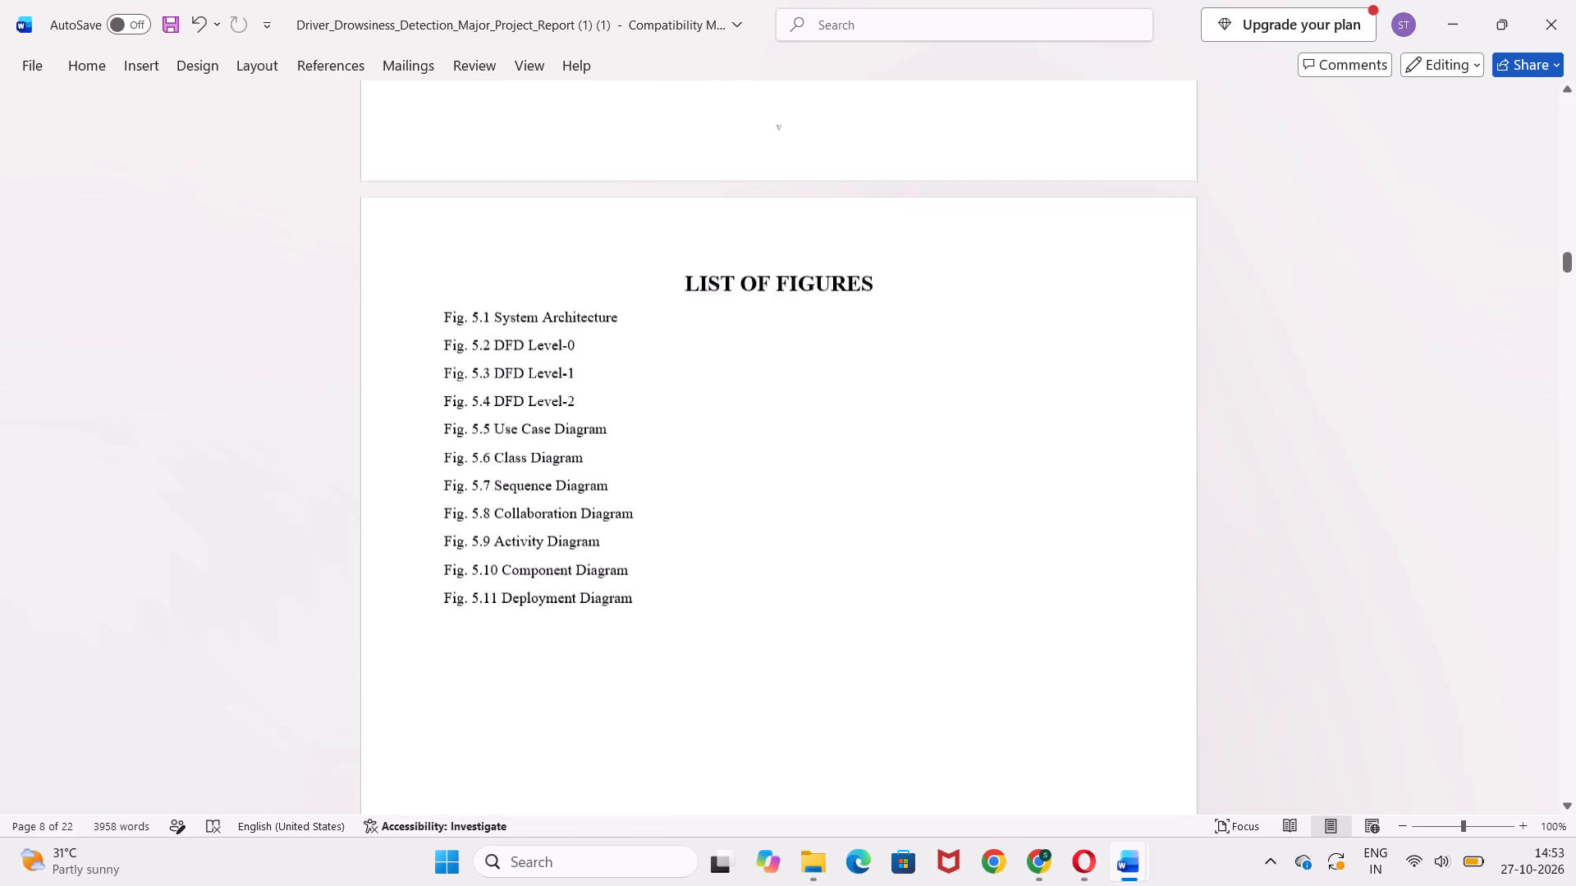
scroll(1070, 197, down, 4)
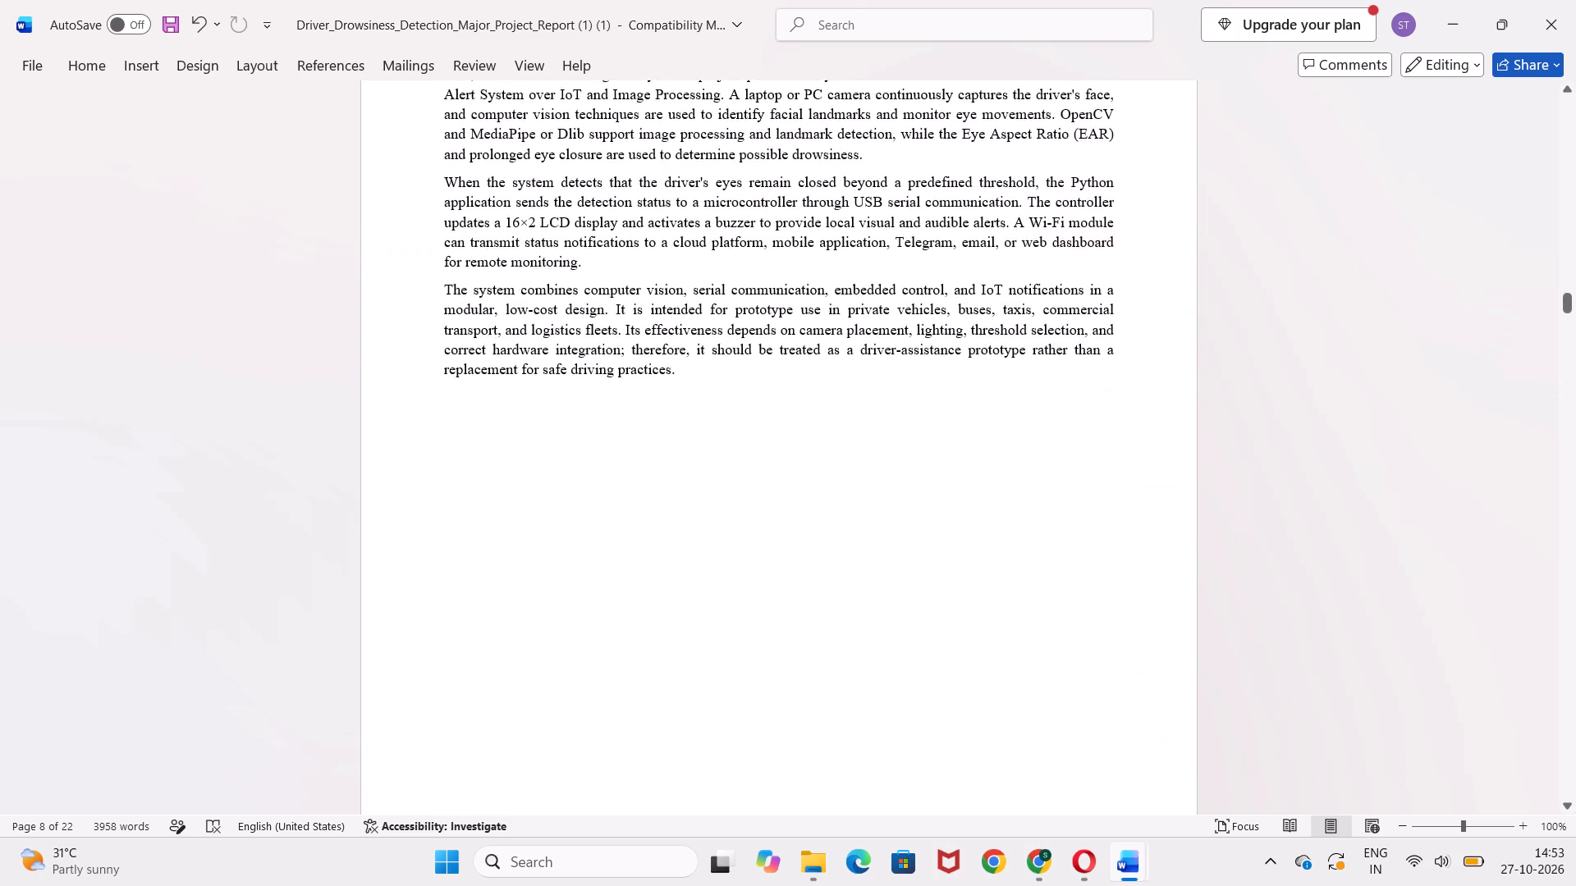
scroll(1070, 197, down, 6)
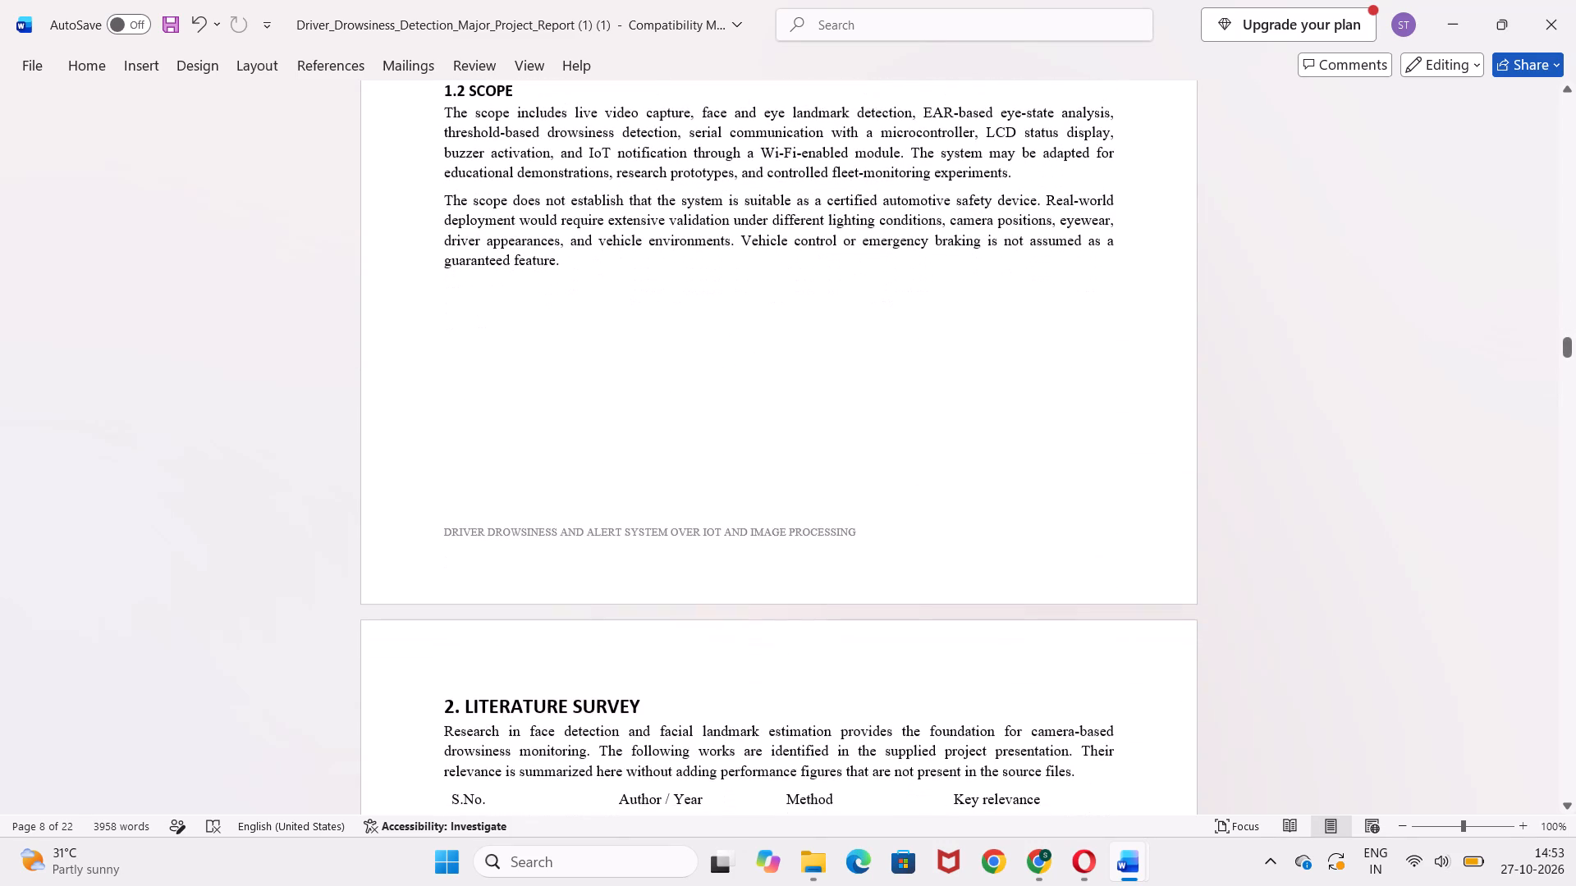
scroll(1070, 197, down, 1)
right_click(808, 383)
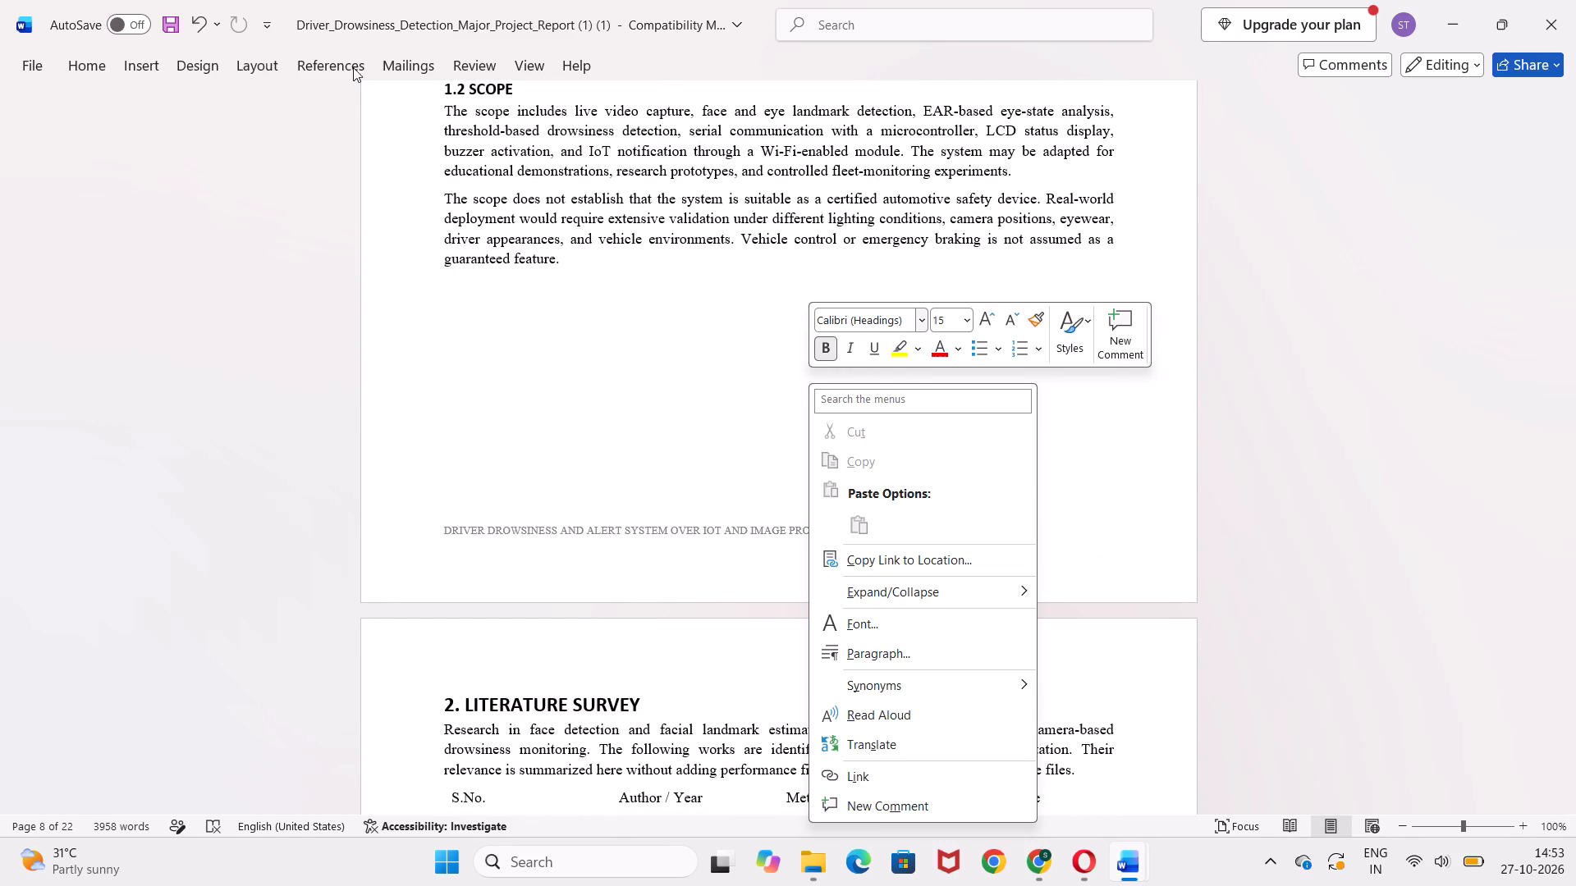
click(152, 66)
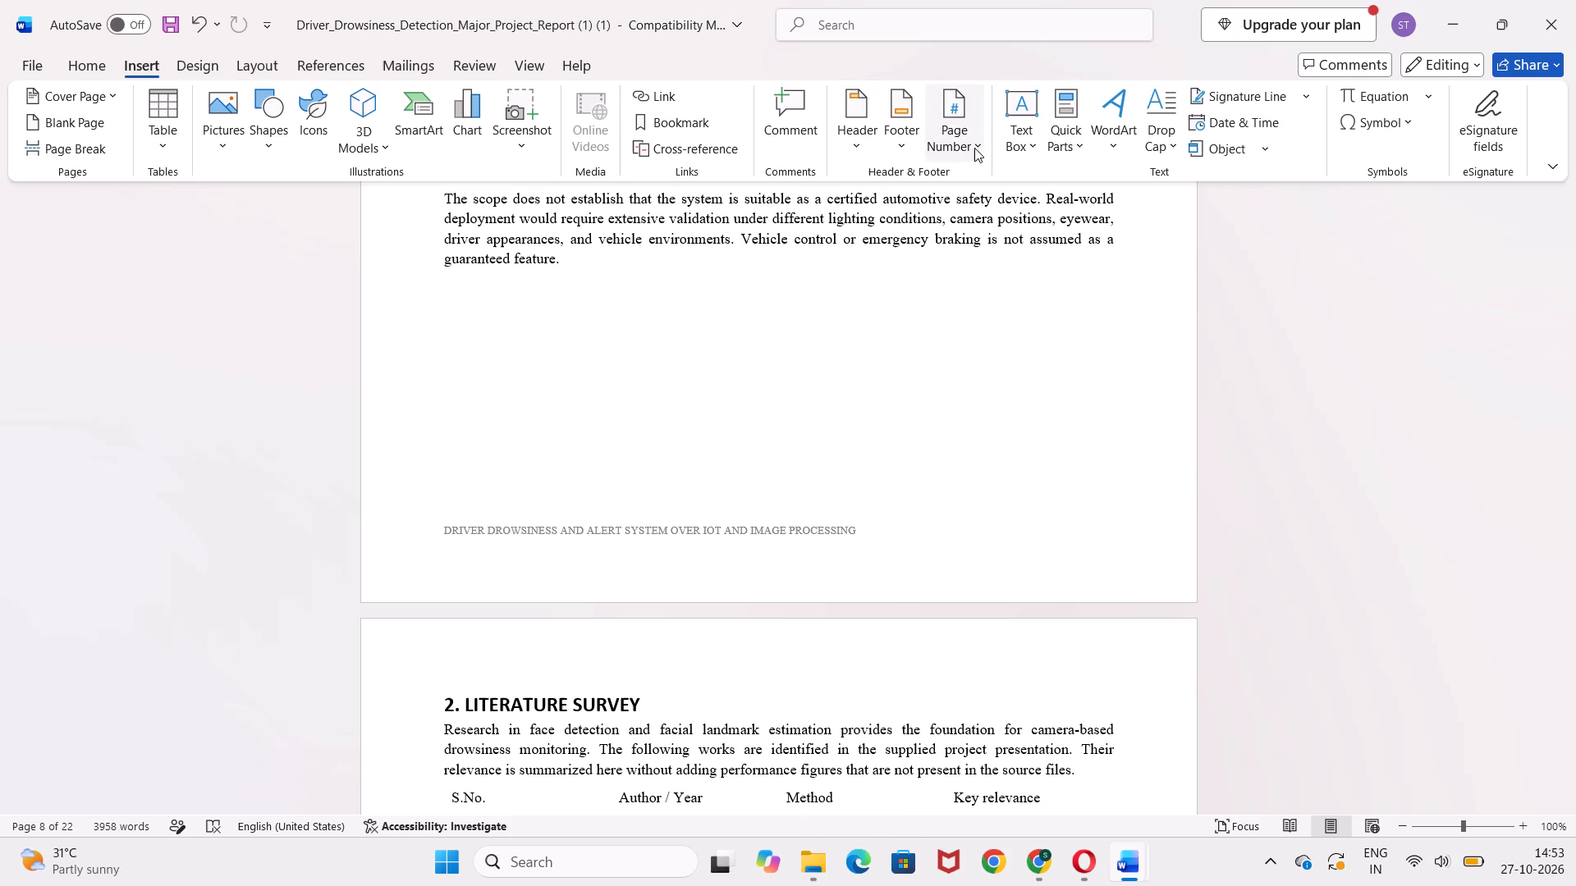
click(974, 148)
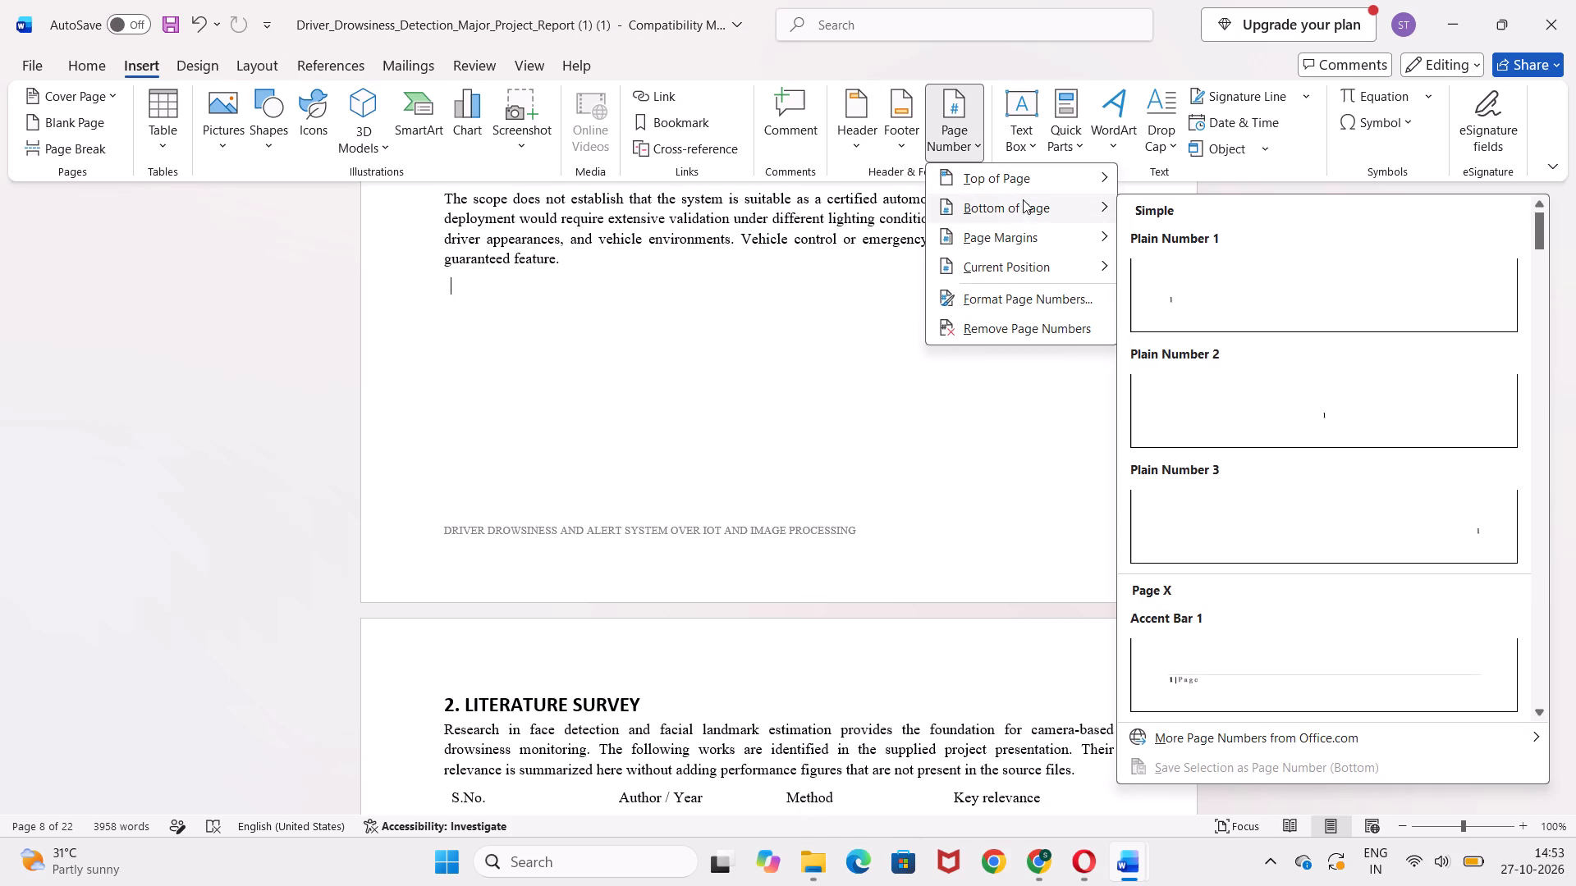
click(1221, 413)
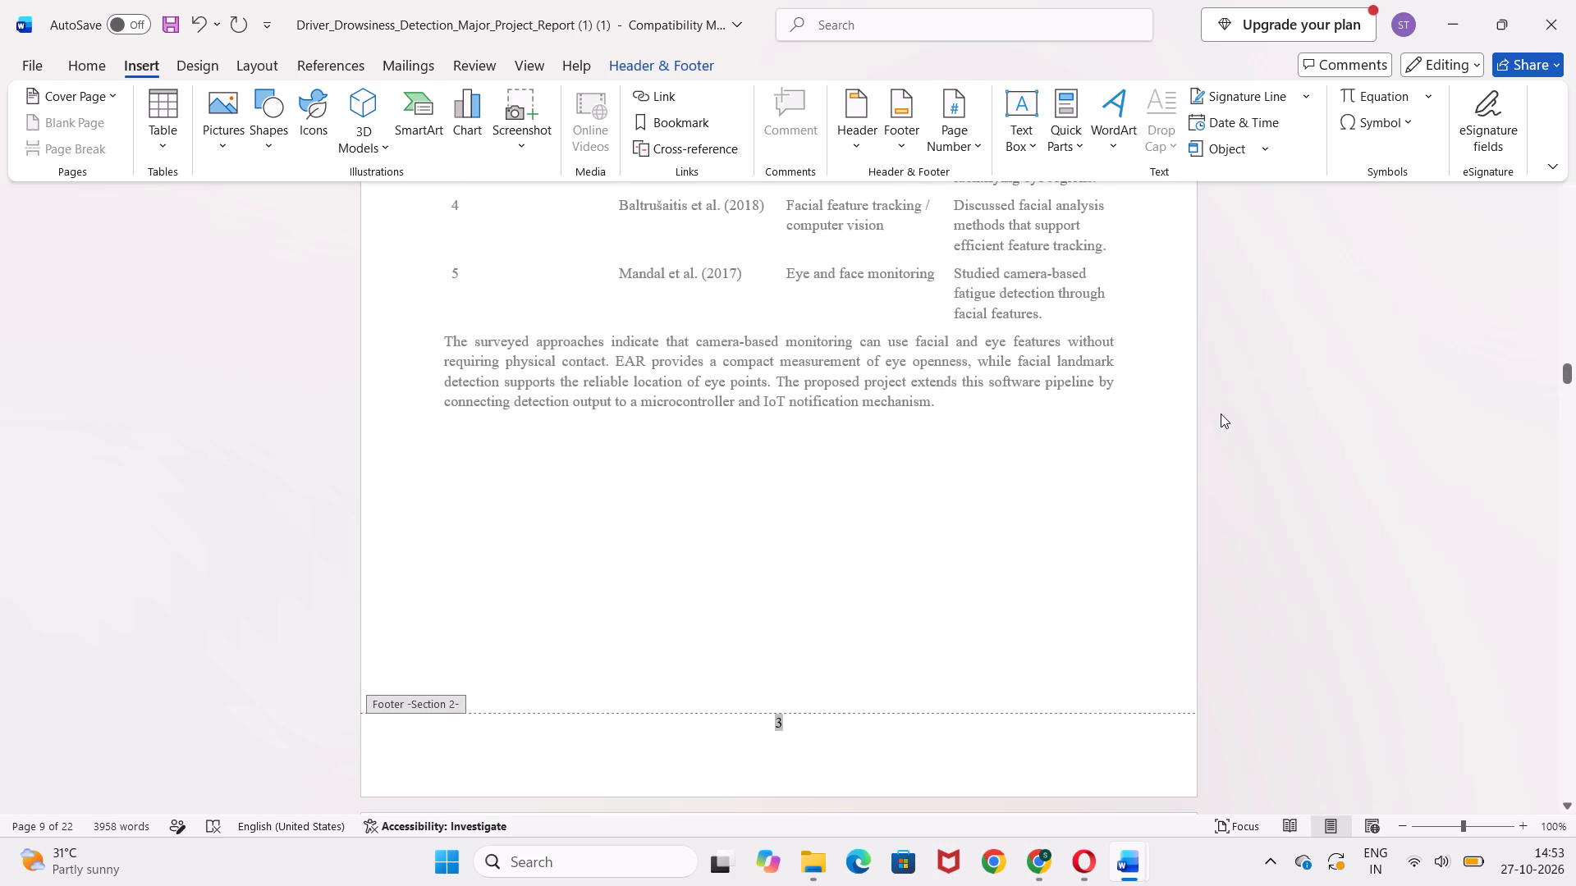
Check the footer page numbers on the Abstract, Introduction and Literature Survey pages, and close header and footer editing.
scroll(1014, 441, up, 6)
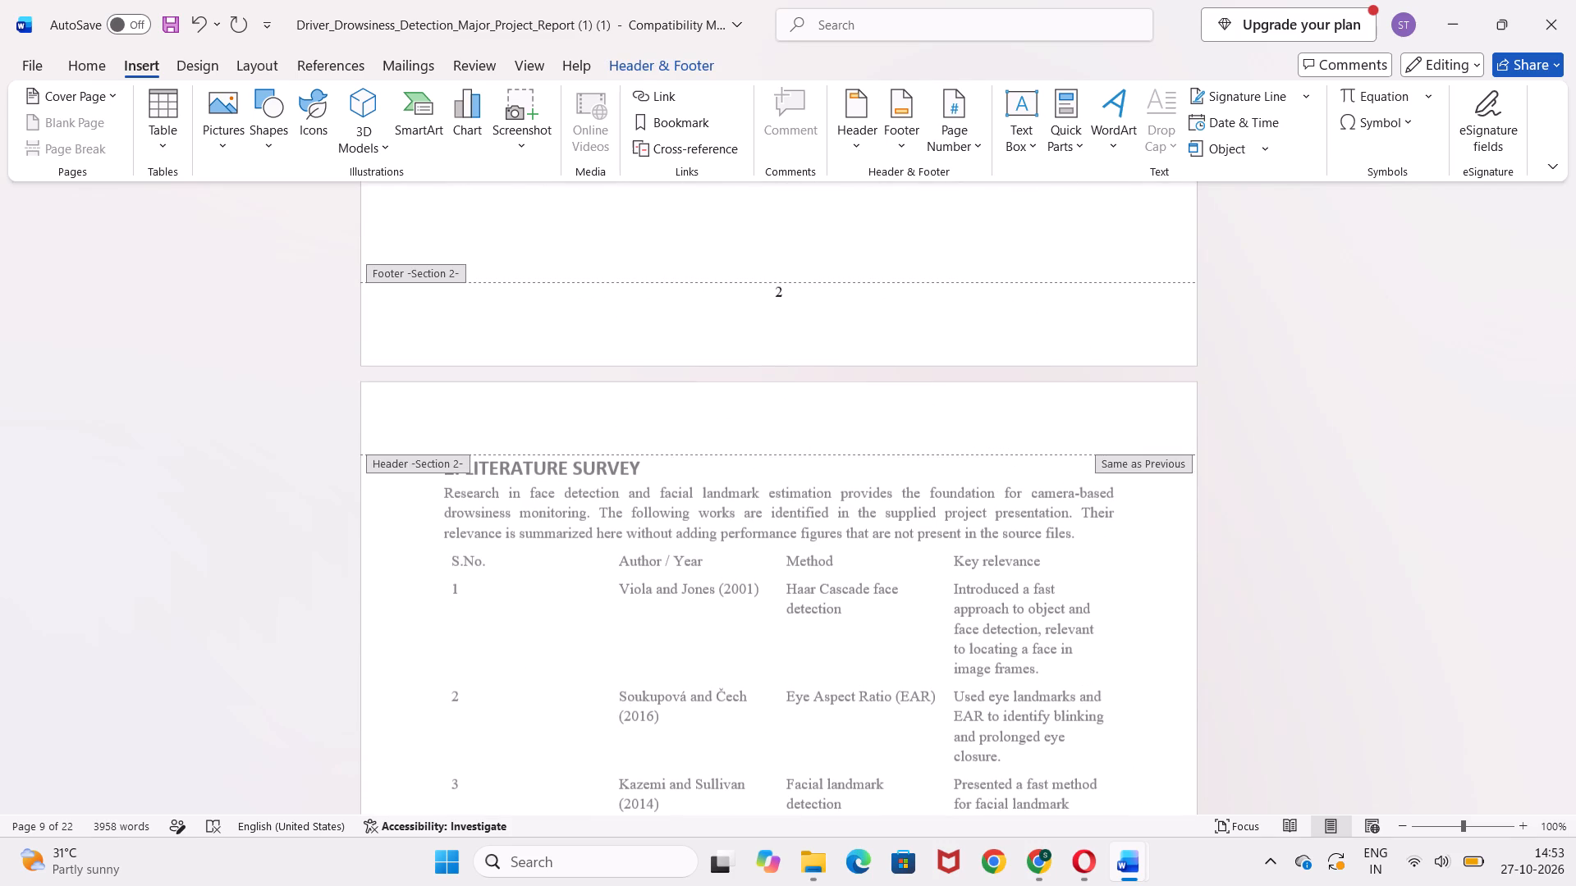
scroll(1014, 441, up, 7)
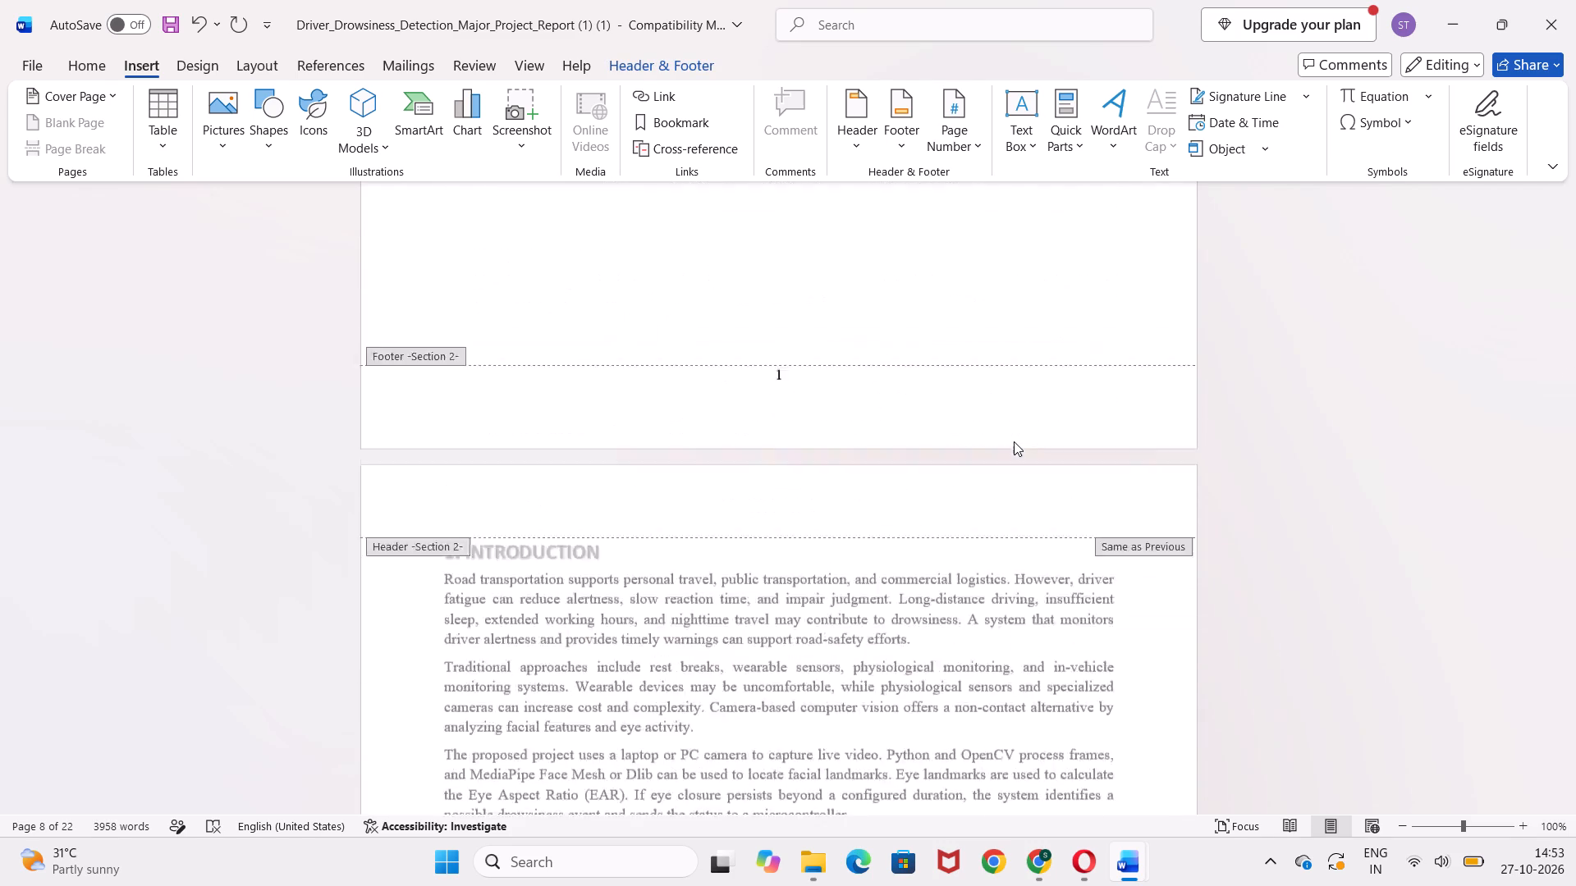
scroll(1014, 441, up, 2)
scroll(1014, 441, down, 1)
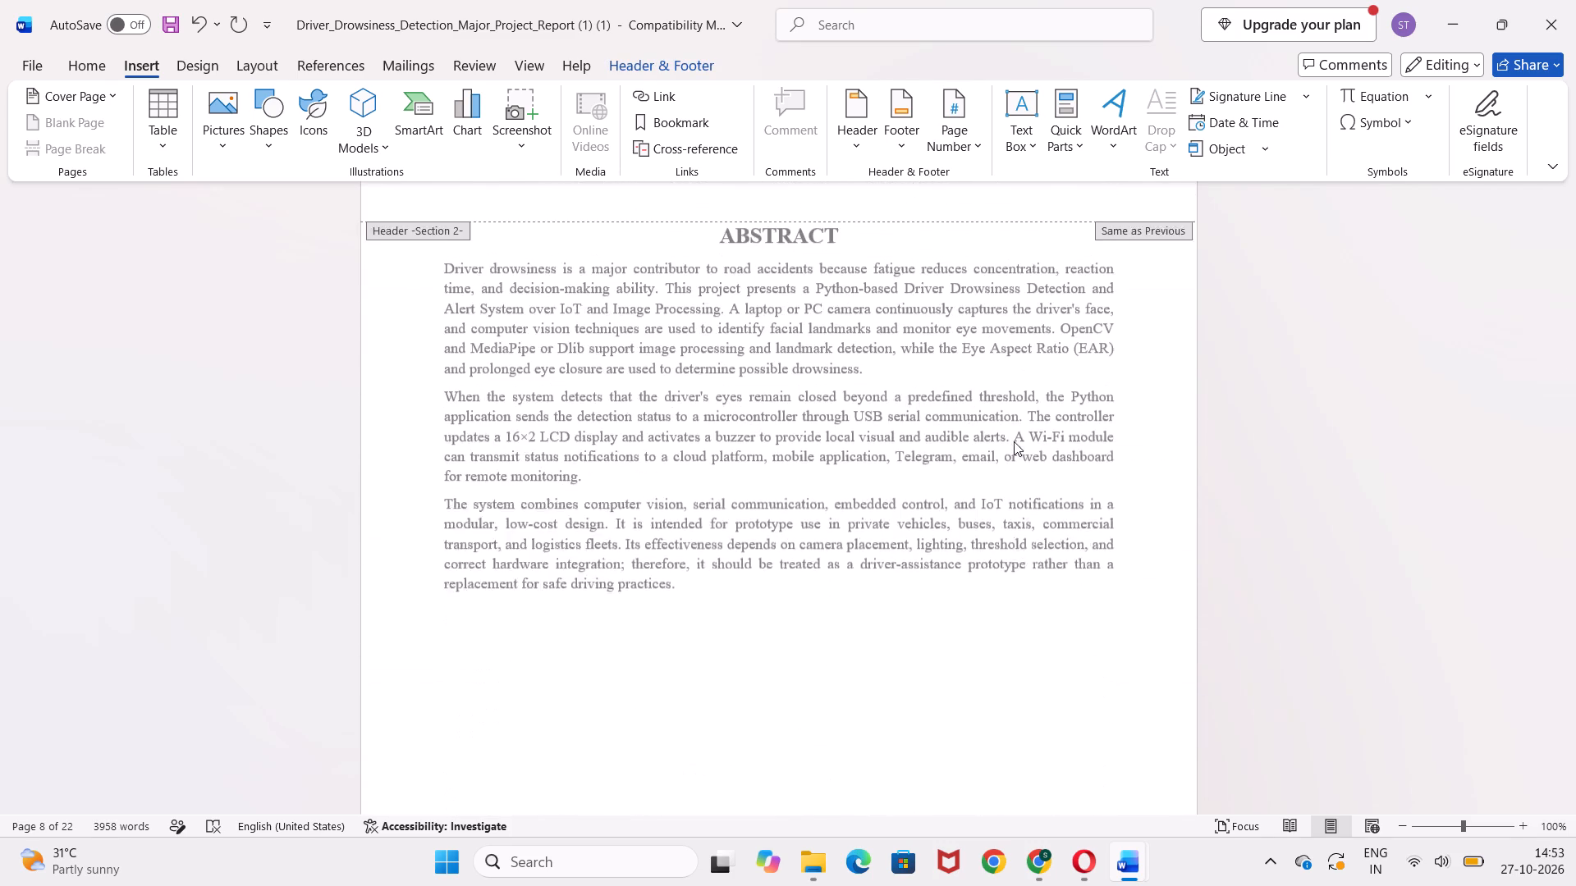
scroll(1014, 441, down, 1)
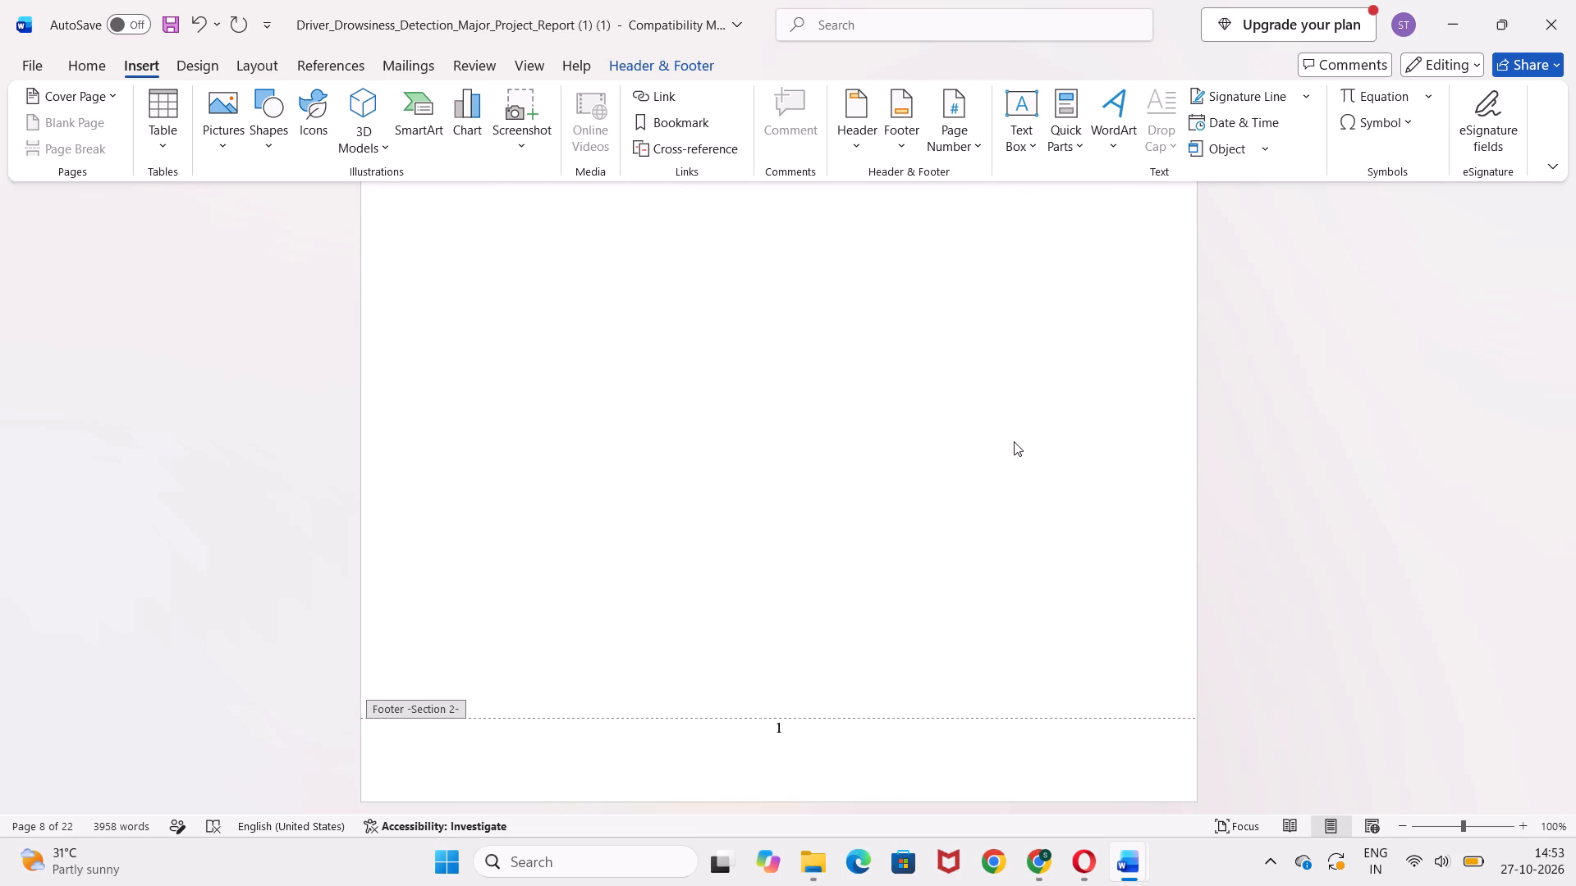
scroll(1014, 441, down, 1)
click(813, 724)
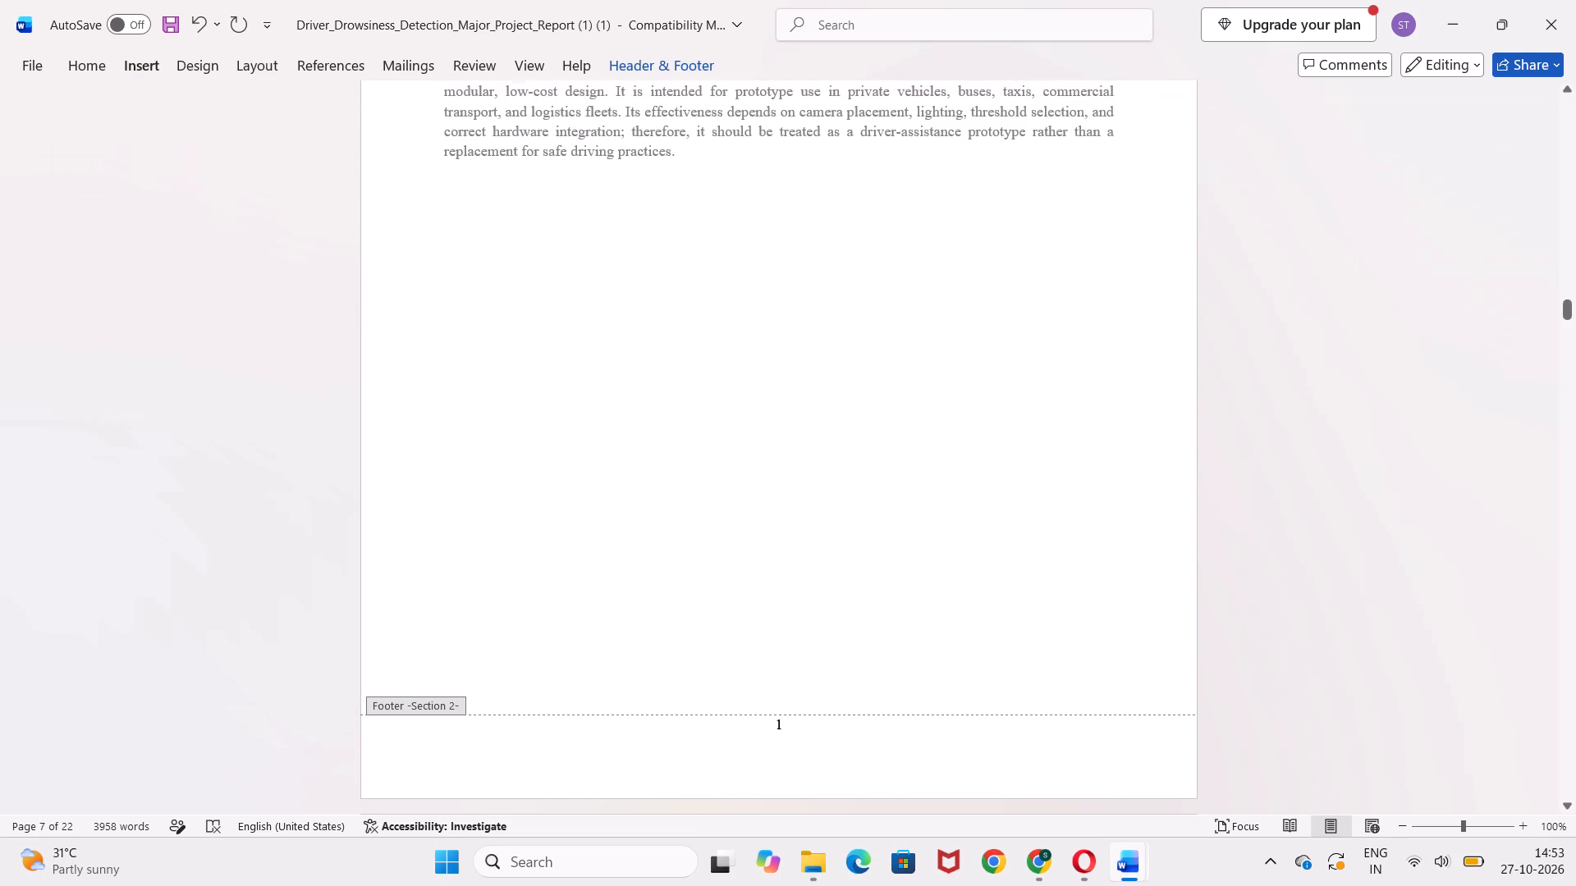
scroll(813, 724, down, 3)
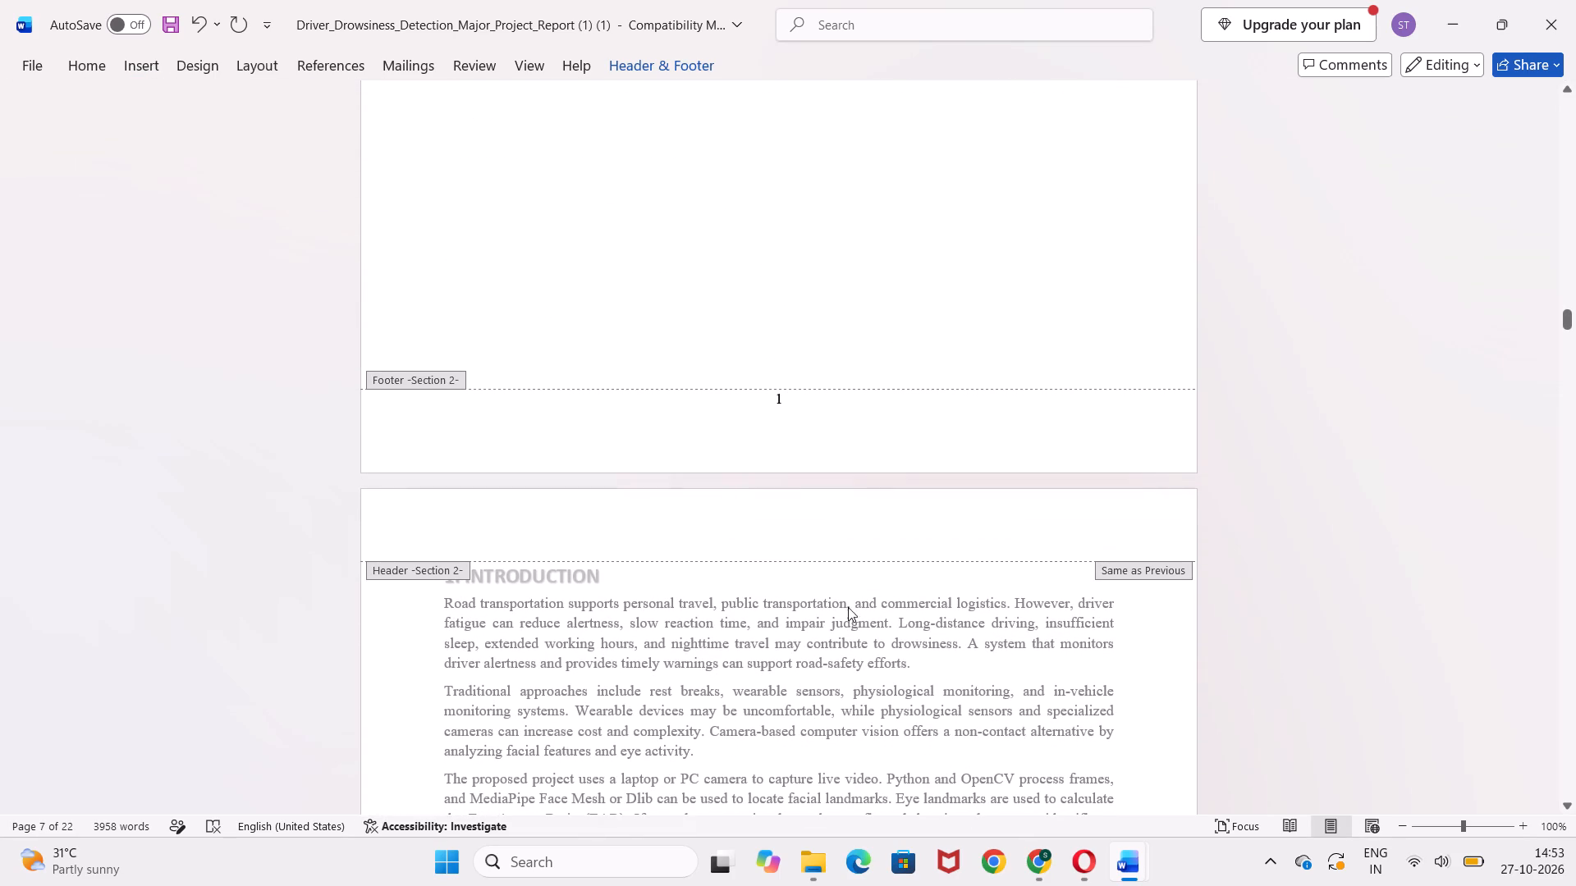
click(646, 59)
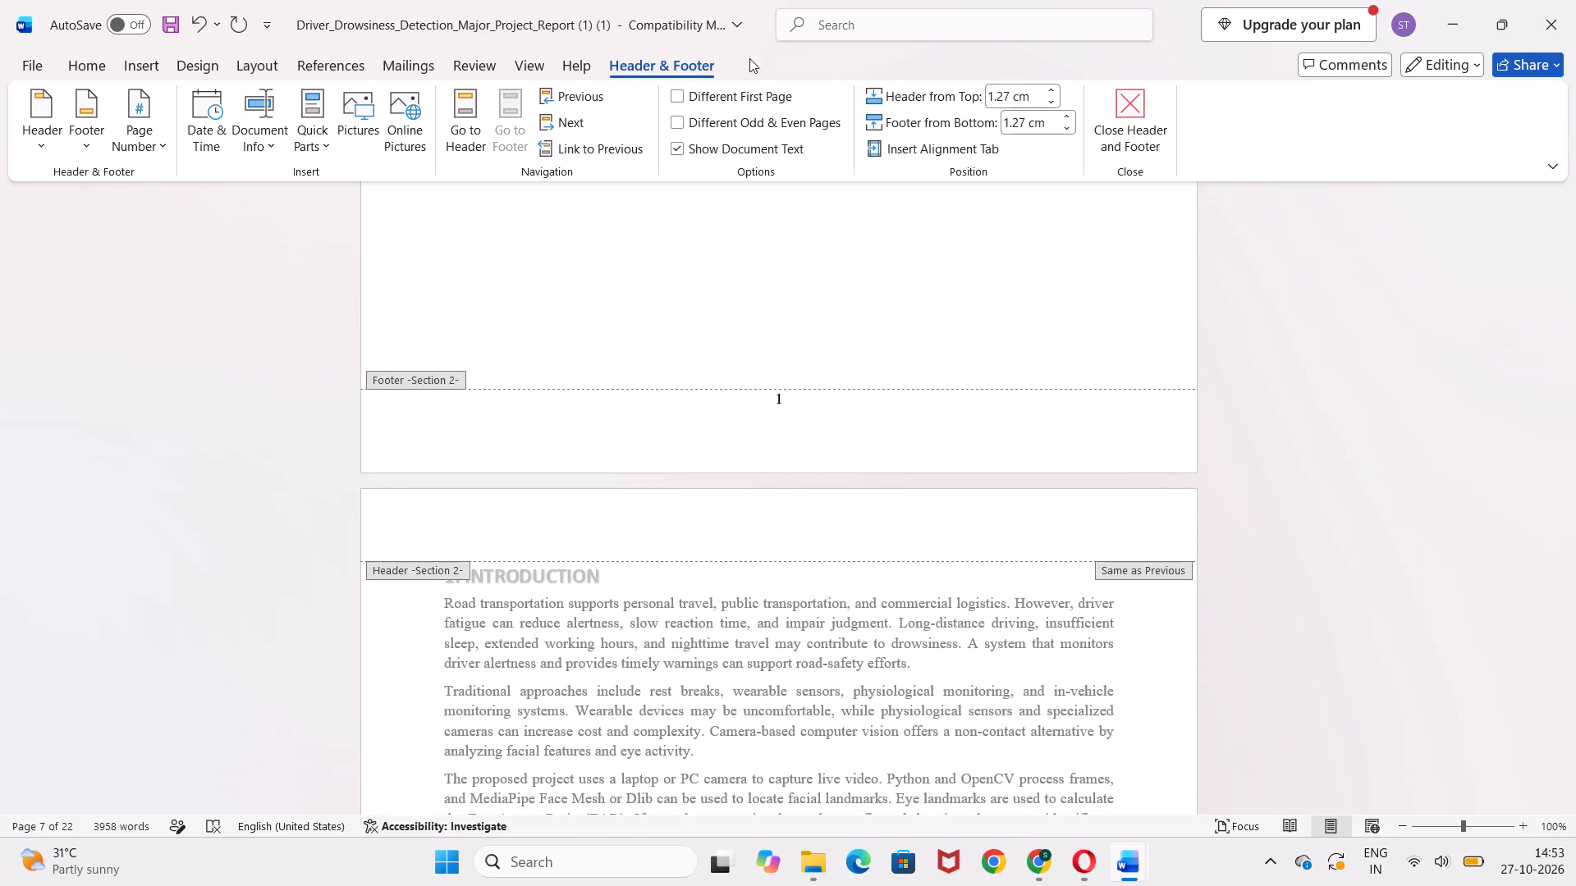
click(1128, 96)
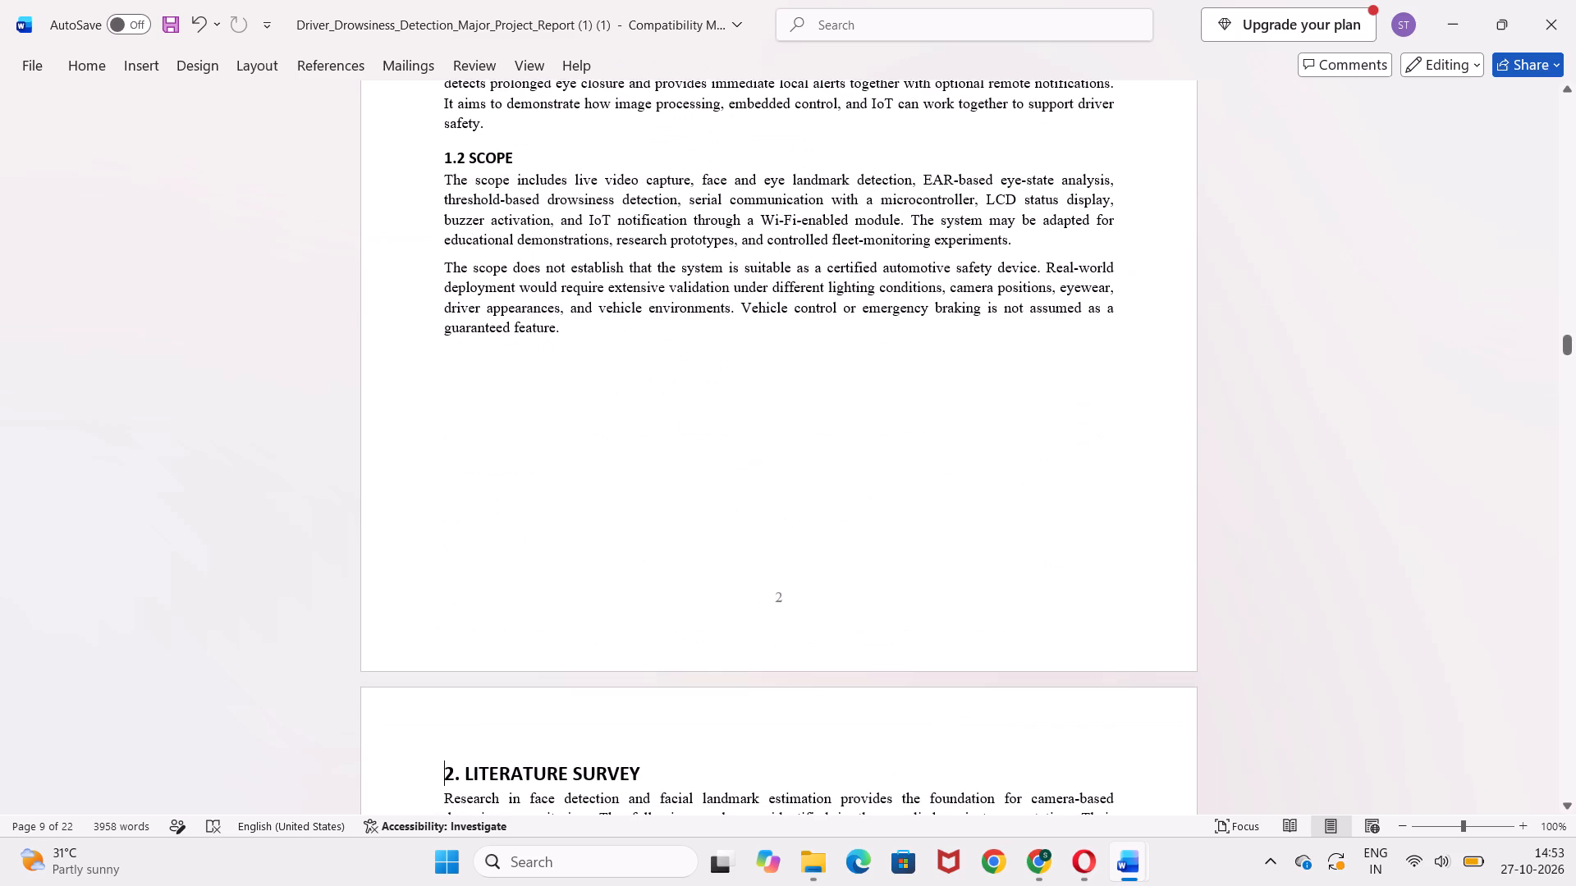
Change the page number of the ABSTRACT entry in the Index to 1.
scroll(1128, 96, up, 5)
scroll(1128, 96, down, 1)
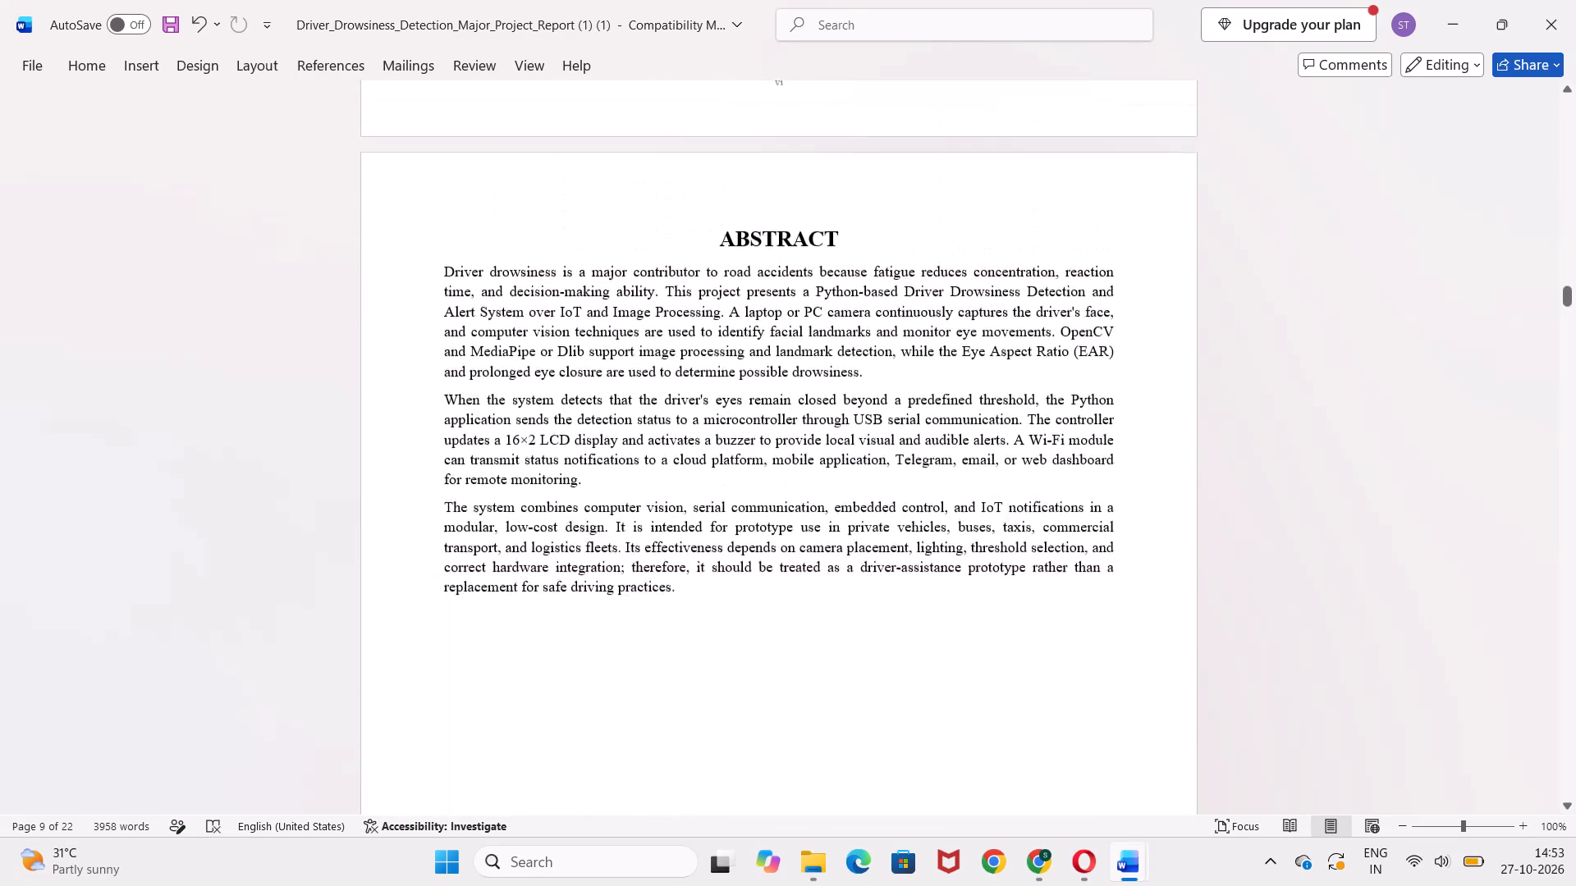
scroll(1128, 96, down, 1)
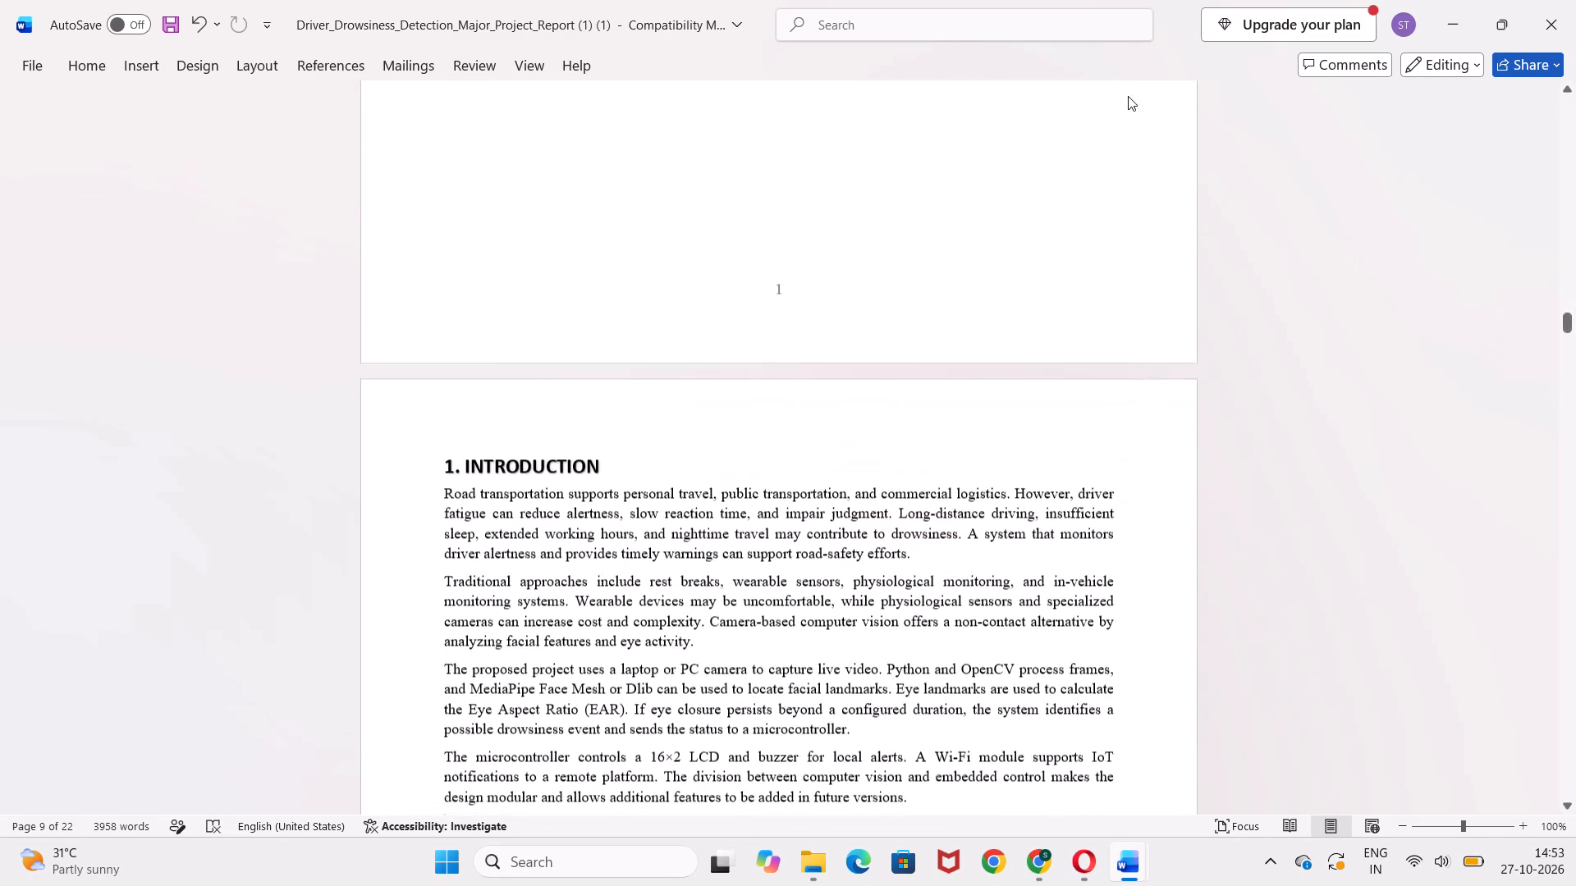
scroll(1128, 96, down, 1)
scroll(1128, 96, up, 4)
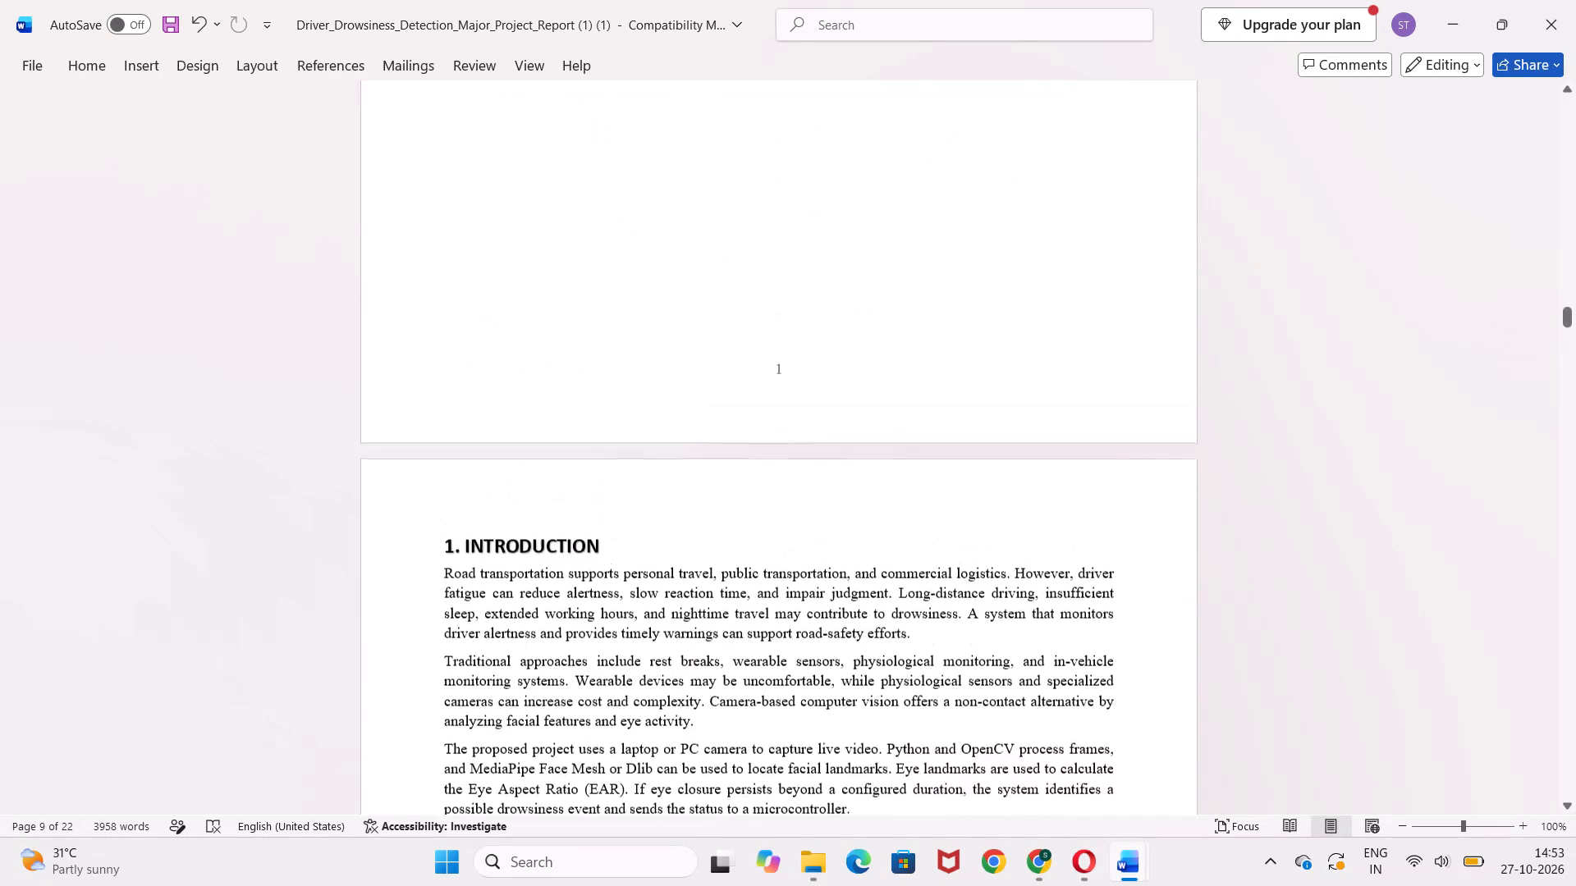
scroll(1128, 96, up, 3)
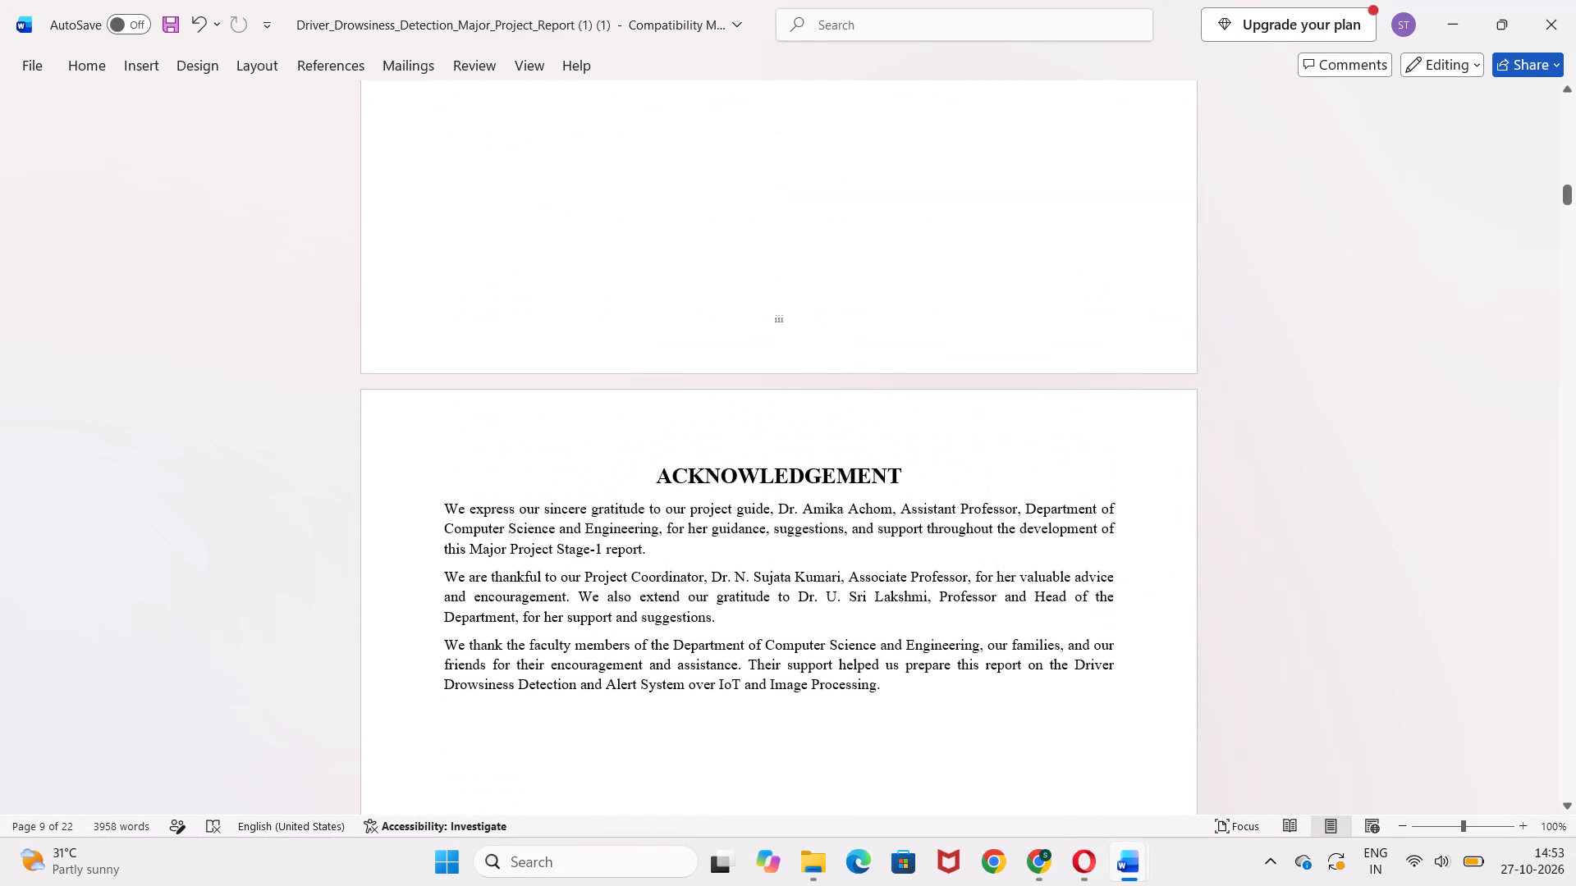
scroll(1184, 326, down, 2)
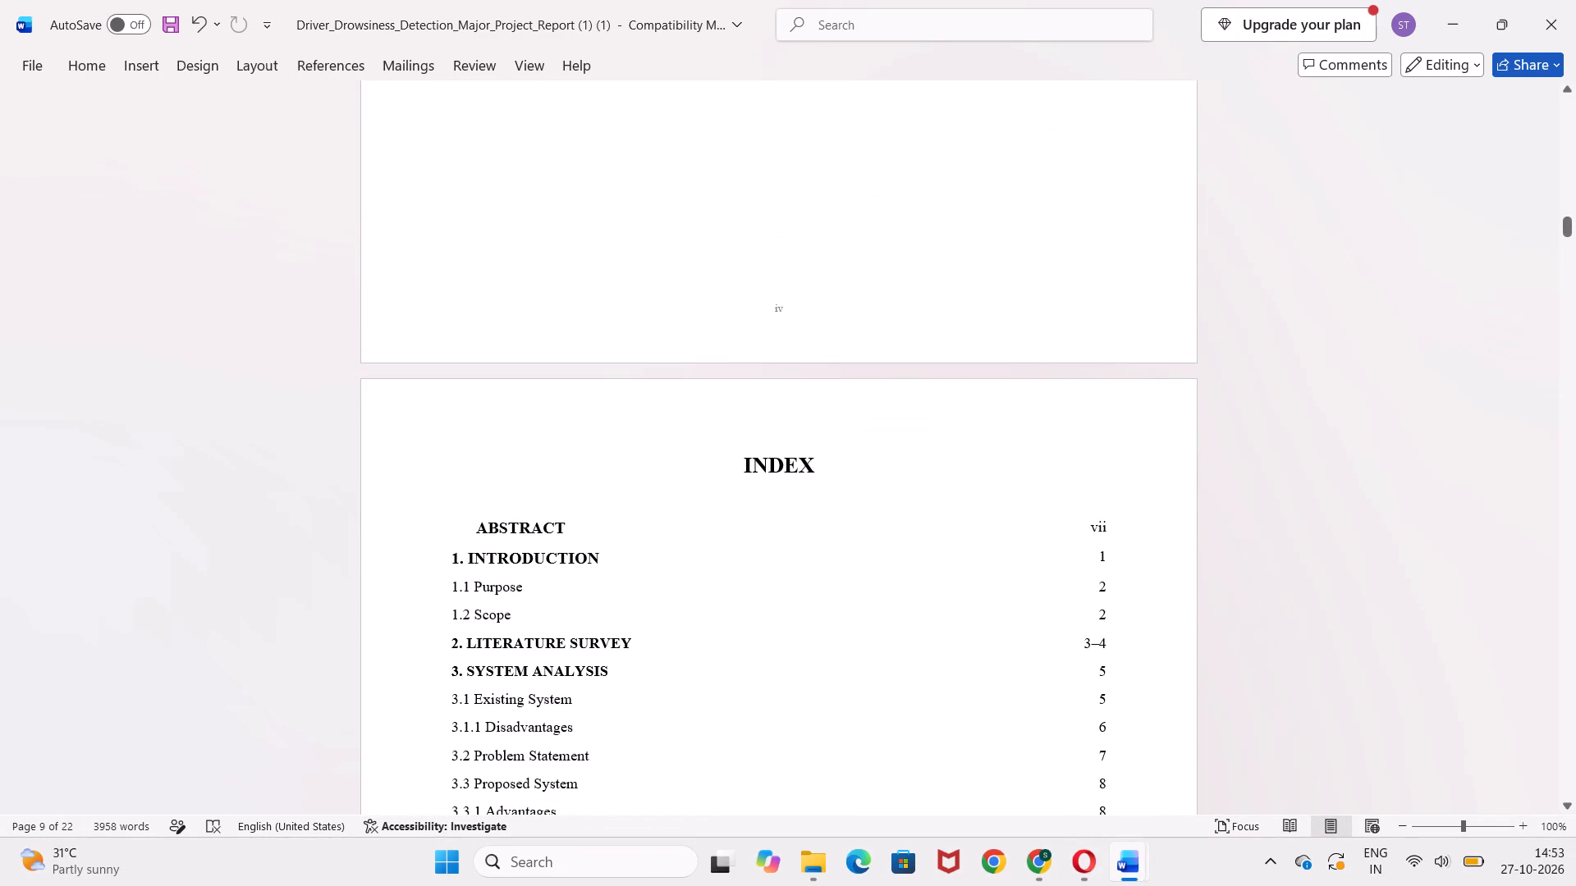
click(1109, 527)
key(BackSpace)
key(BackSpace)
key(BackSpace)
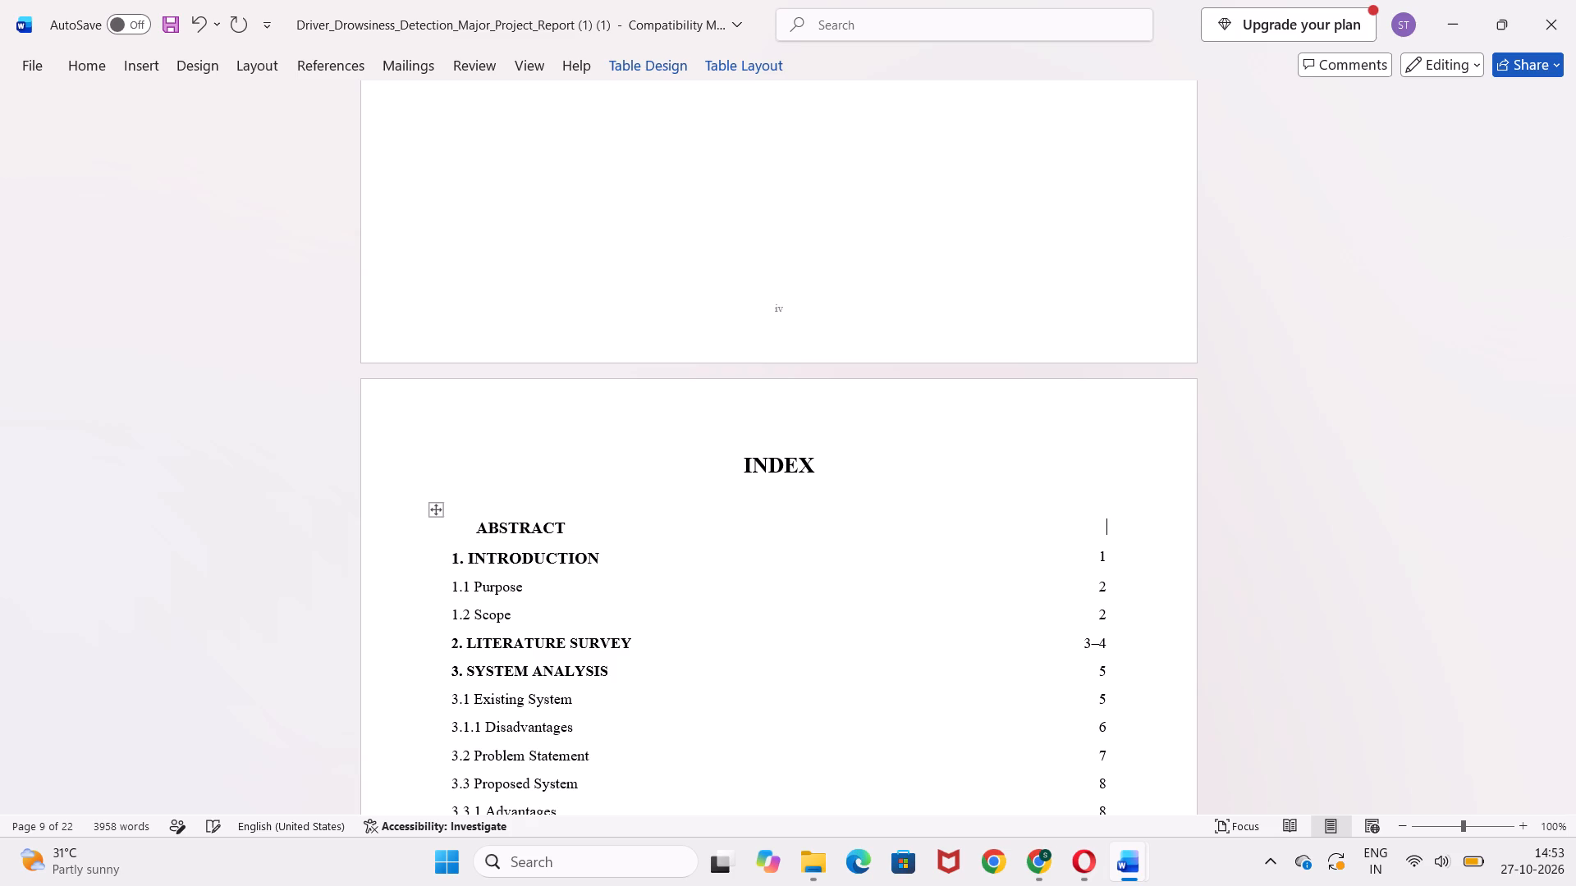
key(1)
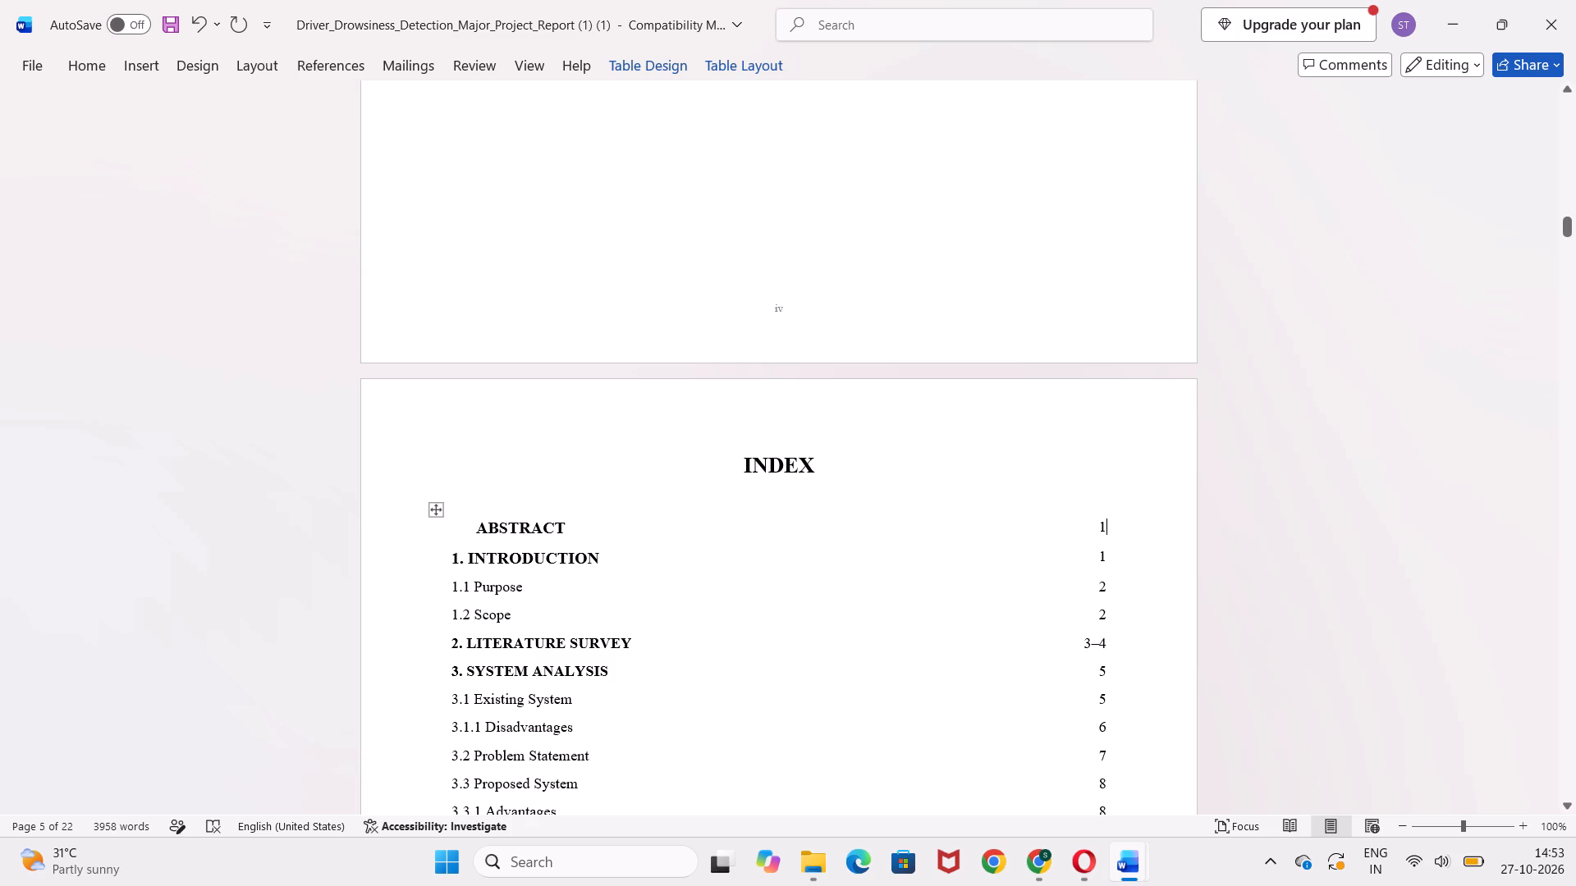
Change the page number of the 1. INTRODUCTION entry in the Index to 2.
click(1112, 558)
scroll(1112, 558, down, 11)
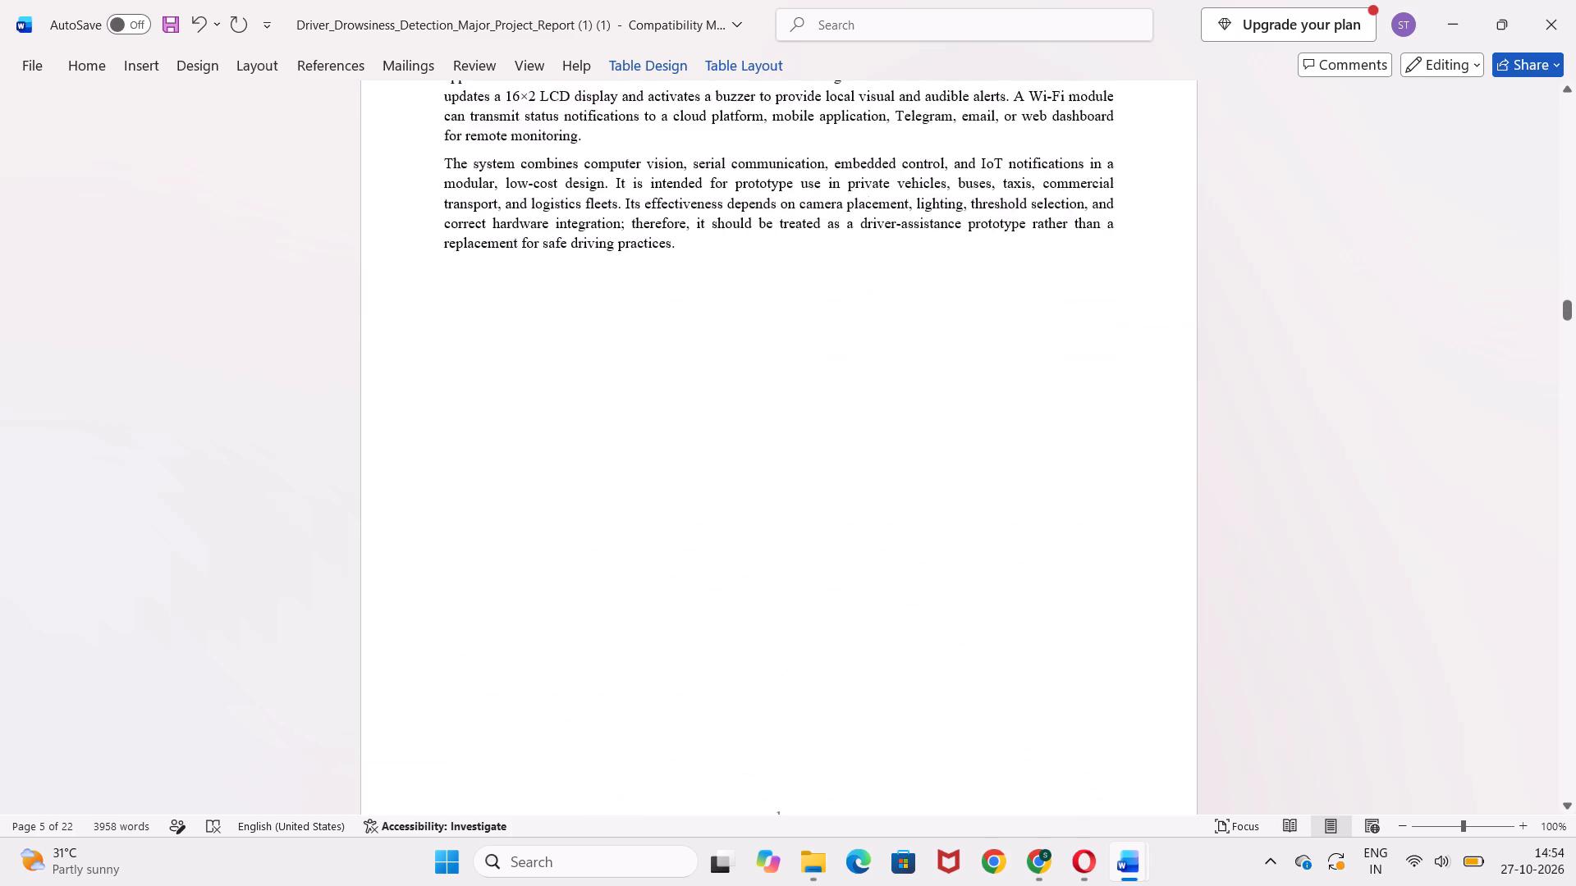
scroll(1112, 558, down, 1)
scroll(1112, 558, up, 8)
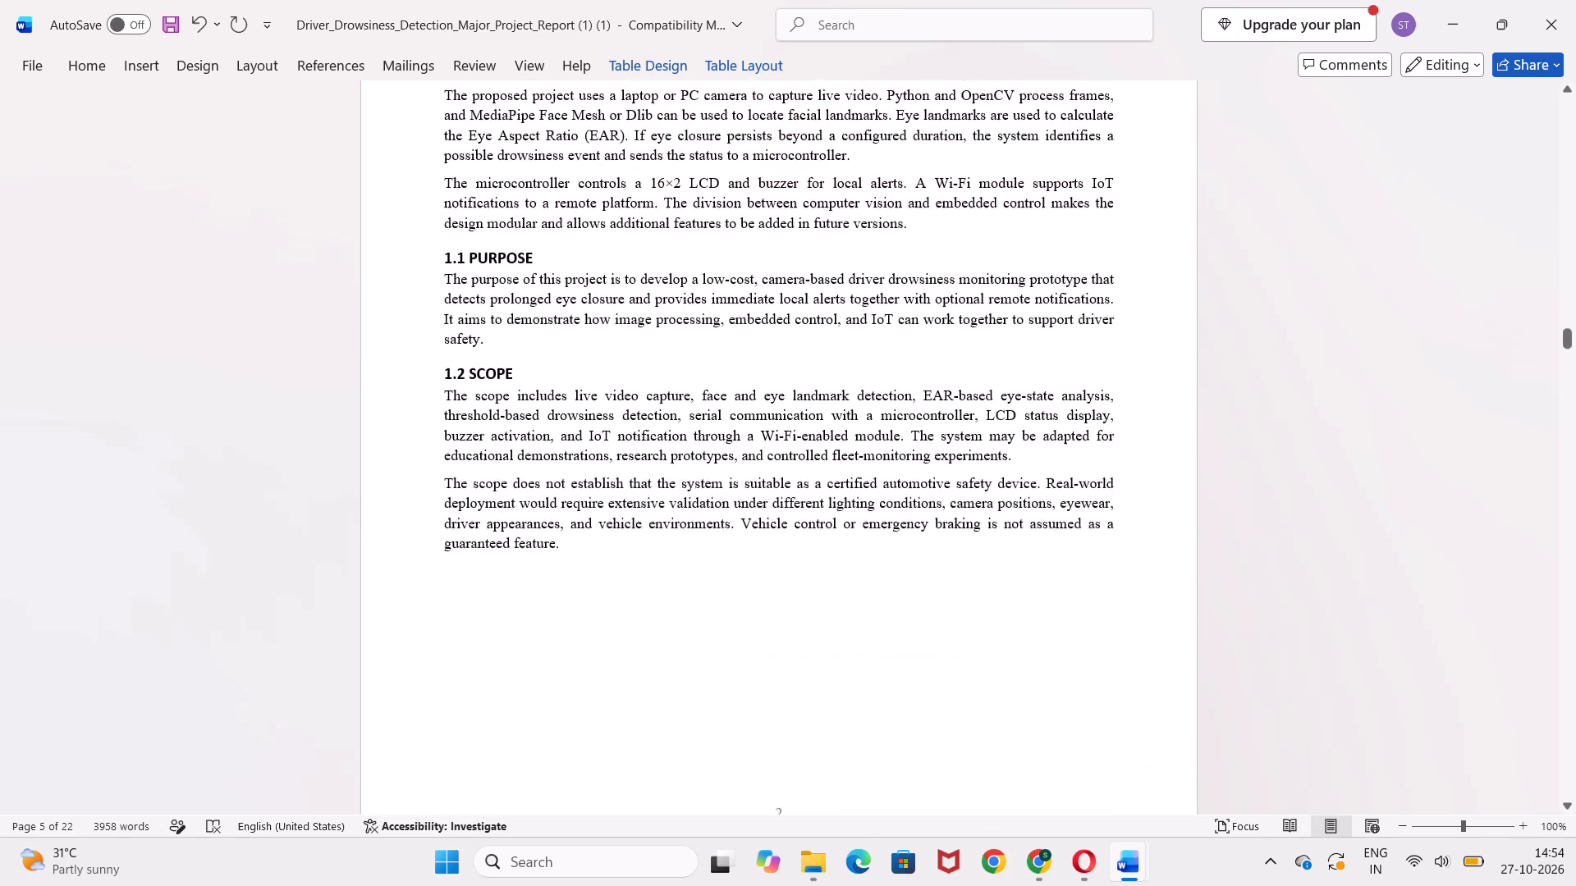
scroll(1112, 558, up, 3)
scroll(1112, 558, down, 1)
scroll(1112, 558, up, 3)
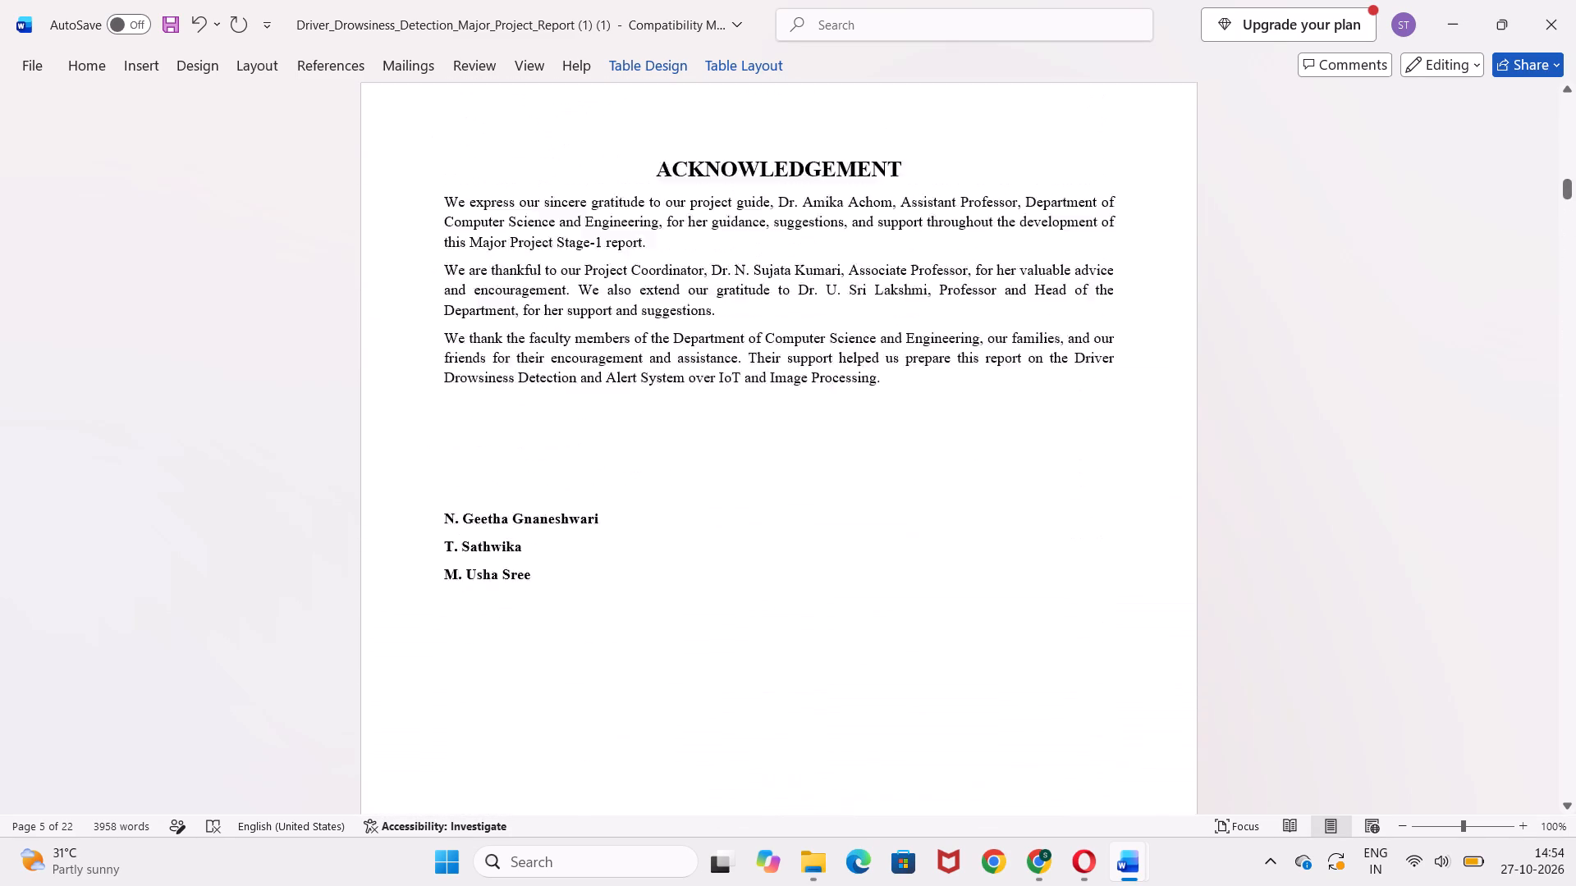
scroll(1112, 558, up, 2)
scroll(1112, 558, down, 5)
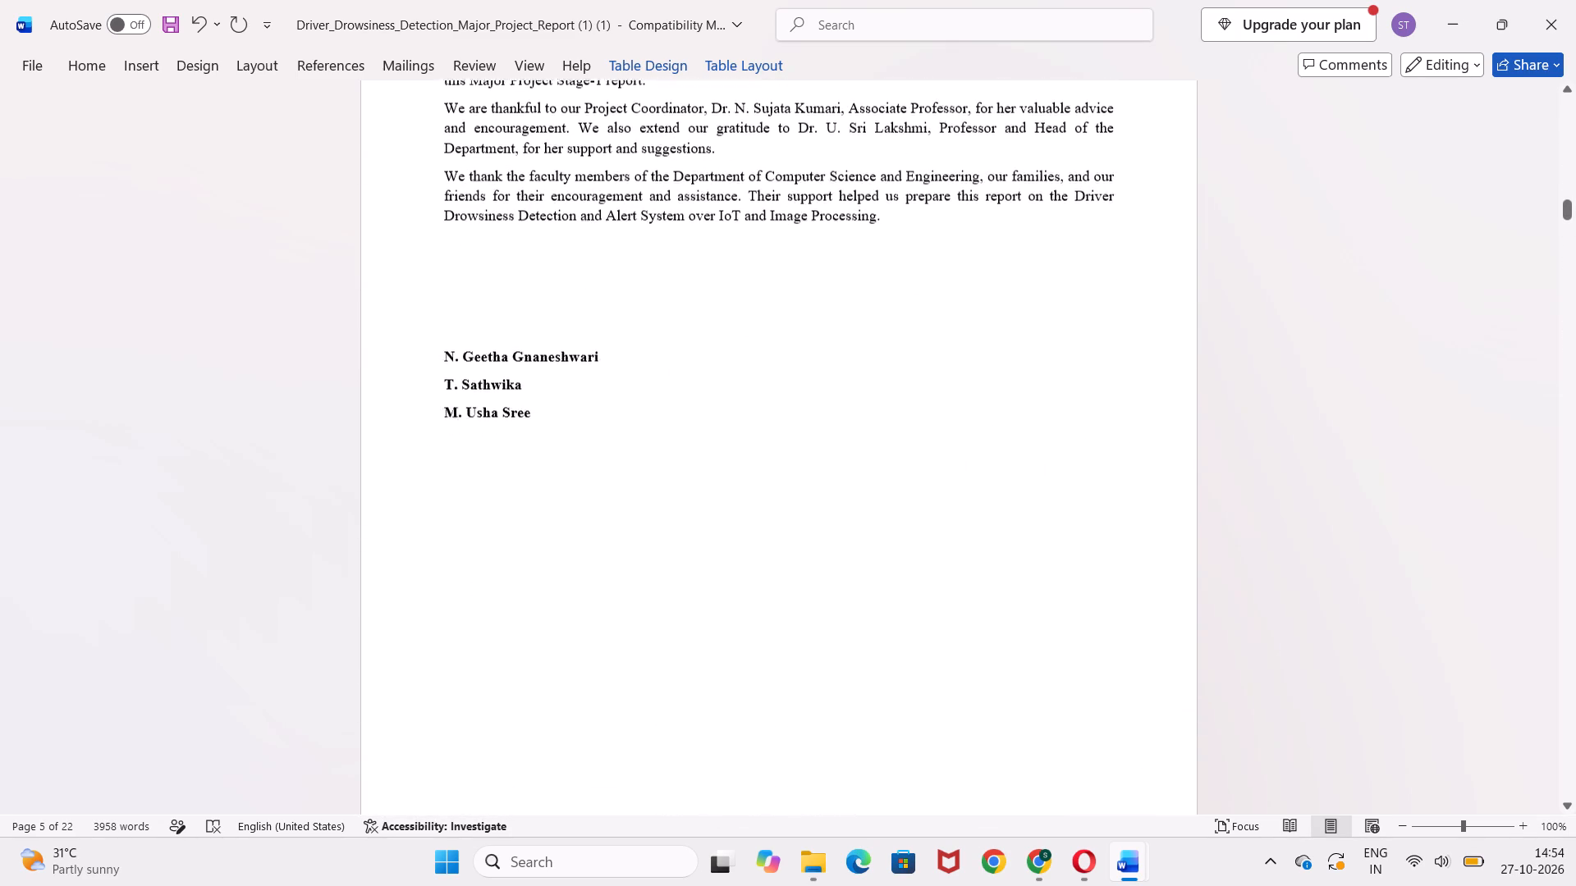
scroll(1112, 558, down, 4)
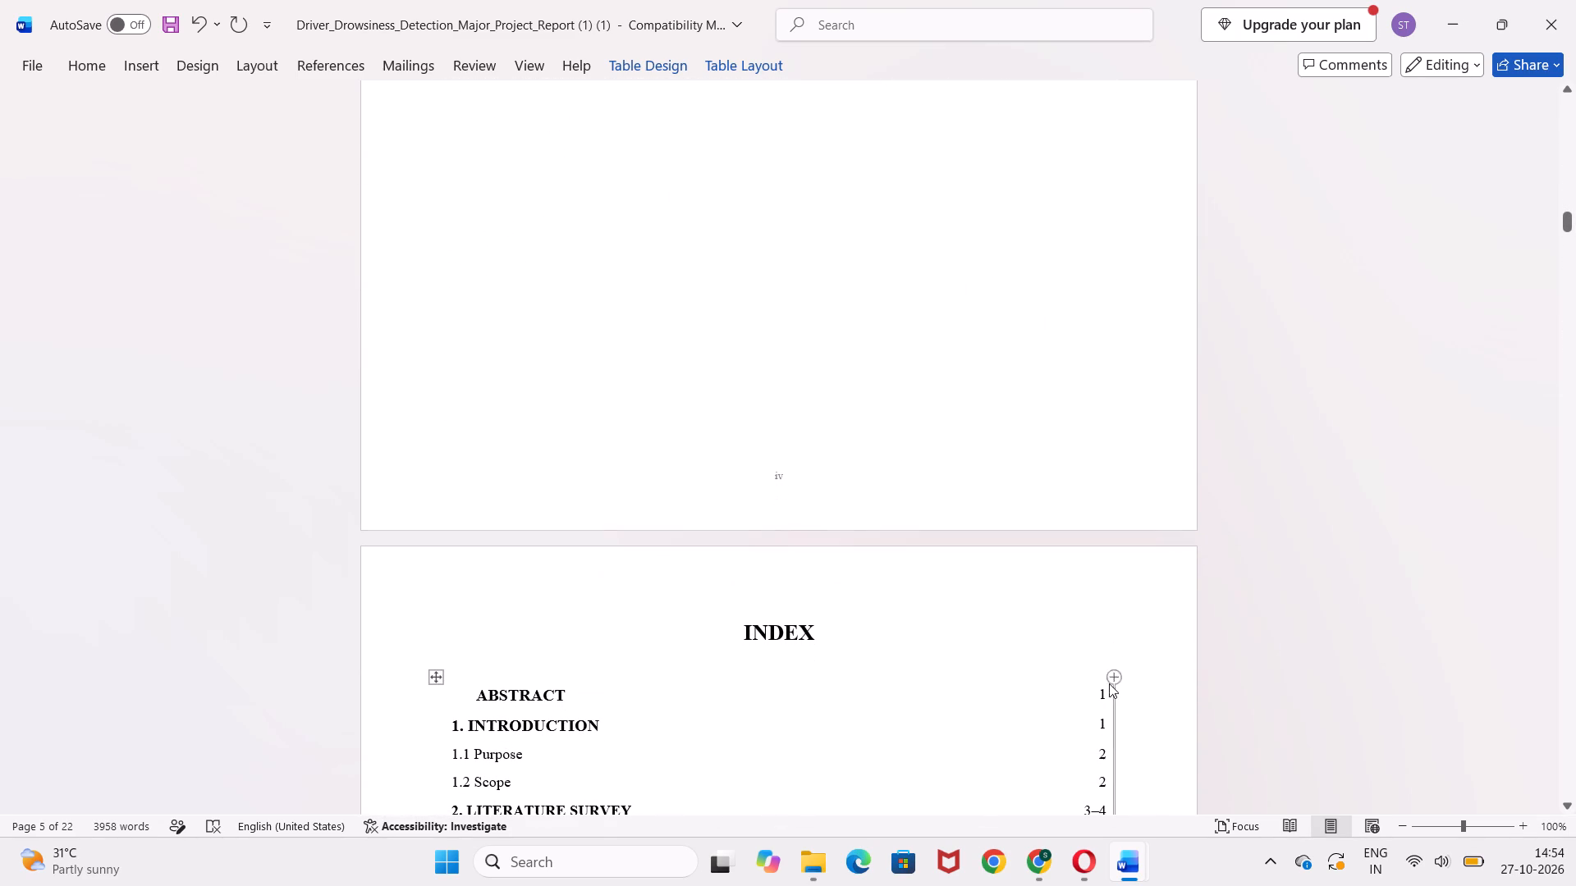
click(1107, 719)
key(BackSpace)
key(2)
Go to the Literature Survey table and place the cursor in the S.No. cell of row 2.
scroll(1135, 756, down, 5)
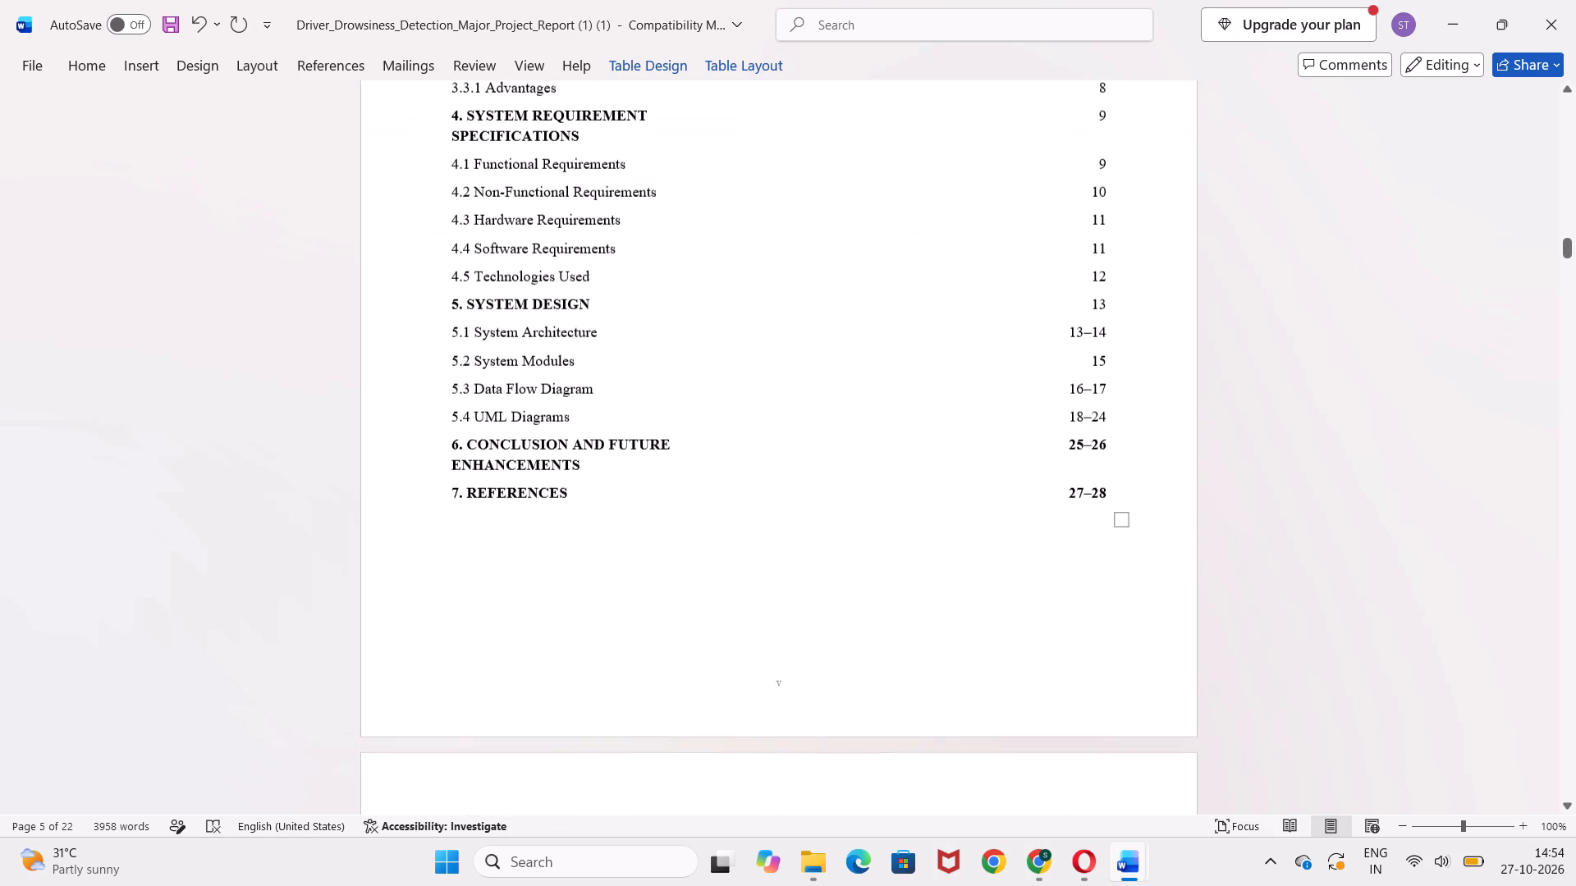
scroll(1135, 756, down, 7)
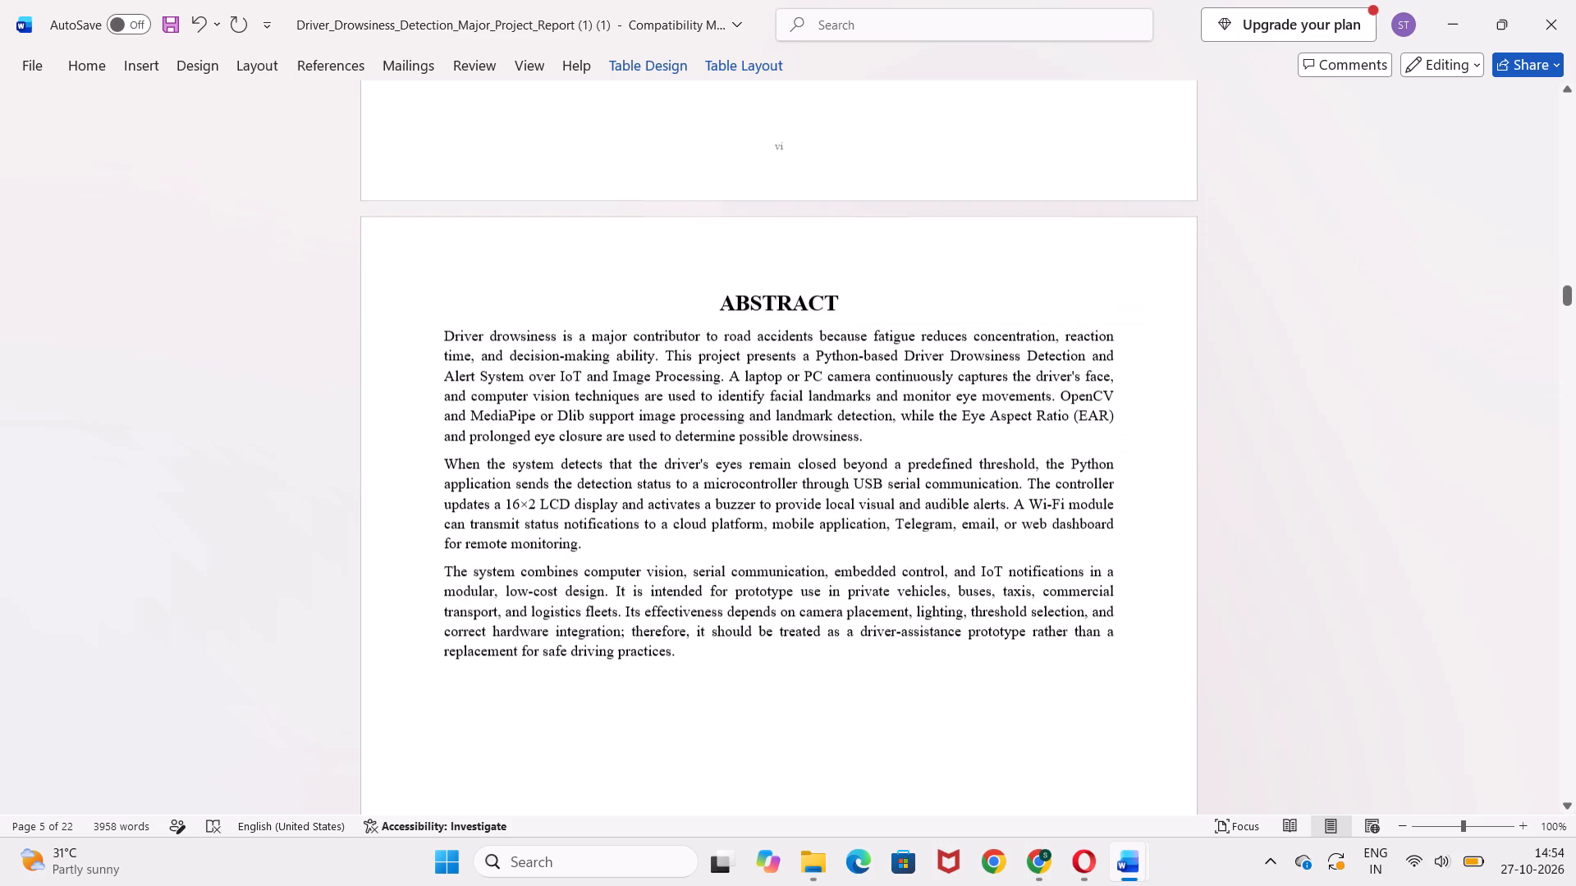
scroll(1135, 756, down, 4)
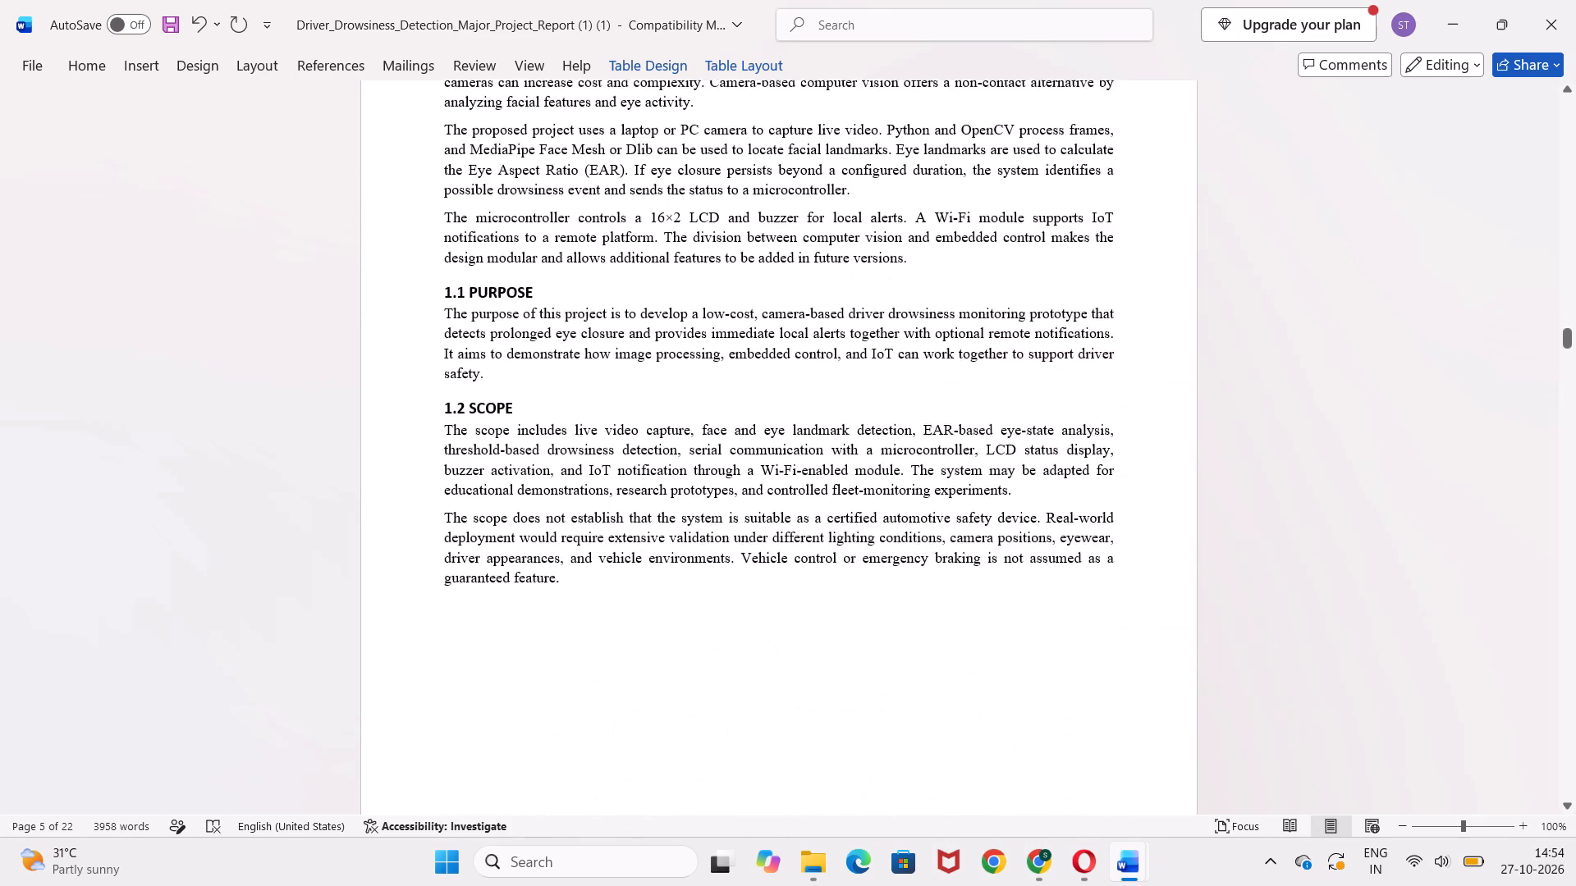
scroll(1135, 756, down, 4)
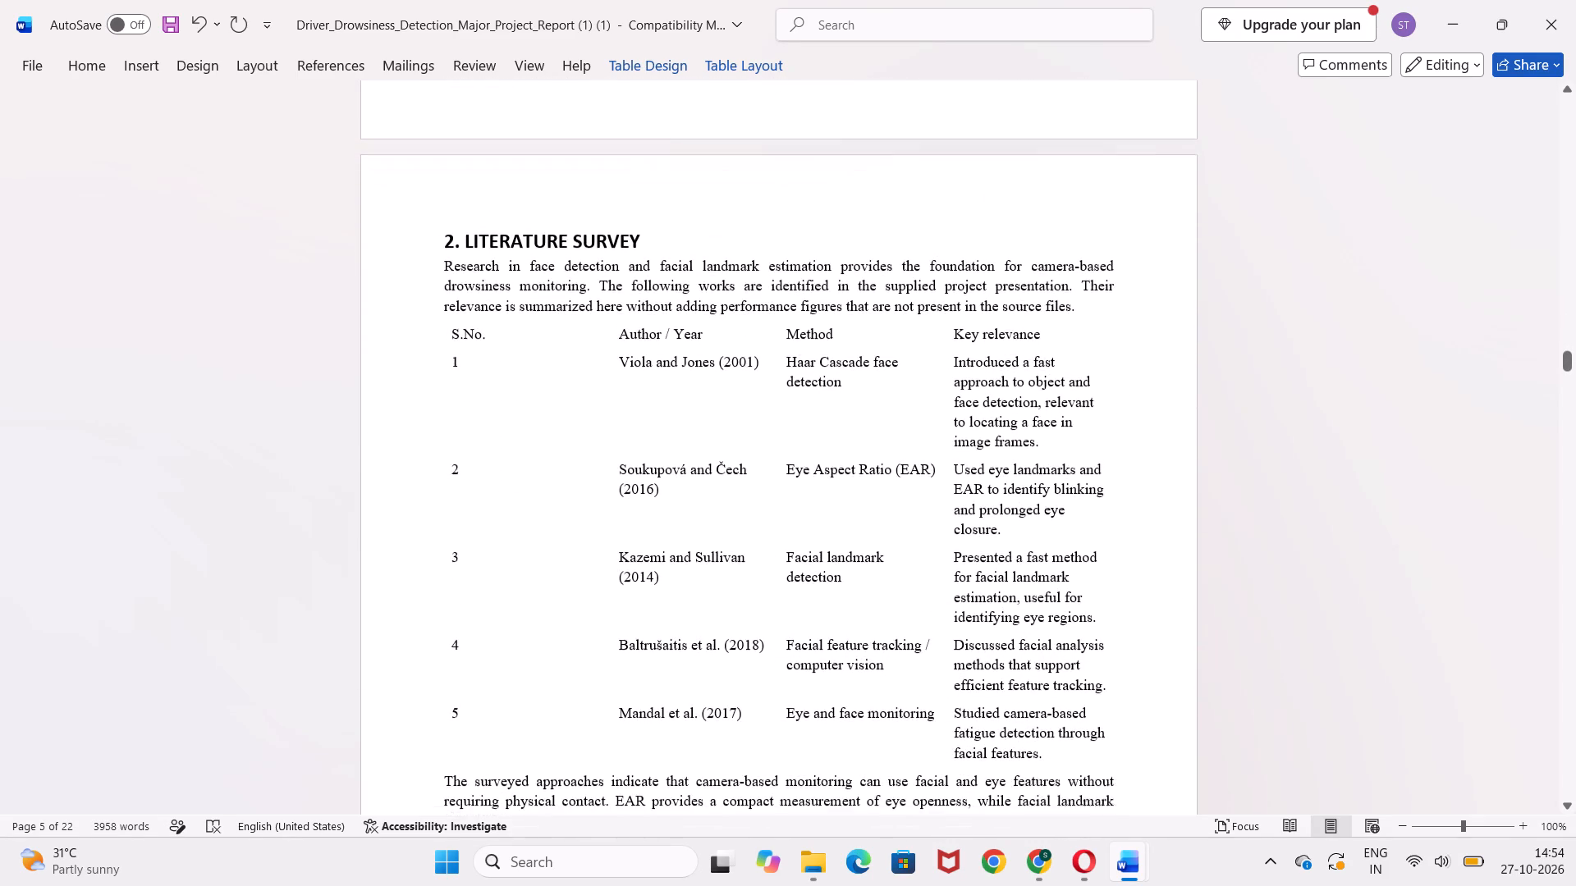
scroll(1135, 756, down, 2)
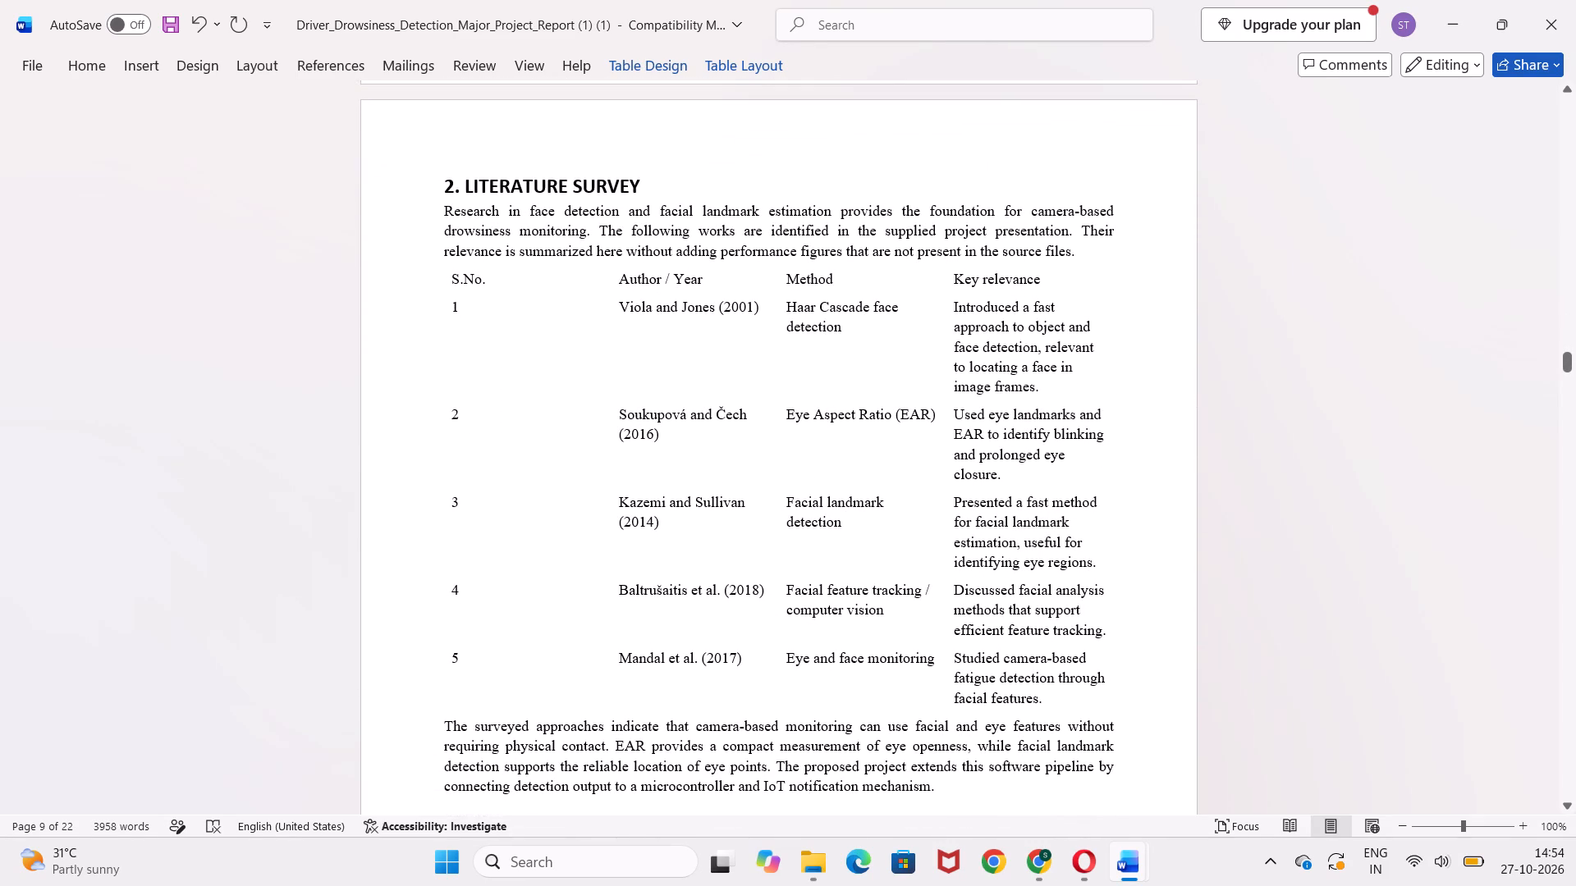
click(547, 495)
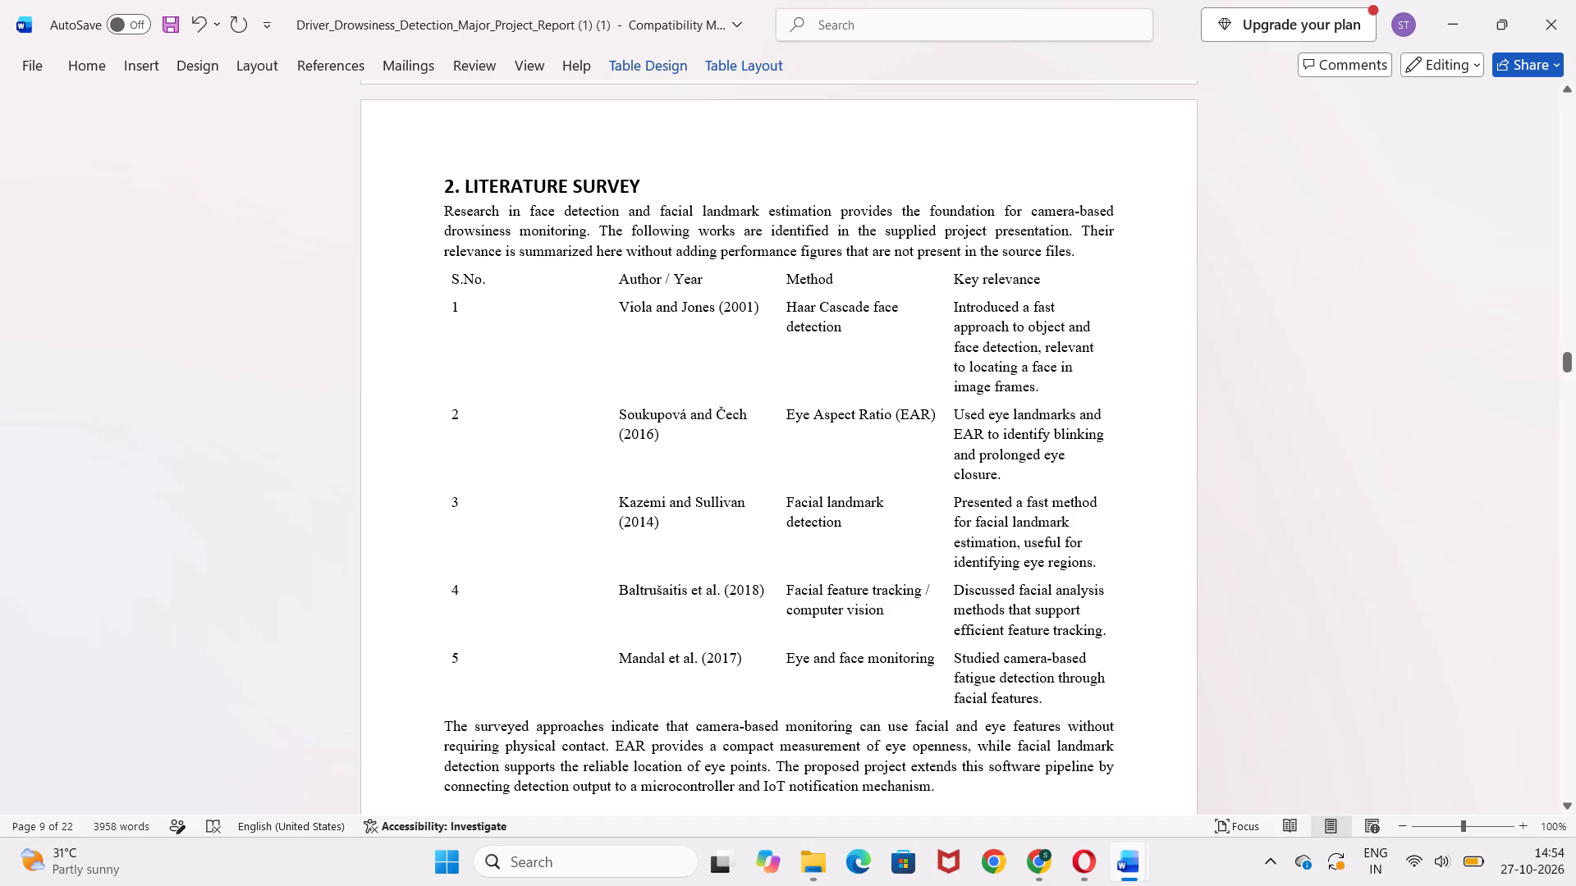
double_click(547, 495)
triple_click(547, 495)
click(547, 495)
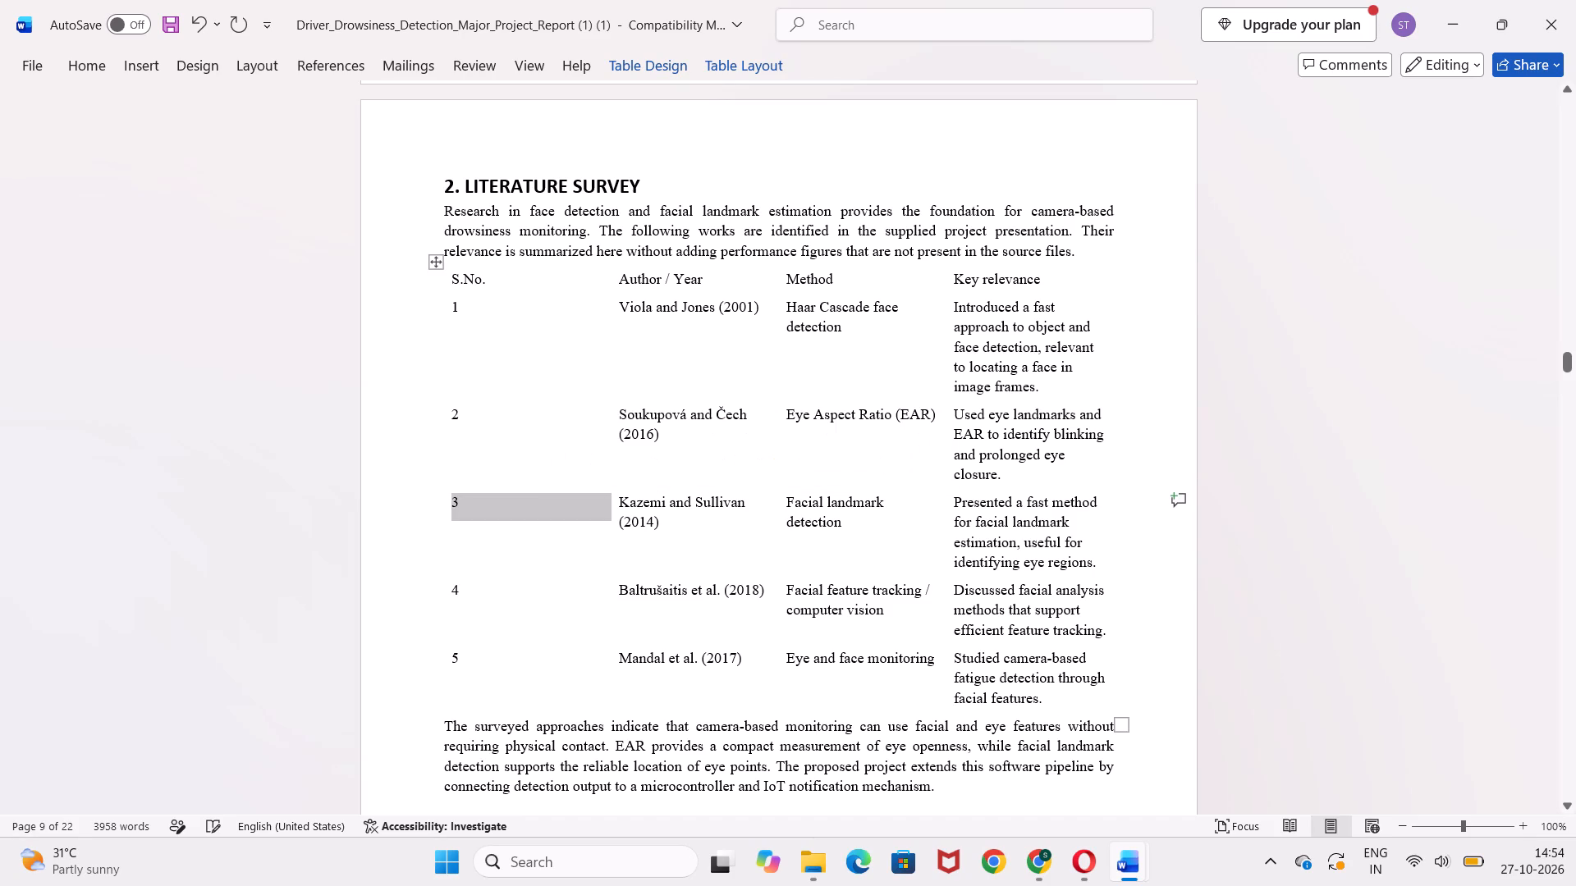
click(545, 414)
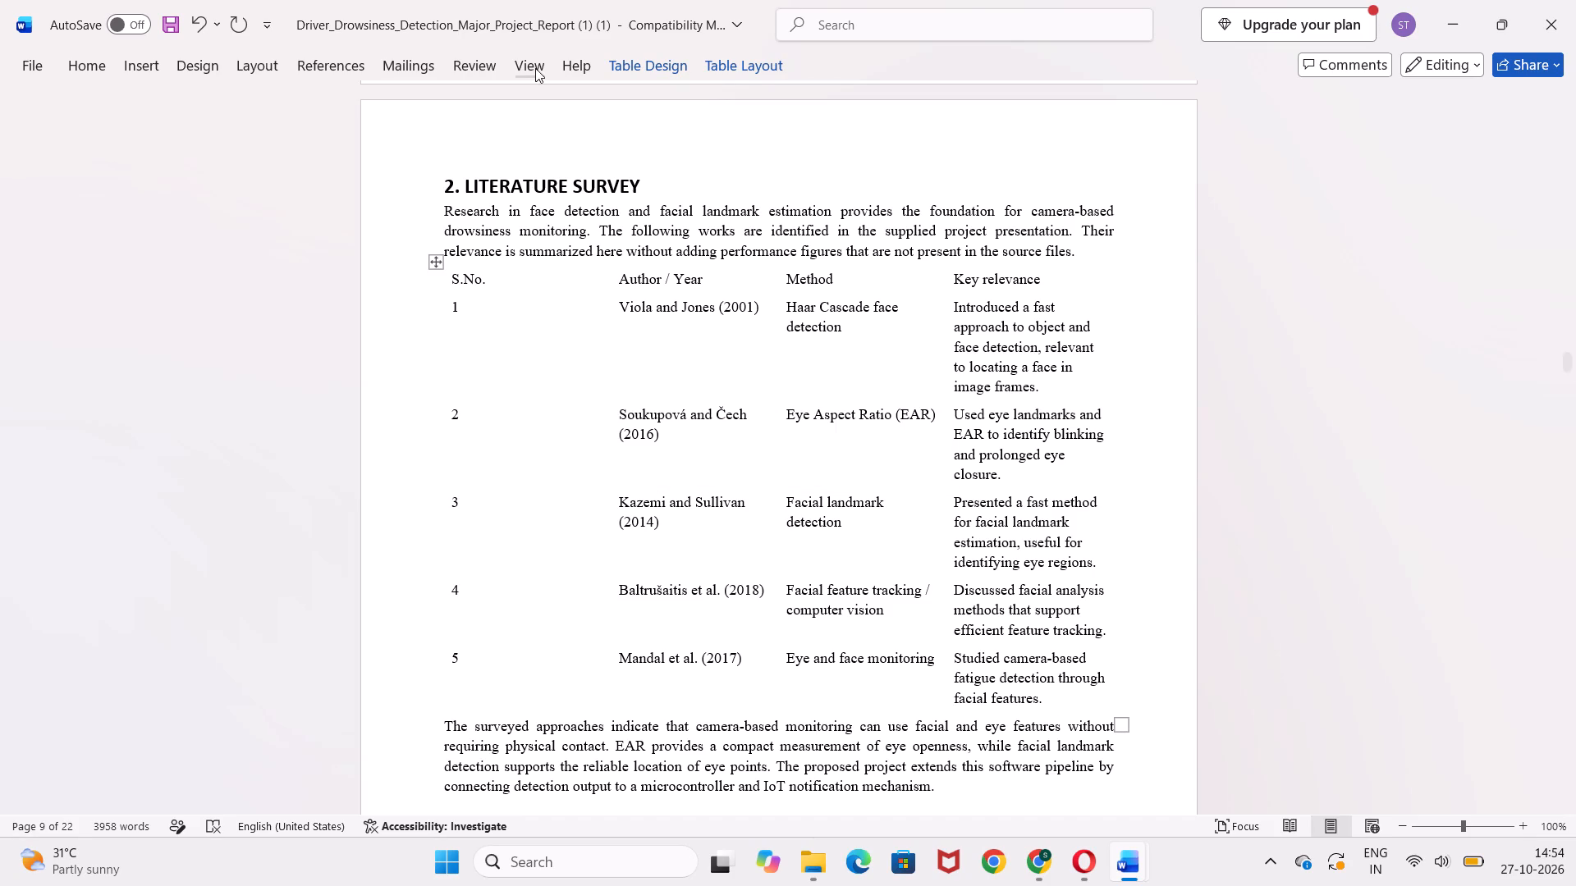
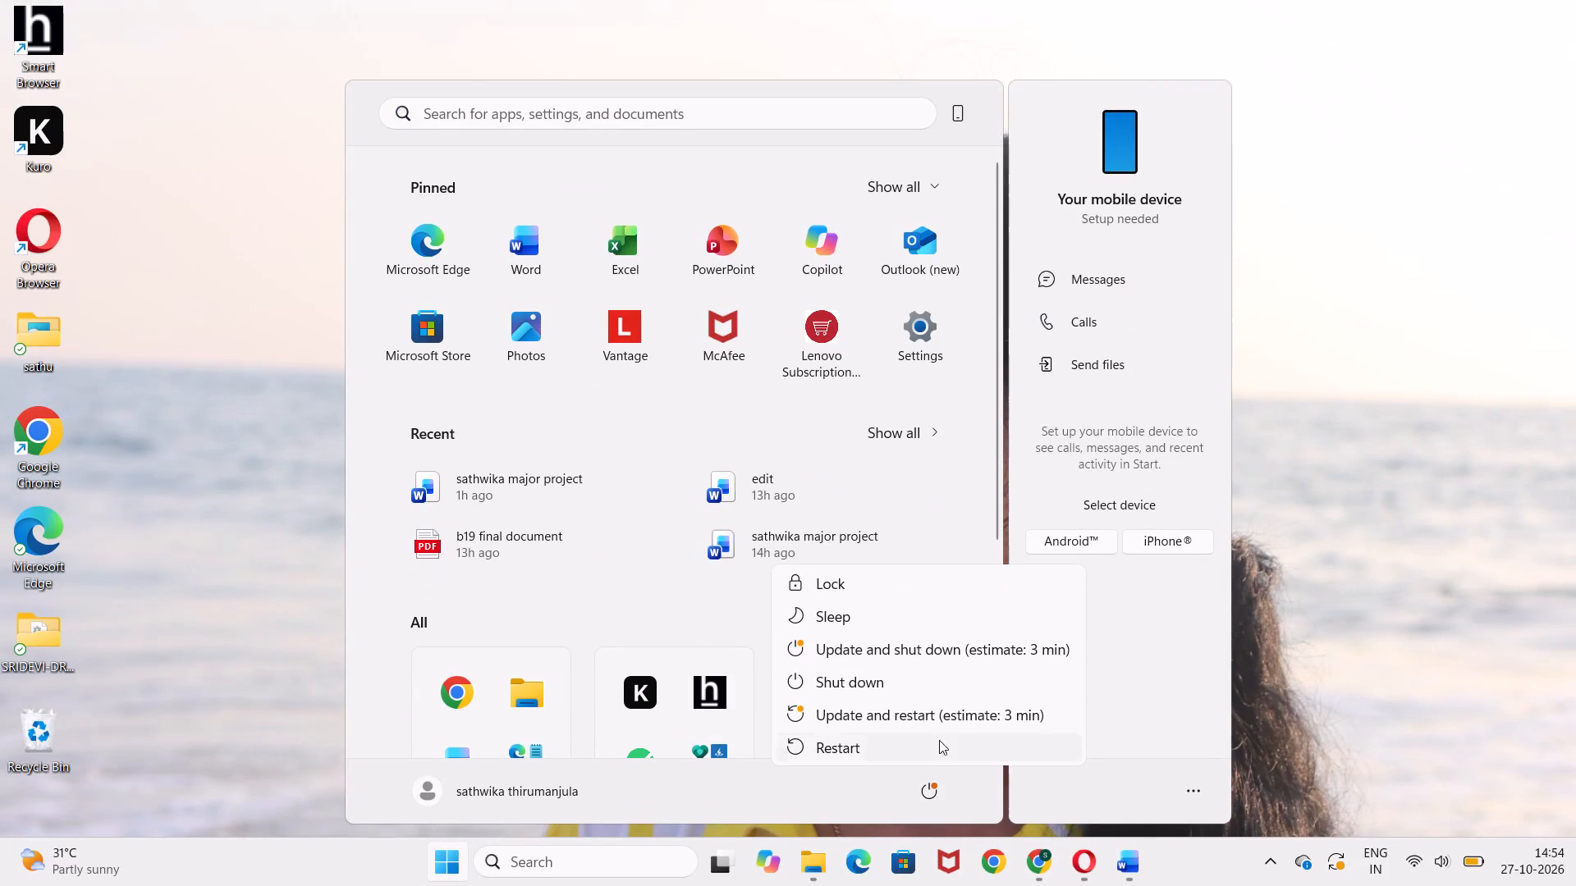
Shut down the computer without installing the pending update.
click(936, 689)
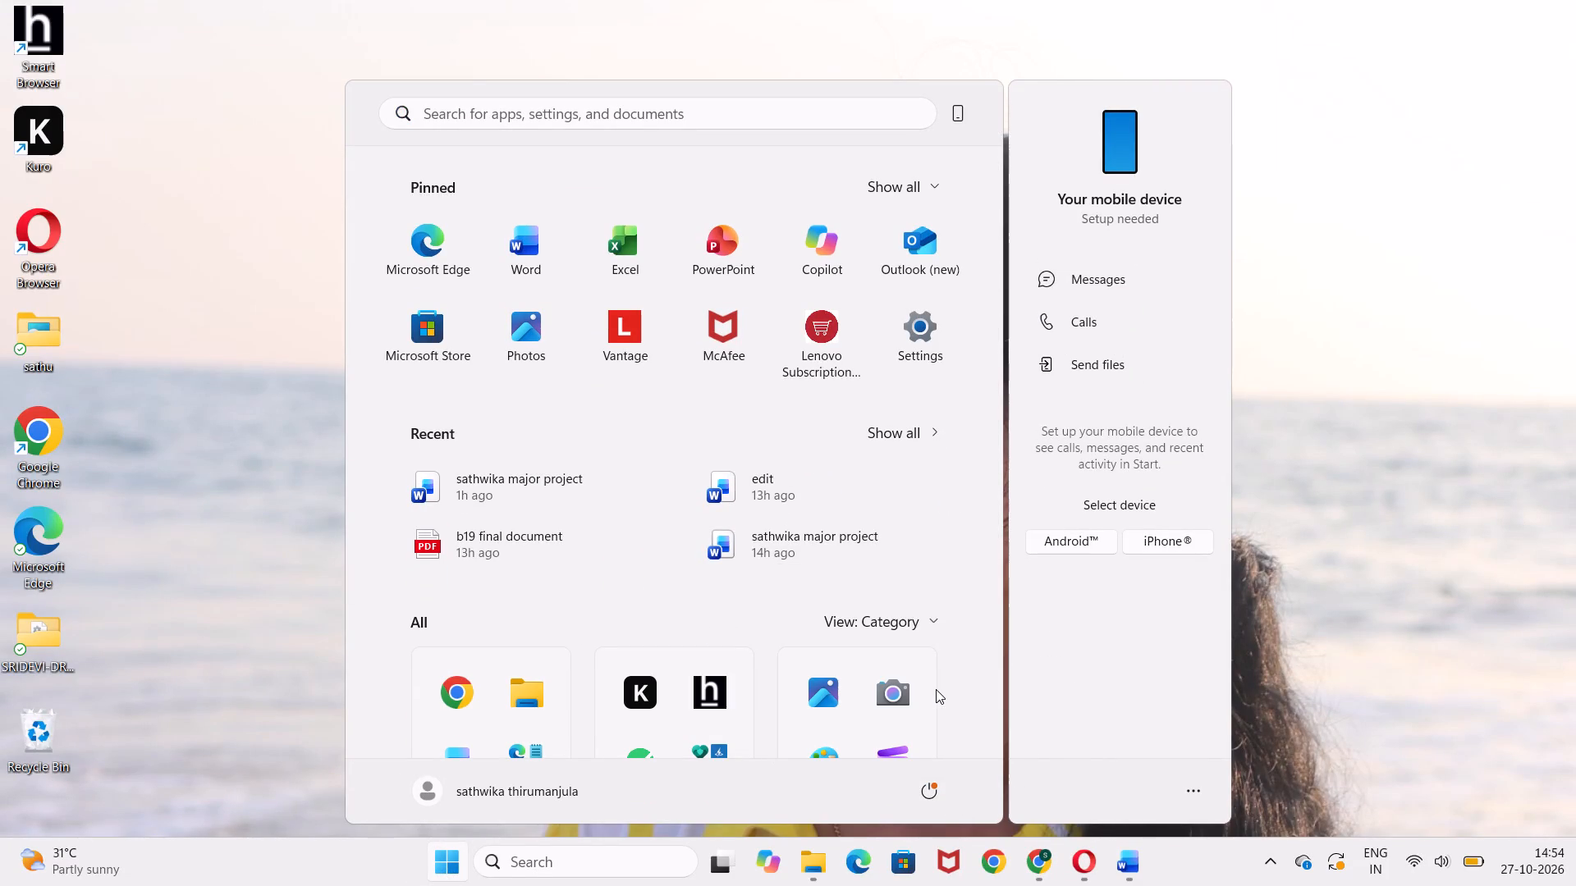